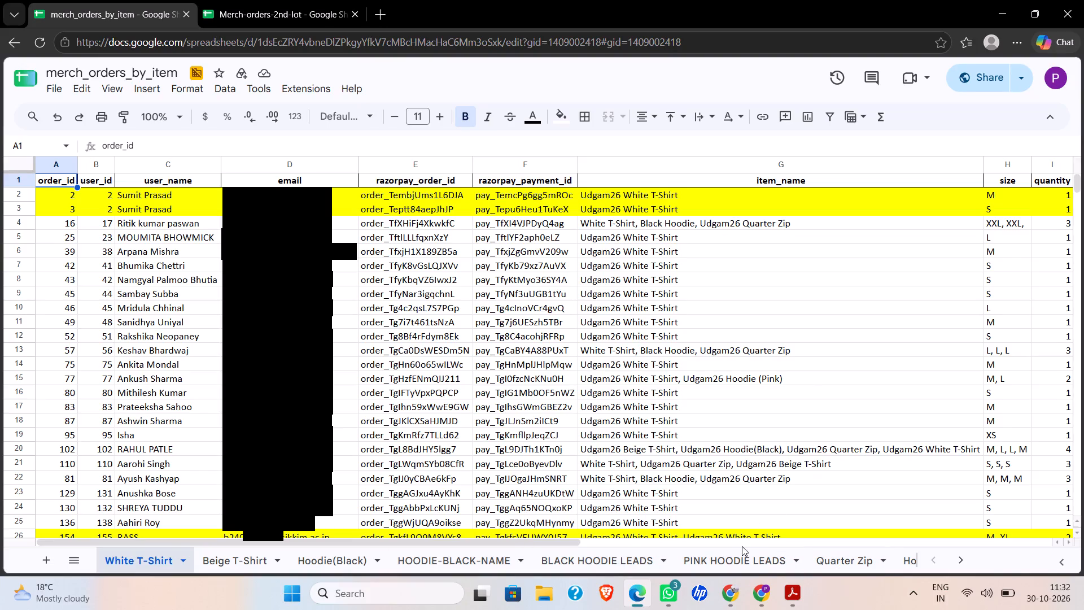
From the Hoodie(Black) sheet, search all sheets for the buyer's name using Find and replace.
scroll(742, 546, "left", 1)
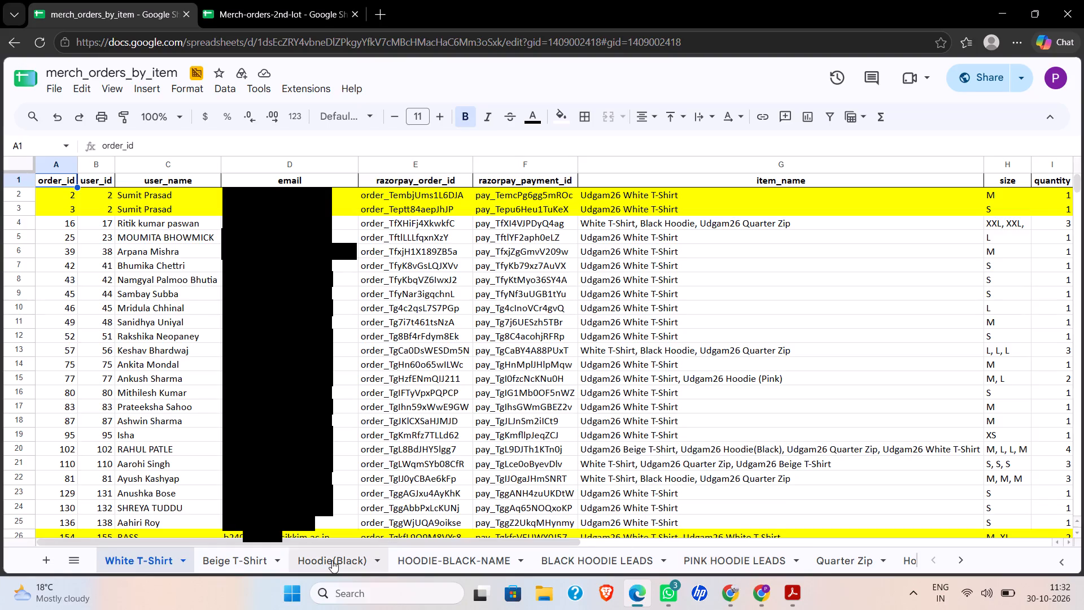
left_click(336, 557)
scroll(586, 372, "down", 1)
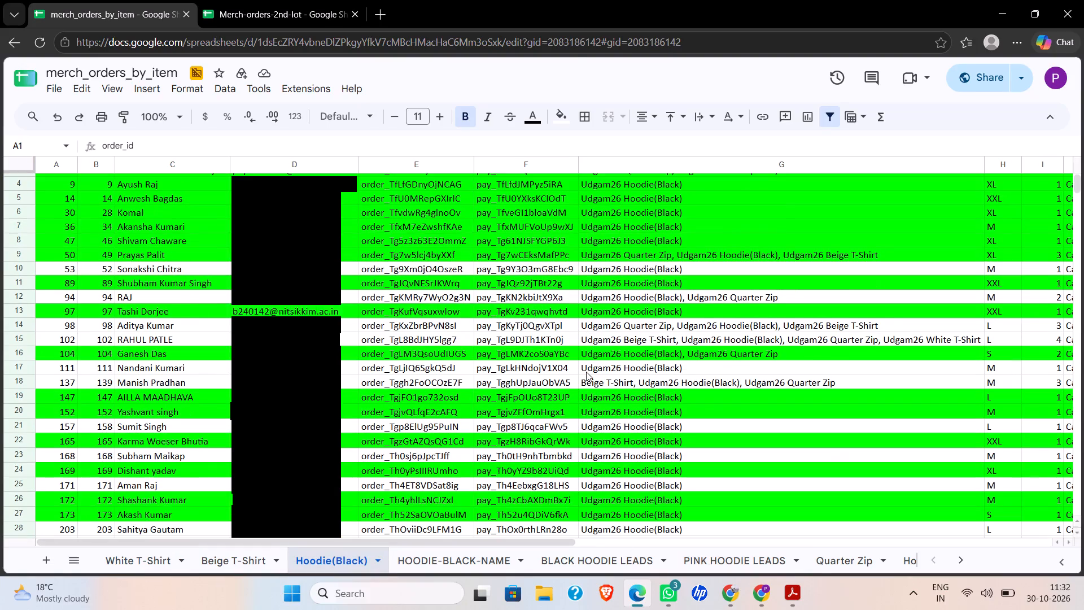
scroll(586, 372, "down", 1)
key("ctrl+h")
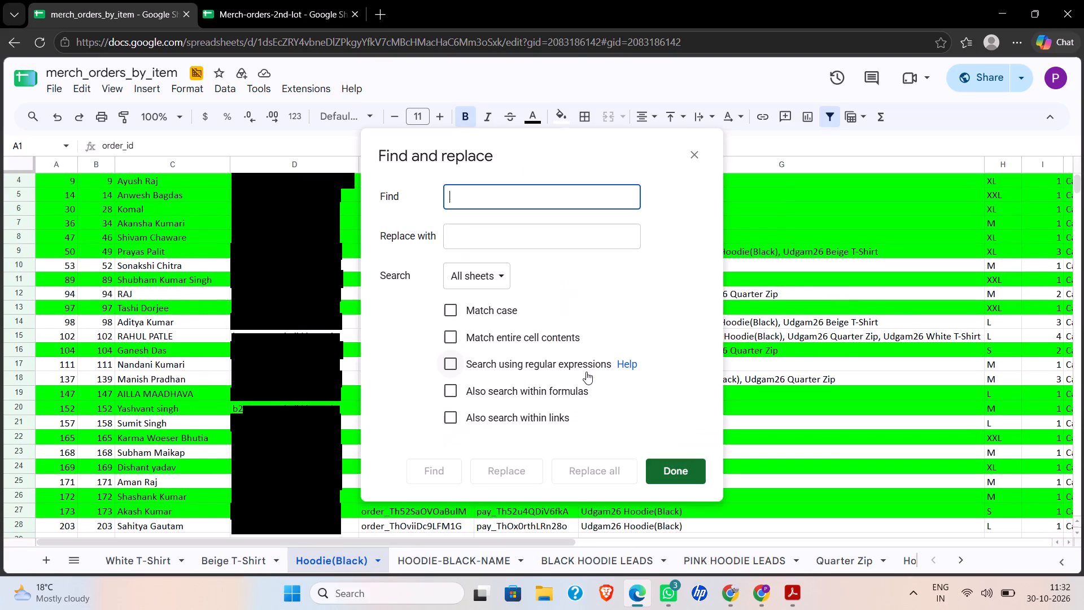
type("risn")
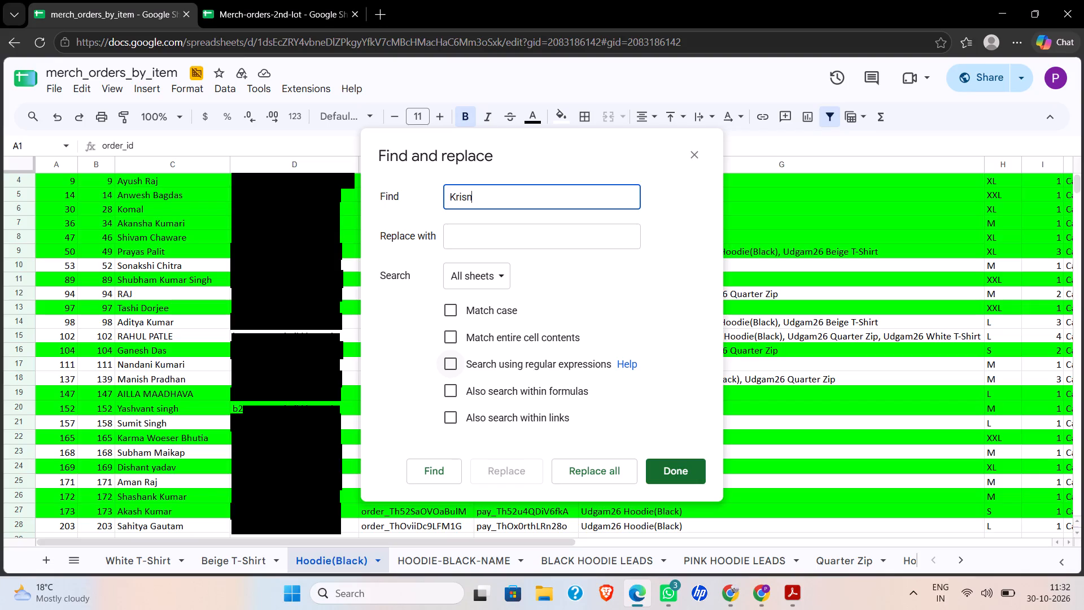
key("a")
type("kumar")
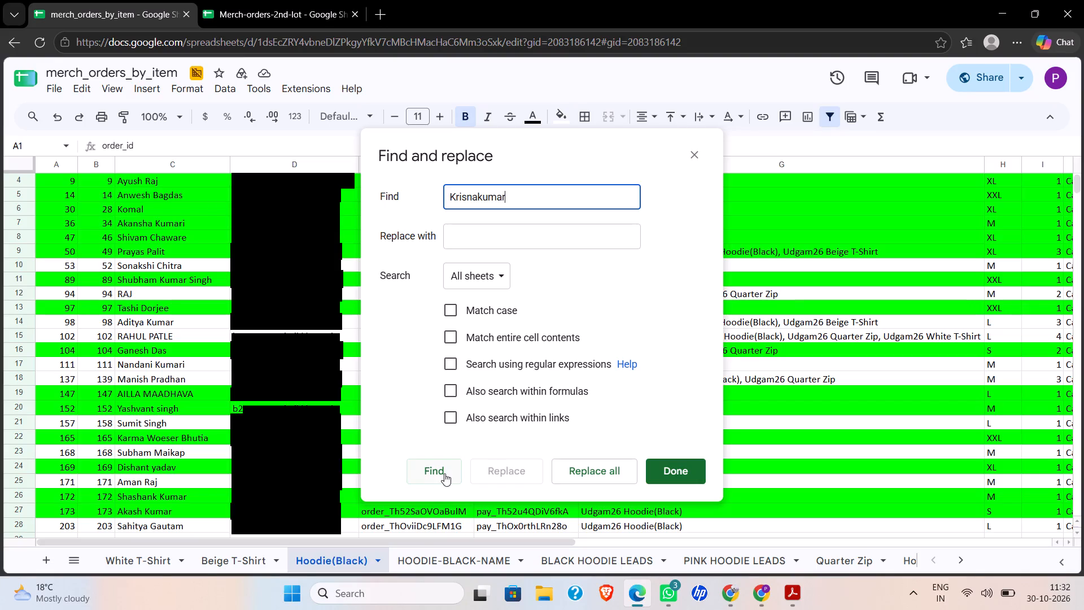
left_click(444, 473)
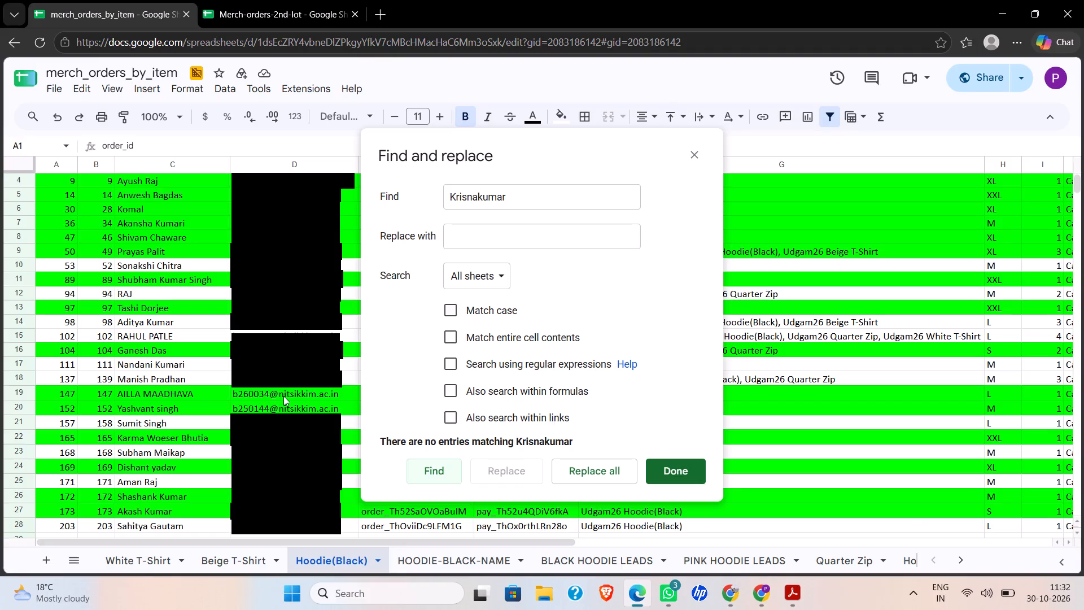
left_click(283, 396)
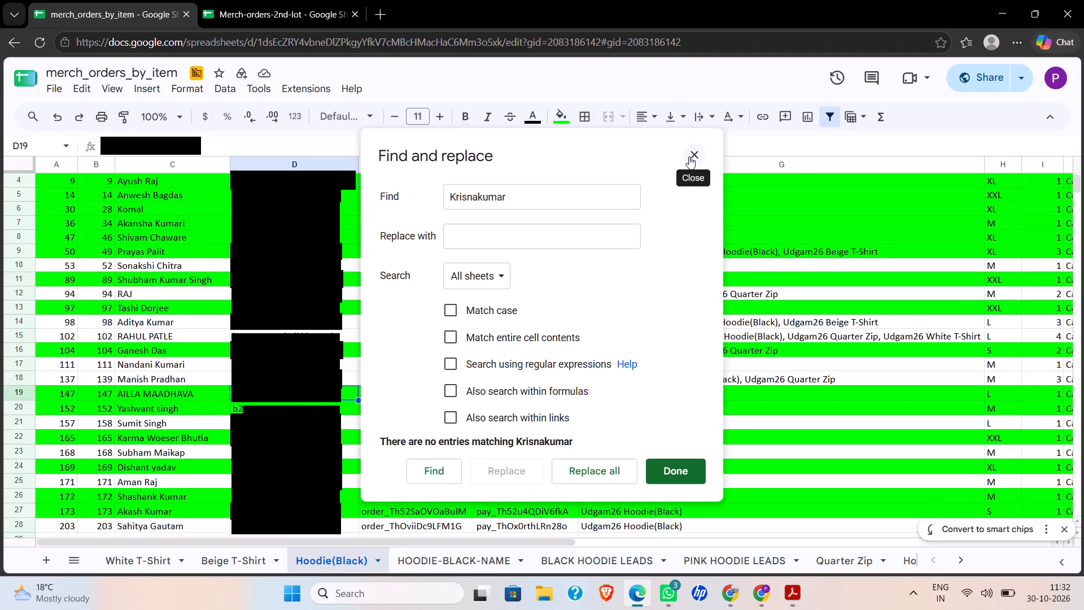
Correct the search term to only the buyer's first name, spelled with "sh", and find it across all sheets.
left_click(475, 190)
key("BackSpace")
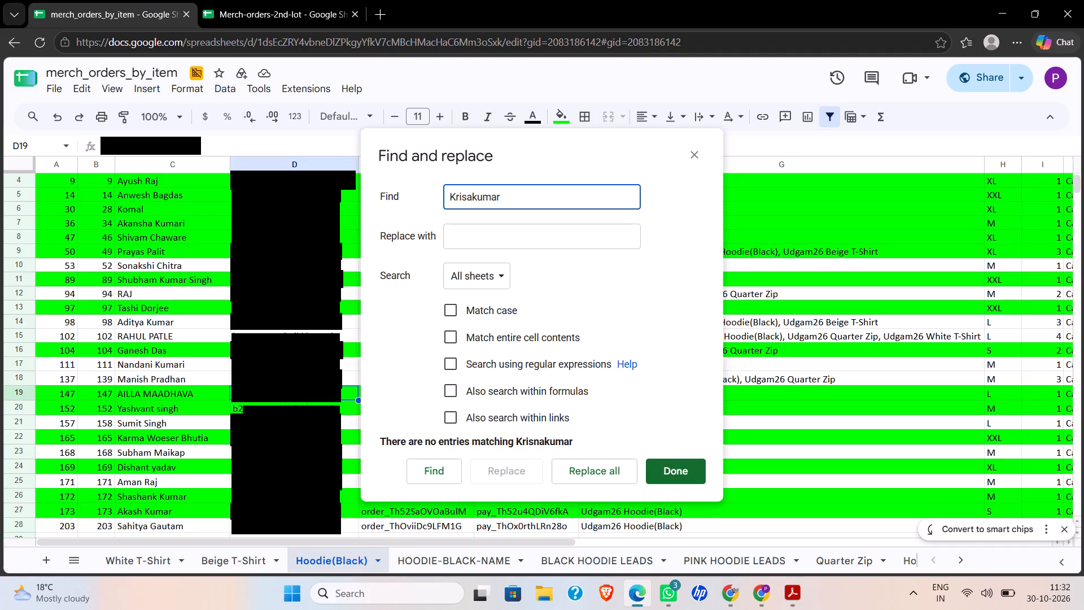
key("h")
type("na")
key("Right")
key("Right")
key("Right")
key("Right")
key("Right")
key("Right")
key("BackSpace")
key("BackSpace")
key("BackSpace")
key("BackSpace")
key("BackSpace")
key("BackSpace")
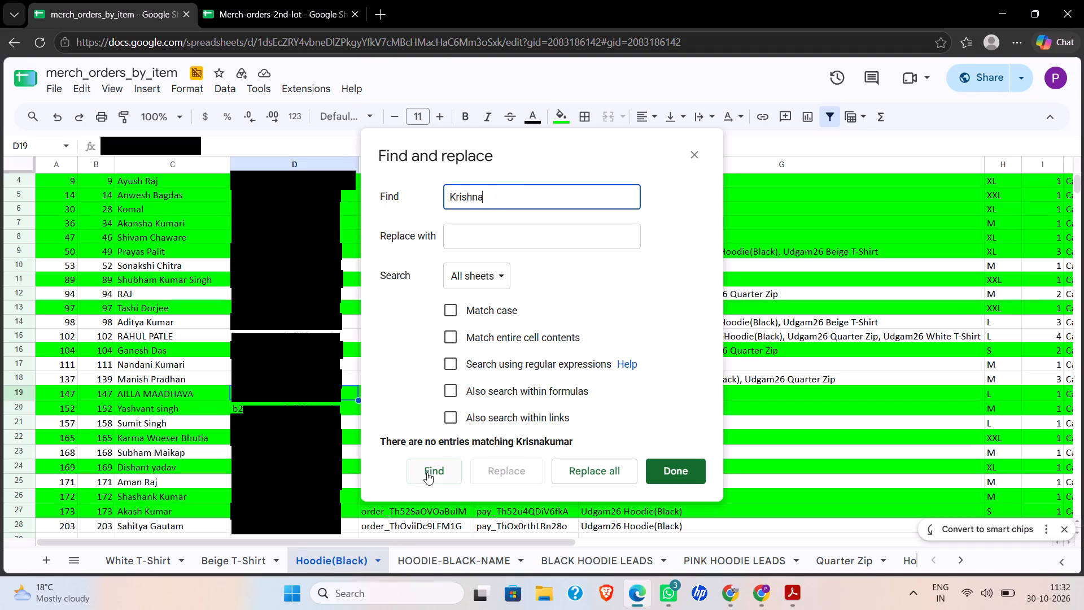
left_click(436, 472)
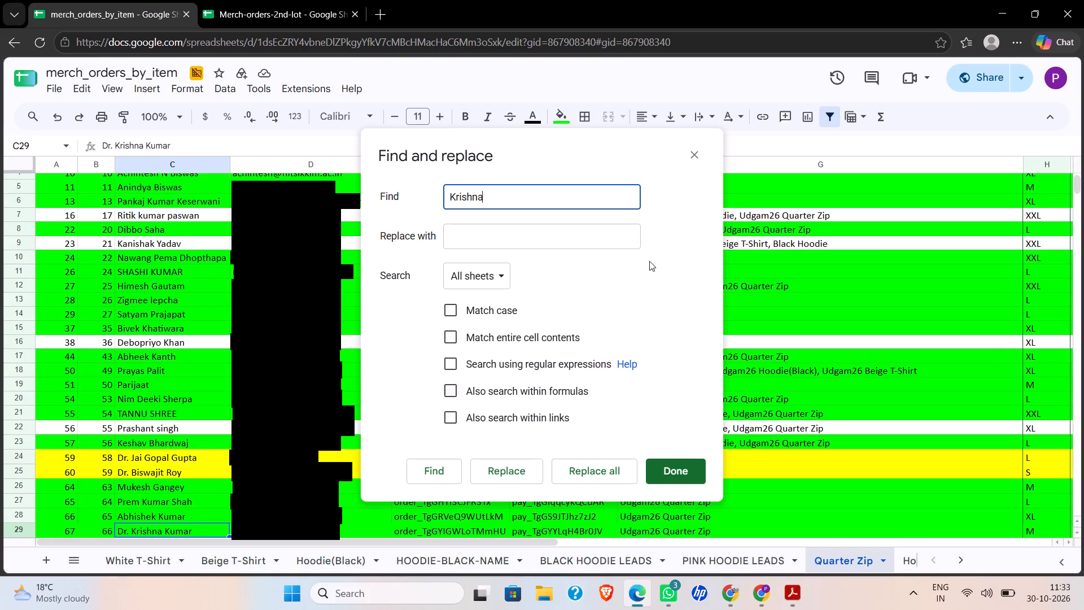
left_click(701, 154)
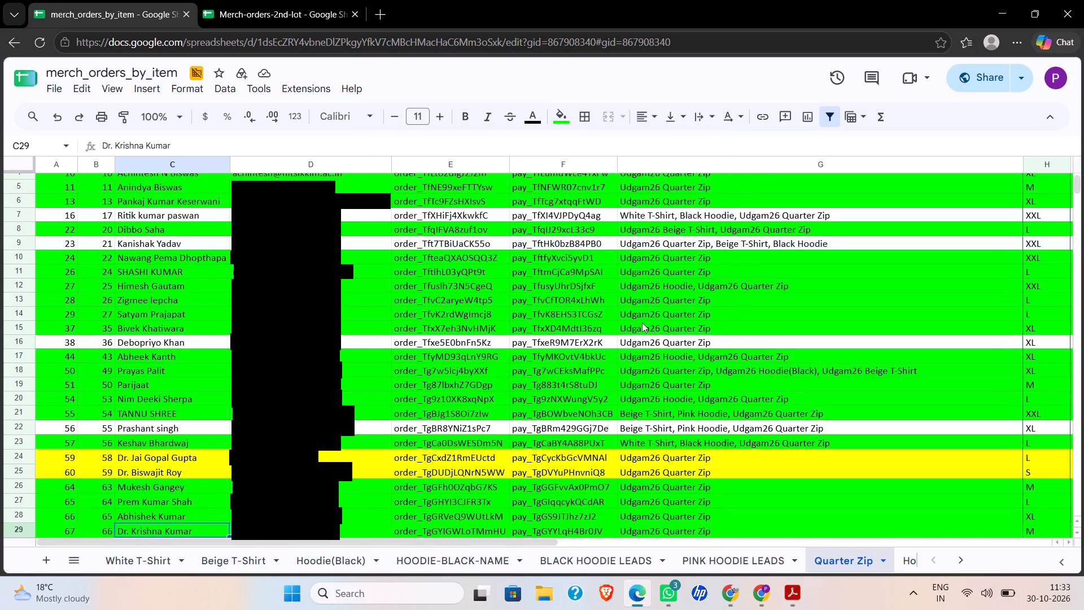
Select the matching buyer's row 29 in the Quarter Zip sheet and examine its item, size, quantity, pickup and contact columns.
scroll(642, 323, "down", 1)
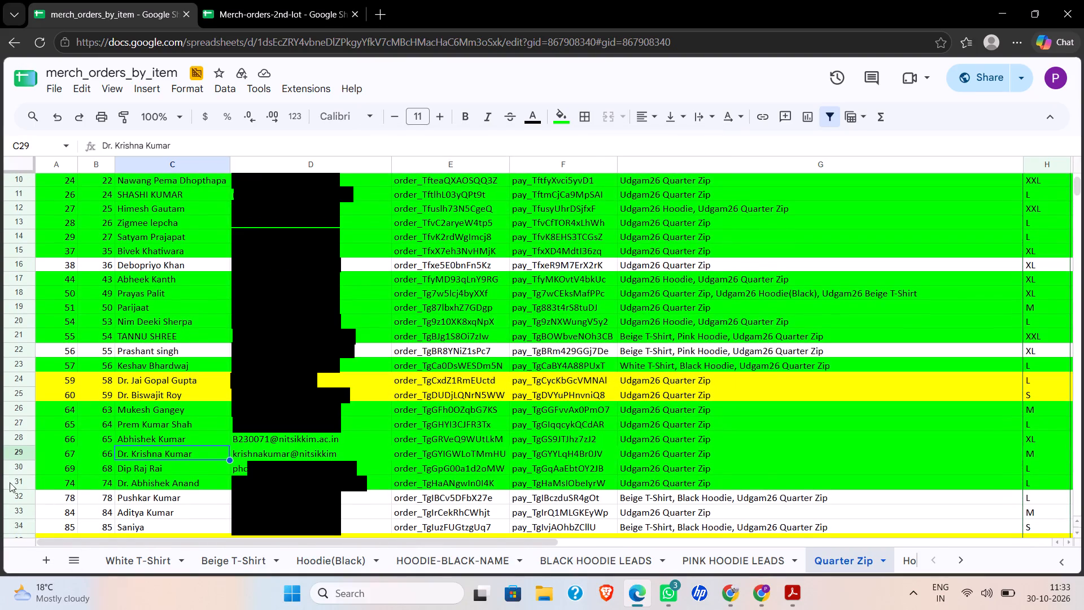
left_click(21, 452)
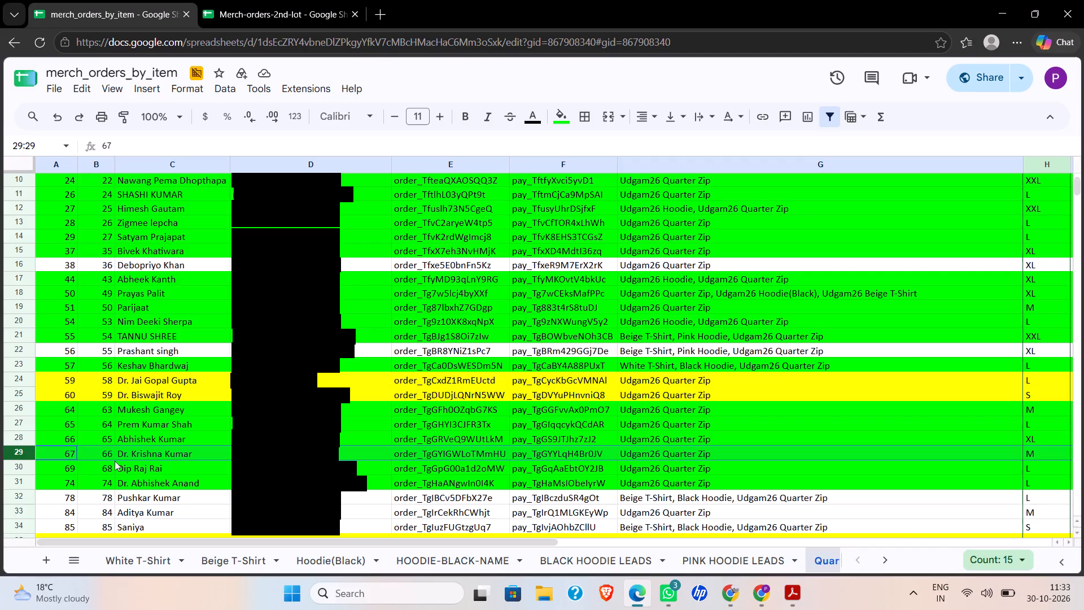
scroll(902, 459, "left", 2)
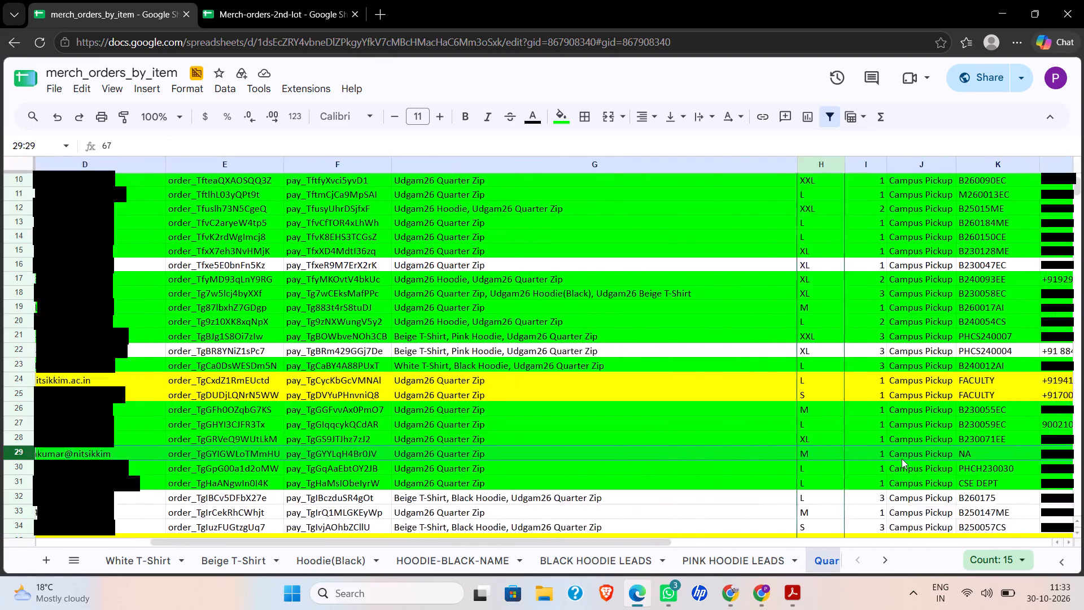
scroll(902, 459, "left", 3)
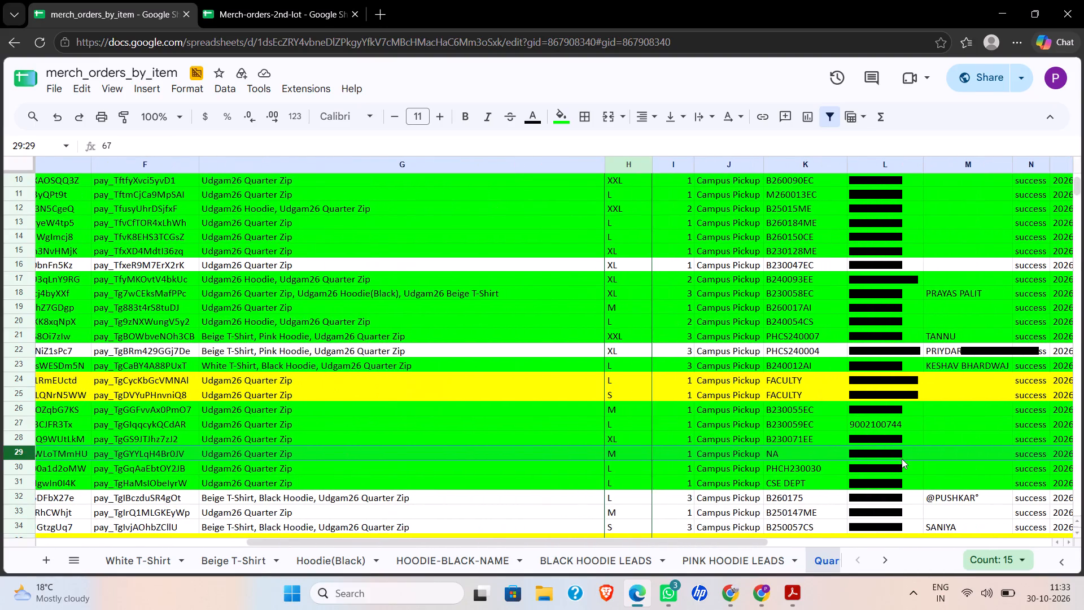
scroll(902, 459, "right", 2)
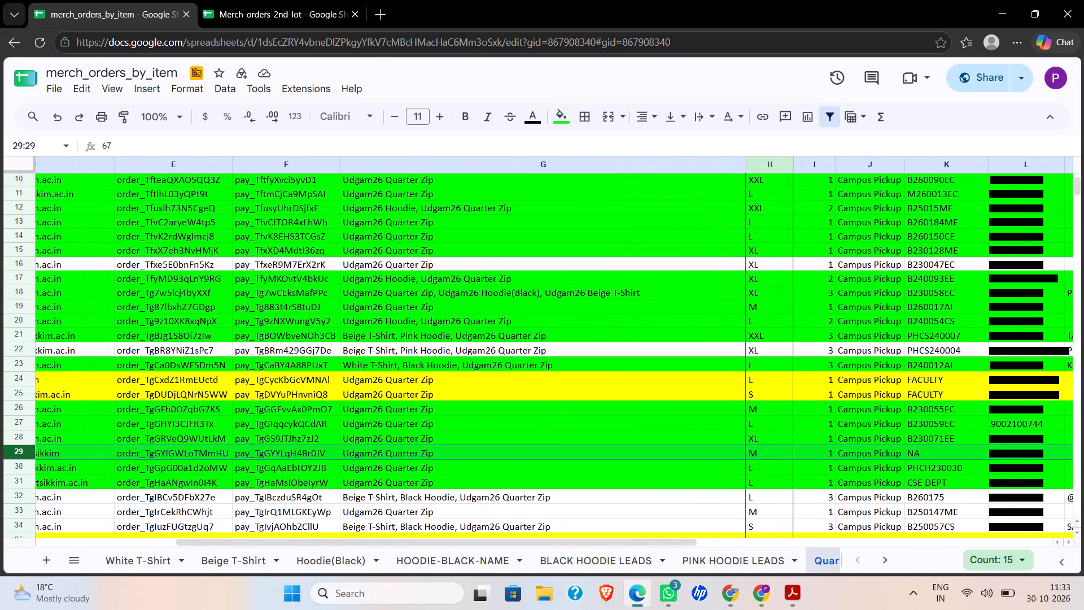
Look through the order rows and columns on the Quarter Zip sheet, and open the Beige T-Shirt sheet for review.
scroll(902, 459, "up", 3)
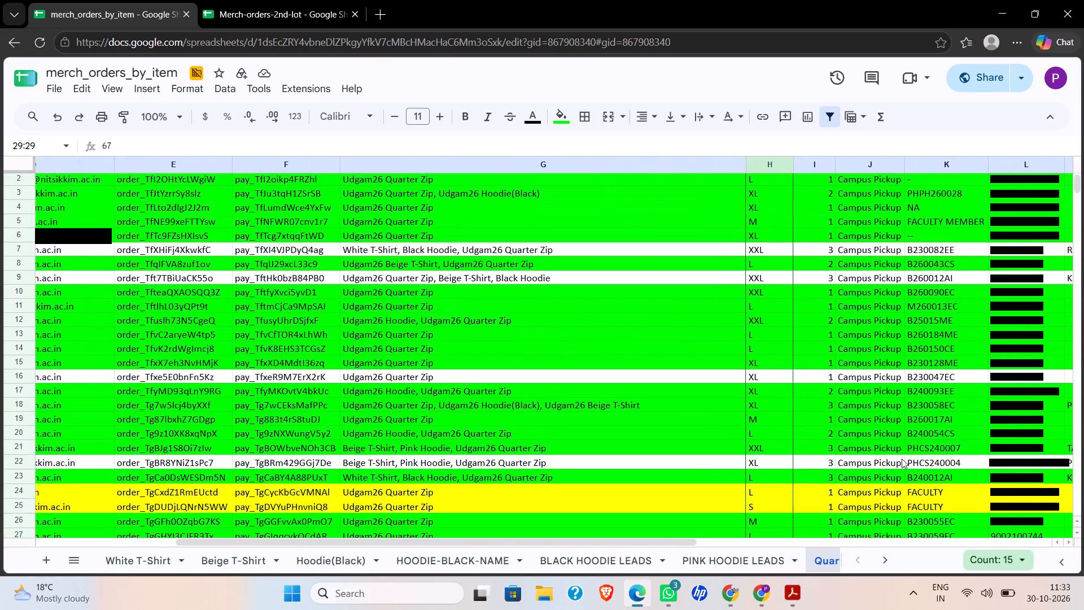
scroll(902, 459, "right", 3)
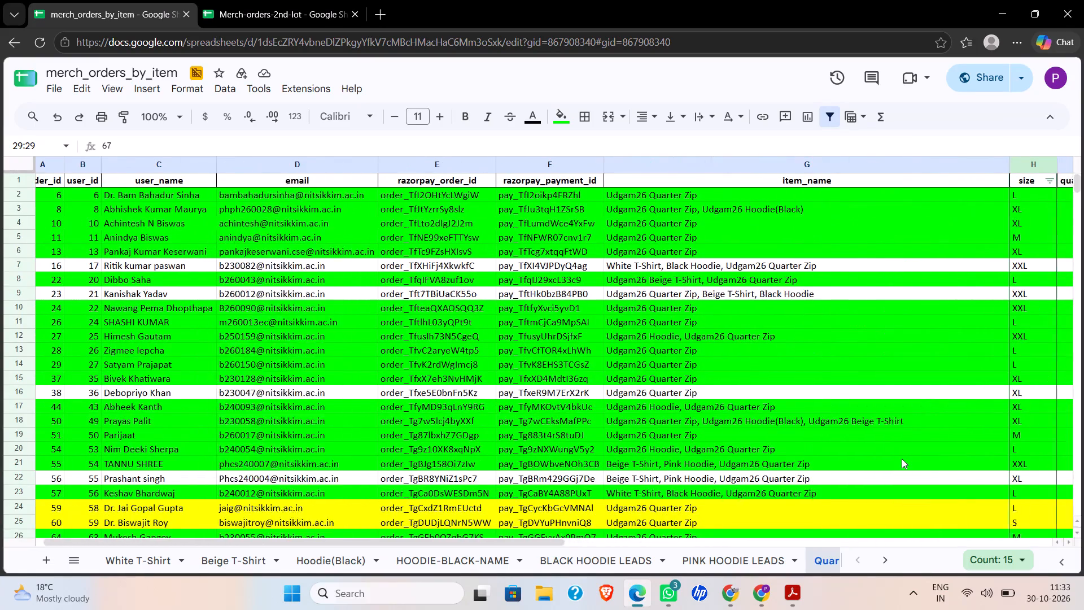
scroll(902, 459, "right", 4)
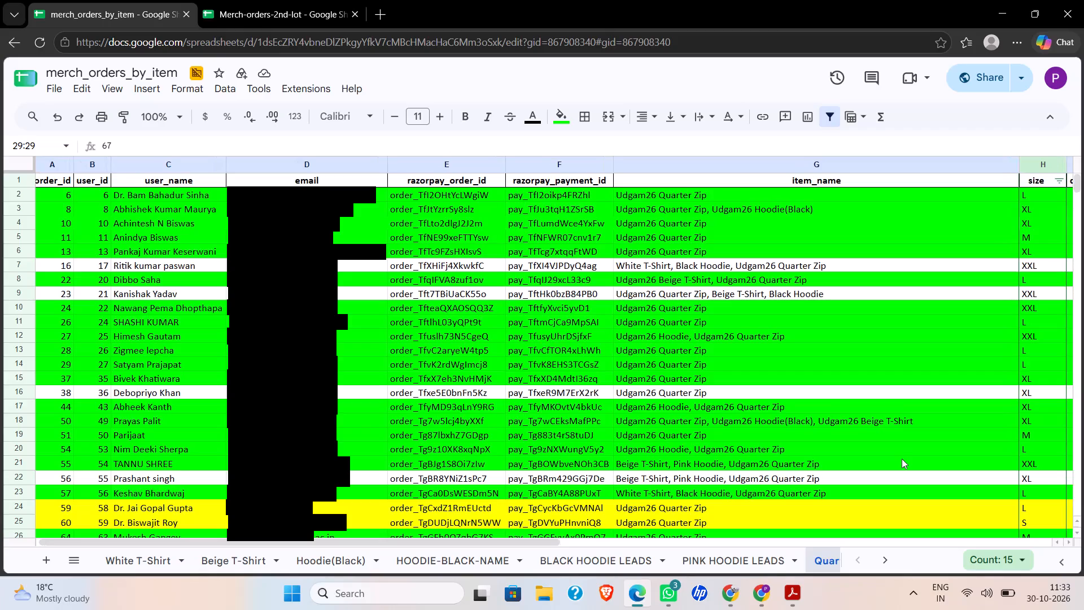
left_click(220, 556)
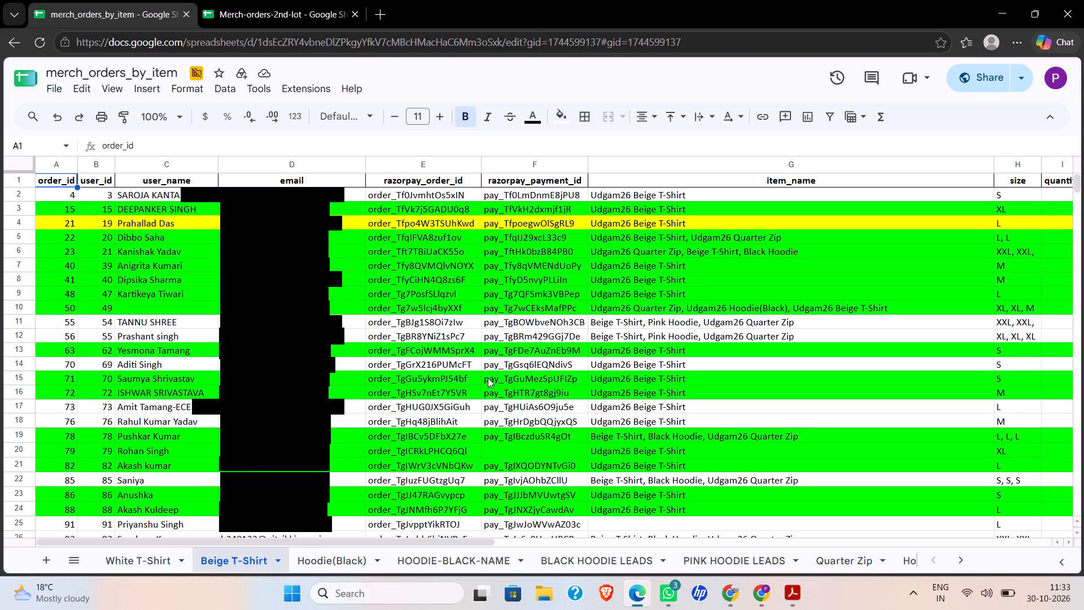
scroll(488, 378, "right", 7)
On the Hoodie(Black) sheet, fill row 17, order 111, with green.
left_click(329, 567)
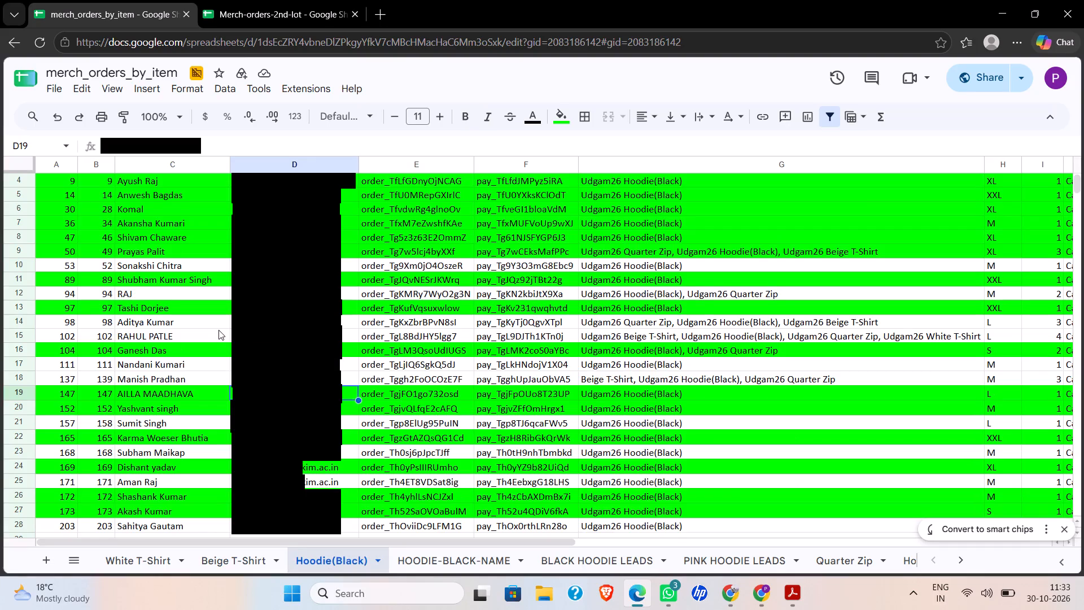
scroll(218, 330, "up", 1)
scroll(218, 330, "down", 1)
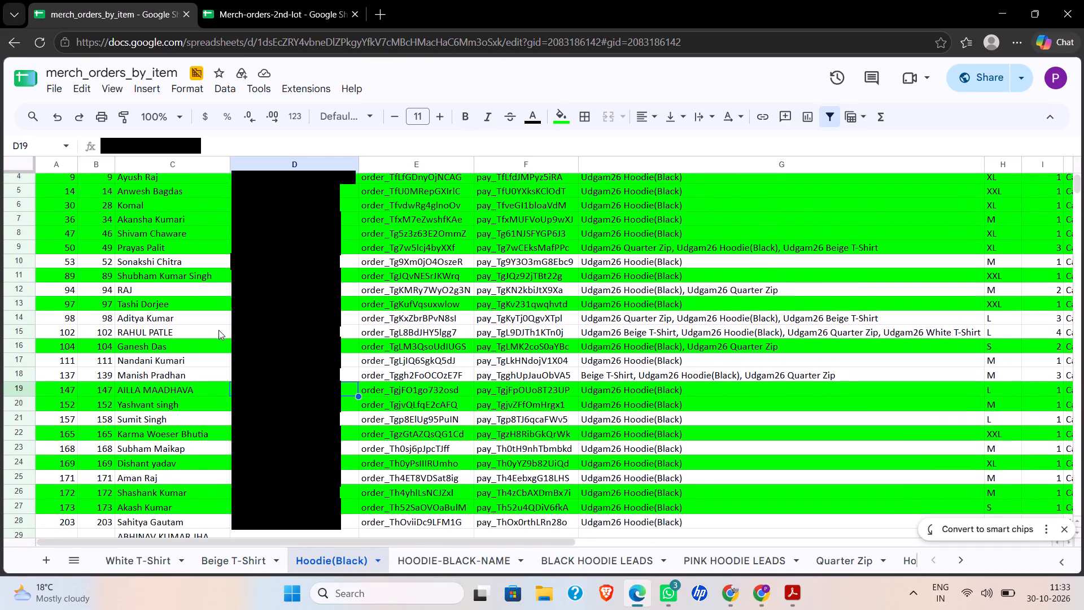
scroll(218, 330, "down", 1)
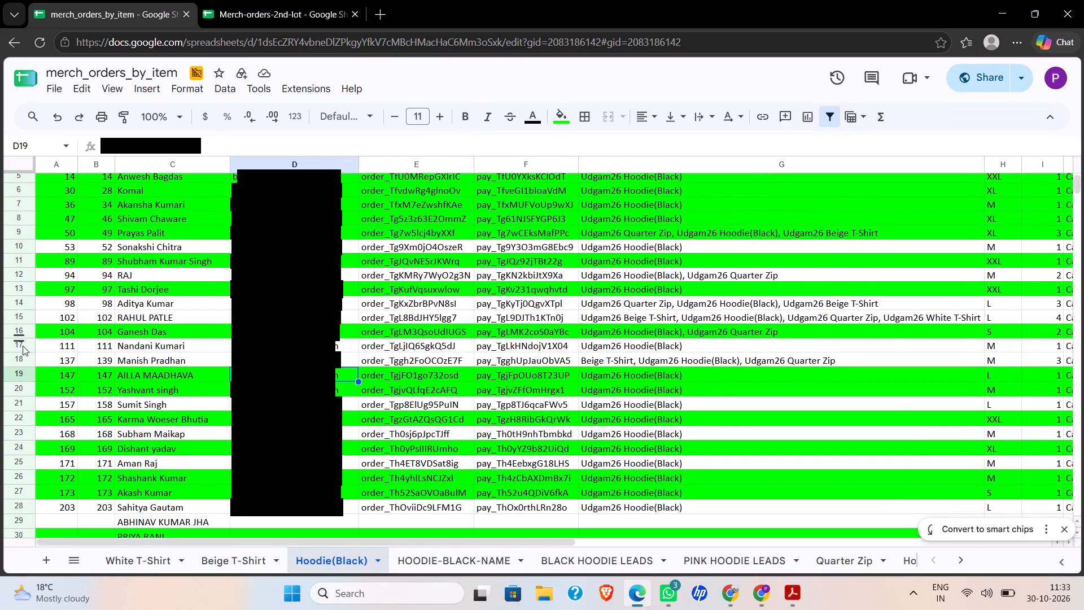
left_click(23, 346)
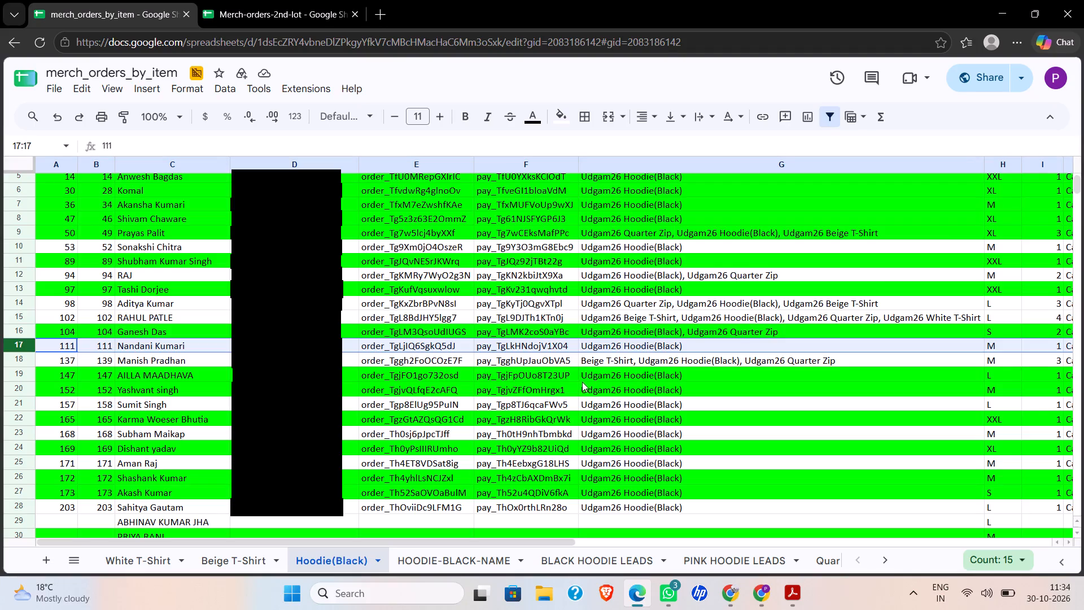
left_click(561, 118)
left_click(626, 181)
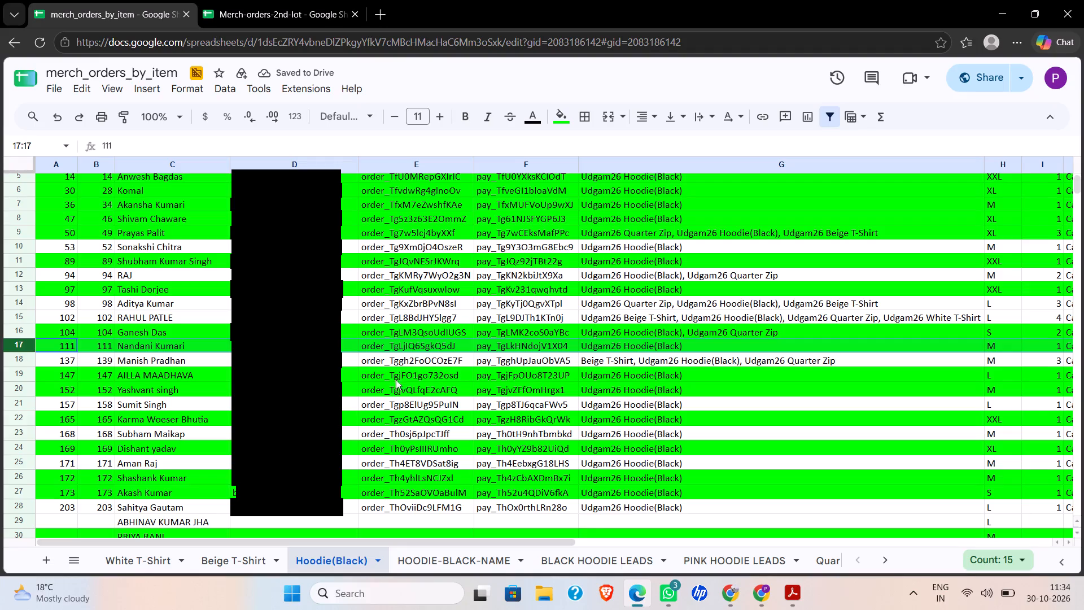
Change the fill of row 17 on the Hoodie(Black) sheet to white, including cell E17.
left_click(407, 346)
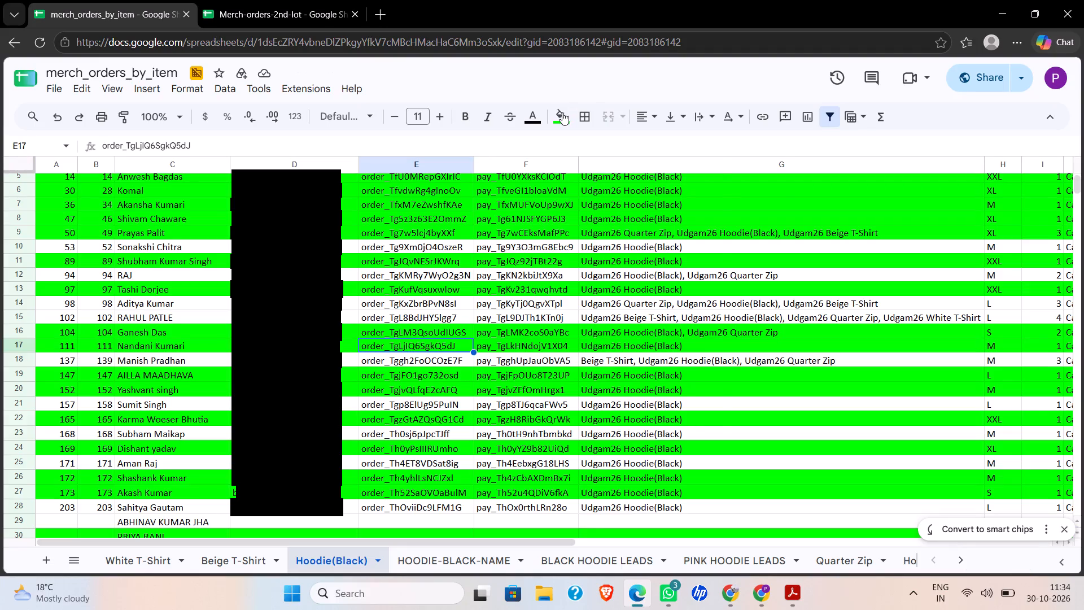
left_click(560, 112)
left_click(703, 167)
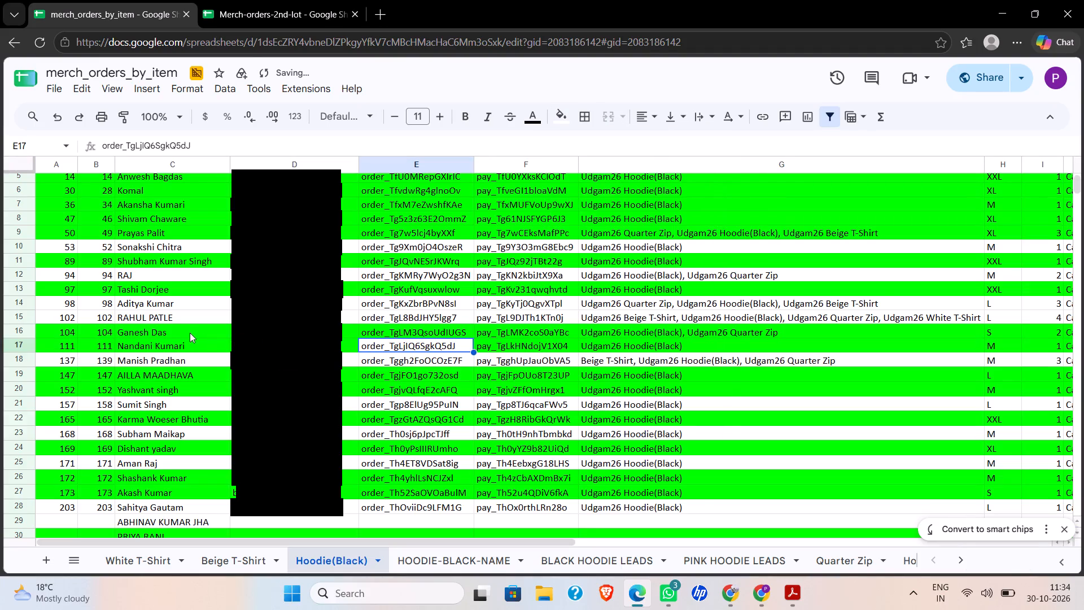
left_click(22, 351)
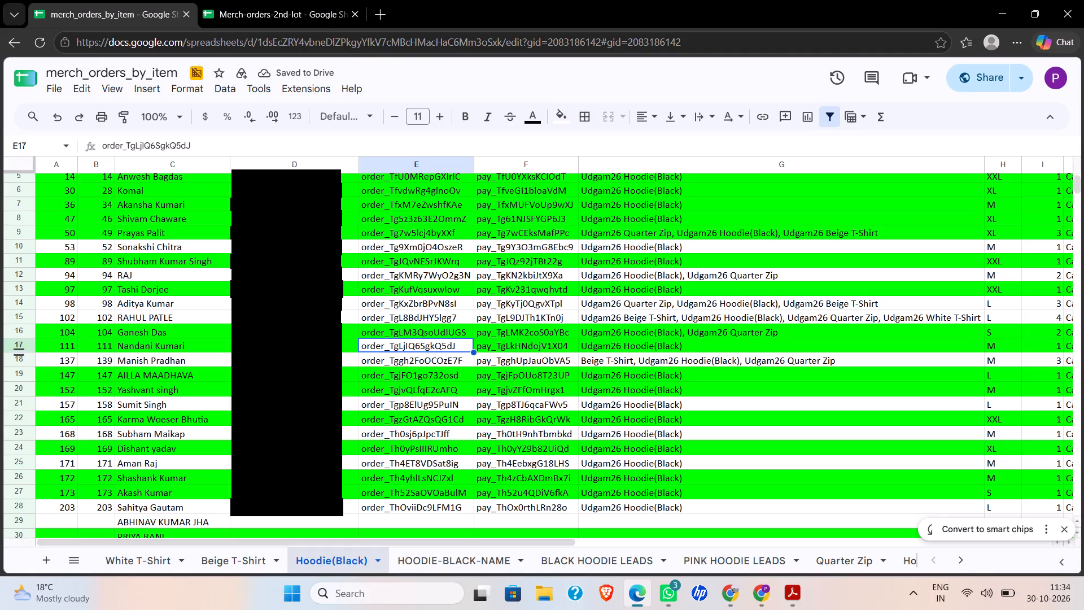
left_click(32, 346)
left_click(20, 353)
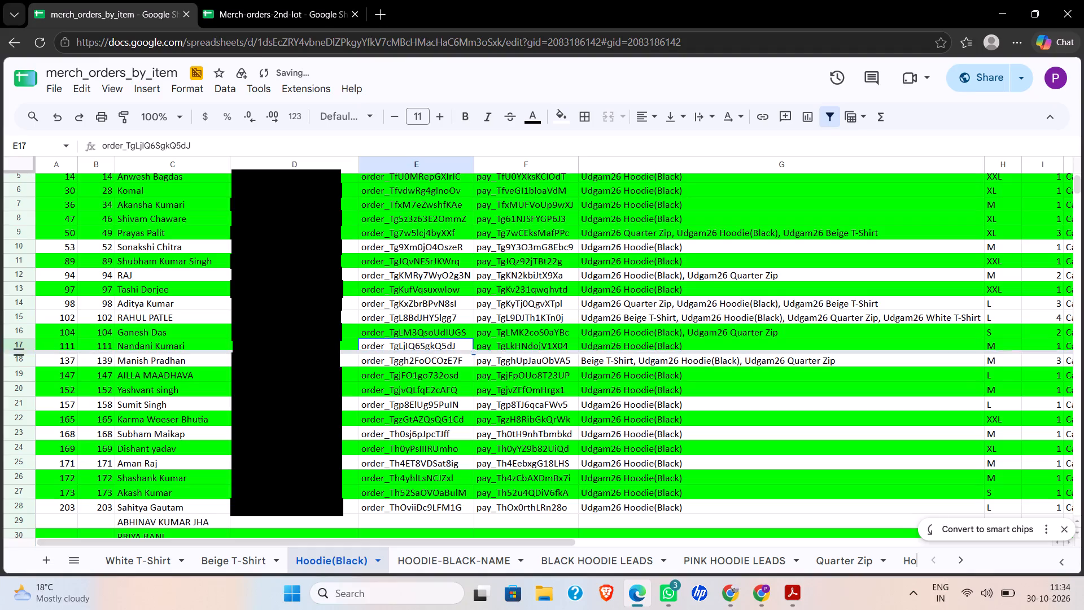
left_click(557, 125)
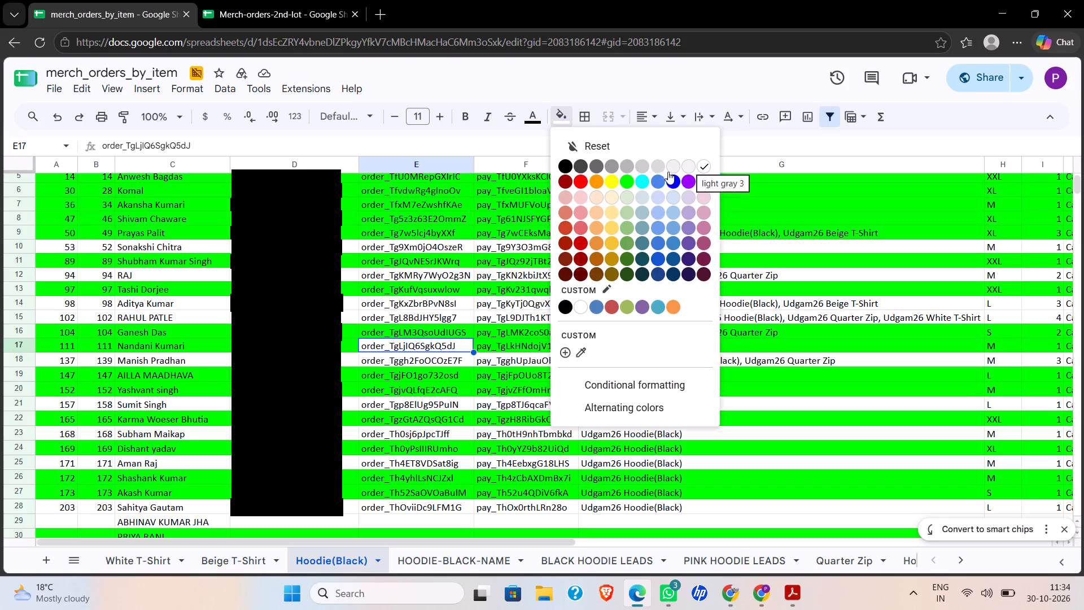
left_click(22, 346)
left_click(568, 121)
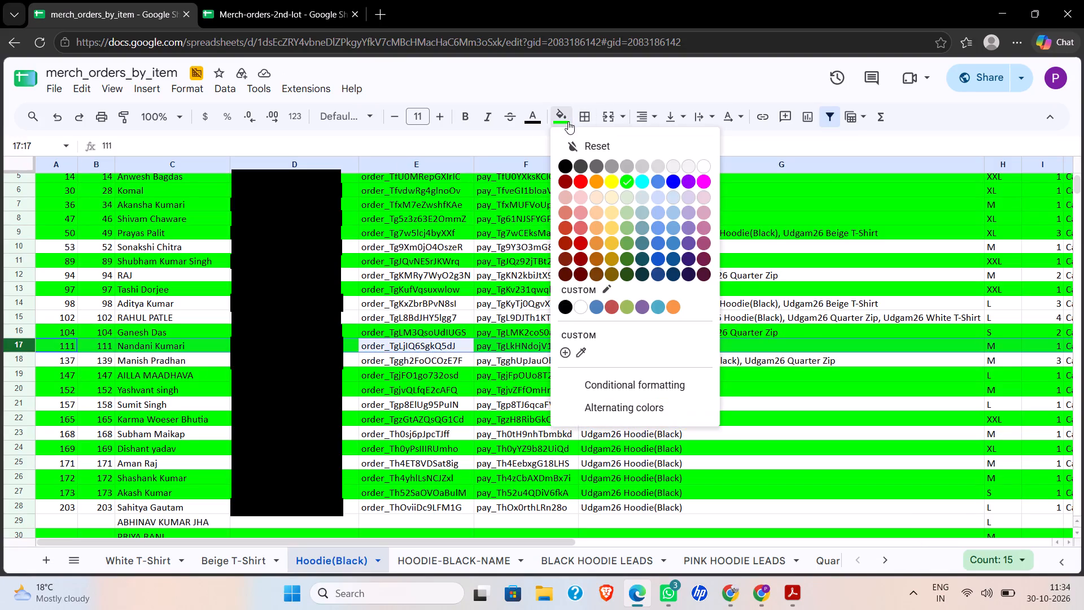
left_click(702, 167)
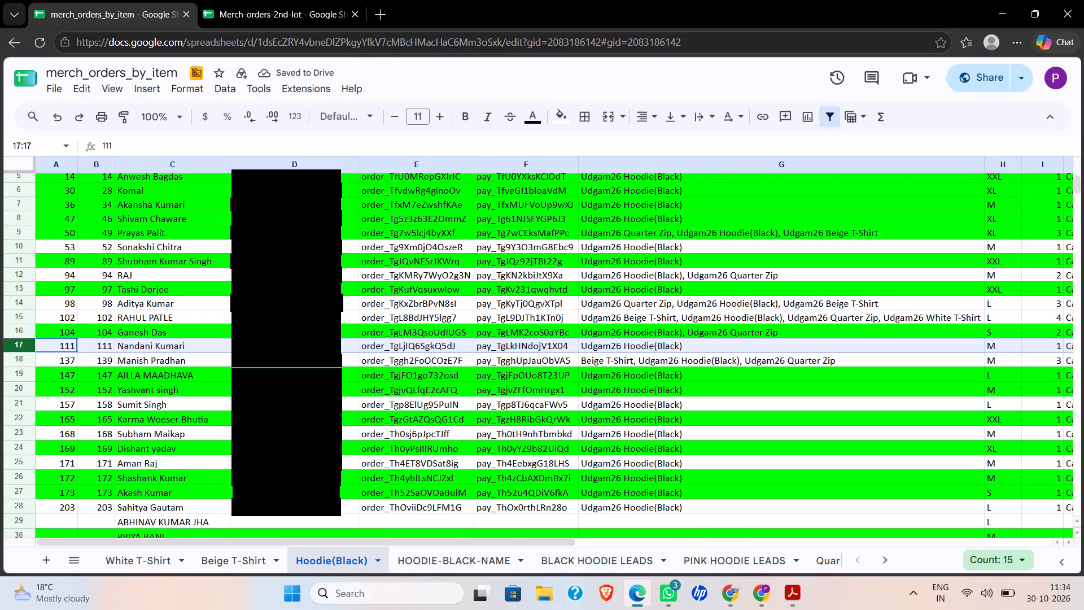
Search the Beige T-Shirt sheet for "krishna" and examine the surrounding order rows.
scroll(304, 485, "down", 1)
left_click(259, 560)
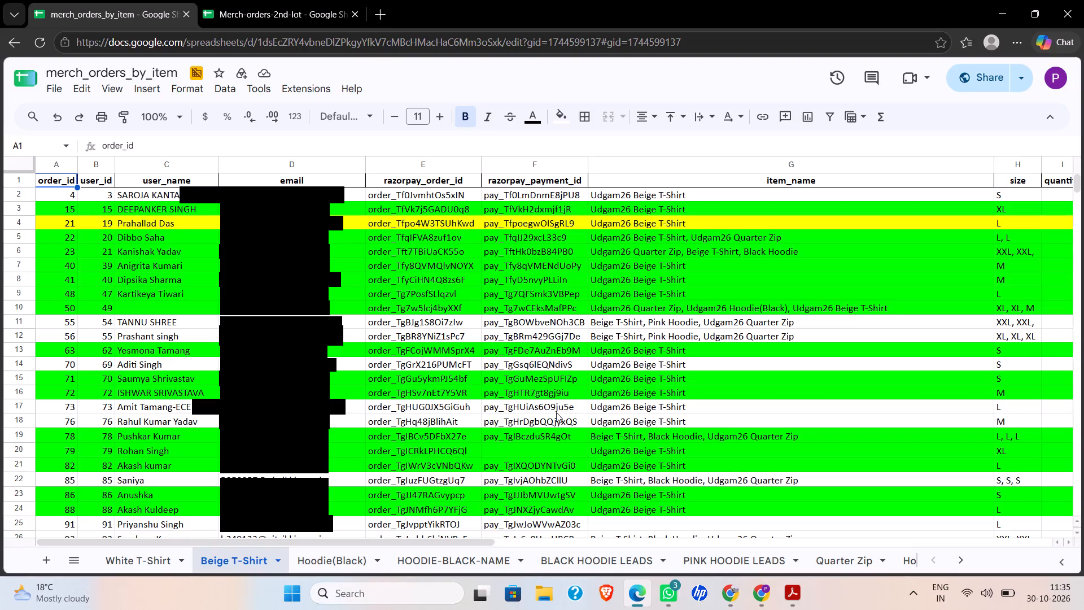
key("ctrl+f")
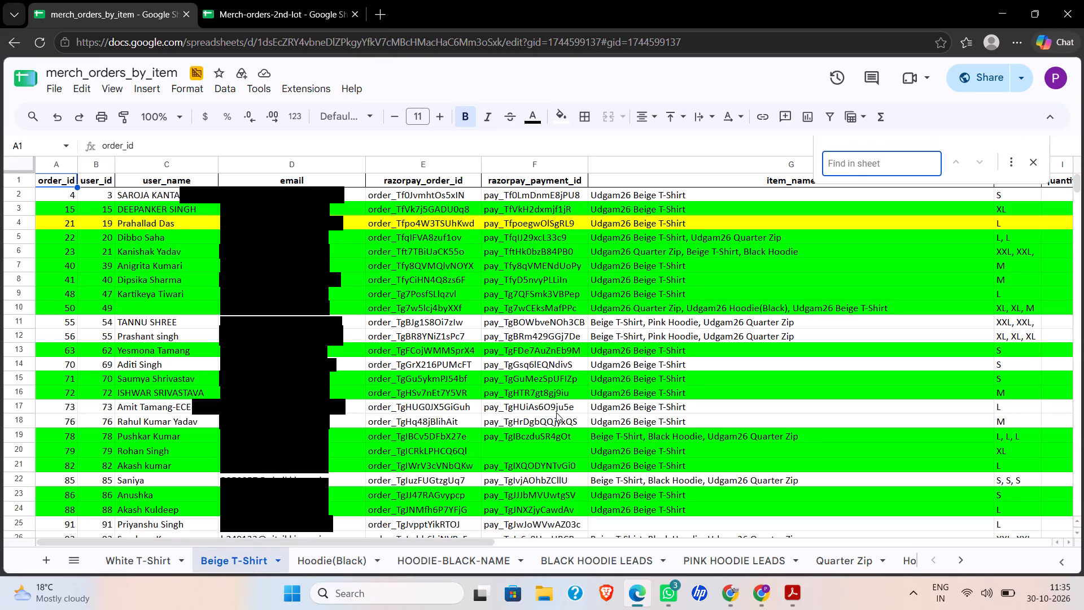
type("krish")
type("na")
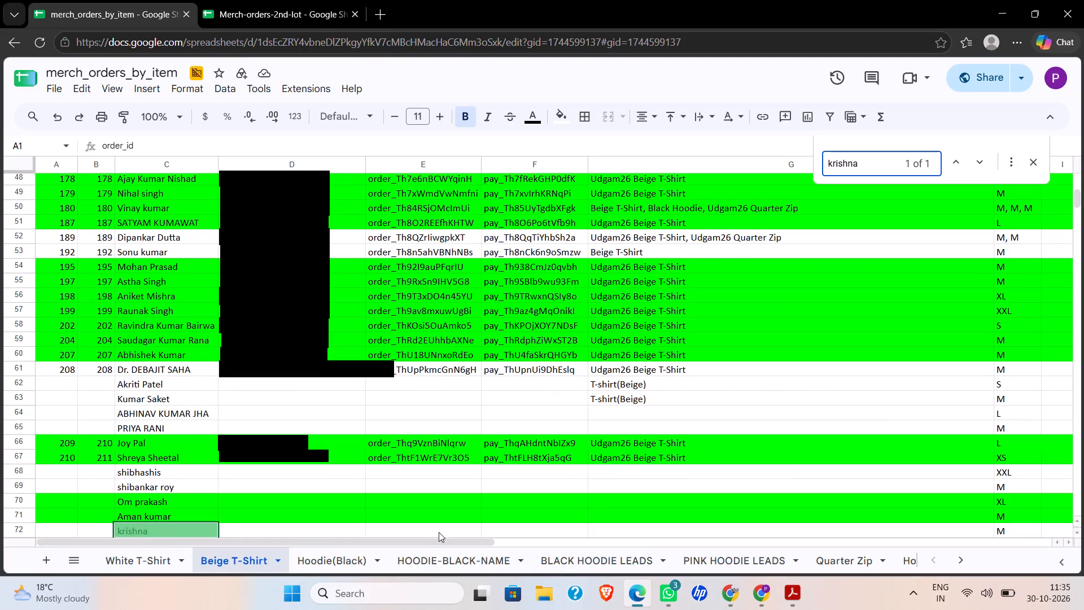
scroll(432, 537, "down", 4)
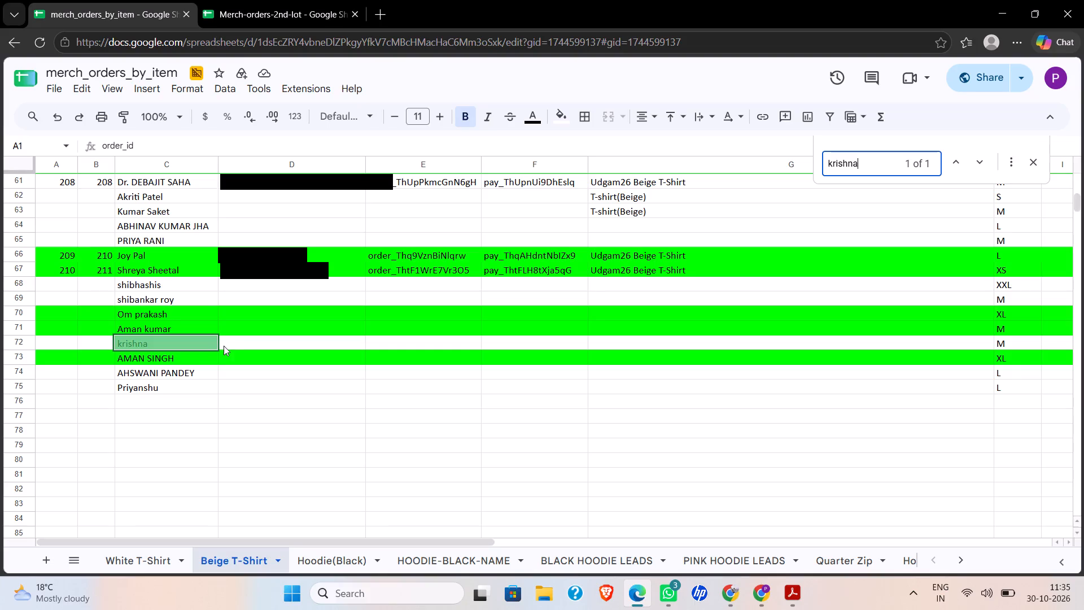
scroll(233, 352, "up", 4)
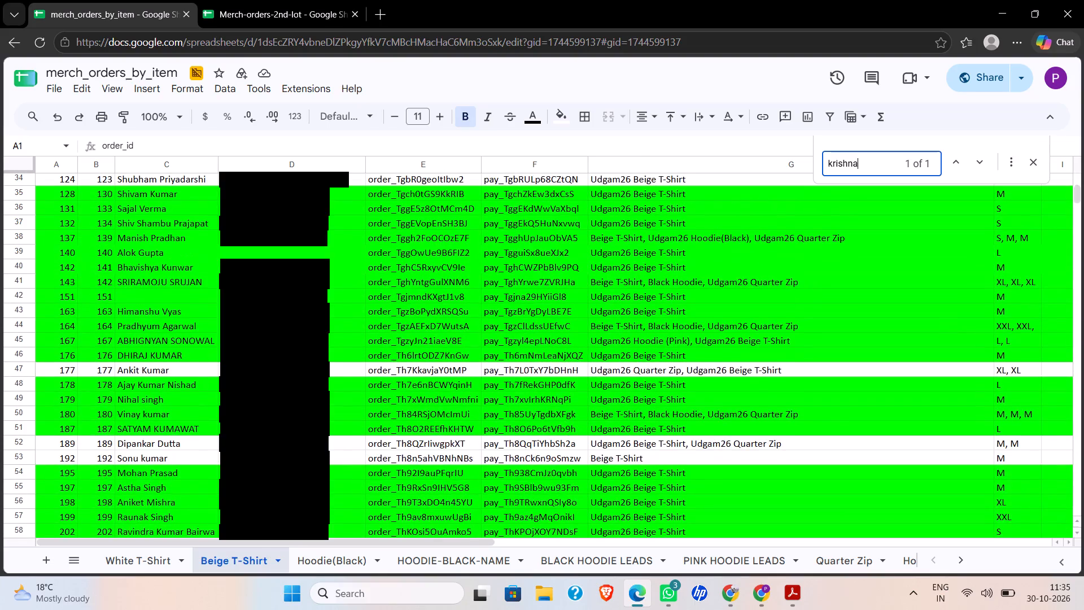
scroll(233, 352, "up", 2)
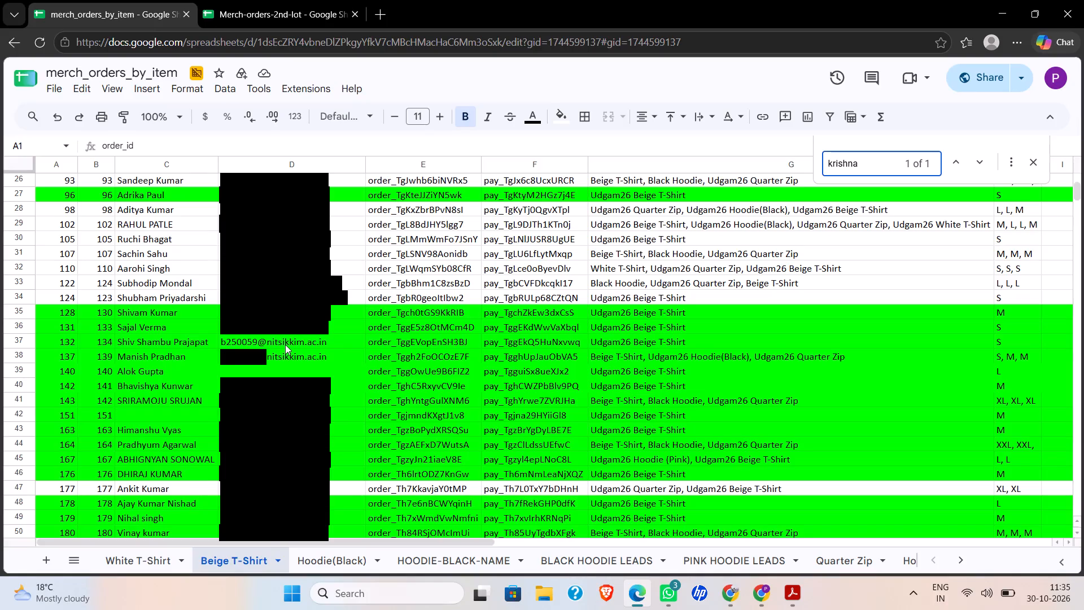
Replace the search term to look for "dr" in the Beige T-Shirt sheet.
key("BackSpace")
key("BackSpace")
key("BackSpace")
key("BackSpace")
key("BackSpace")
key("BackSpace")
key("BackSpace")
key("BackSpace")
key("BackSpace")
key("BackSpace")
key("BackSpace")
key("BackSpace")
key("BackSpace")
key("BackSpace")
key("BackSpace")
key("BackSpace")
key("BackSpace")
key("BackSpace")
key("BackSpace")
key("BackSpace")
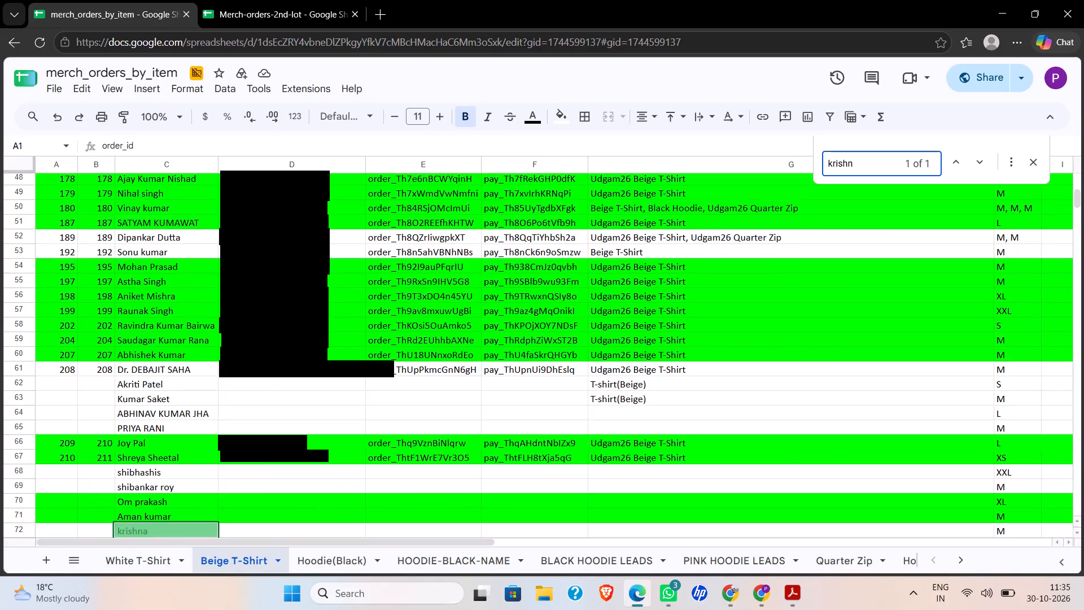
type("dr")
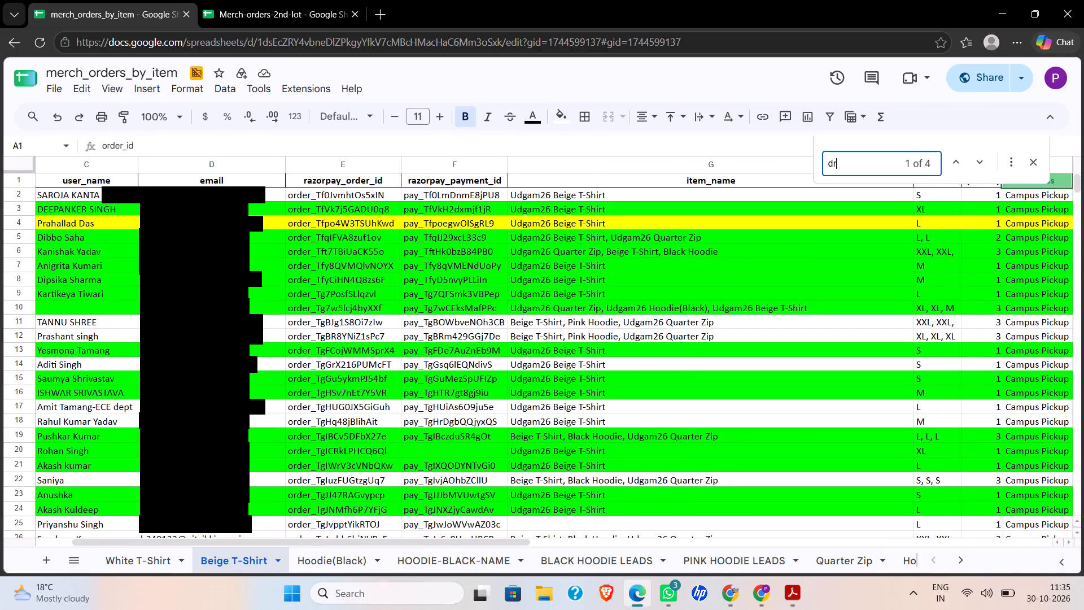
Replace the search term with "kkmau" in the Beige T-Shirt sheet and look over its order rows.
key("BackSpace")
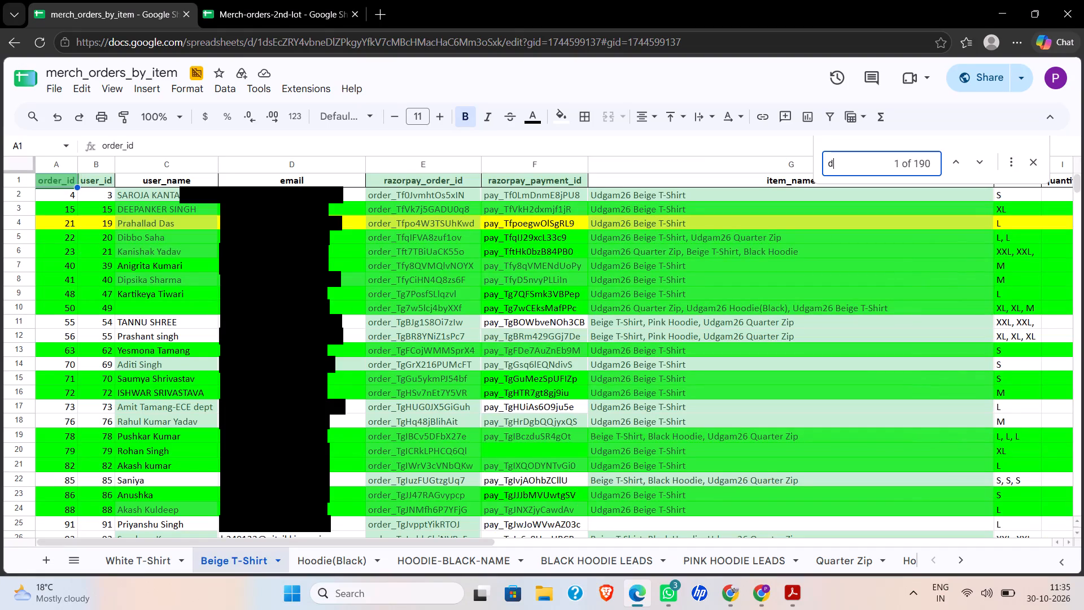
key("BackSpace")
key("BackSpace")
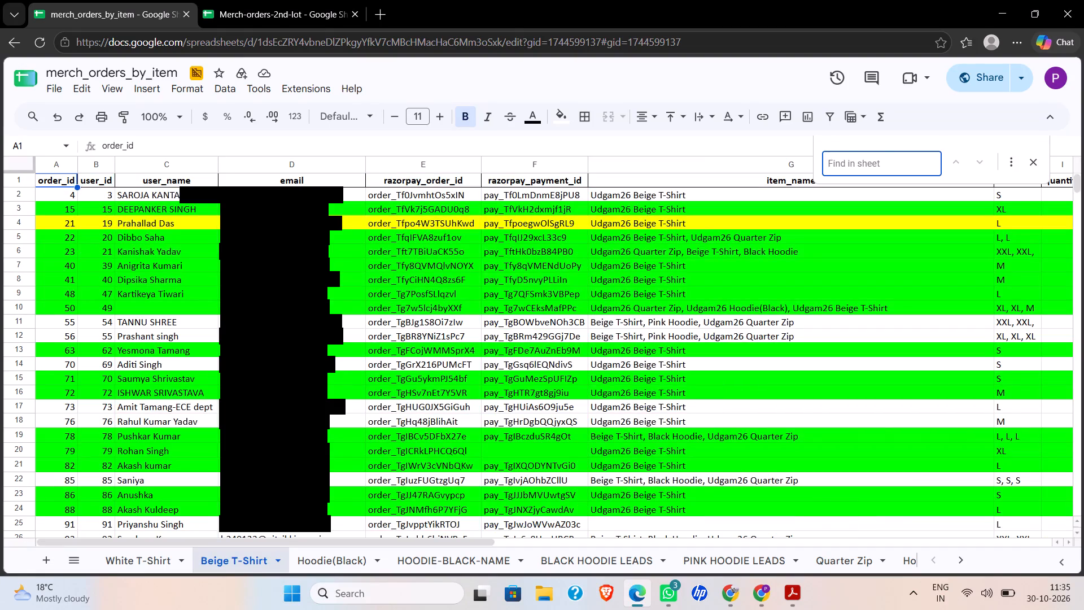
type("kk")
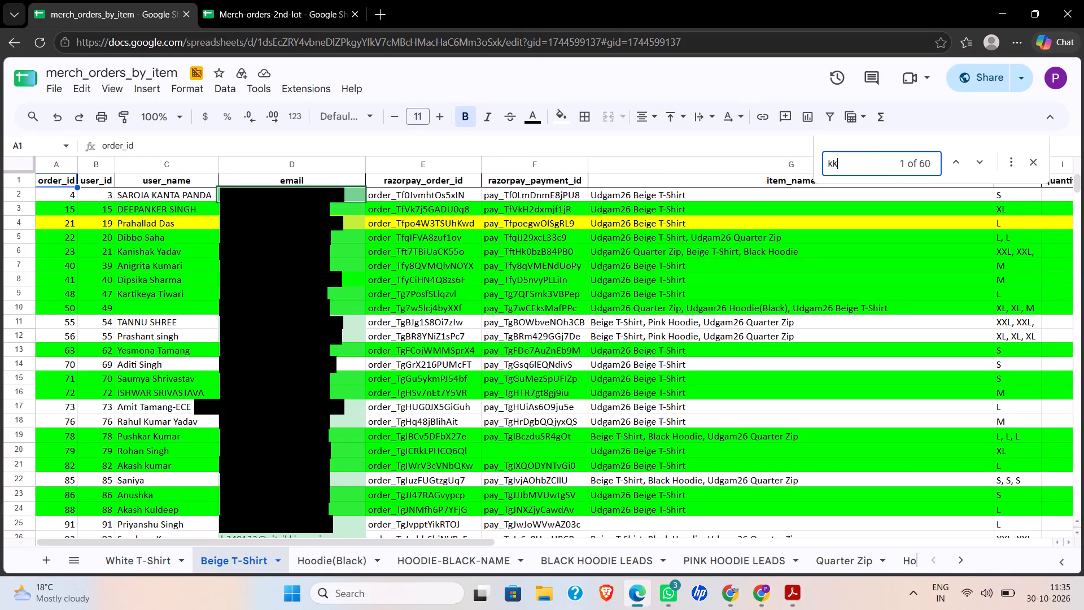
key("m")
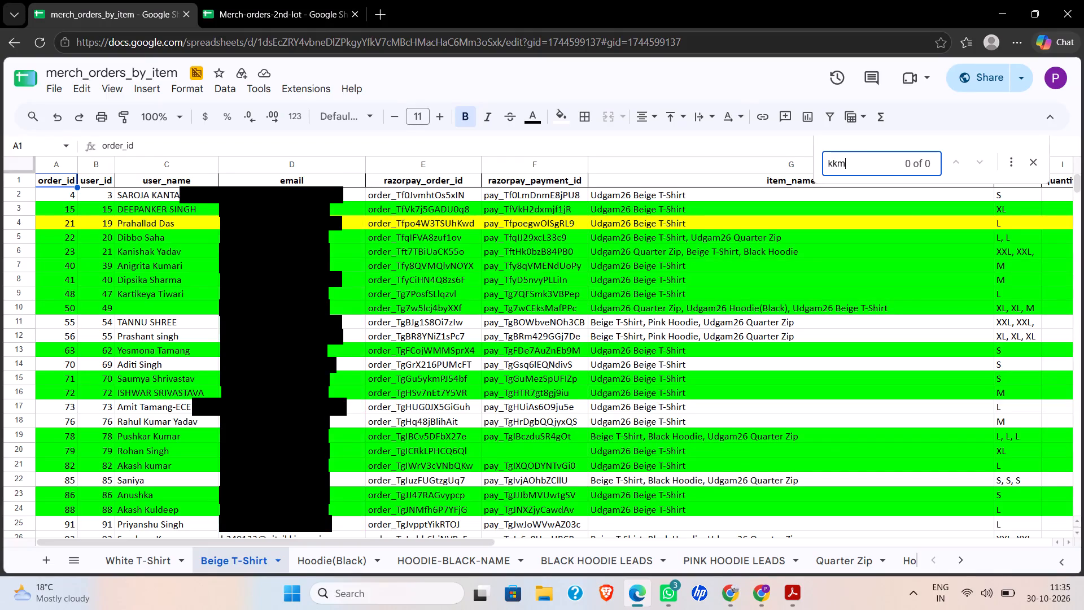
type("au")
scroll(199, 415, "up", 4)
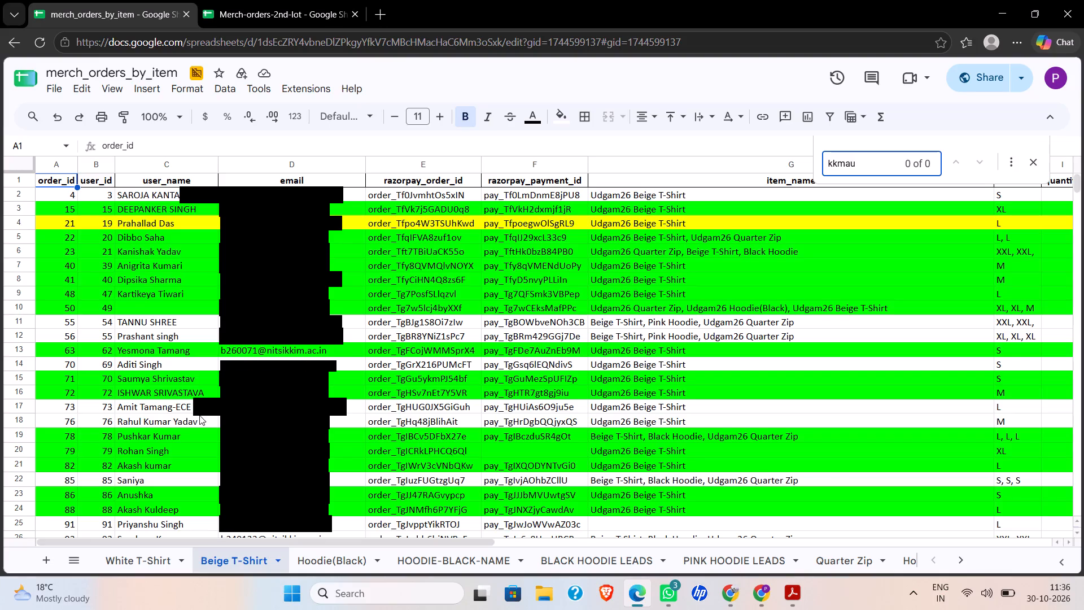
scroll(199, 415, "down", 9)
scroll(199, 415, "up", 2)
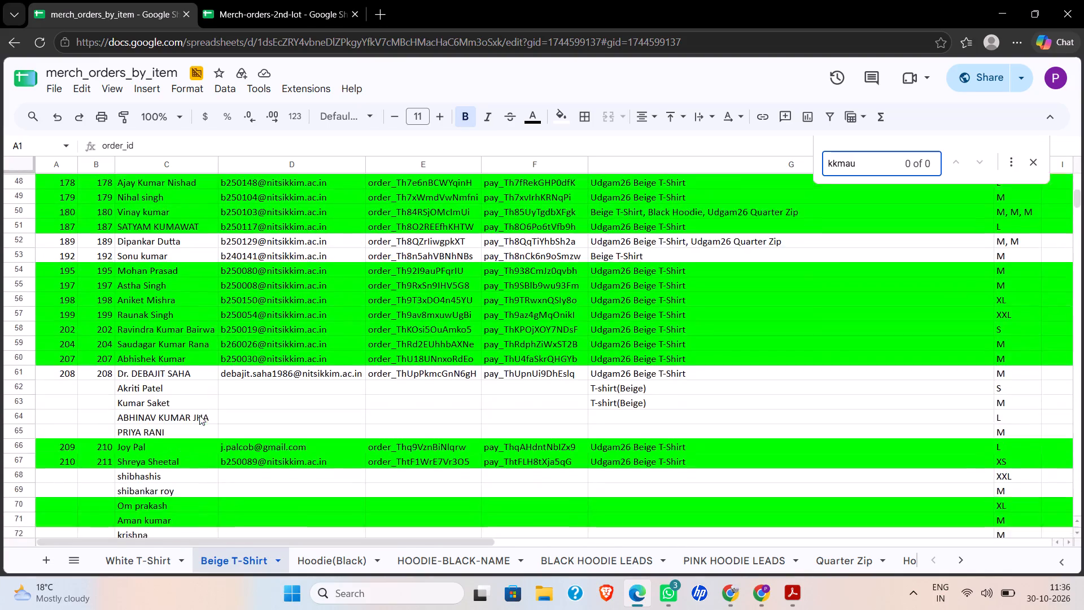
scroll(199, 415, "up", 6)
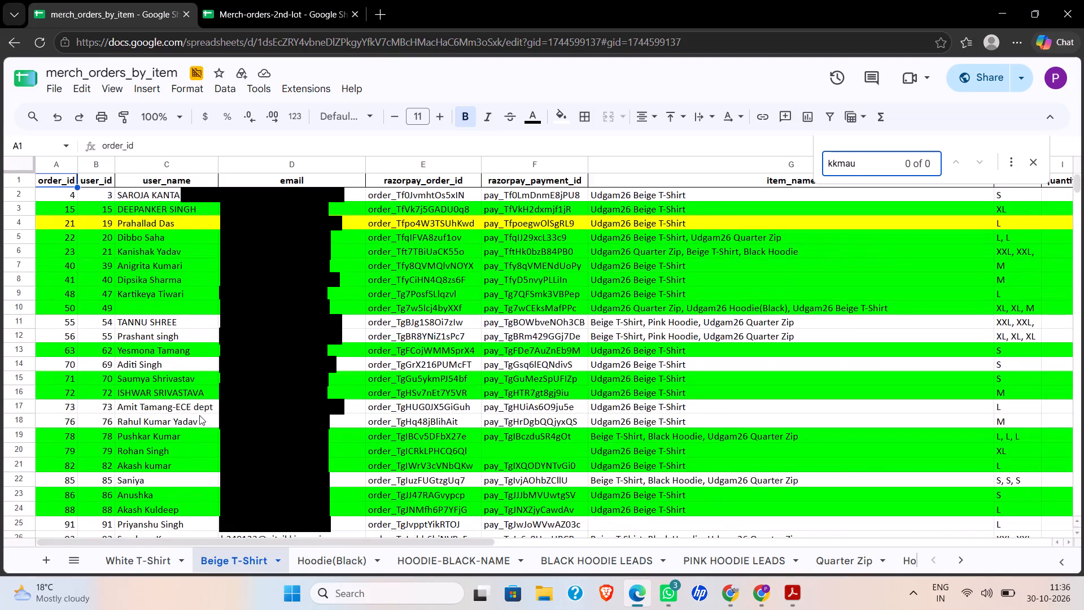
Check the White-T-shirt orders in the Merch-orders-2nd-lot spreadsheet and return to merch_orders_by_item.
left_click(318, 14)
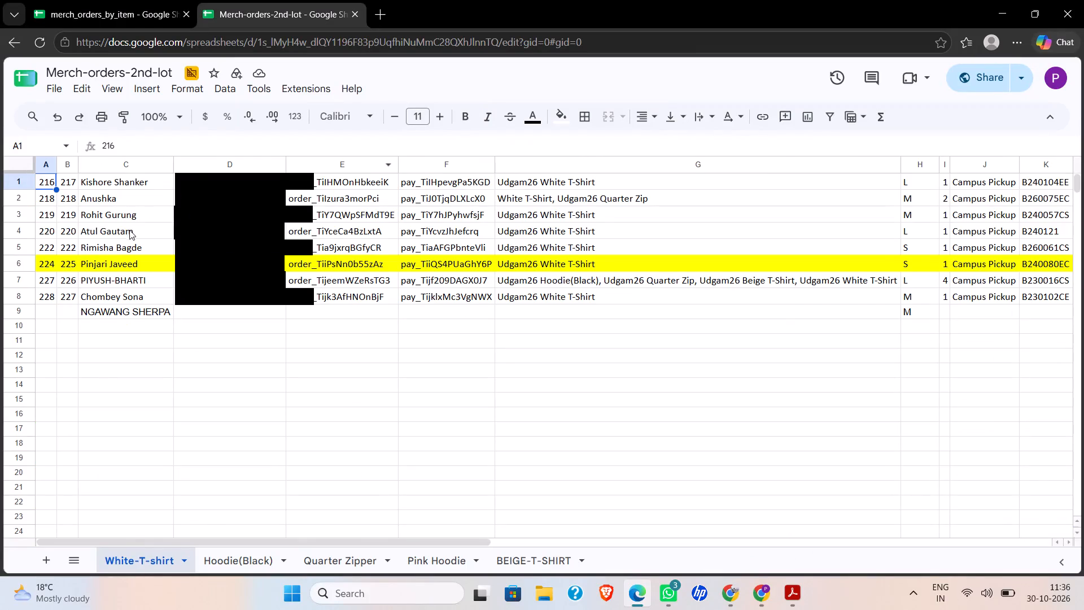
left_click(160, 10)
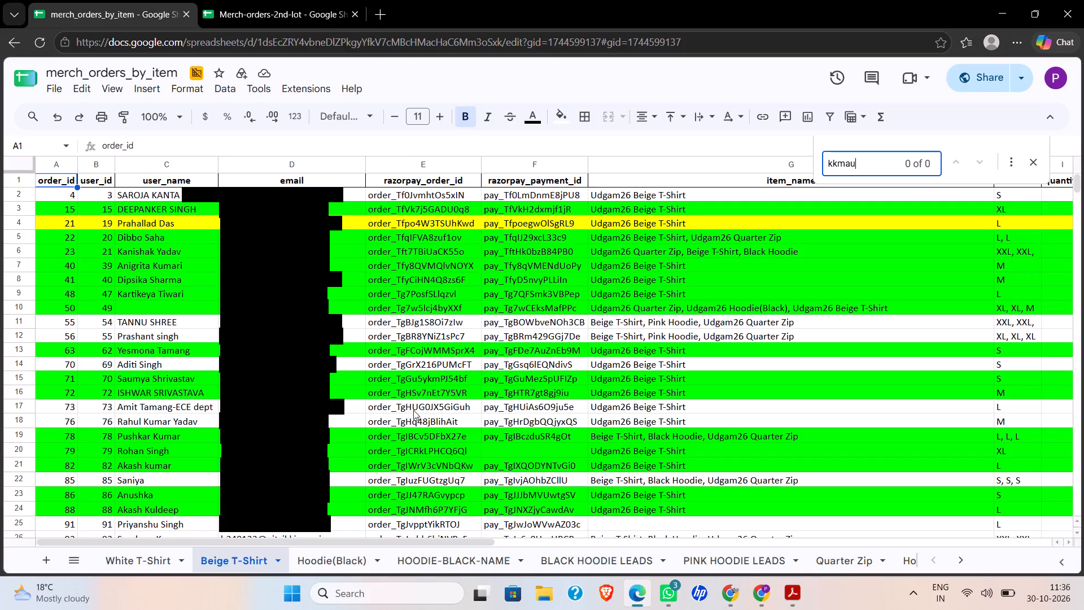
Examine the Beige T-Shirt order rows through to the last entries for the buyer's order.
scroll(474, 362, "down", 2)
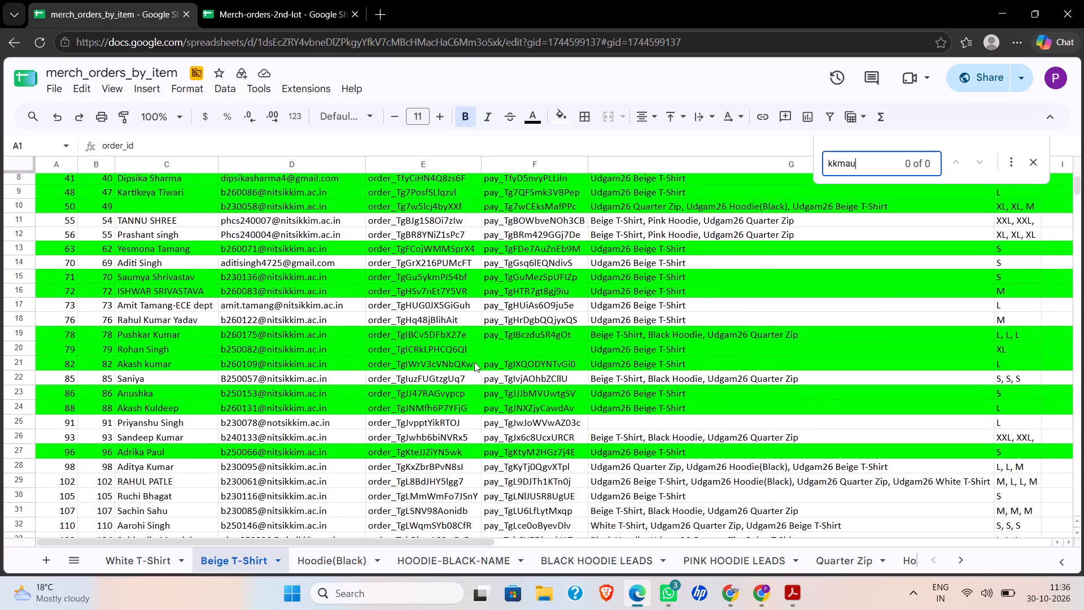
scroll(474, 362, "down", 4)
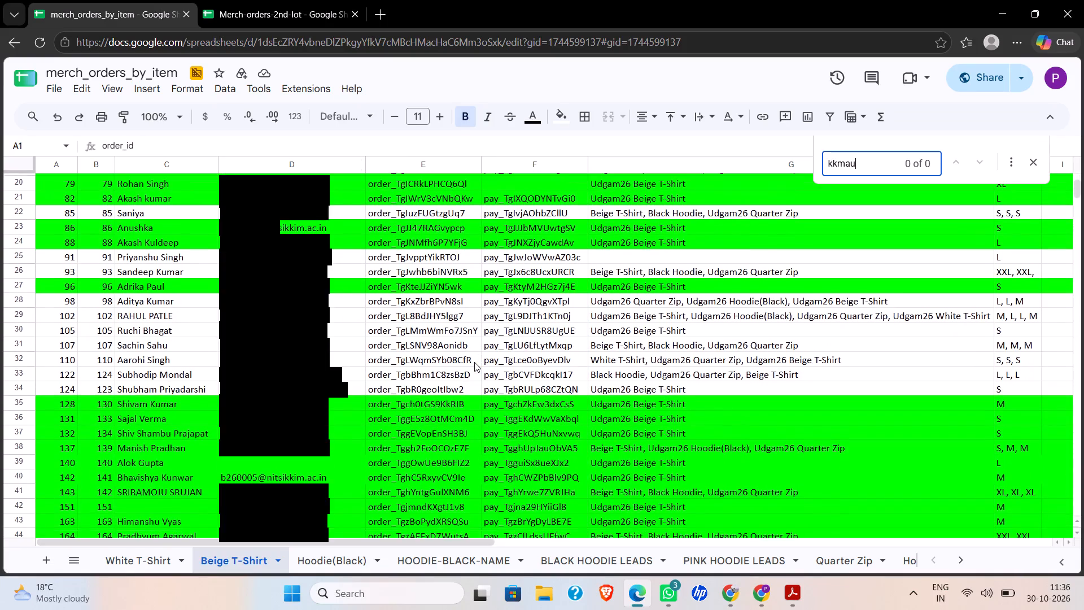
scroll(474, 362, "down", 6)
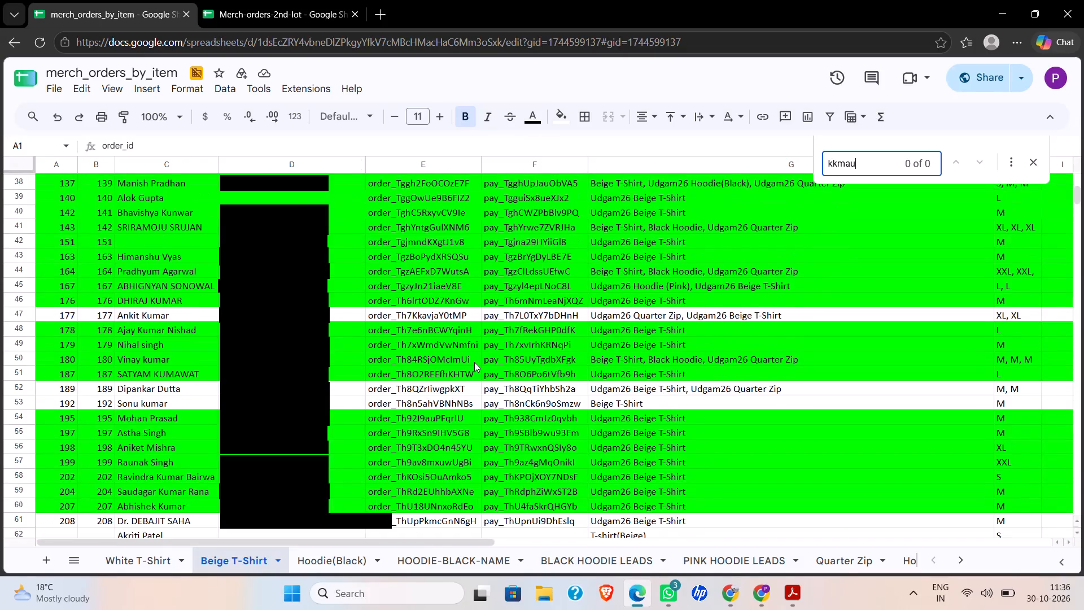
scroll(474, 362, "down", 2)
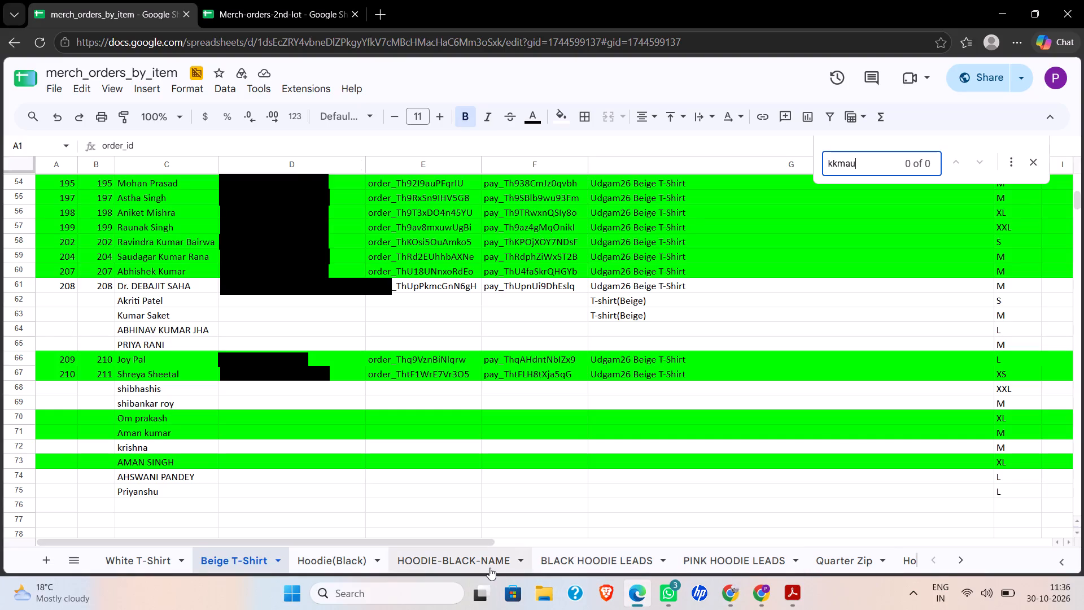
Search the Hoodie(Black) sheet for "krish".
left_click(347, 557)
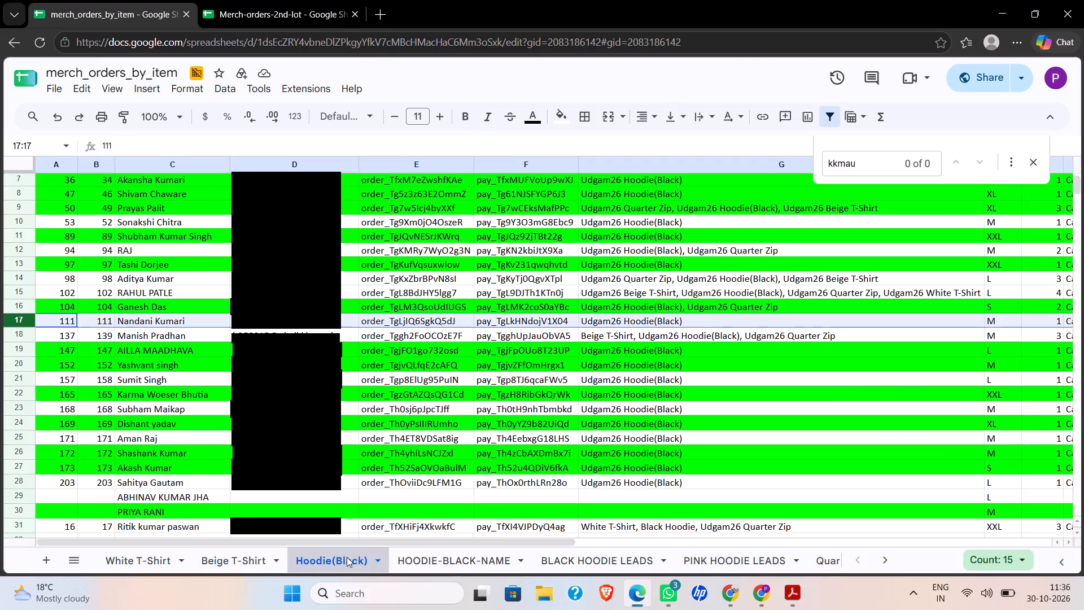
left_click(885, 159)
key("BackSpace")
key("BackSpace")
key("BackSpace")
key("BackSpace")
key("BackSpace")
key("BackSpace")
key("BackSpace")
key("BackSpace")
key("BackSpace")
key("BackSpace")
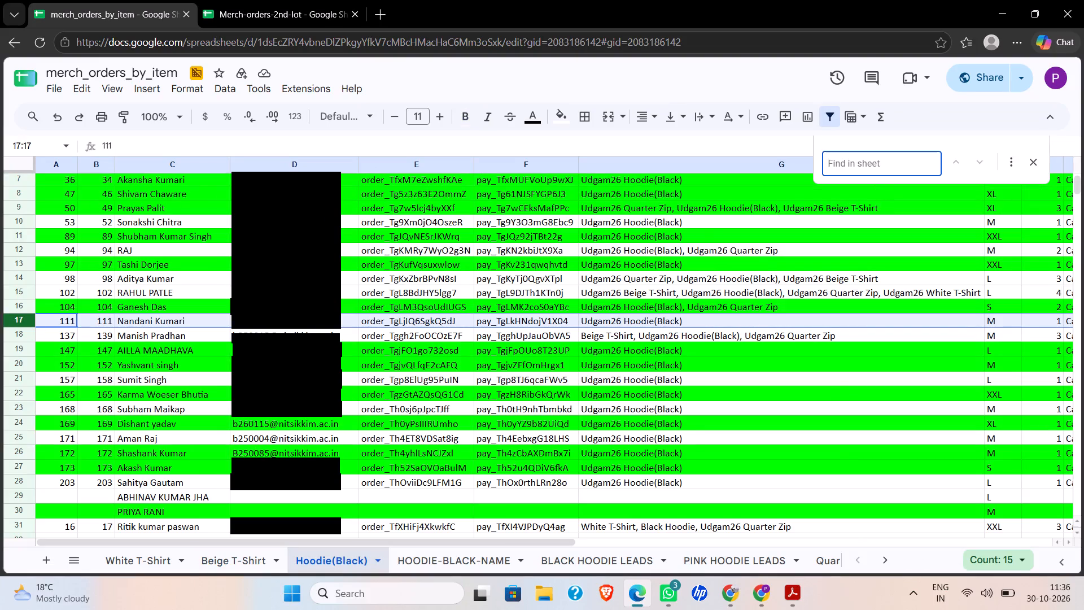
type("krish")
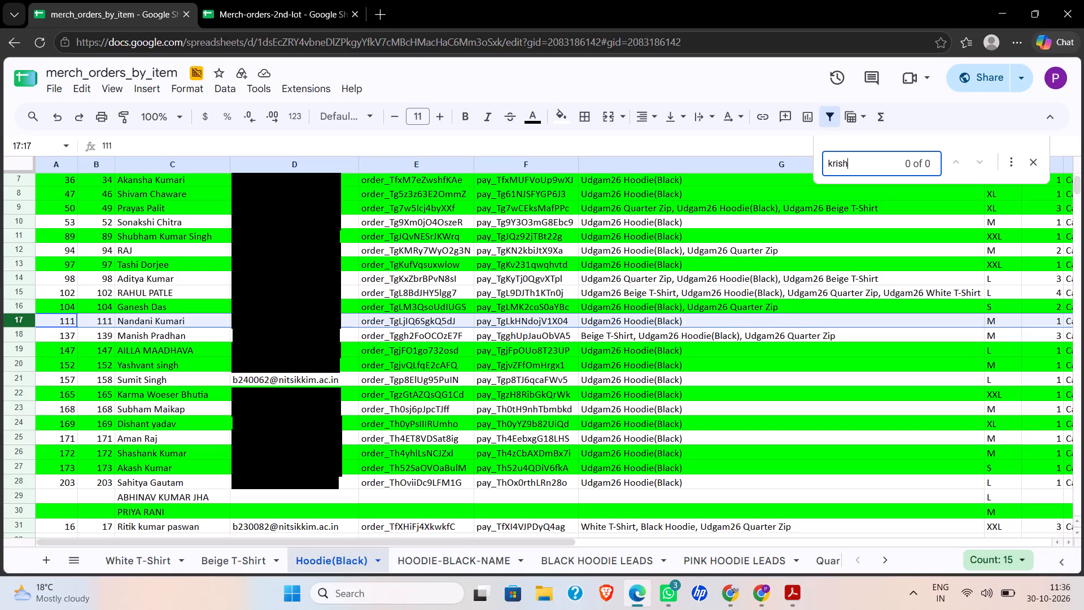
Replace the search term in the Hoodie(Black) sheet with the buyer's initials and surname, beginning "kkmau".
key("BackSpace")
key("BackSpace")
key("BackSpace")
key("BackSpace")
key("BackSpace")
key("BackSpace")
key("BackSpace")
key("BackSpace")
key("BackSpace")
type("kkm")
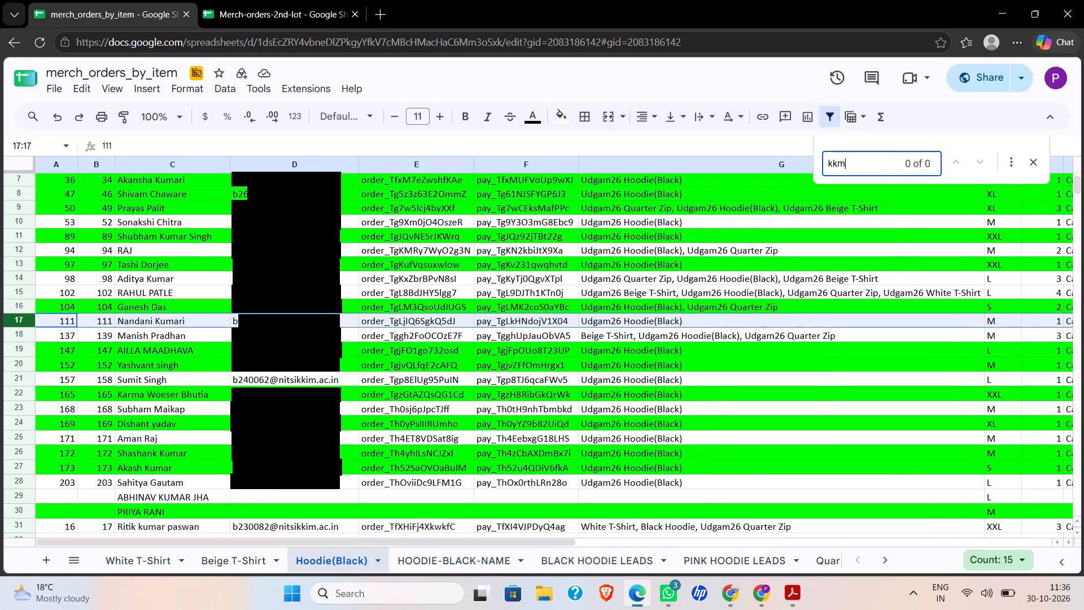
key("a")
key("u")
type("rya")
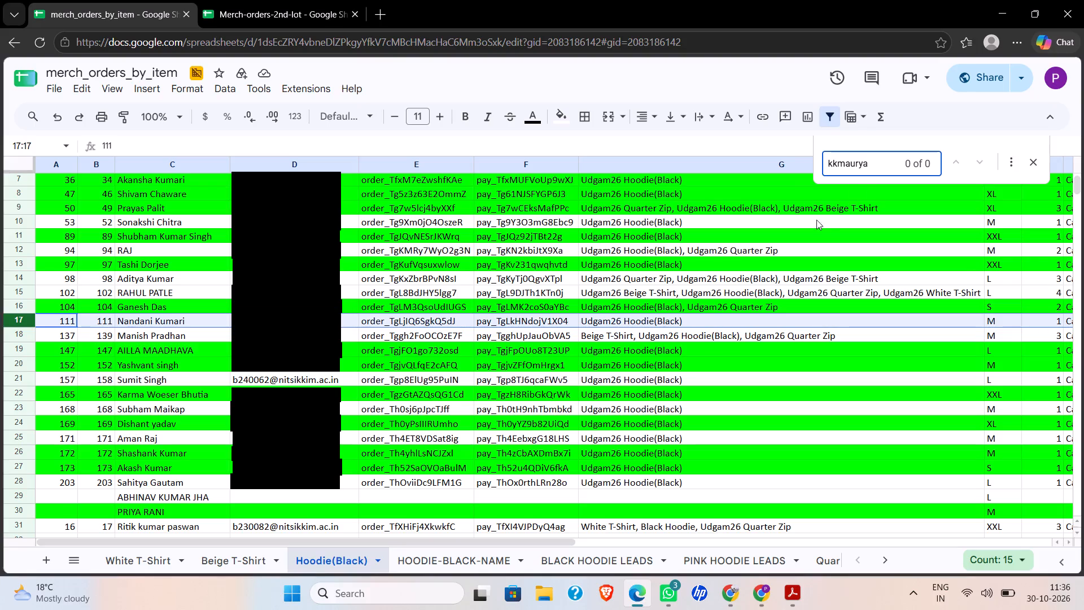
Examine all Hoodie(Black) order rows, from the first entry to the last, for the buyer's name.
scroll(613, 320, "down", 2)
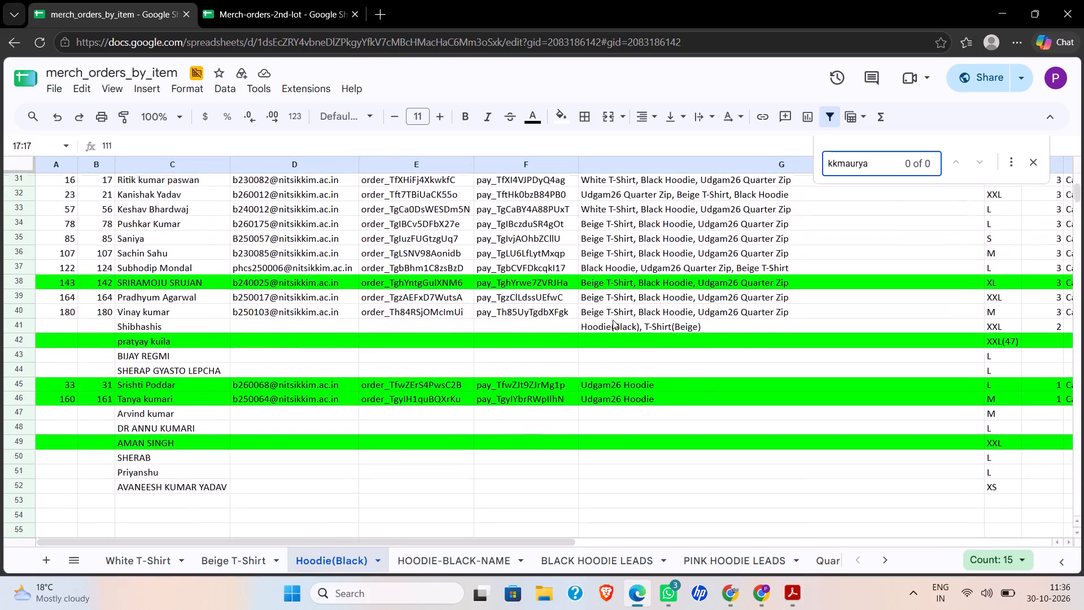
scroll(613, 320, "up", 2)
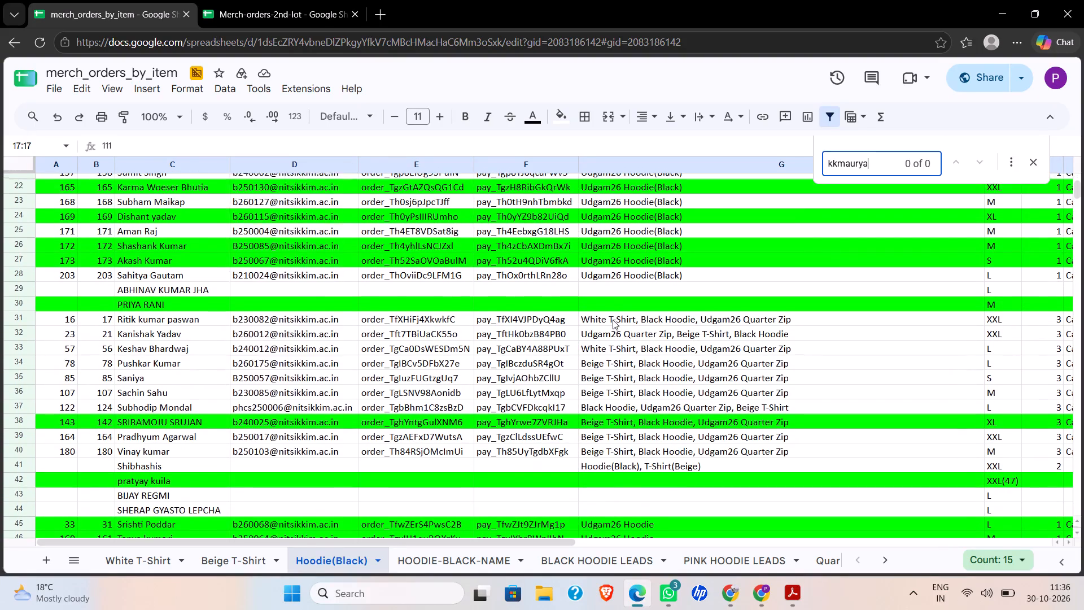
scroll(613, 320, "up", 4)
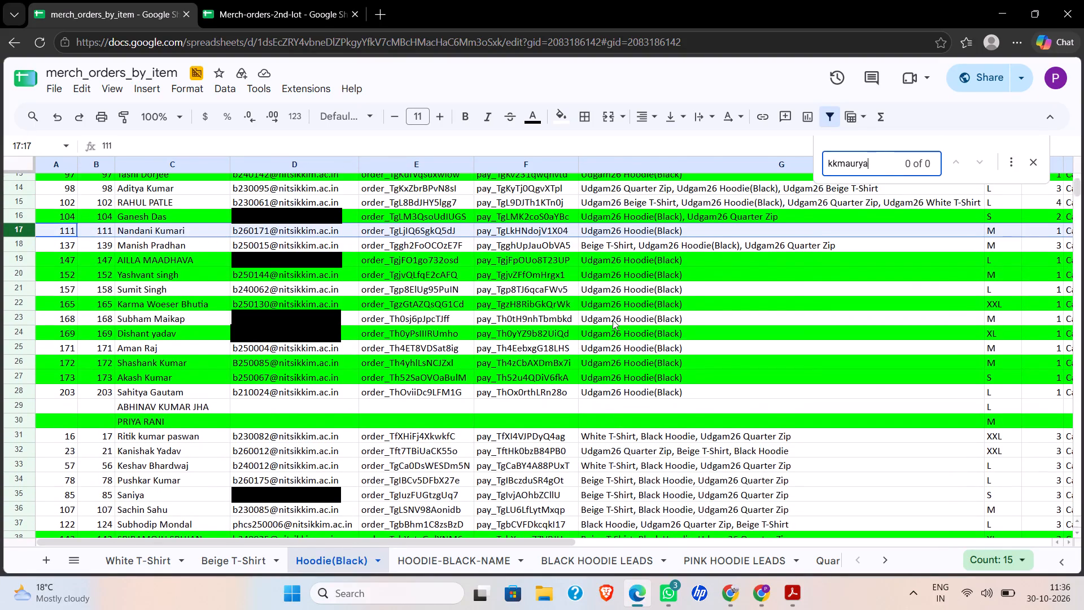
scroll(613, 320, "up", 3)
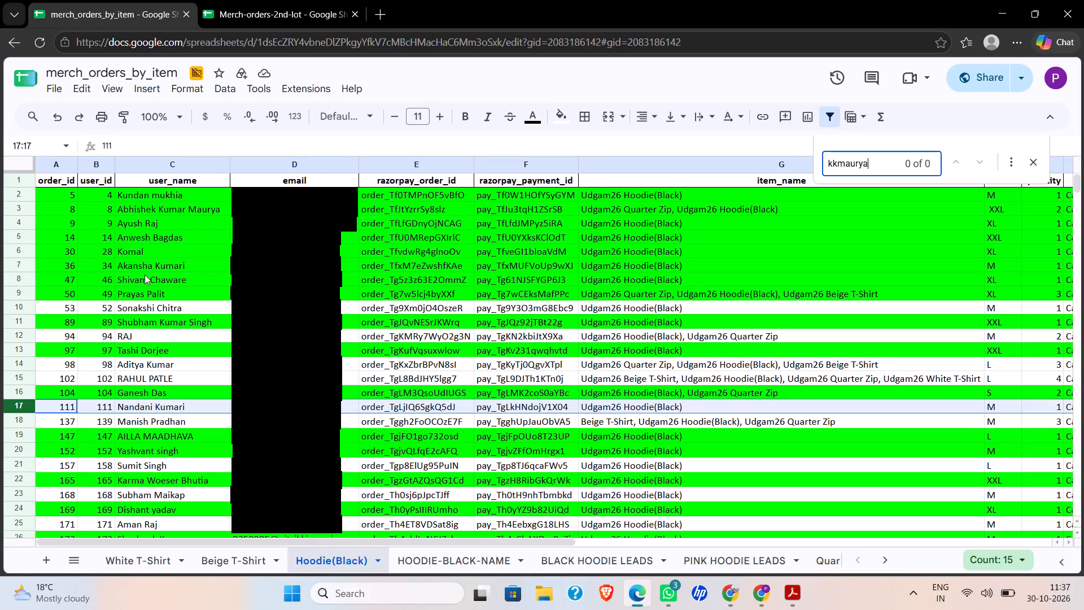
scroll(145, 274, "down", 1)
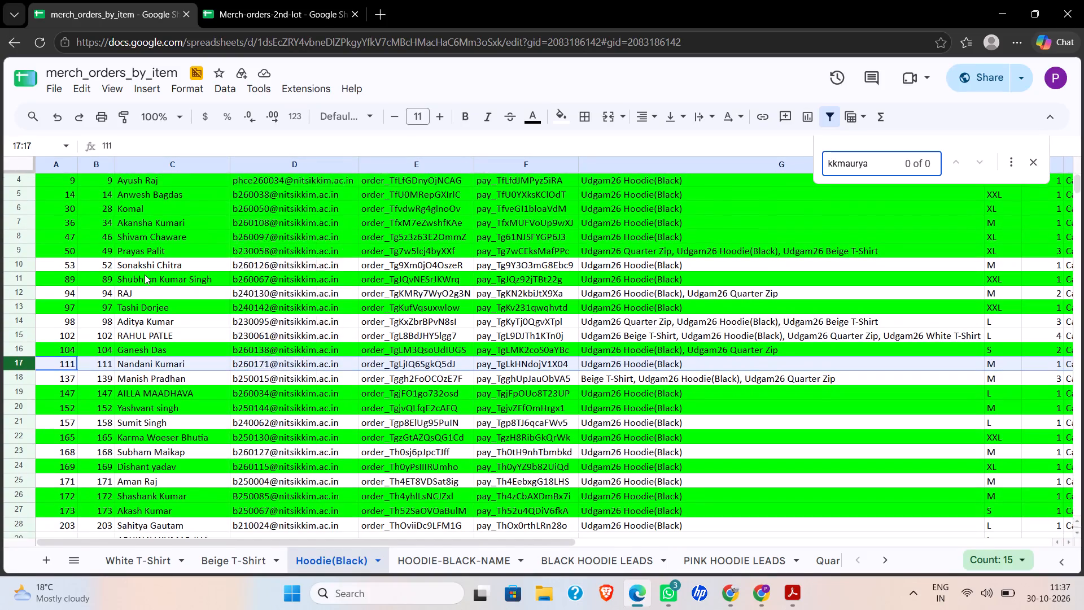
scroll(145, 274, "down", 2)
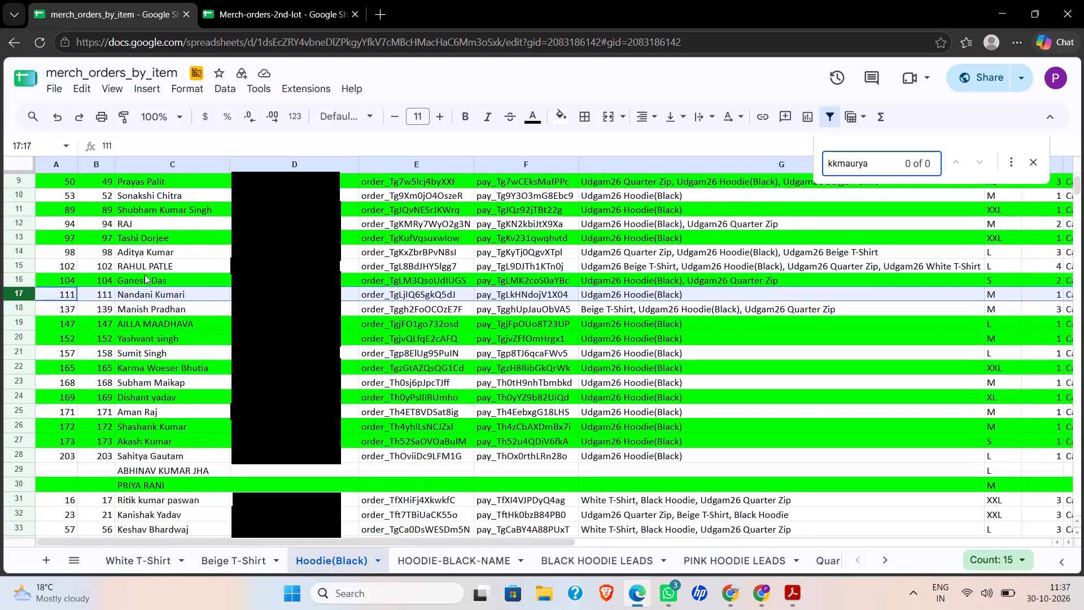
scroll(145, 274, "down", 2)
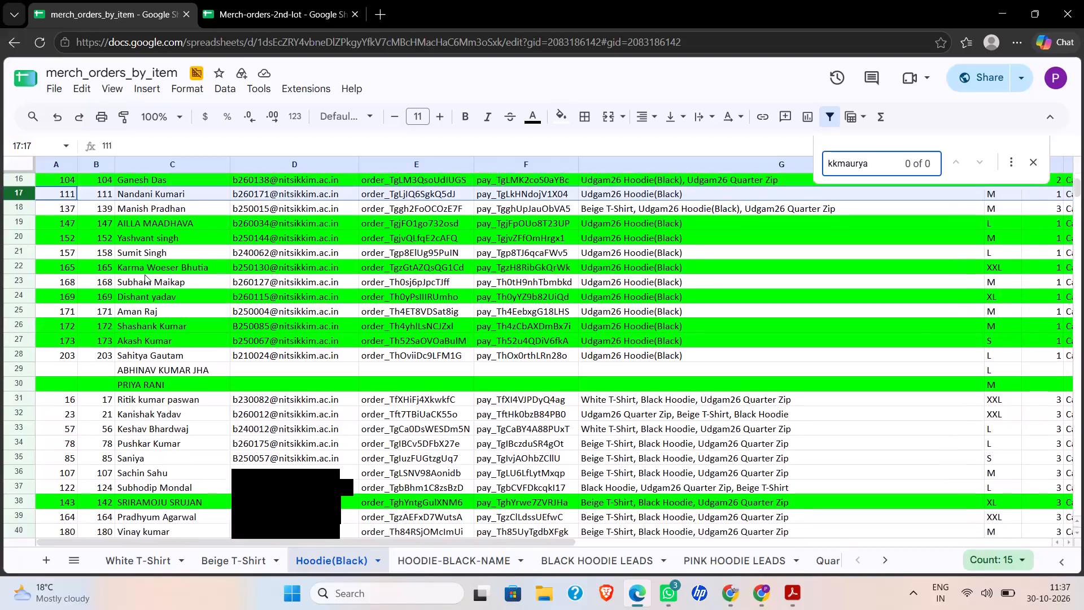
scroll(145, 274, "down", 2)
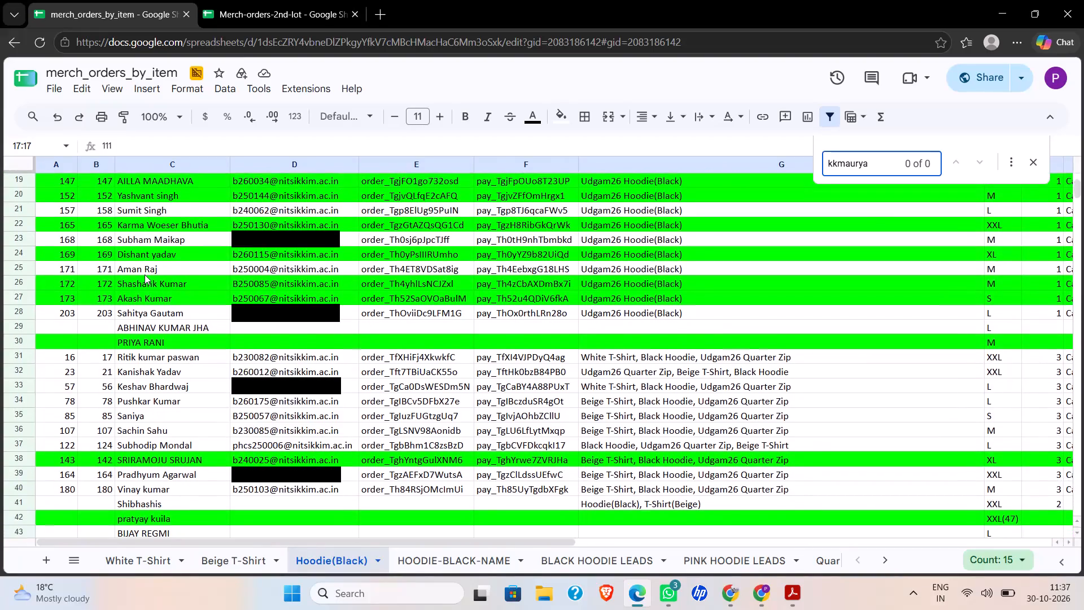
scroll(145, 274, "down", 3)
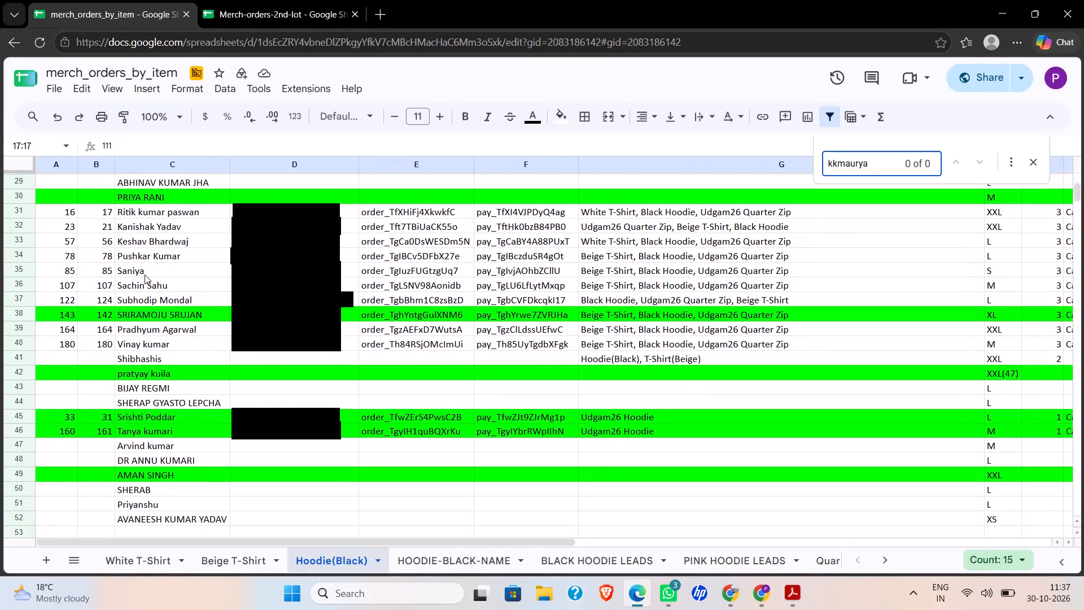
scroll(145, 274, "down", 7)
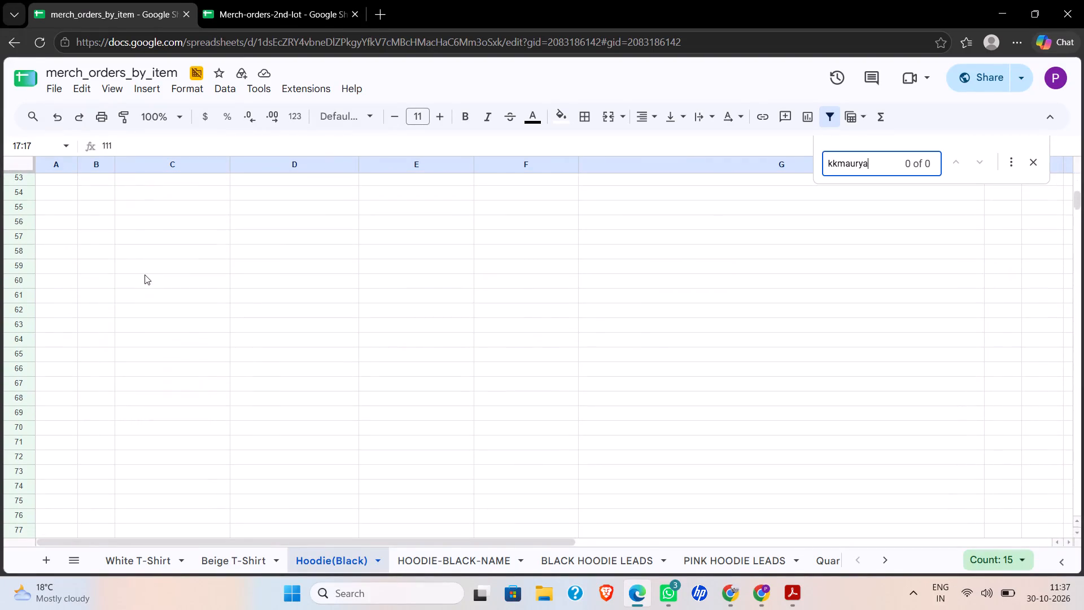
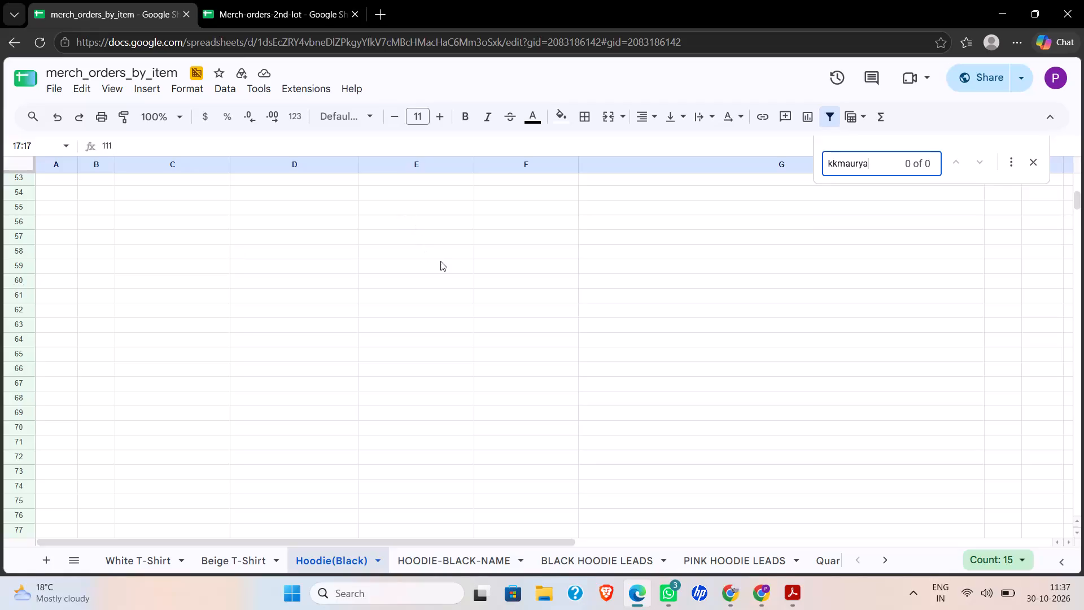
Clear the buyer's name from the Hoodie(Black) sheet search and return to the first order rows.
left_click(895, 164)
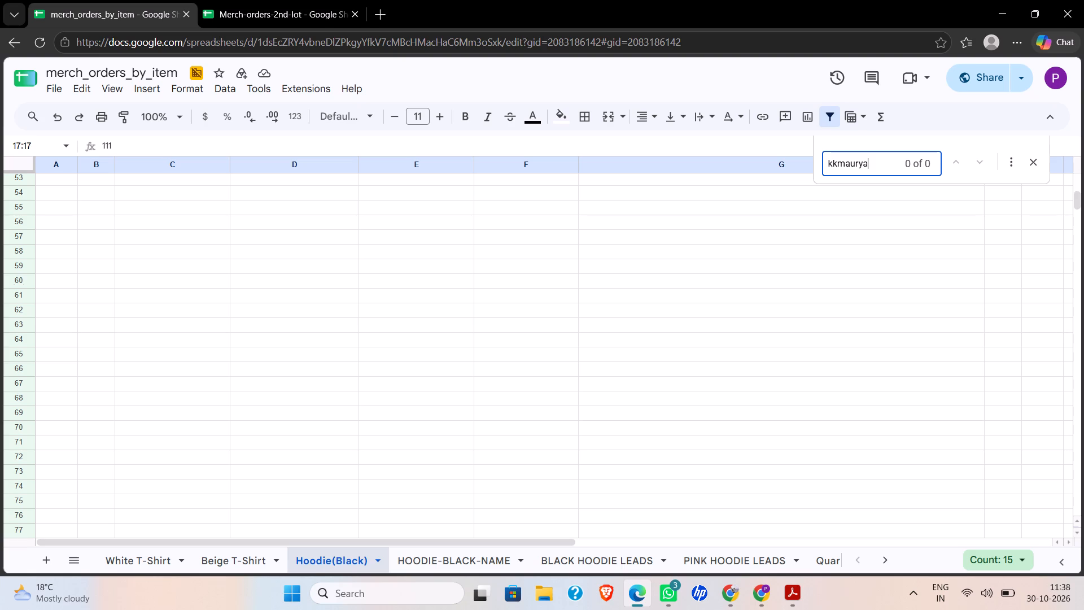
key("BackSpace")
key("BackSpace")
key("BackSpace")
key("BackSpace")
key("BackSpace")
key("BackSpace")
key("BackSpace")
key("BackSpace")
key("BackSpace")
key("BackSpace")
key("BackSpace")
key("BackSpace")
key("BackSpace")
key("BackSpace")
key("BackSpace")
key("BackSpace")
key("BackSpace")
key("BackSpace")
key("BackSpace")
key("BackSpace")
scroll(668, 235, "up", 16)
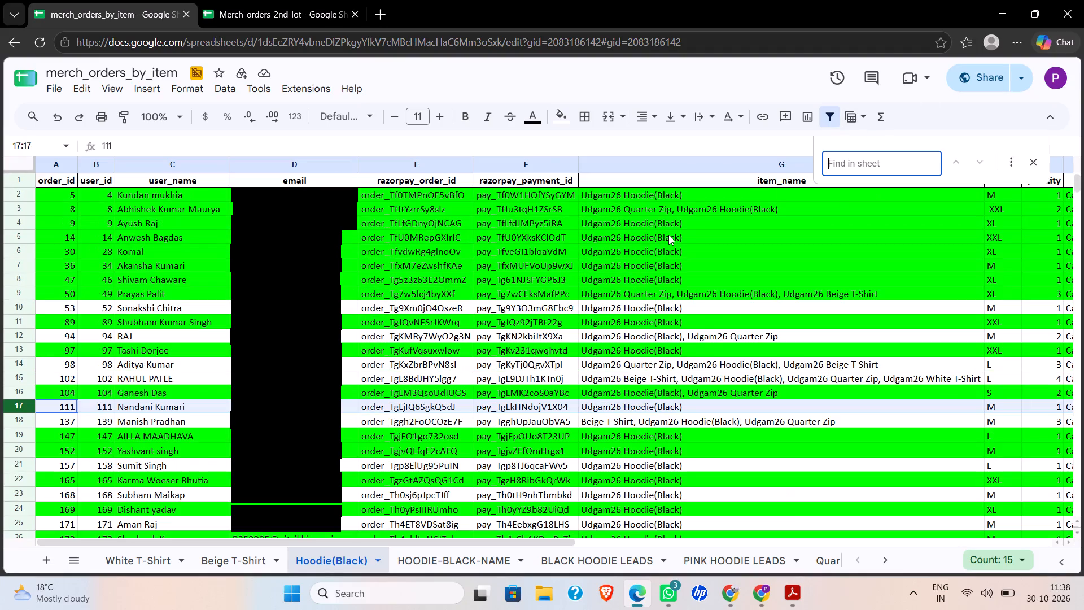
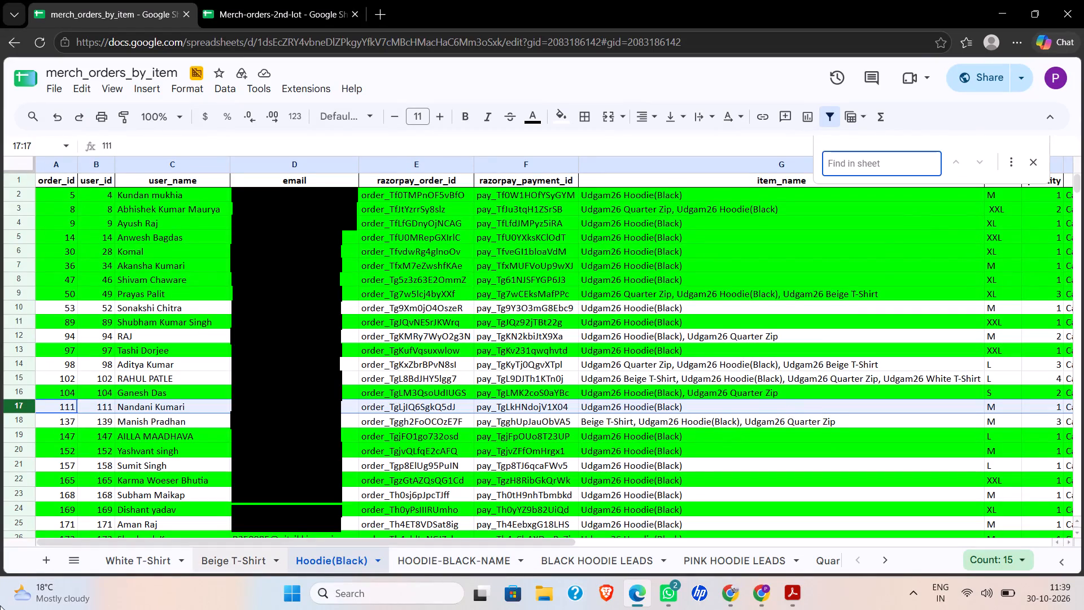
On the Beige T-Shirt sheet, find the buyer matching "akri" and fill their whole row 62 with bright green.
left_click(229, 555)
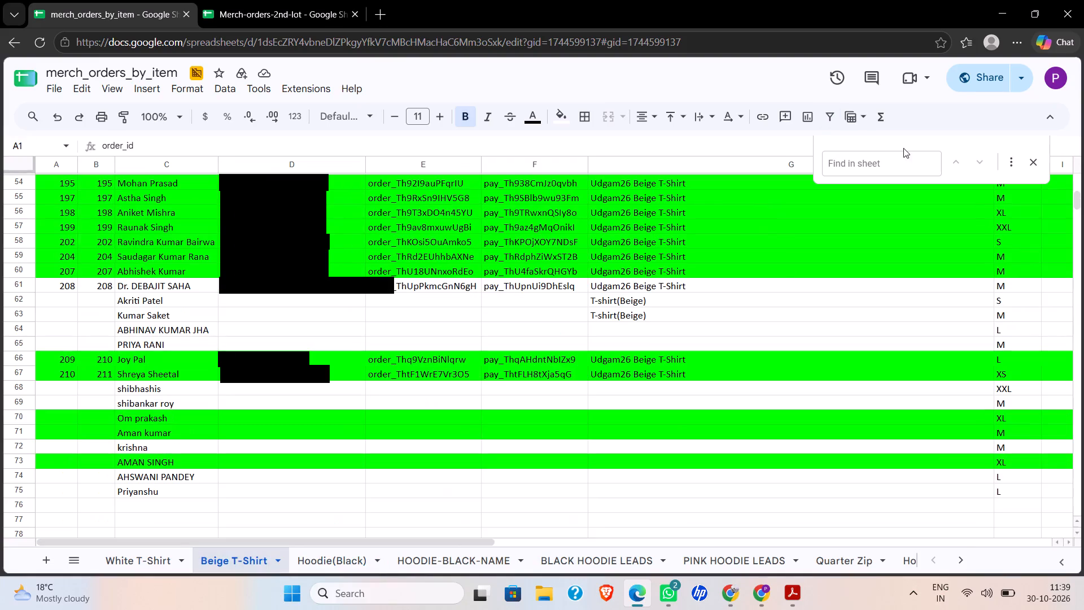
left_click(891, 163)
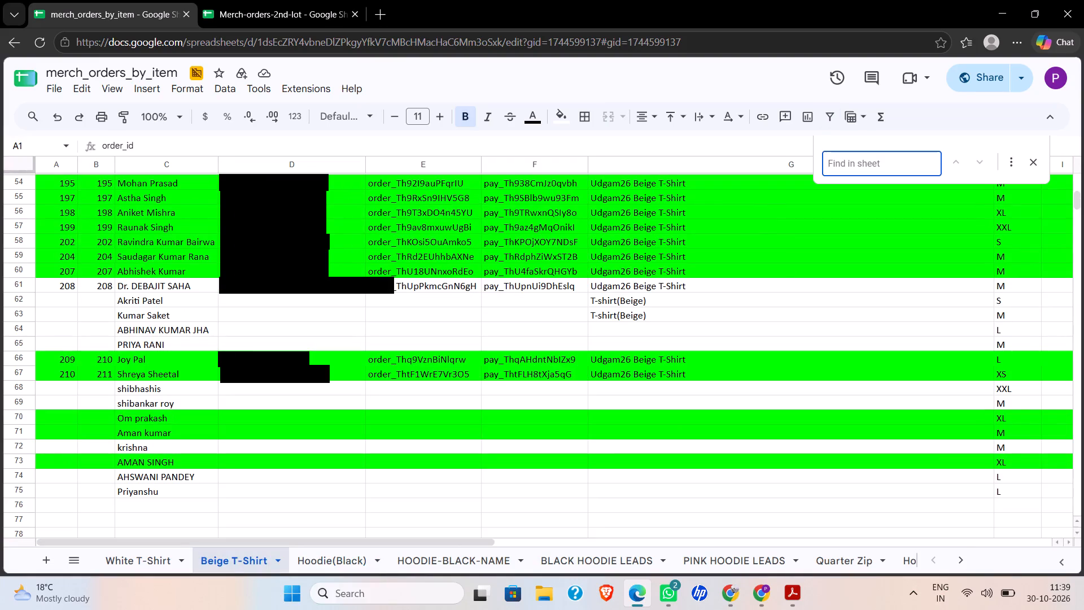
type("akri")
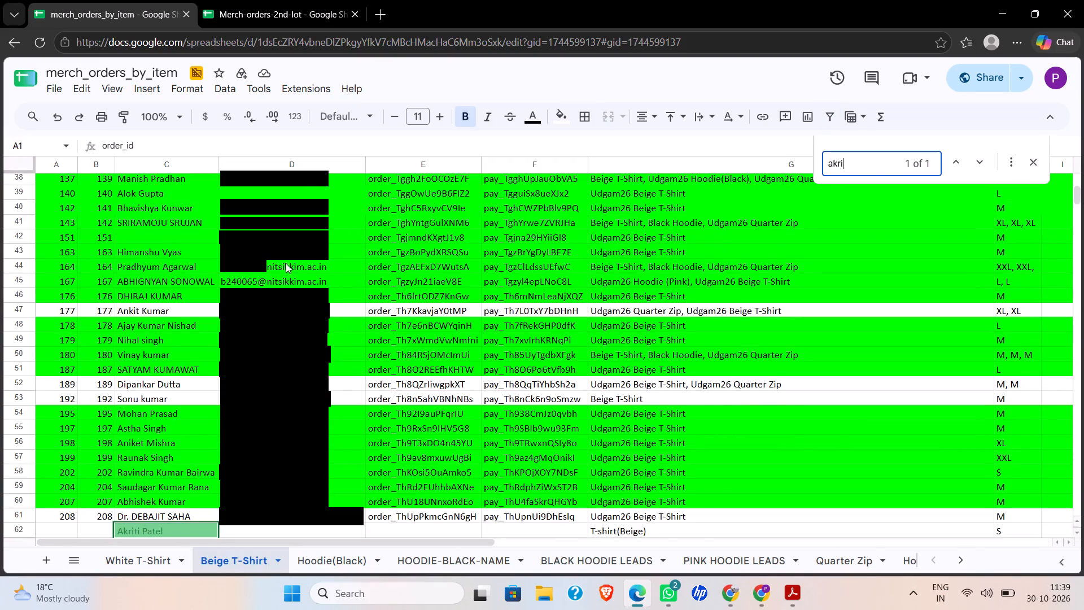
scroll(277, 359, "down", 2)
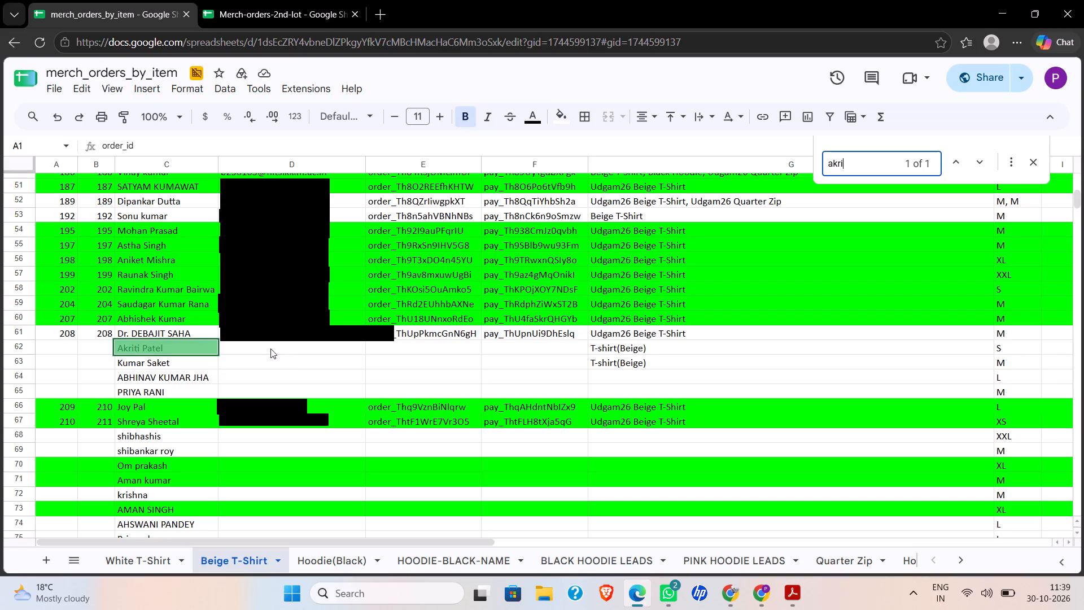
left_click(23, 347)
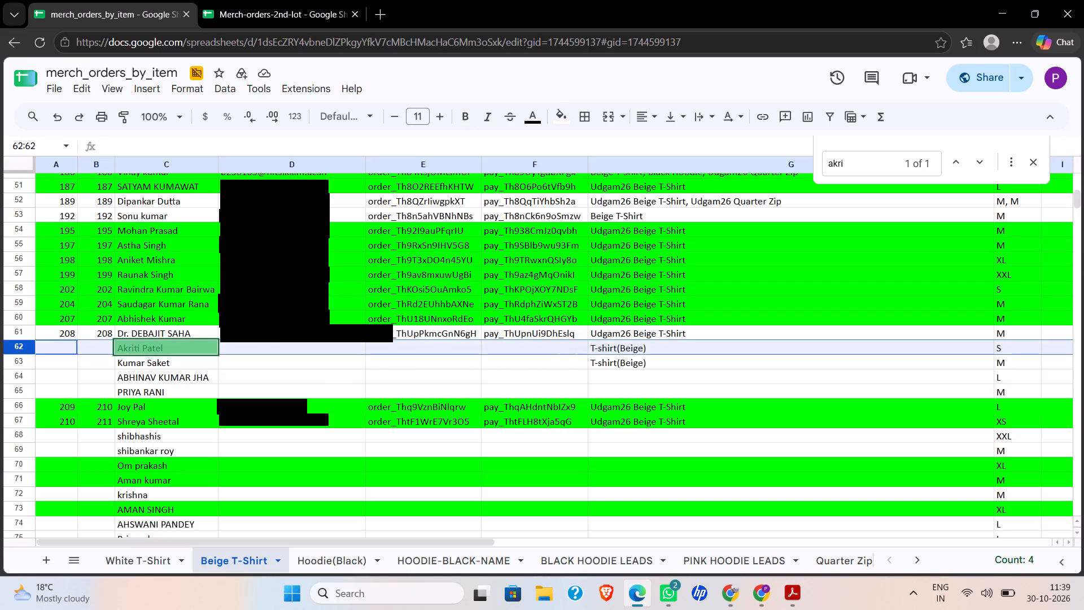
left_click(563, 114)
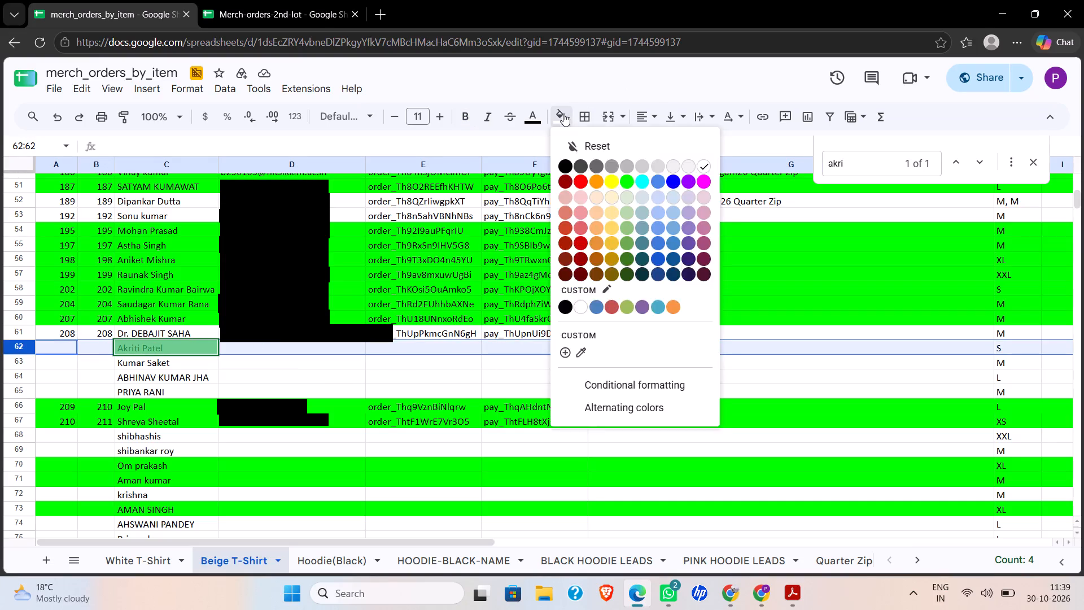
left_click(622, 179)
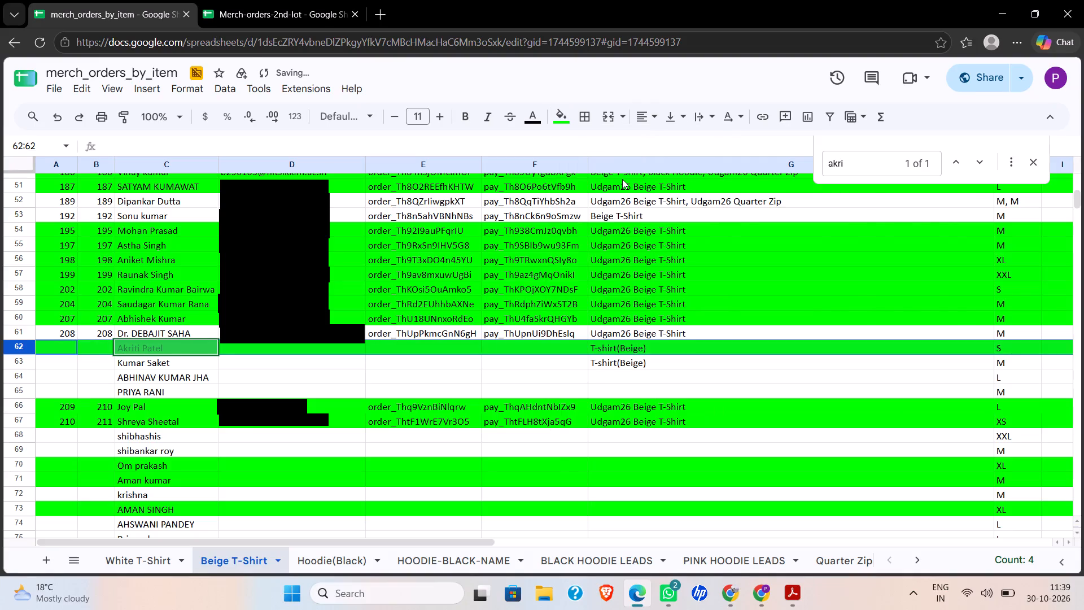
Search the Beige T-Shirt sheet for "ruchi" and select the matching buyer's row 30 to check the order.
left_click(849, 166)
key("BackSpace")
key("BackSpace")
key("BackSpace")
key("BackSpace")
key("BackSpace")
key("BackSpace")
key("BackSpace")
key("BackSpace")
key("BackSpace")
key("BackSpace")
key("BackSpace")
key("BackSpace")
key("BackSpace")
key("BackSpace")
key("BackSpace")
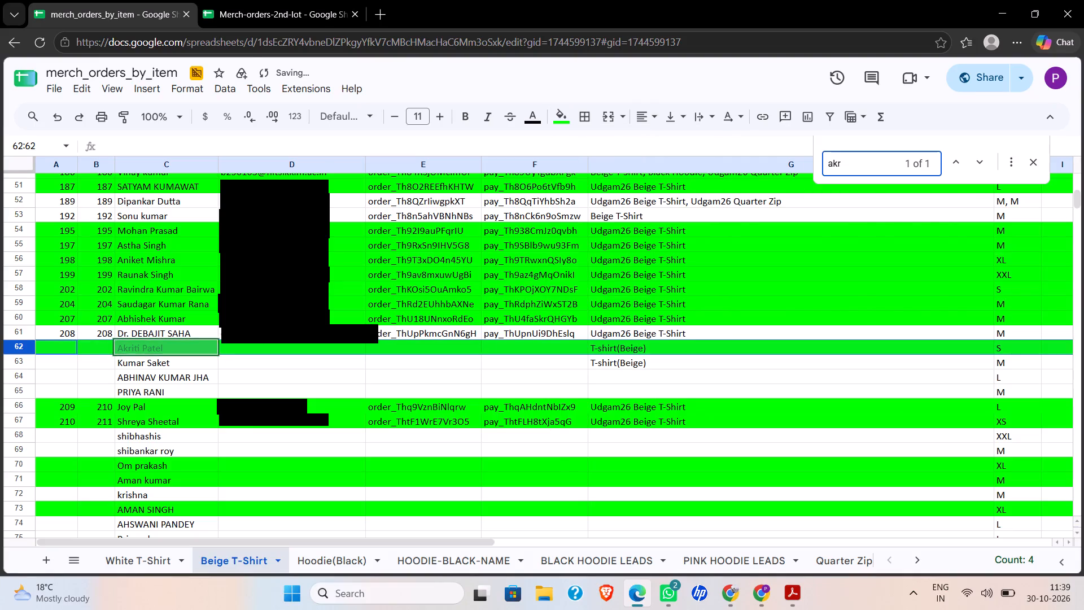
type("ruchi")
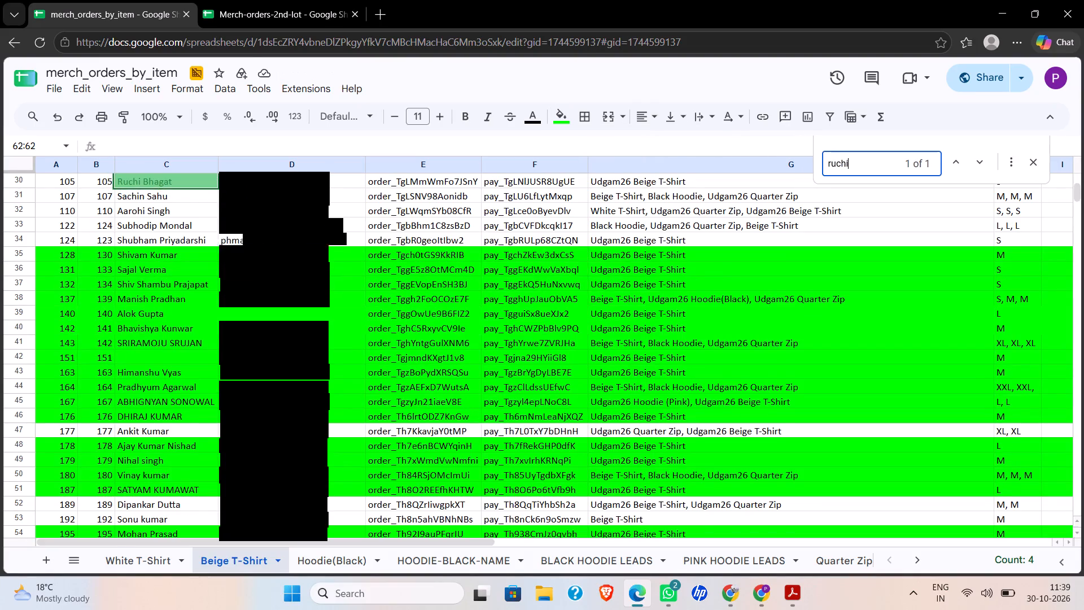
scroll(199, 210, "up", 1)
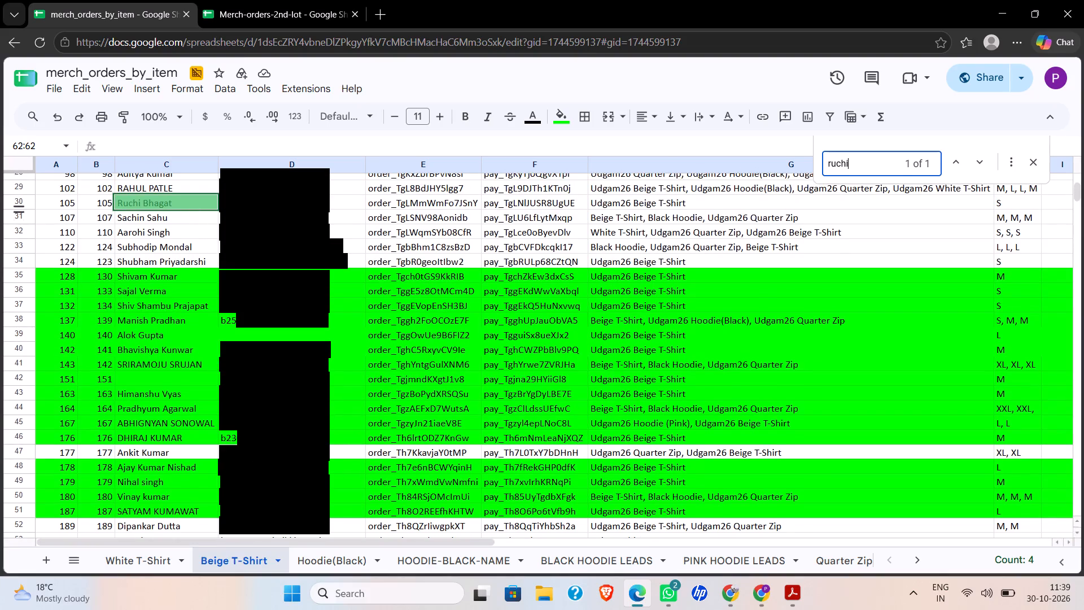
left_click(20, 204)
left_click(20, 204)
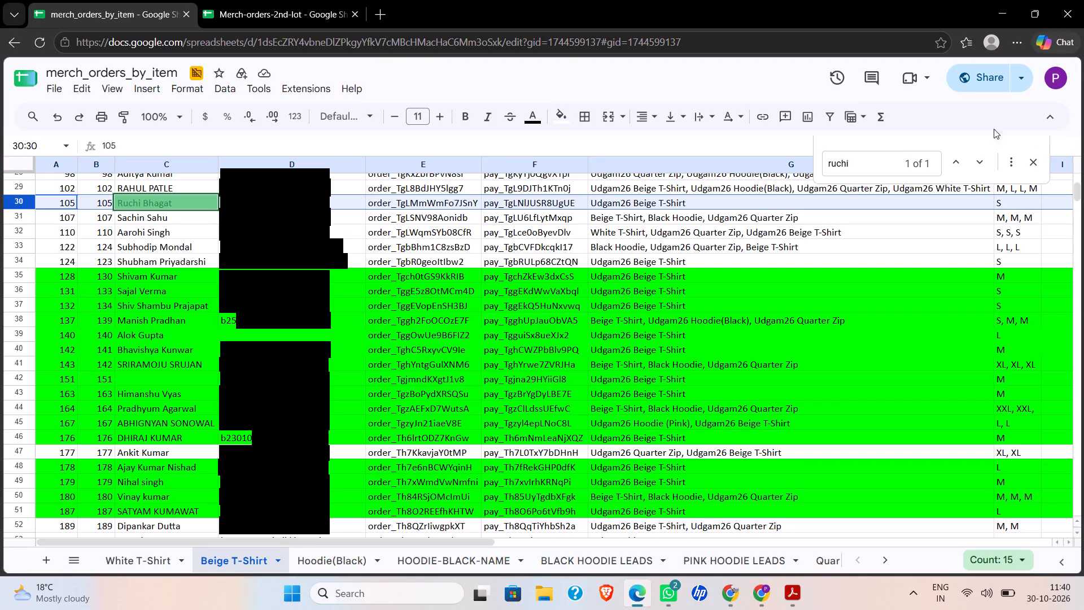
Search the Beige T-Shirt sheet for "aditi" and fill the matching buyer's whole row 14 with bright green.
left_click(886, 167)
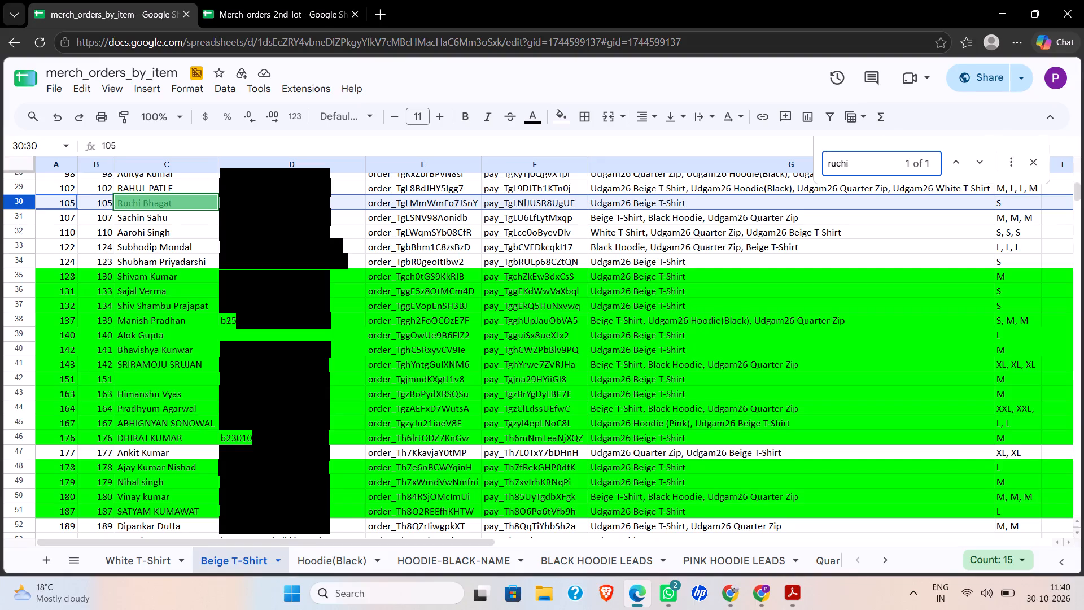
key("BackSpace")
key("BackSpace")
key("BackSpace")
key("BackSpace")
key("BackSpace")
key("BackSpace")
key("BackSpace")
key("BackSpace")
key("BackSpace")
key("BackSpace")
key("BackSpace")
key("BackSpace")
key("BackSpace")
key("BackSpace")
key("BackSpace")
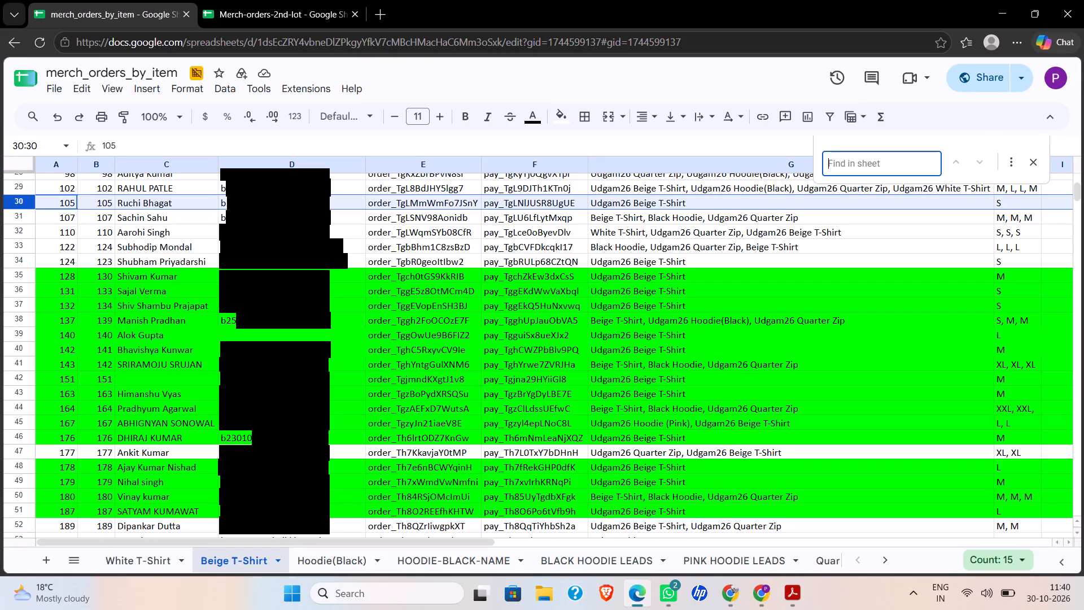
type("aditi")
scroll(466, 211, "up", 1)
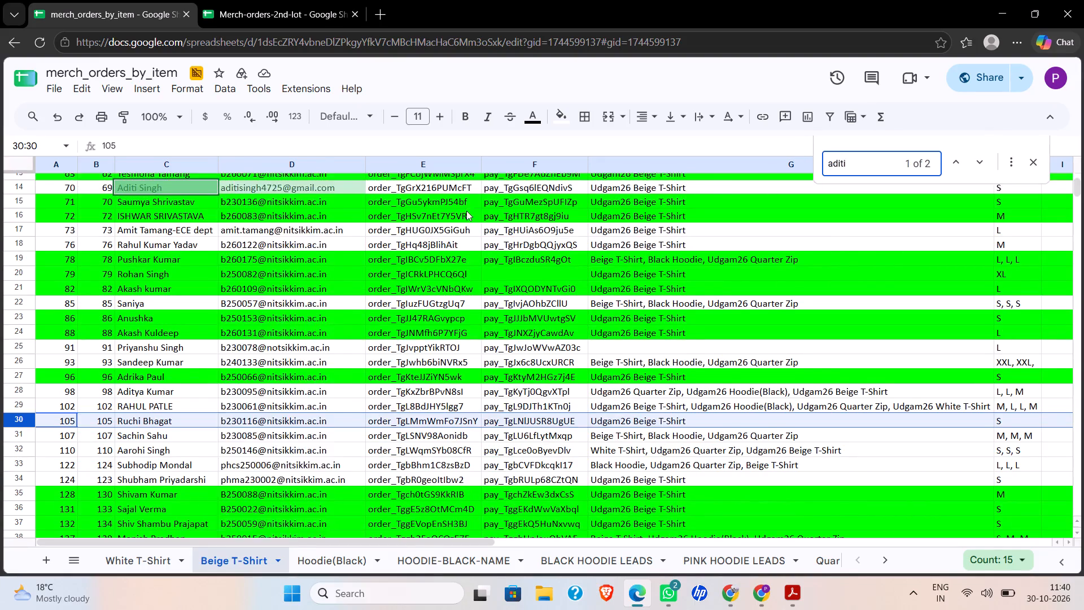
scroll(466, 211, "up", 2)
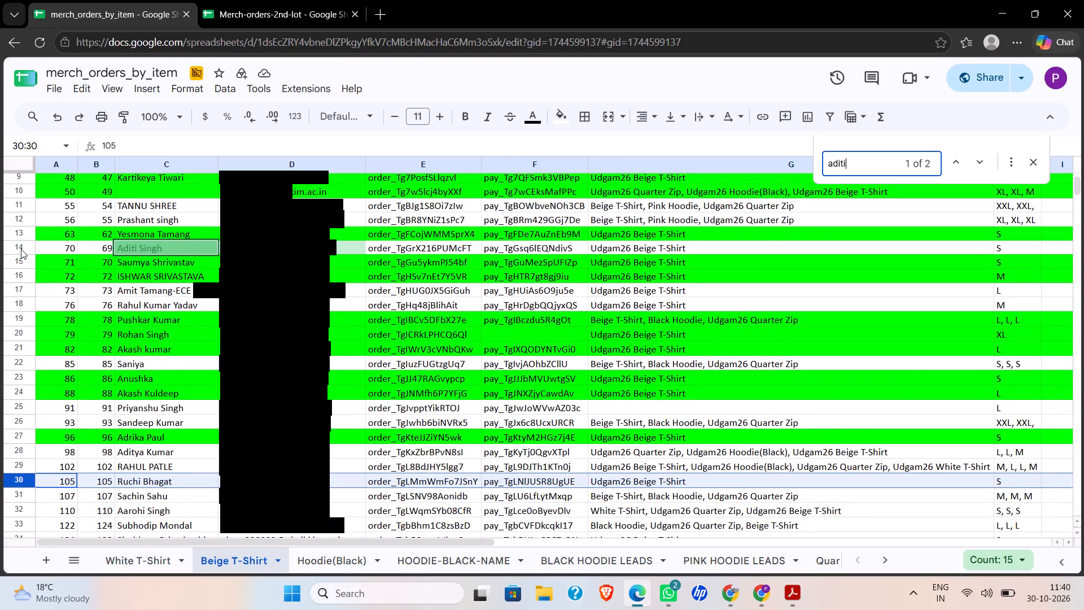
left_click(20, 246)
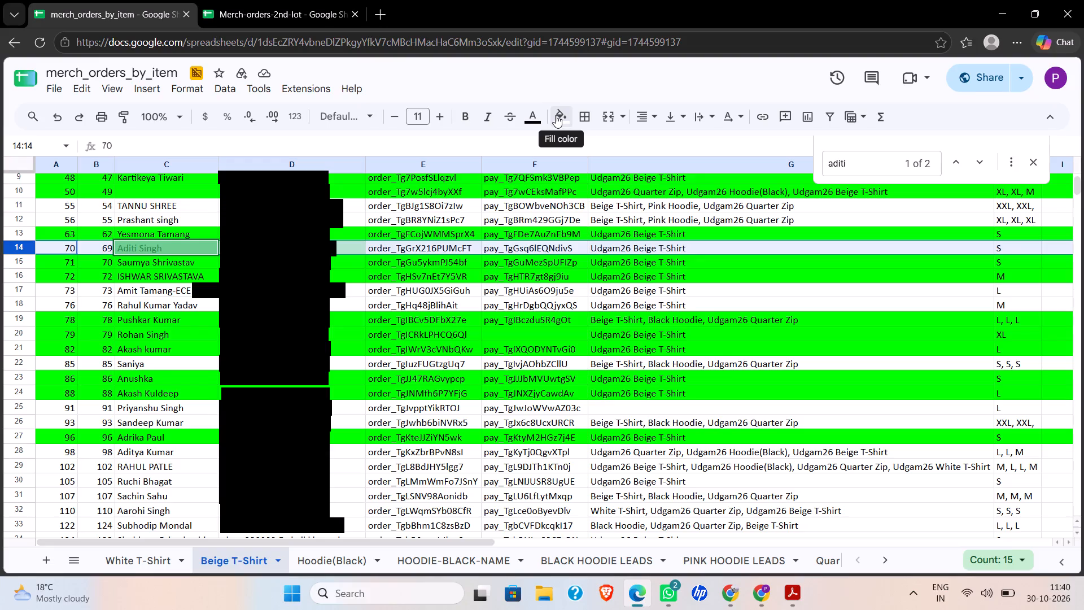
key("Return")
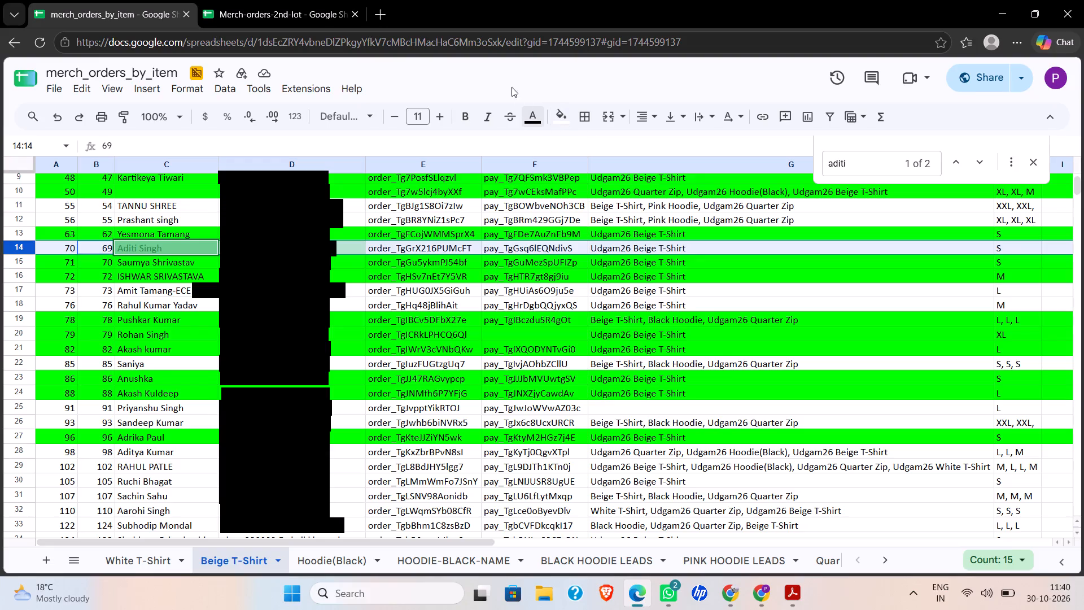
left_click(558, 117)
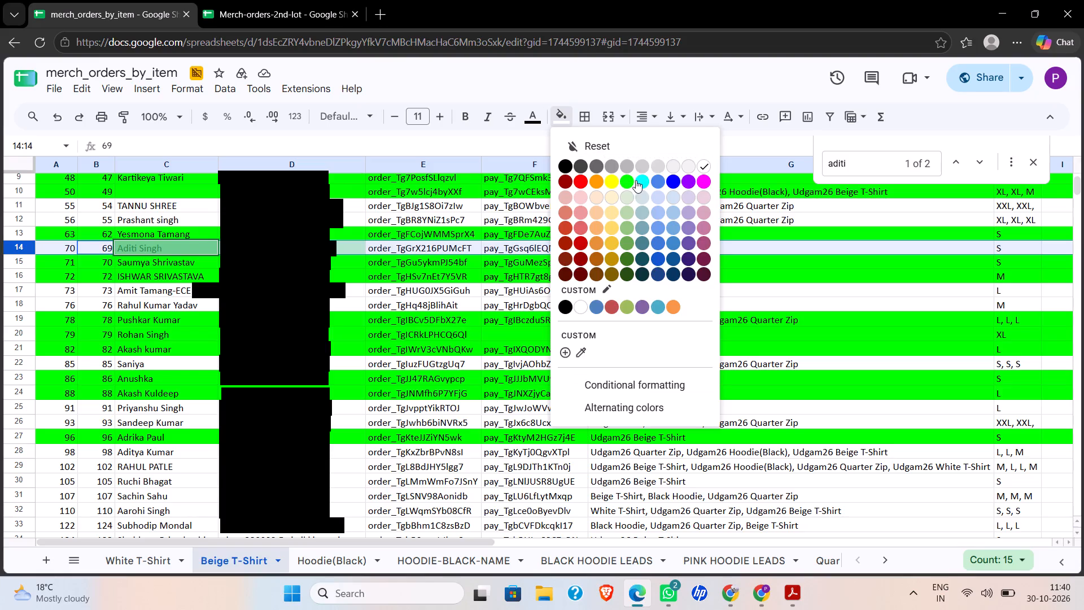
left_click(631, 180)
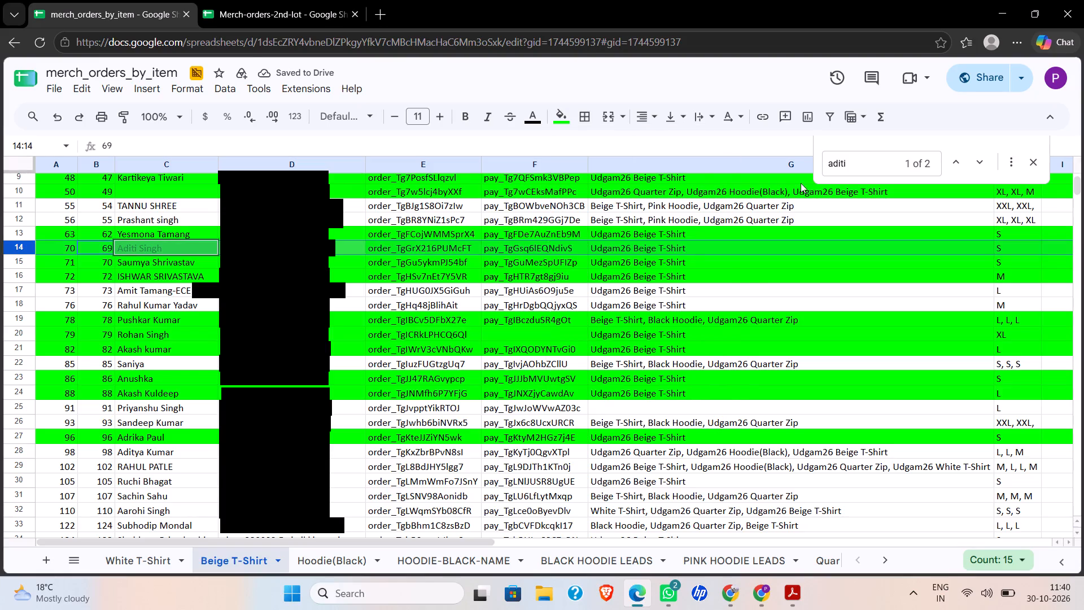
Clear the buyer's name from the Beige T-Shirt sheet search.
left_click(881, 162)
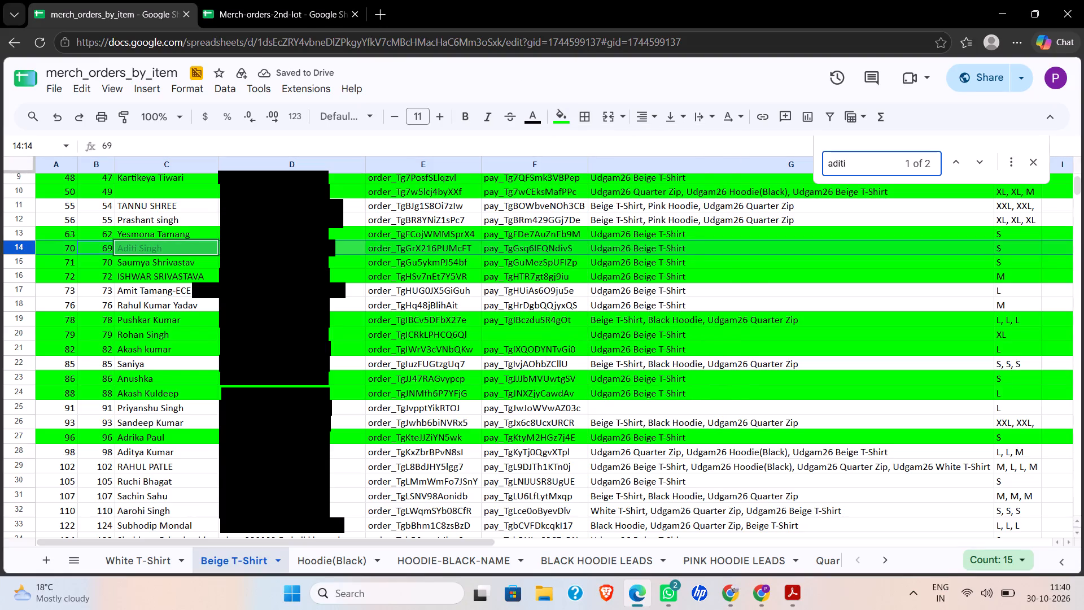
key("BackSpace")
key("BackSpace")
key("BackSpace")
key("BackSpace")
key("BackSpace")
key("BackSpace")
key("BackSpace")
key("BackSpace")
key("BackSpace")
key("BackSpace")
key("BackSpace")
key("BackSpace")
key("BackSpace")
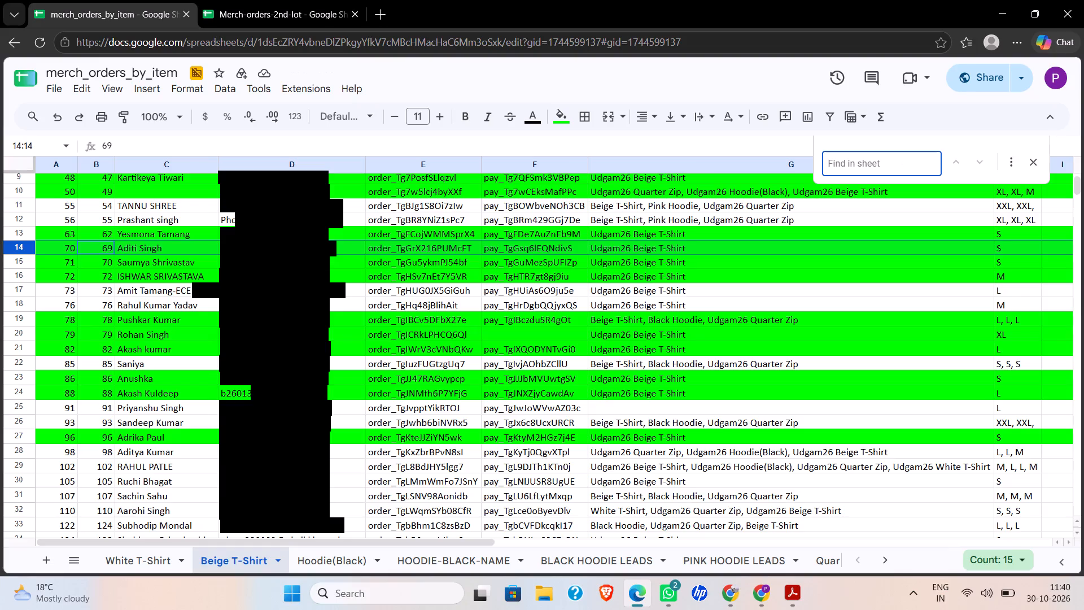
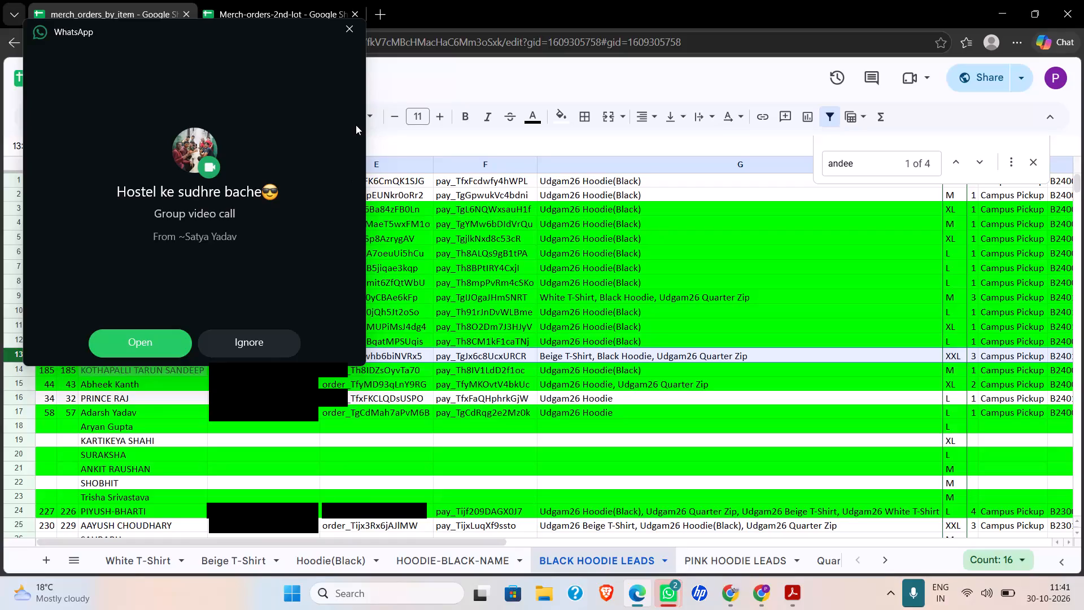
Dismiss the incoming WhatsApp group video call notification that covers the BLACK HOODIE LEADS sheet.
left_click(349, 28)
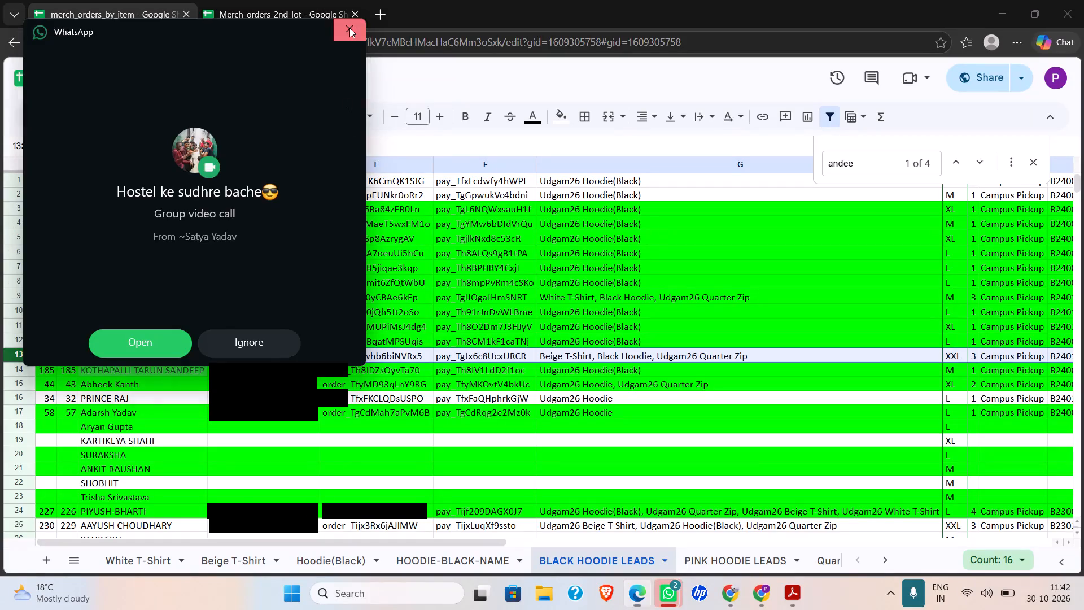
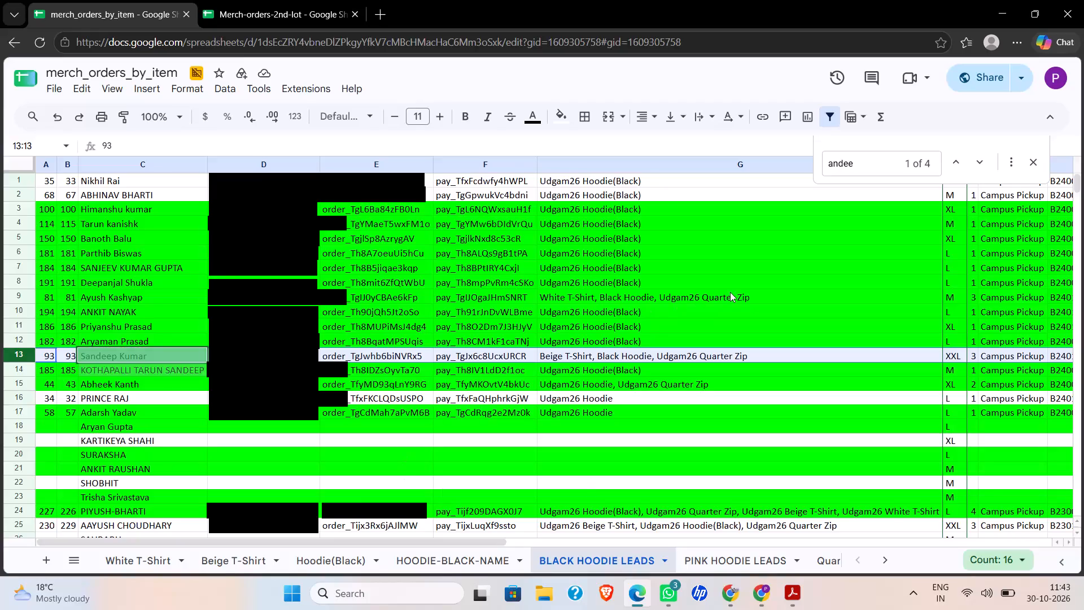
Fill the selected row 13 on the BLACK HOODIE LEADS sheet with bright green.
left_click(566, 108)
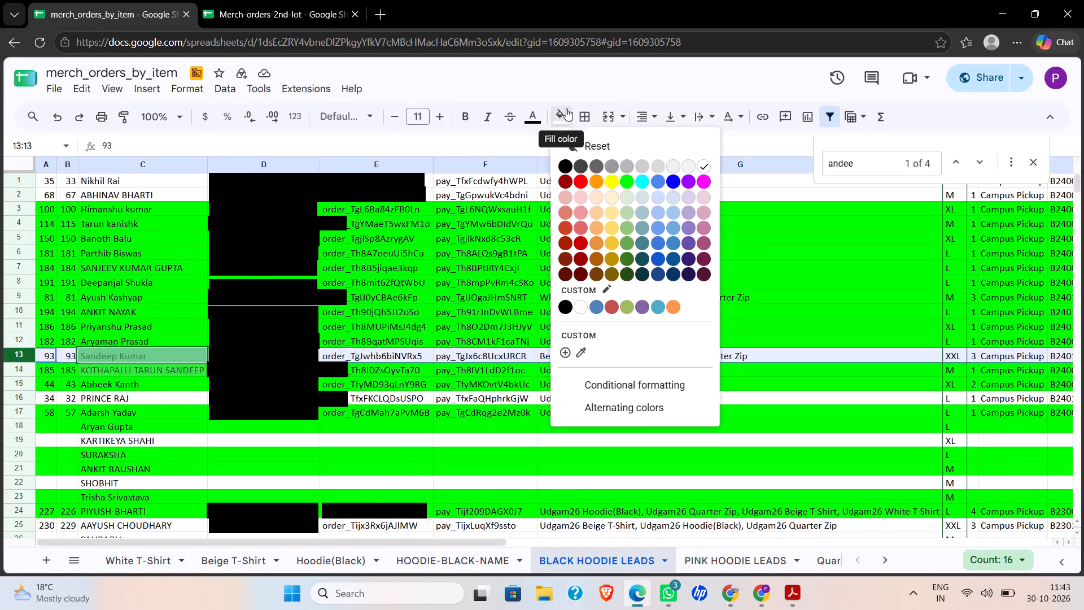
left_click(625, 177)
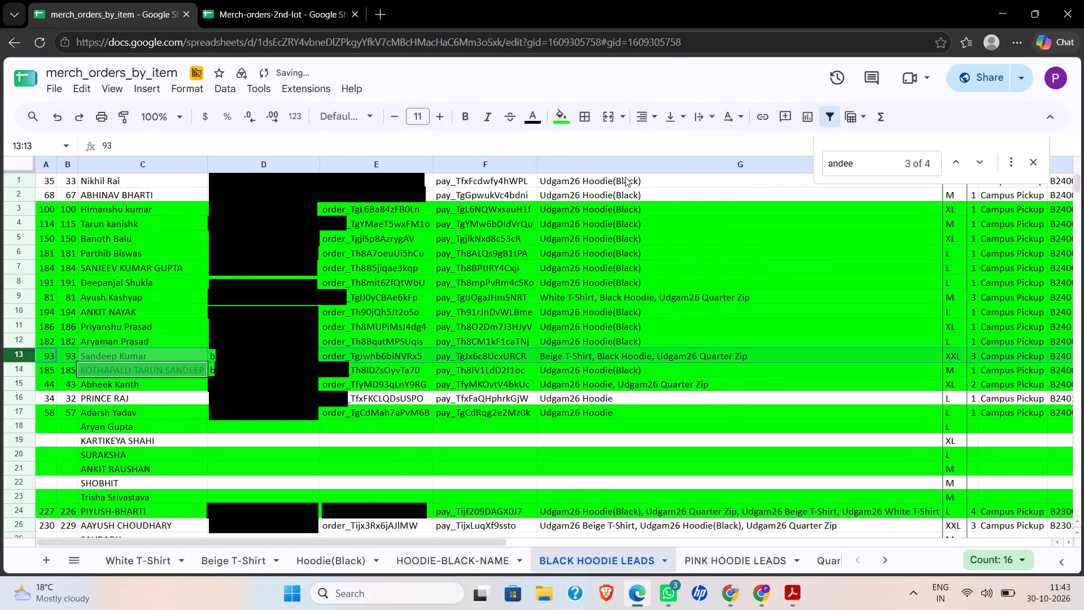
Look through the BLACK HOODIE LEADS sheet, checking the buyer names and row colours down to the last entry.
scroll(608, 320, "up", 7)
scroll(608, 320, "down", 2)
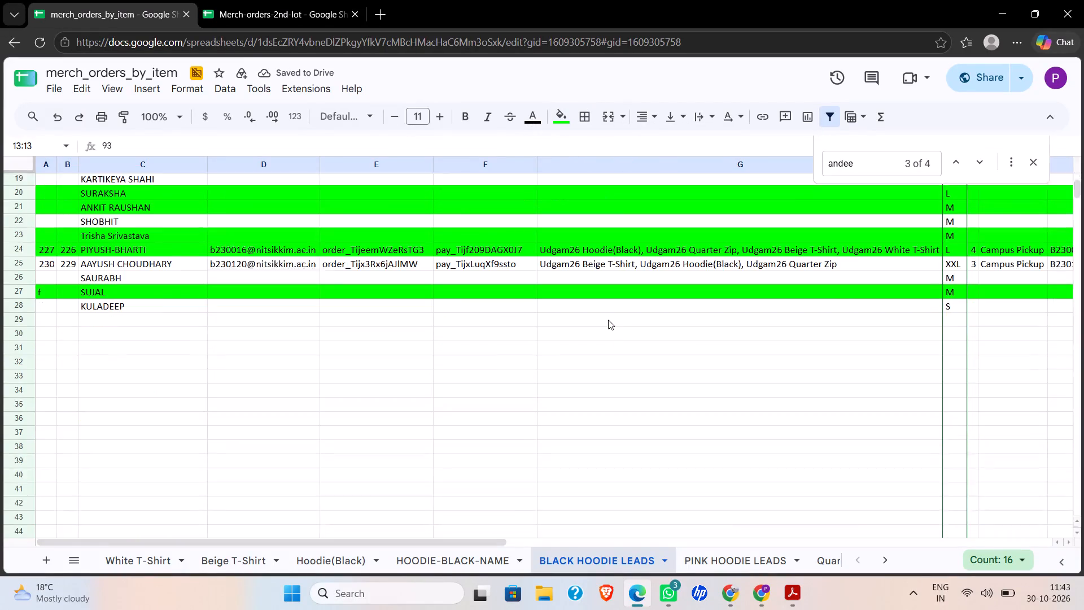
scroll(608, 320, "down", 1)
scroll(608, 320, "up", 4)
scroll(575, 357, "right", 2)
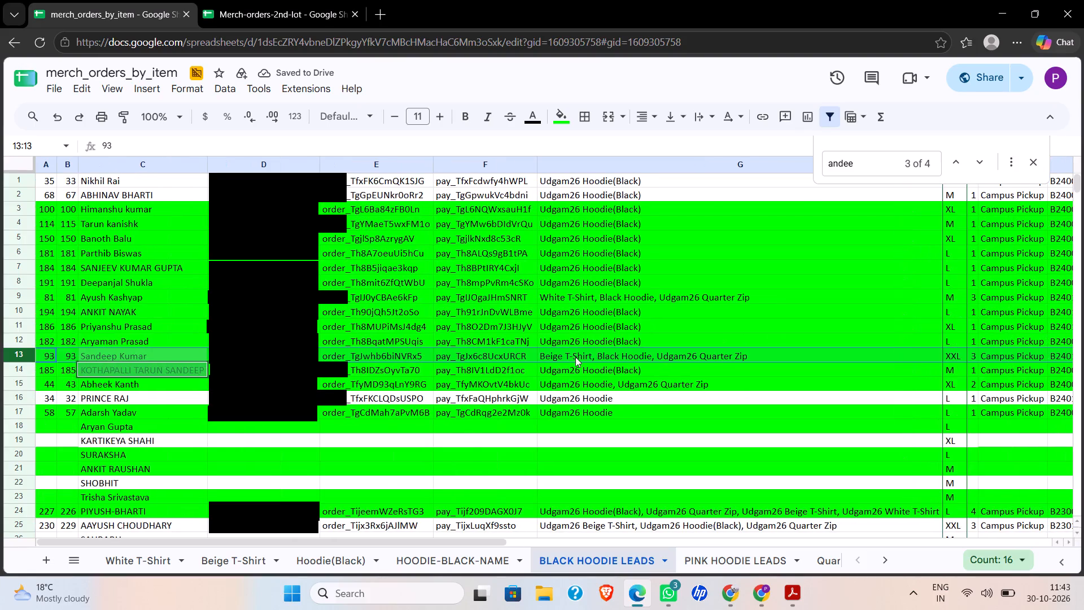
left_click(287, 434)
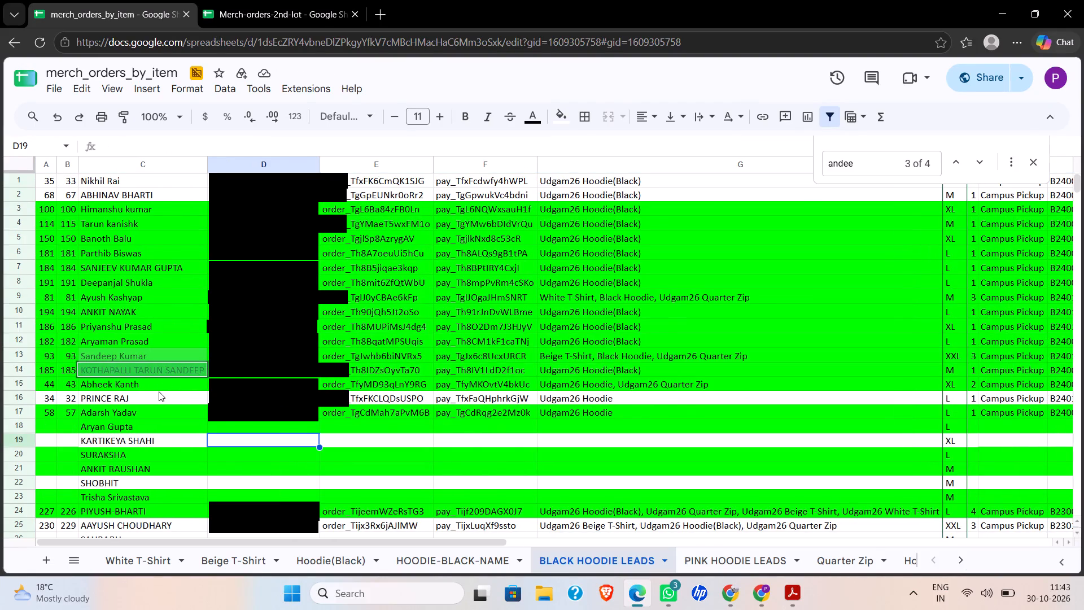
left_click(125, 492)
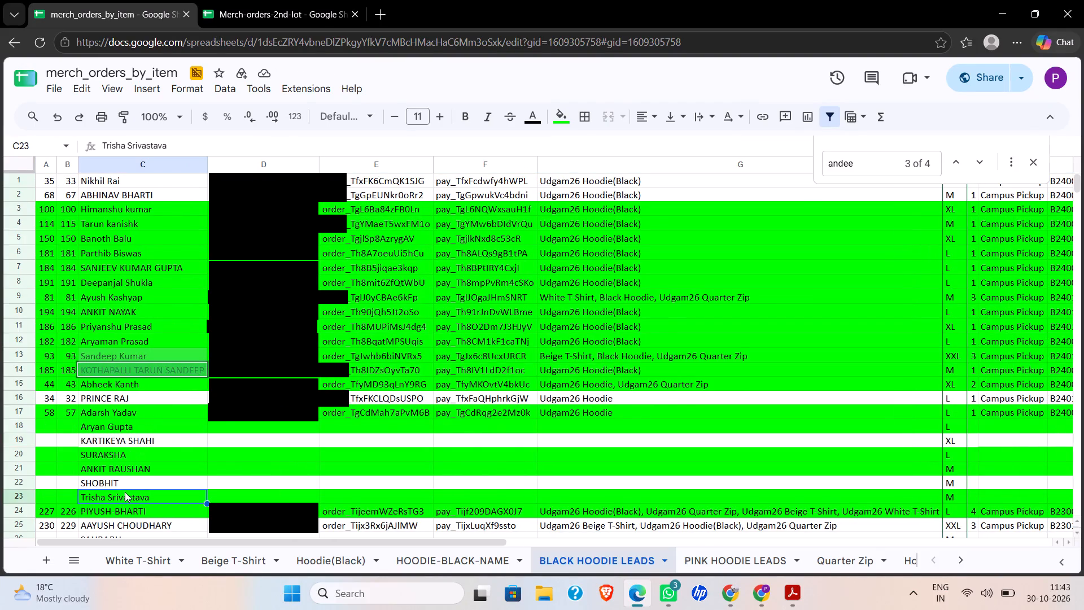
left_click(134, 481)
scroll(134, 481, "down", 3)
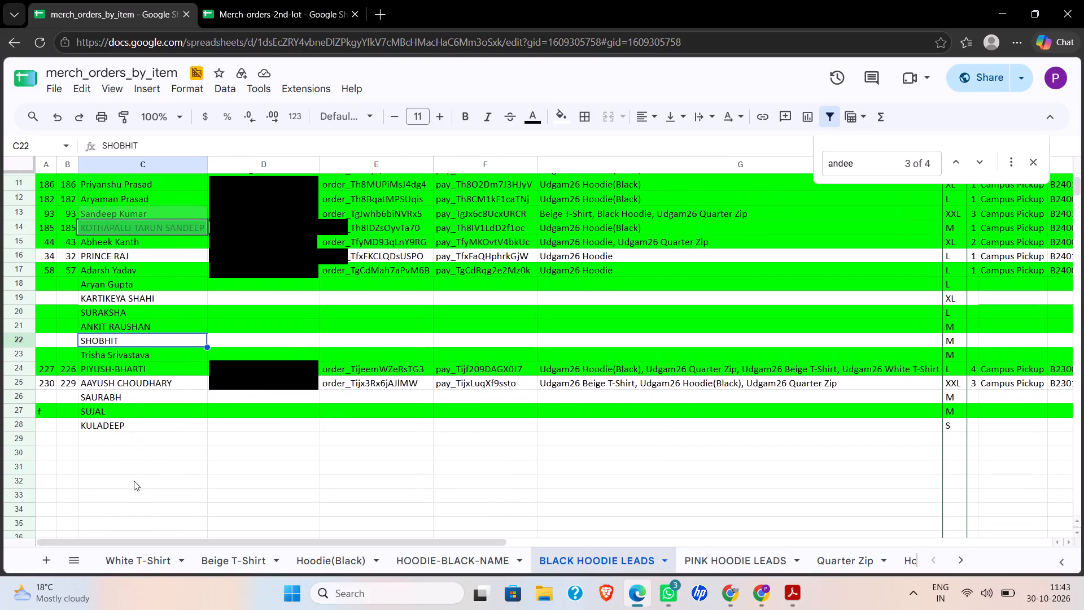
scroll(134, 481, "up", 2)
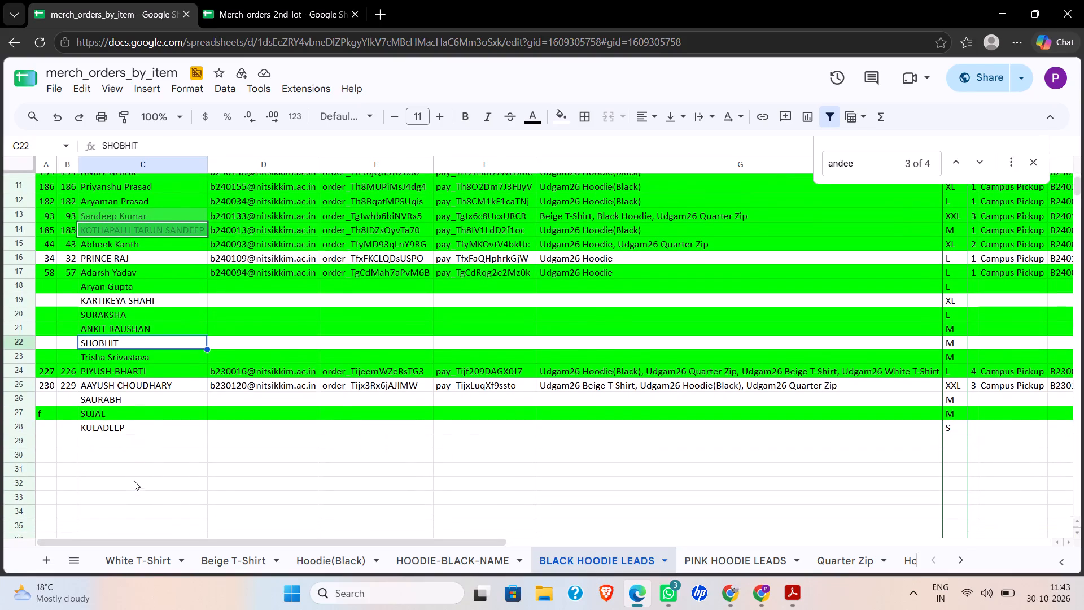
scroll(134, 481, "up", 3)
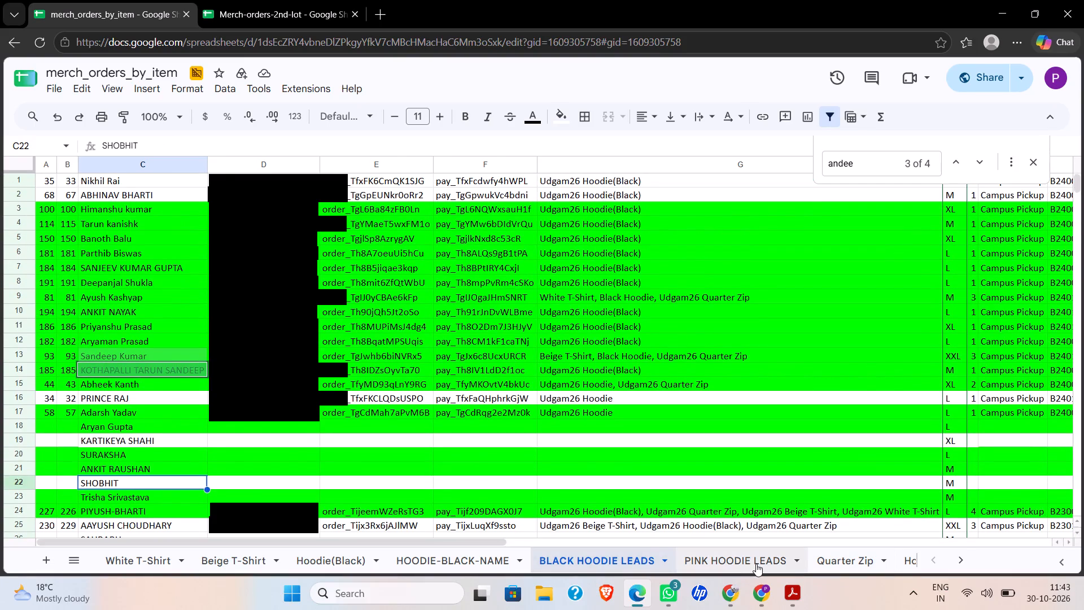
On the Quarter Zip sheet, find the buyer matching "andee" and fill their whole row 37 with bright green.
left_click(862, 567)
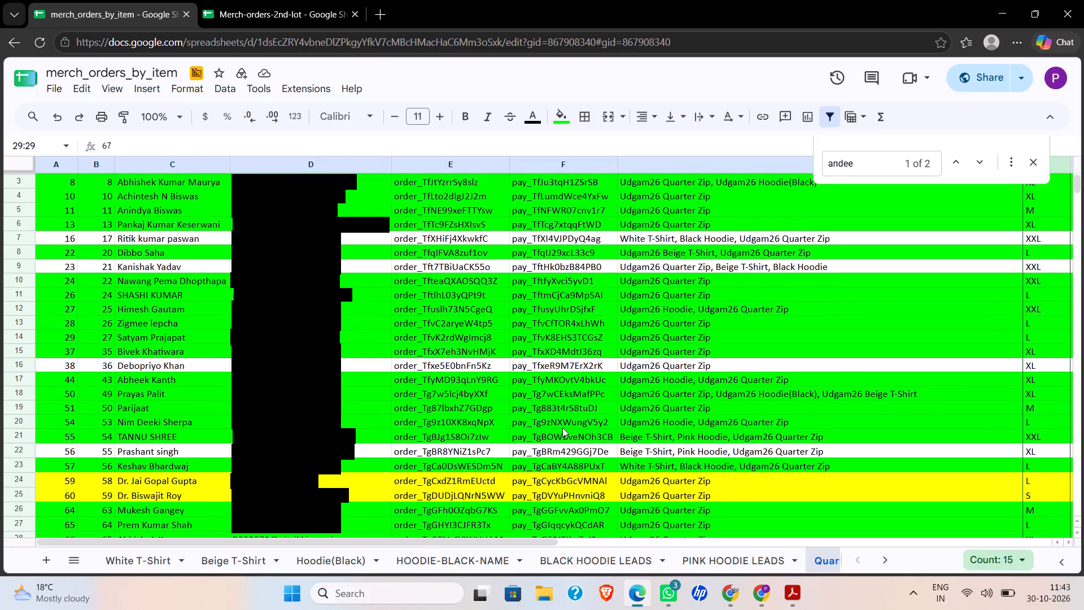
scroll(562, 428, "up", 2)
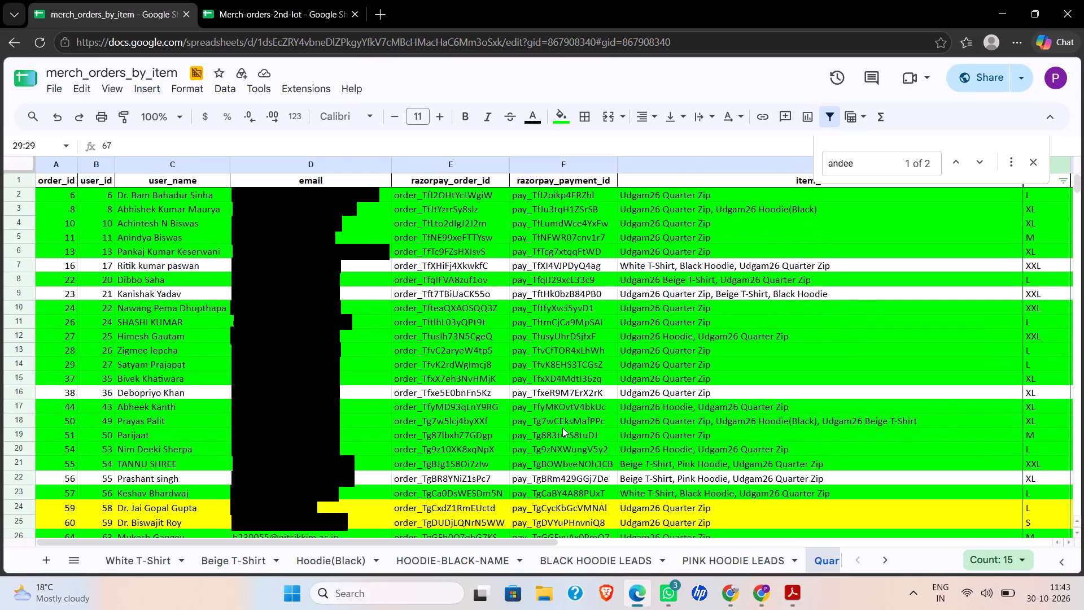
scroll(562, 428, "up", 2)
scroll(562, 428, "down", 5)
scroll(562, 428, "up", 1)
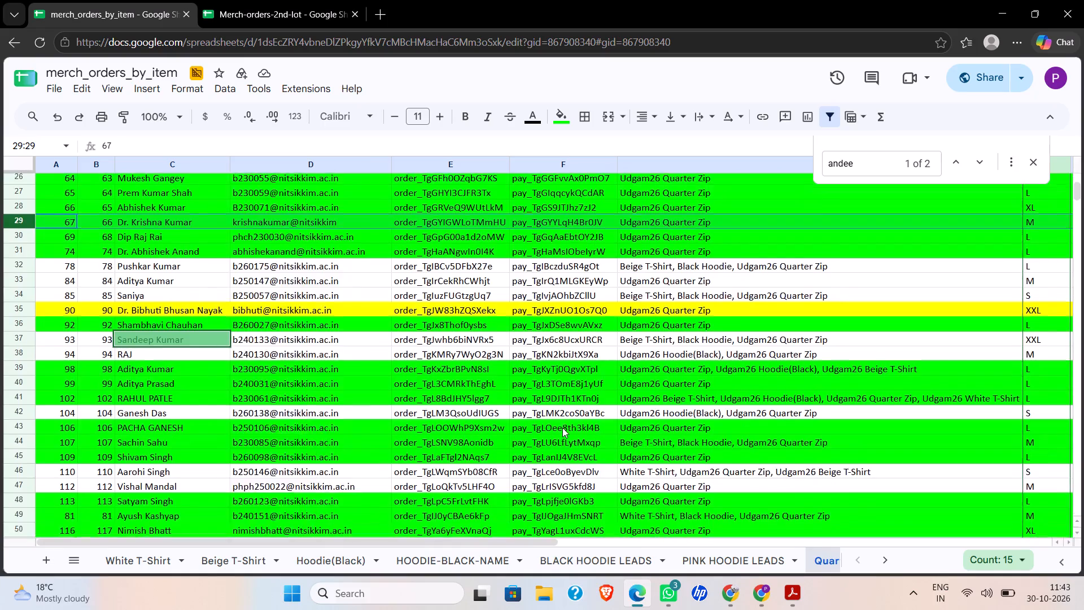
scroll(562, 428, "up", 1)
scroll(562, 428, "down", 1)
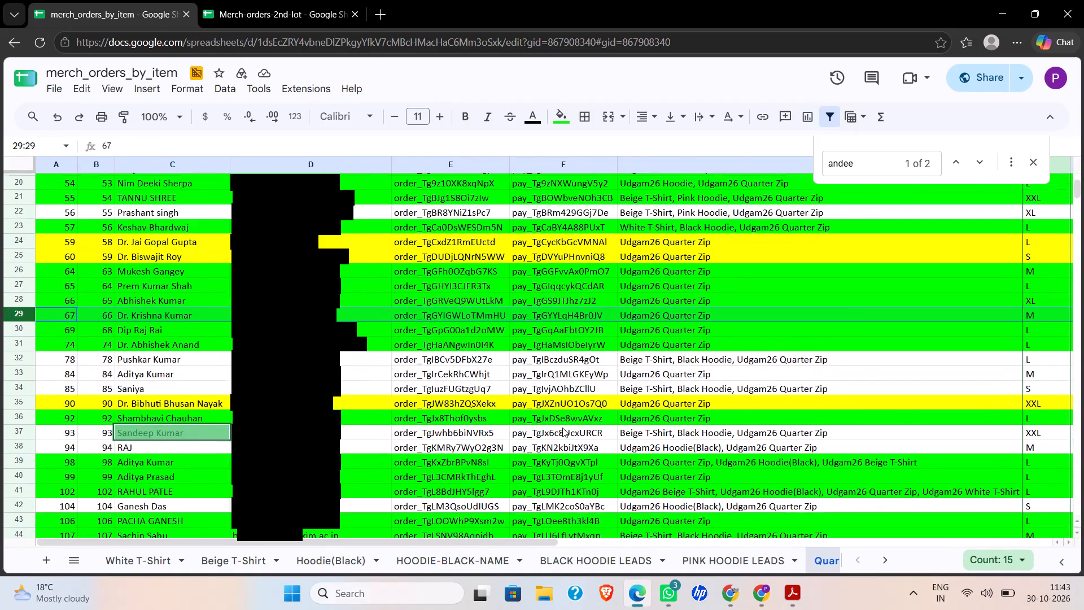
scroll(562, 428, "down", 3)
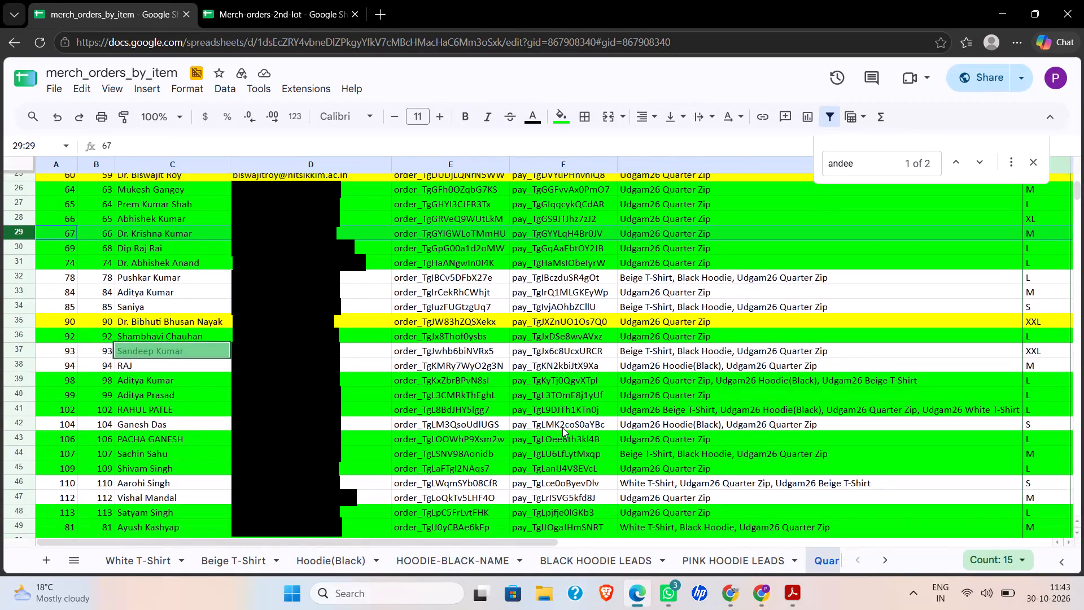
scroll(562, 428, "down", 1)
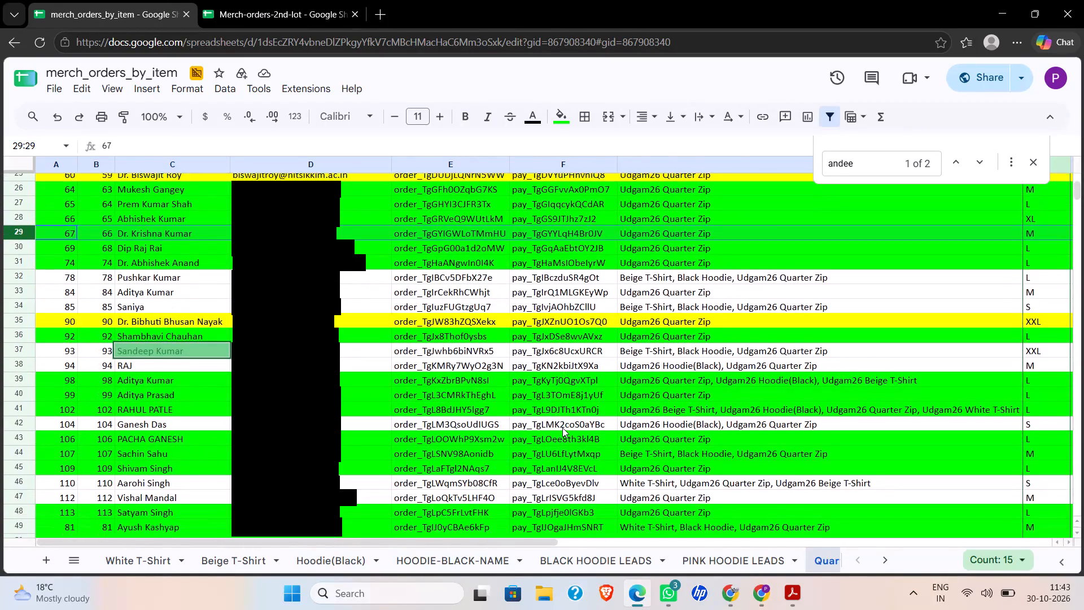
scroll(562, 428, "down", 3)
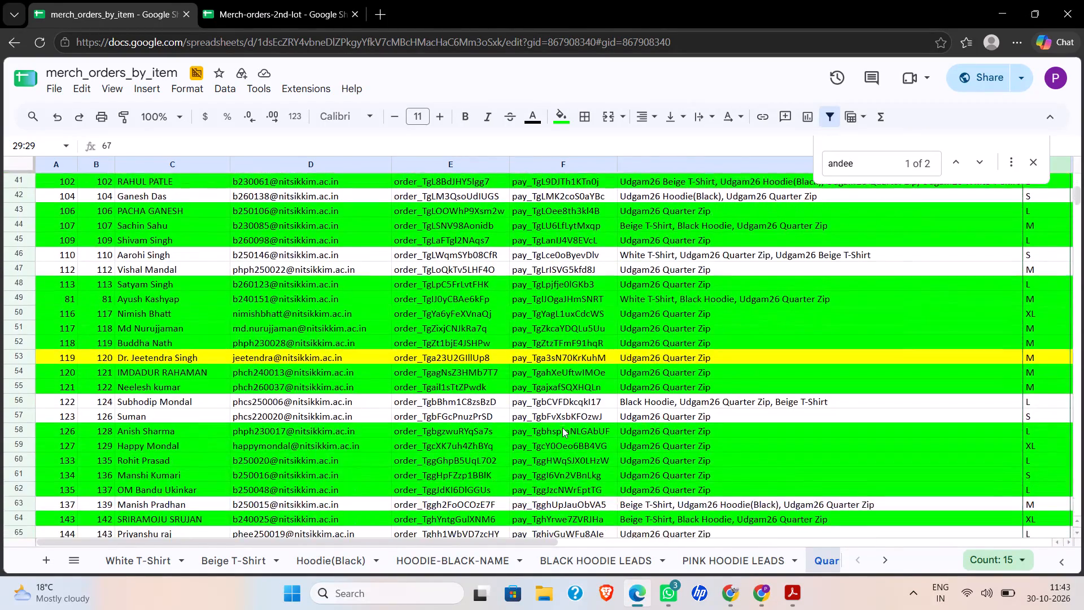
scroll(562, 428, "down", 1)
scroll(483, 432, "up", 2)
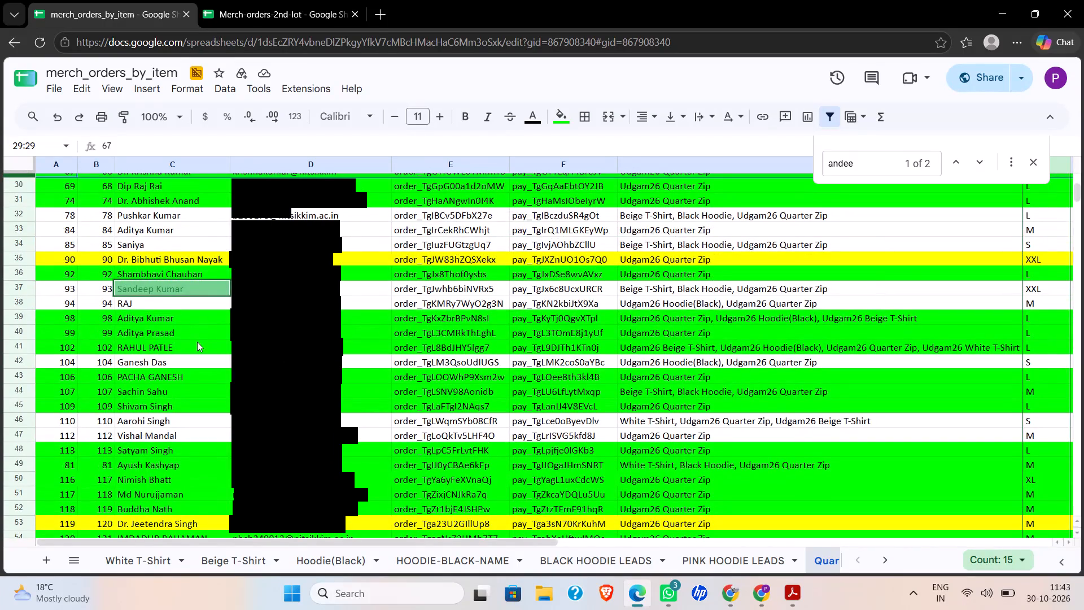
left_click(21, 287)
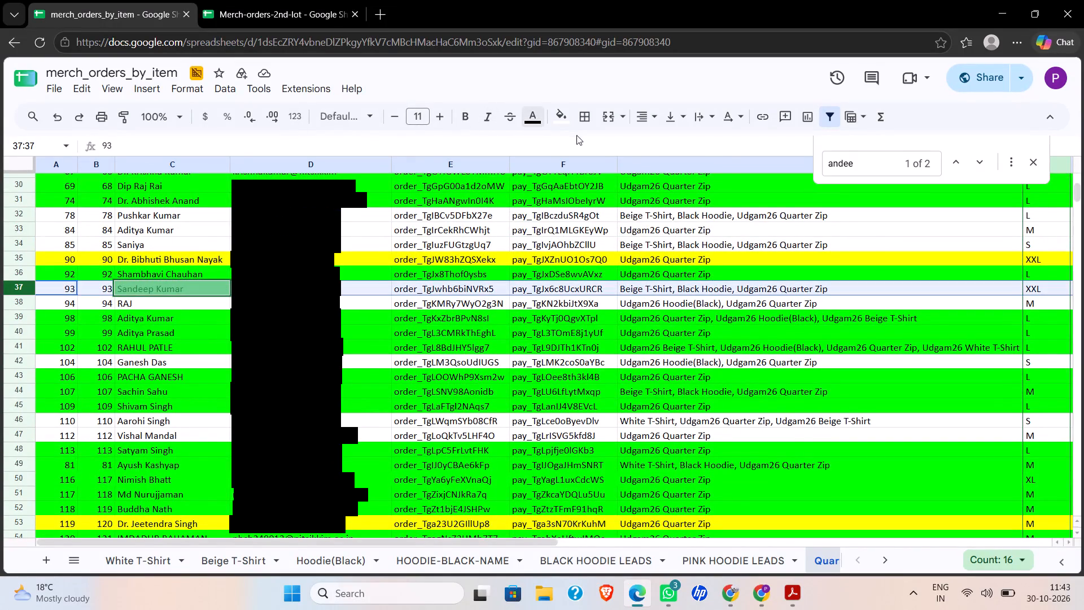
left_click(558, 124)
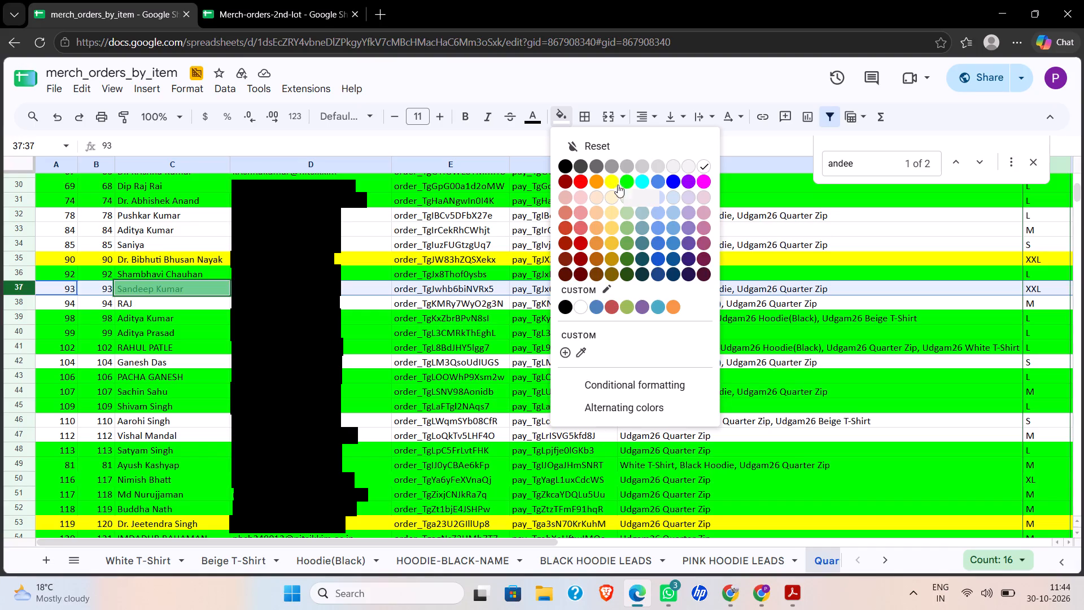
left_click(630, 184)
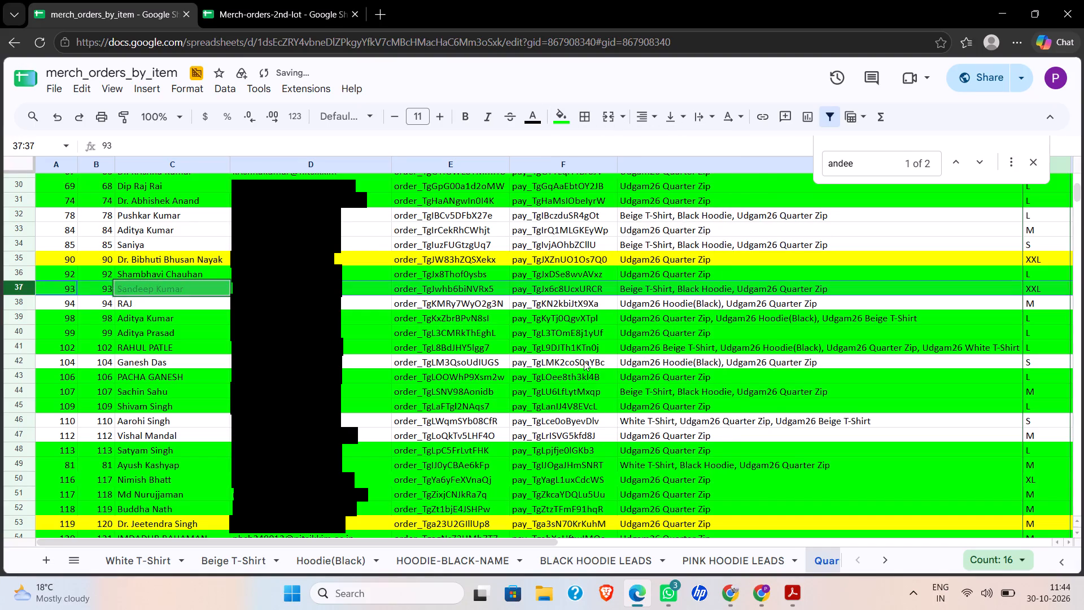
left_click(26, 291)
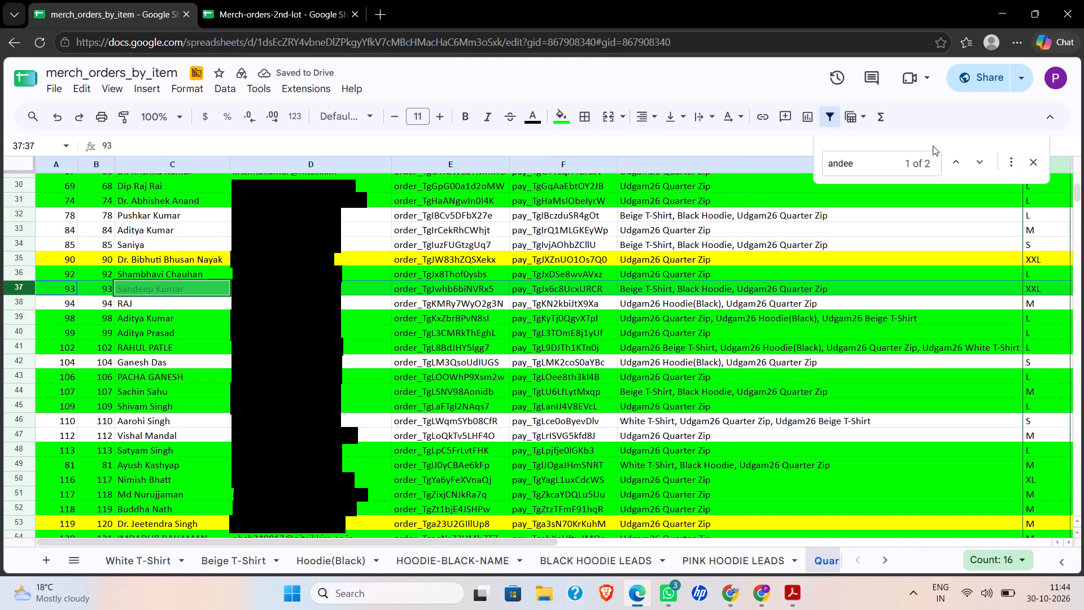
Clear the buyer's name from the Quarter Zip sheet search.
left_click(891, 164)
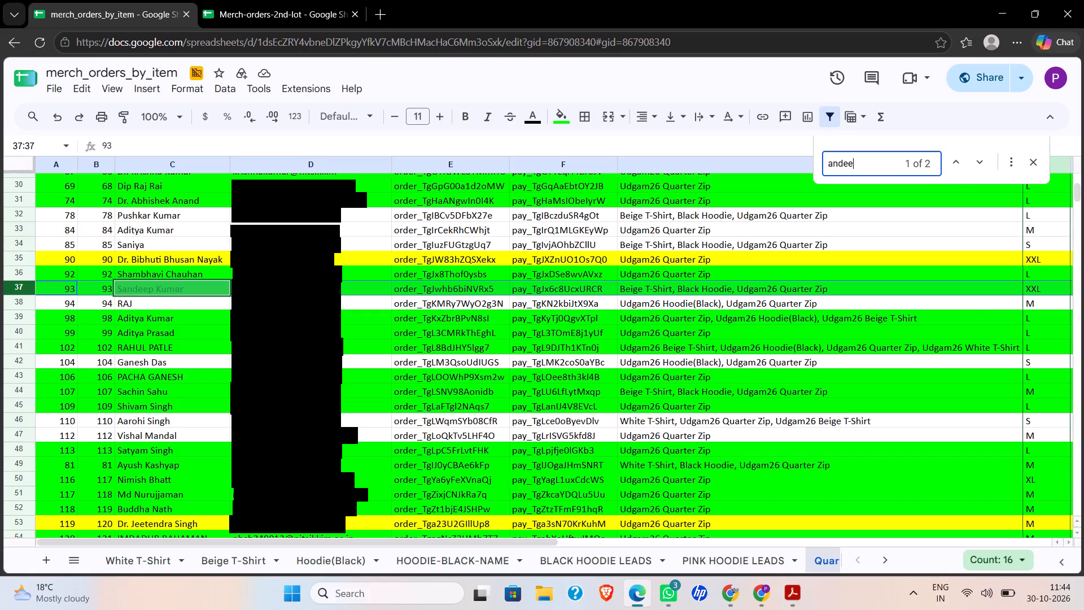
key("BackSpace")
key("BackSpace")
key("BackSpace")
key("BackSpace")
key("BackSpace")
key("BackSpace")
key("BackSpace")
key("BackSpace")
key("BackSpace")
key("BackSpace")
key("BackSpace")
key("BackSpace")
key("BackSpace")
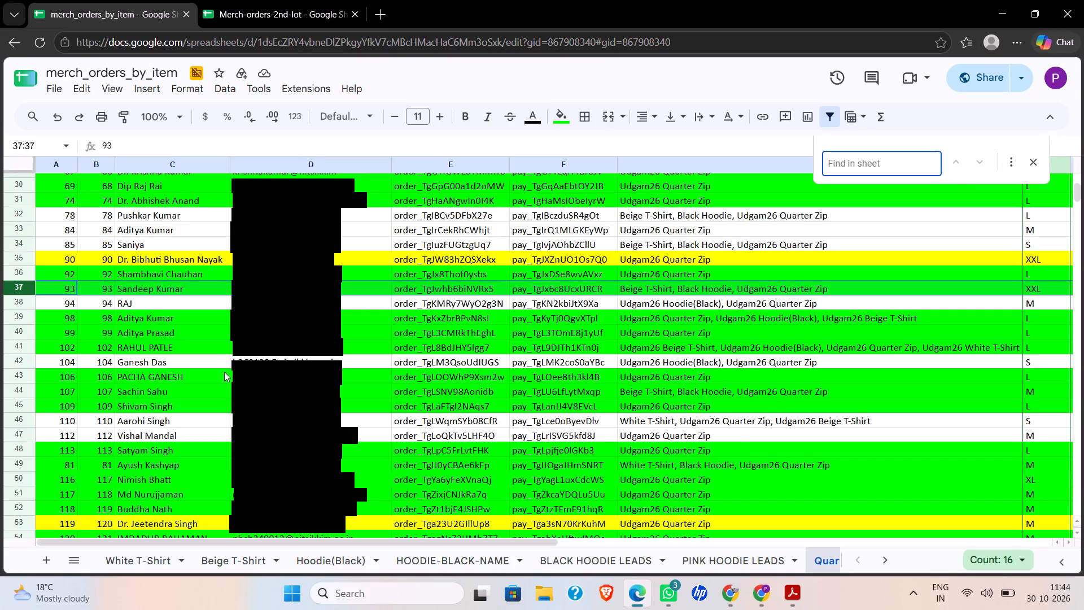
Look through the whole Quarter Zip sheet, examining which buyers' rows are green, yellow or unfilled.
scroll(224, 372, "up", 2)
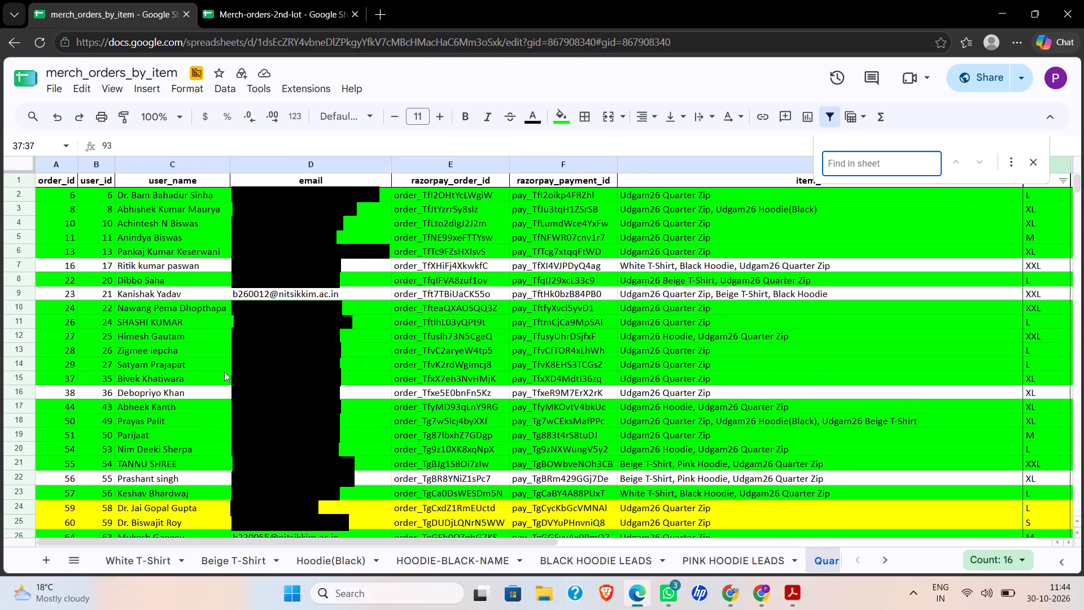
scroll(224, 372, "down", 2)
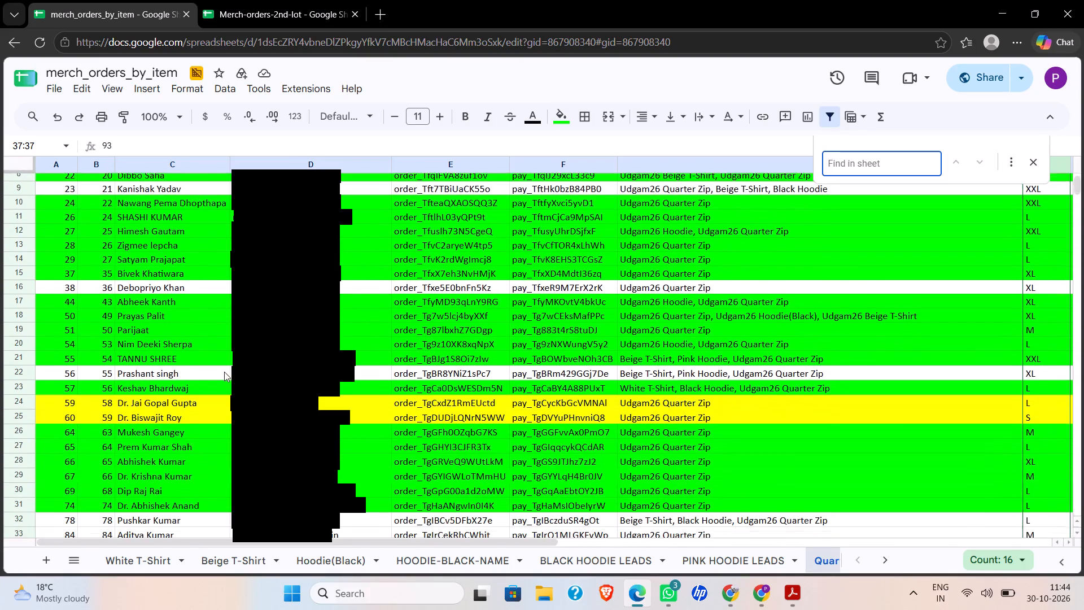
scroll(224, 372, "down", 1)
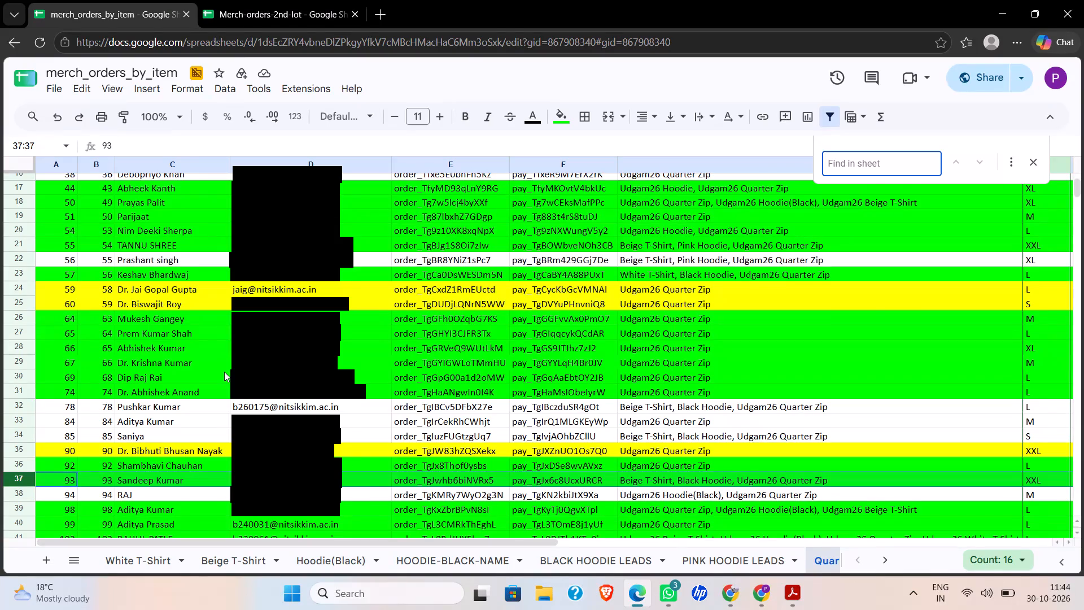
scroll(224, 372, "down", 2)
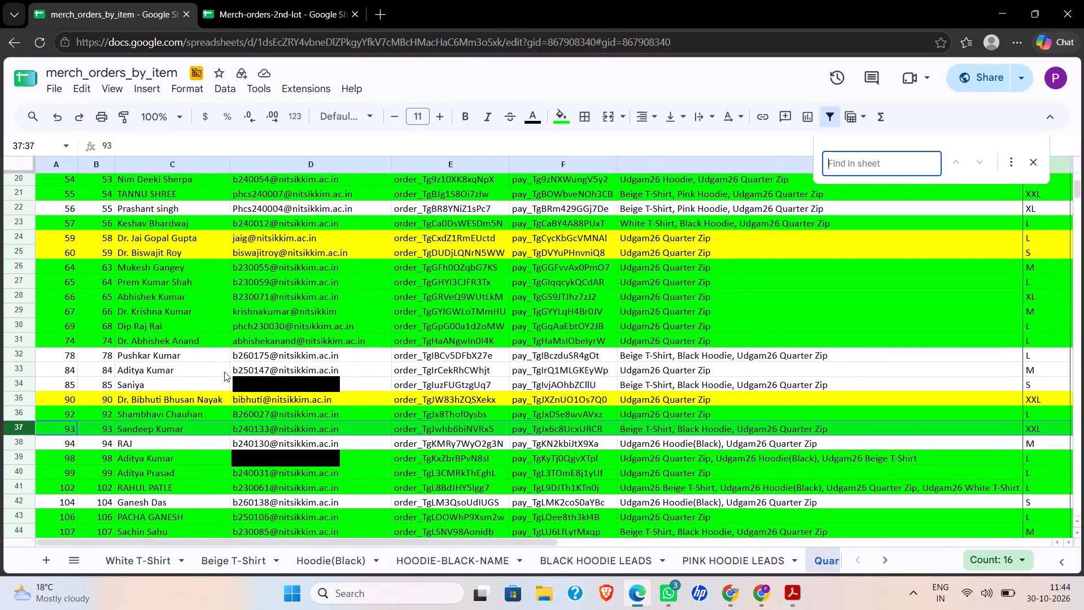
scroll(224, 372, "down", 3)
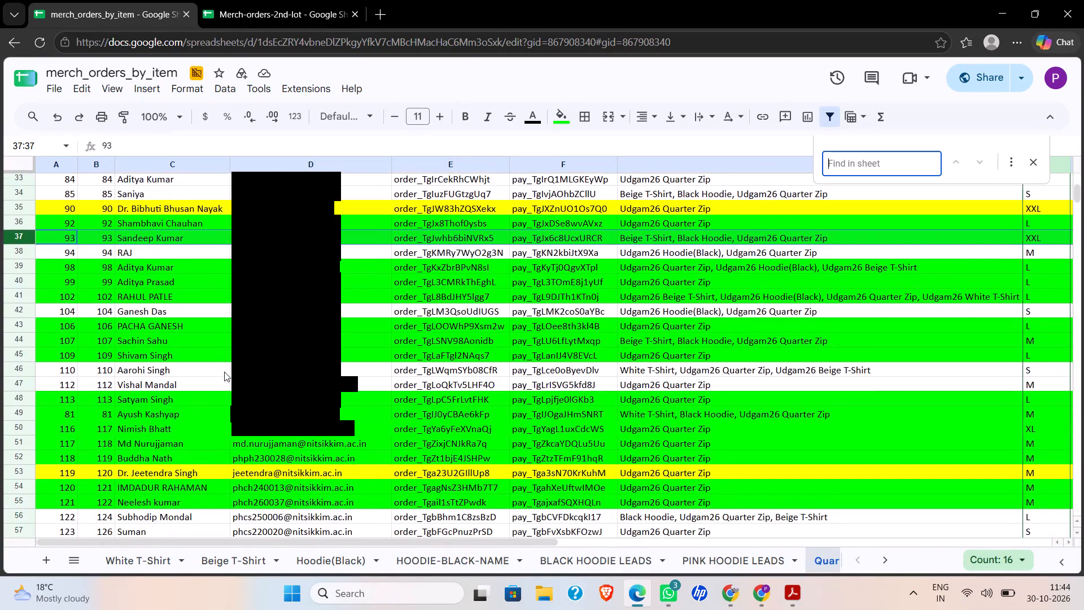
scroll(224, 372, "down", 3)
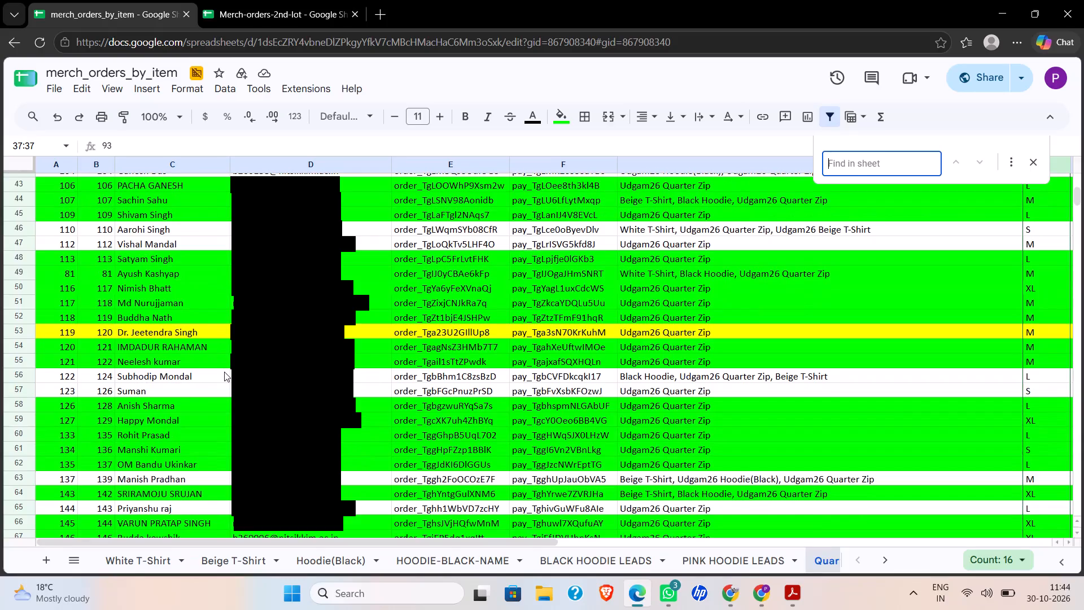
scroll(224, 372, "down", 1)
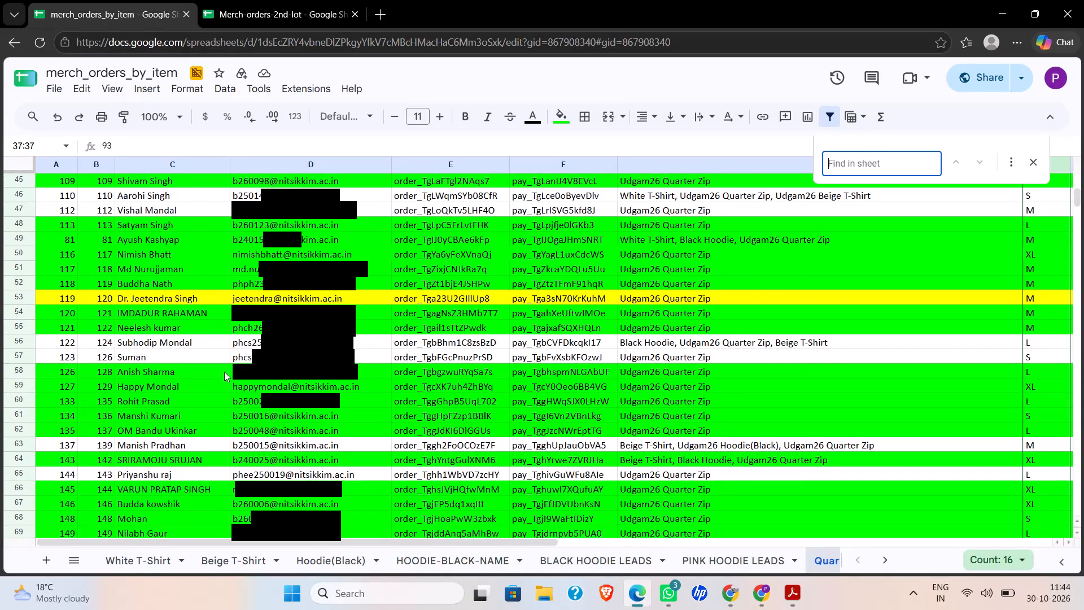
scroll(224, 372, "down", 4)
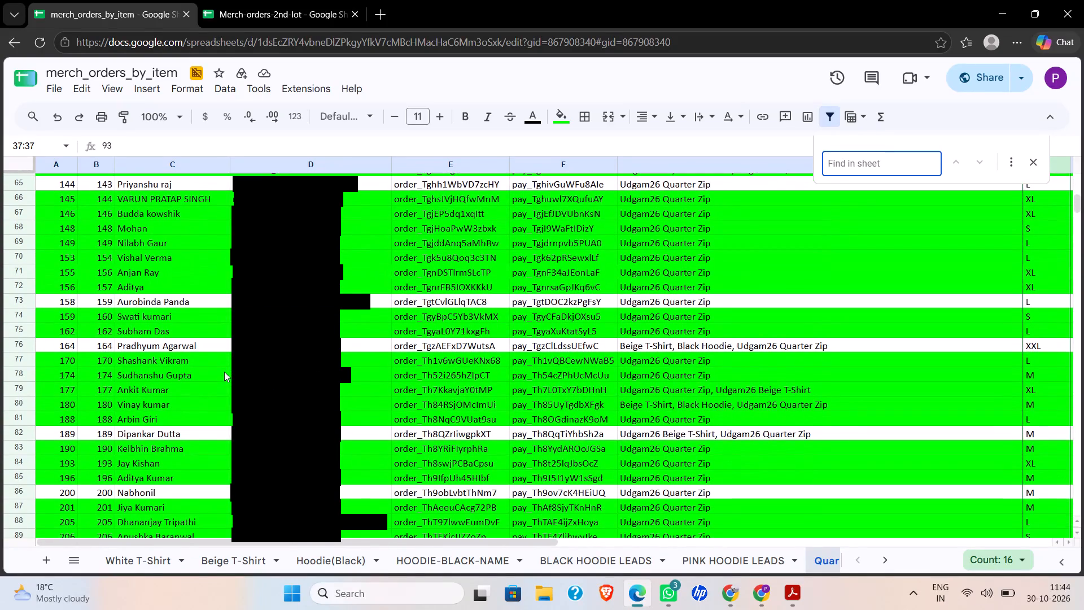
scroll(224, 372, "down", 3)
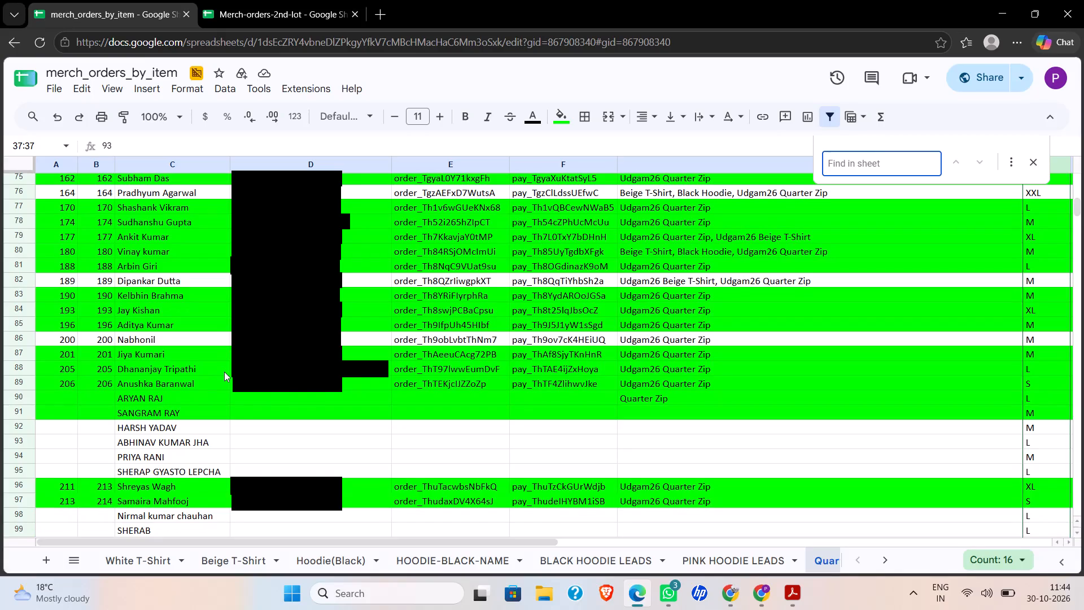
scroll(224, 372, "down", 3)
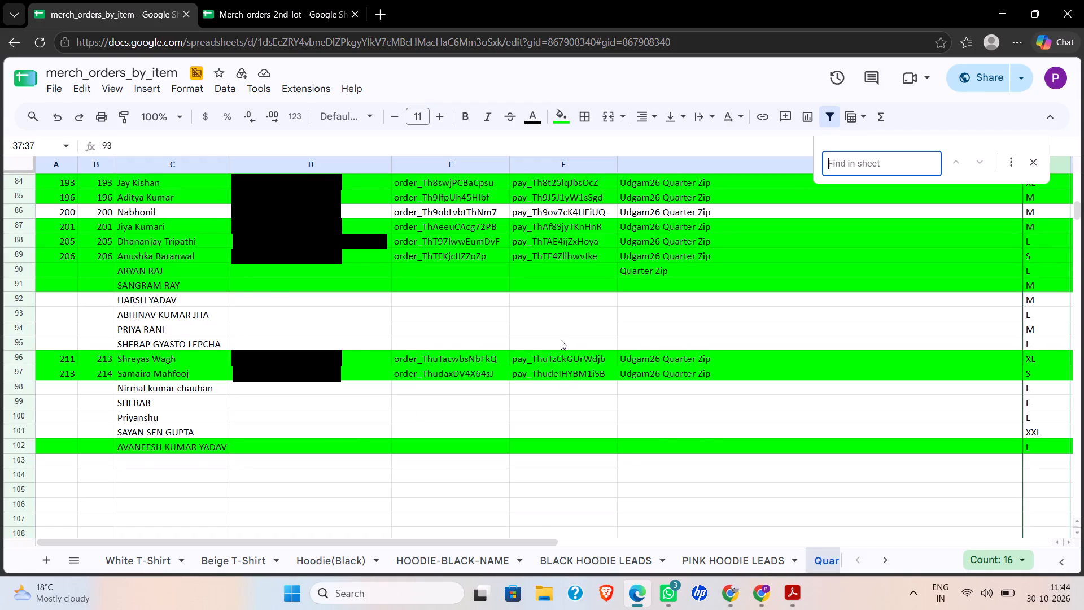
scroll(561, 340, "up", 12)
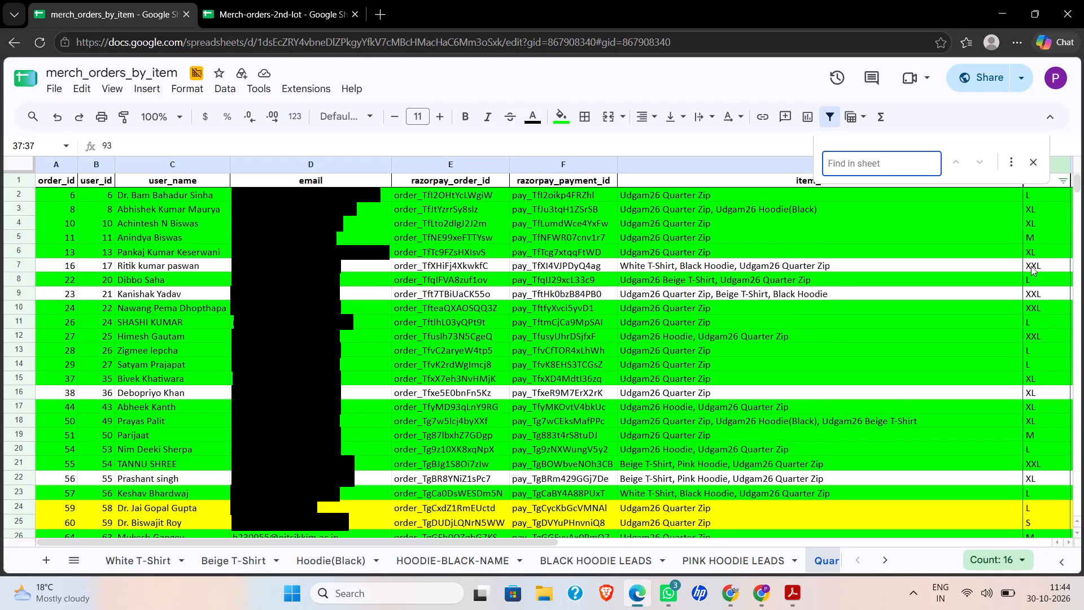
Go through the Quarter Zip sheet again from the first order to the last entry, checking sizes and row colours.
scroll(1031, 309, "down", 2)
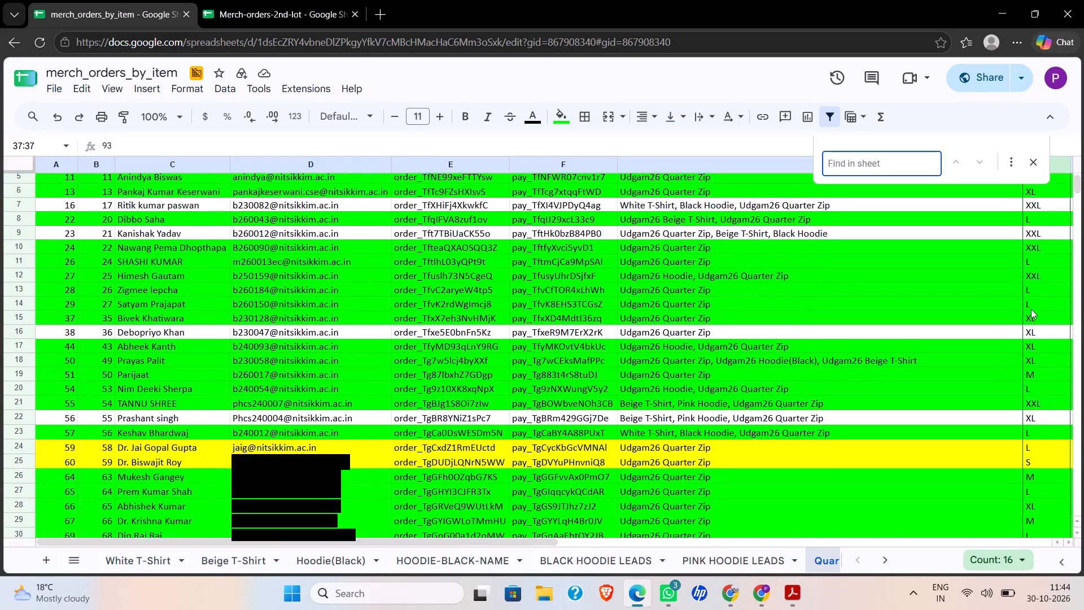
scroll(1031, 309, "down", 5)
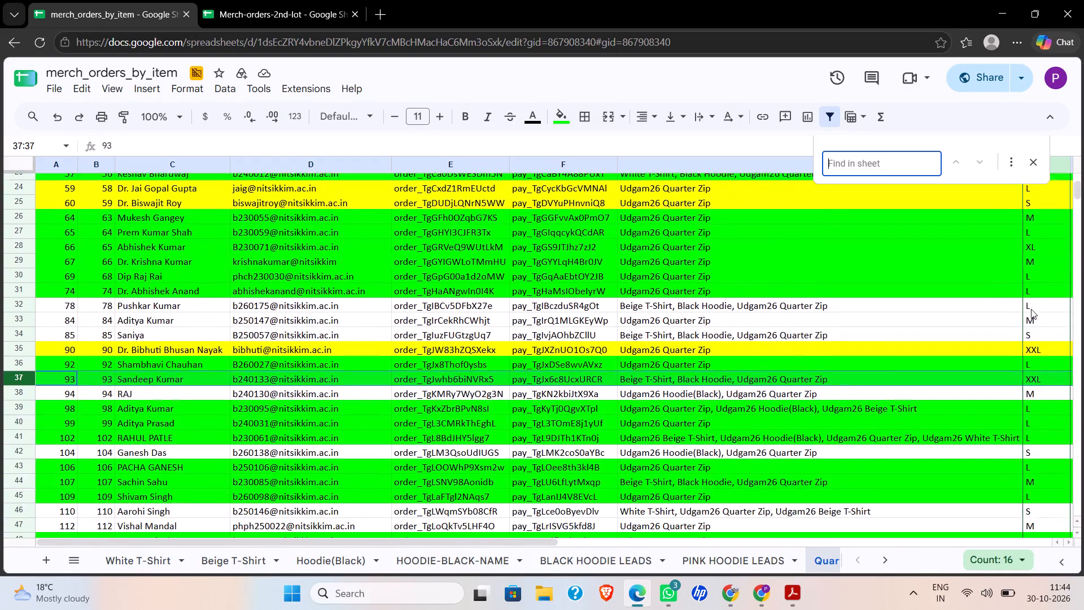
scroll(1031, 309, "down", 2)
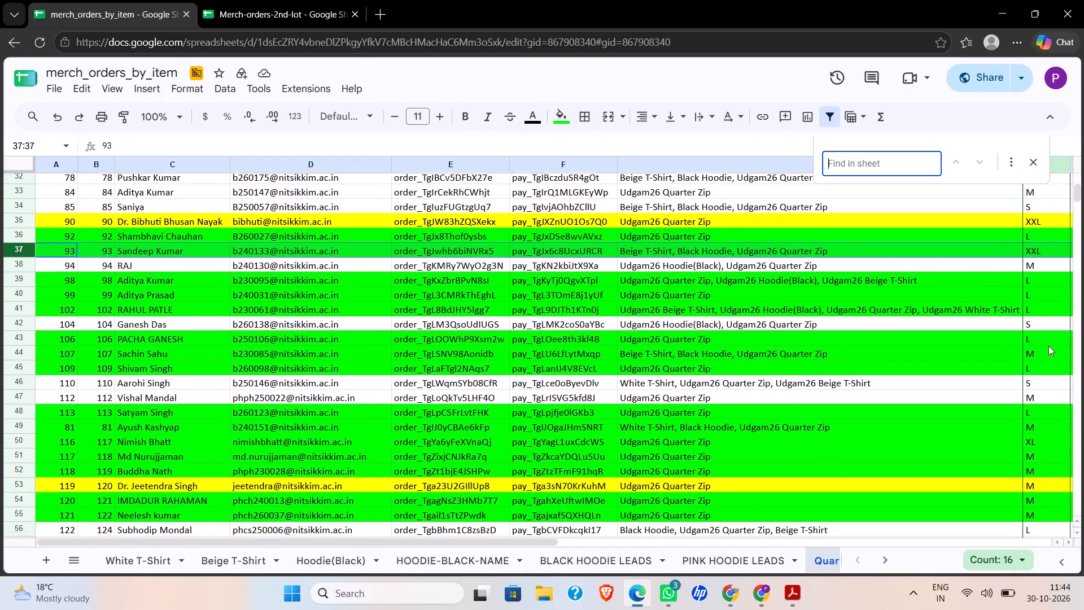
scroll(1048, 346, "down", 7)
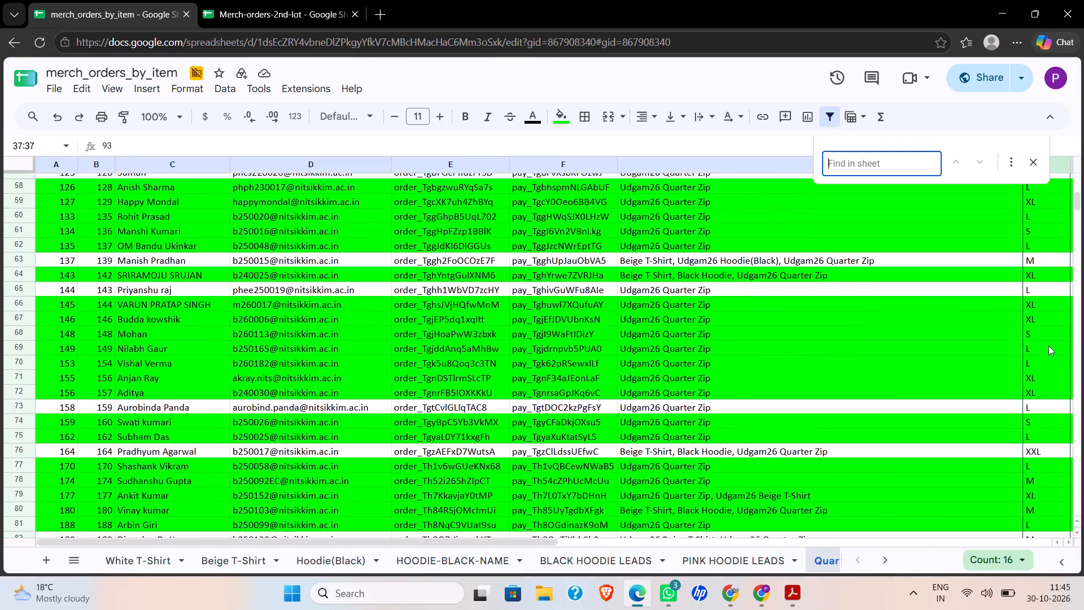
scroll(1048, 346, "down", 1)
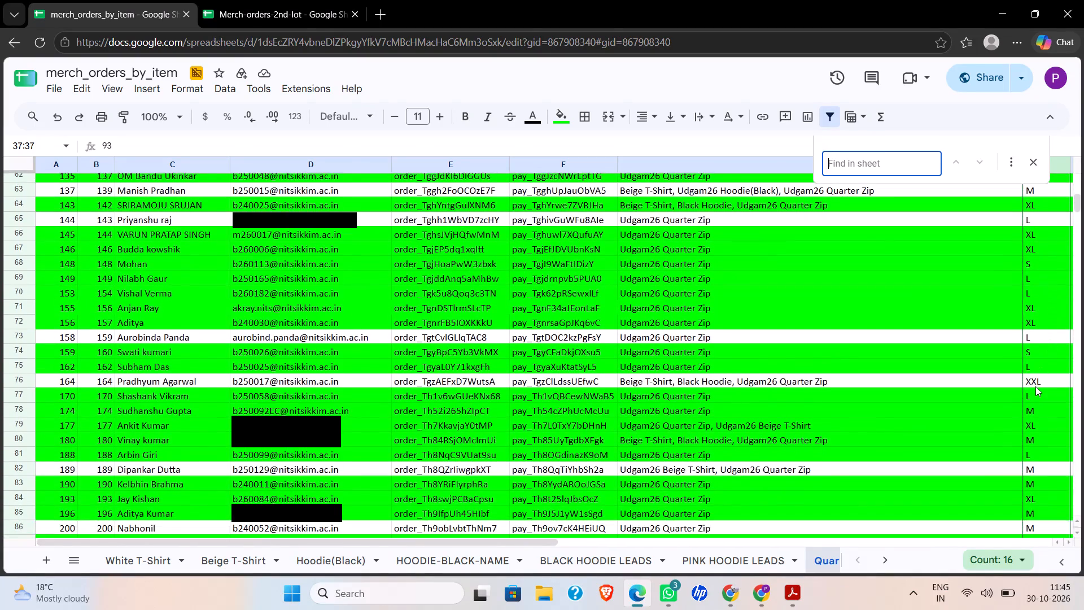
scroll(1035, 387, "down", 3)
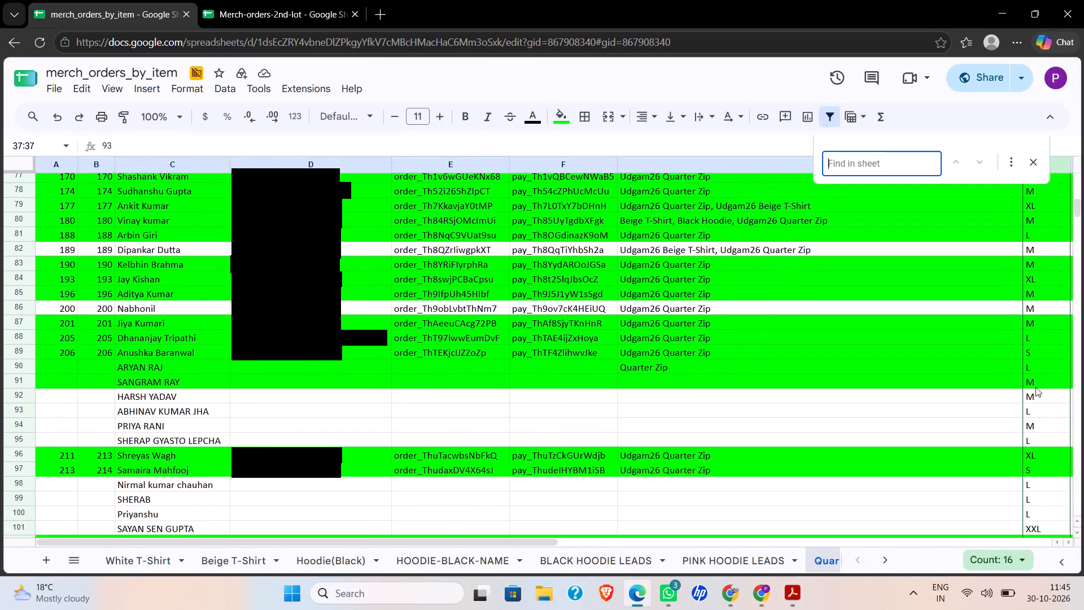
scroll(1035, 387, "down", 1)
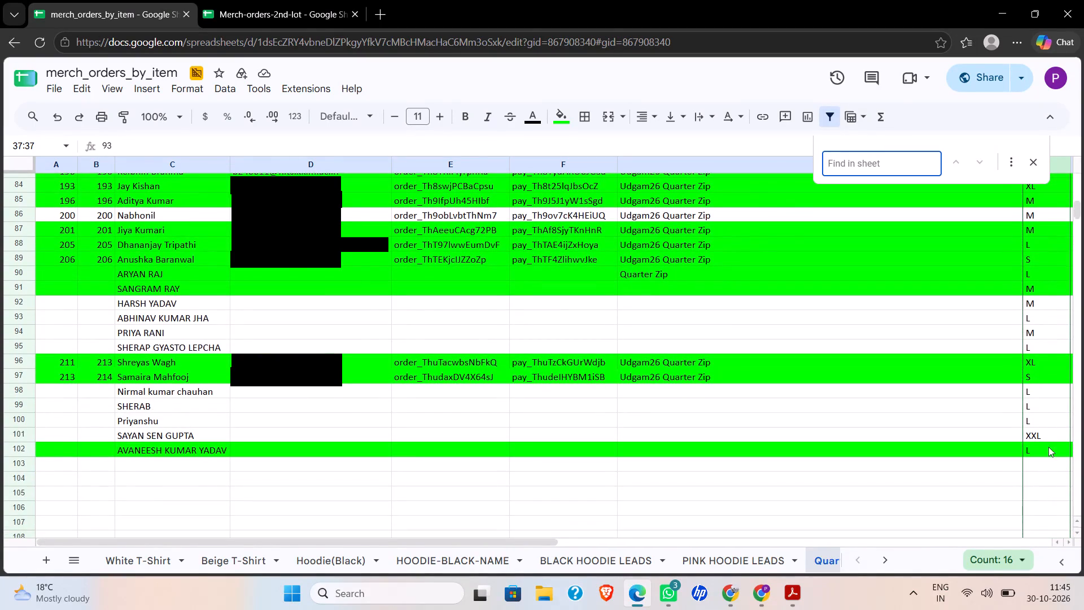
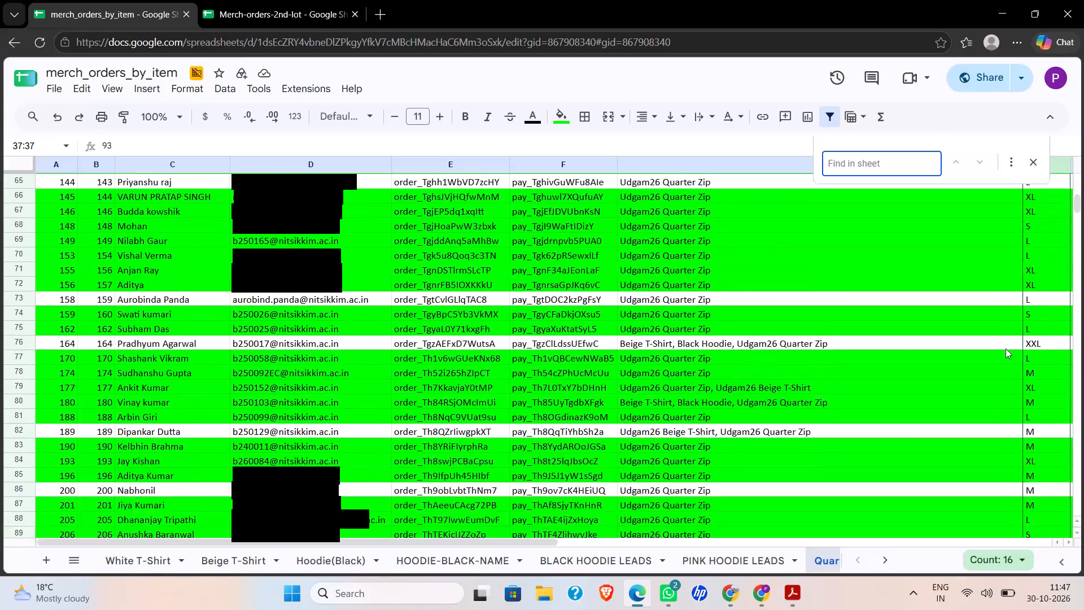
Return to the top of the Quarter Zip sheet and review every order down to row 102, checking sizes and unfilled rows.
scroll(1006, 348, "up", 3)
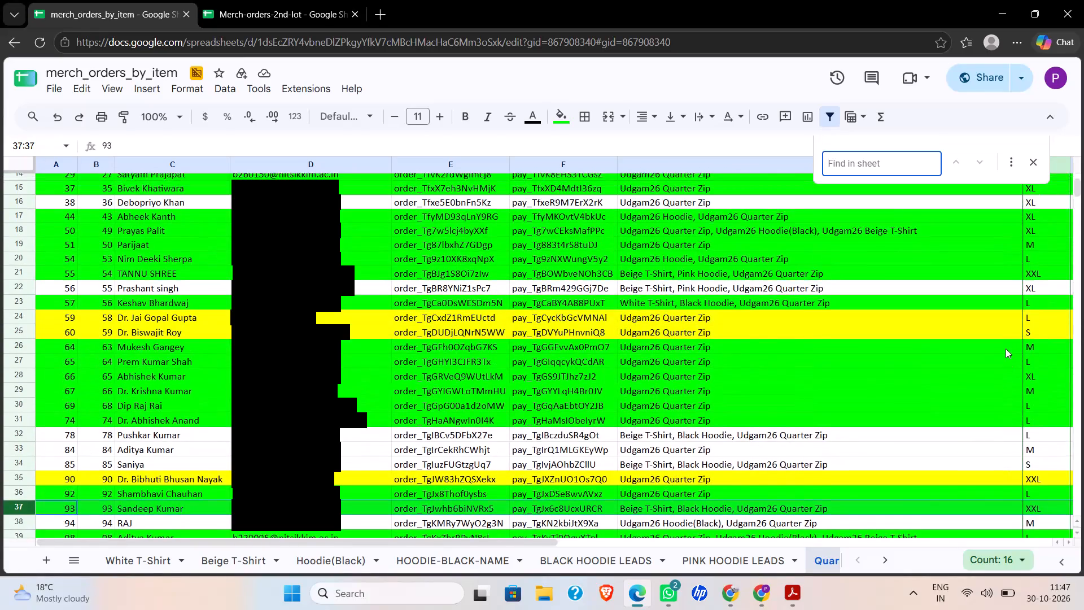
scroll(1006, 348, "down", 1)
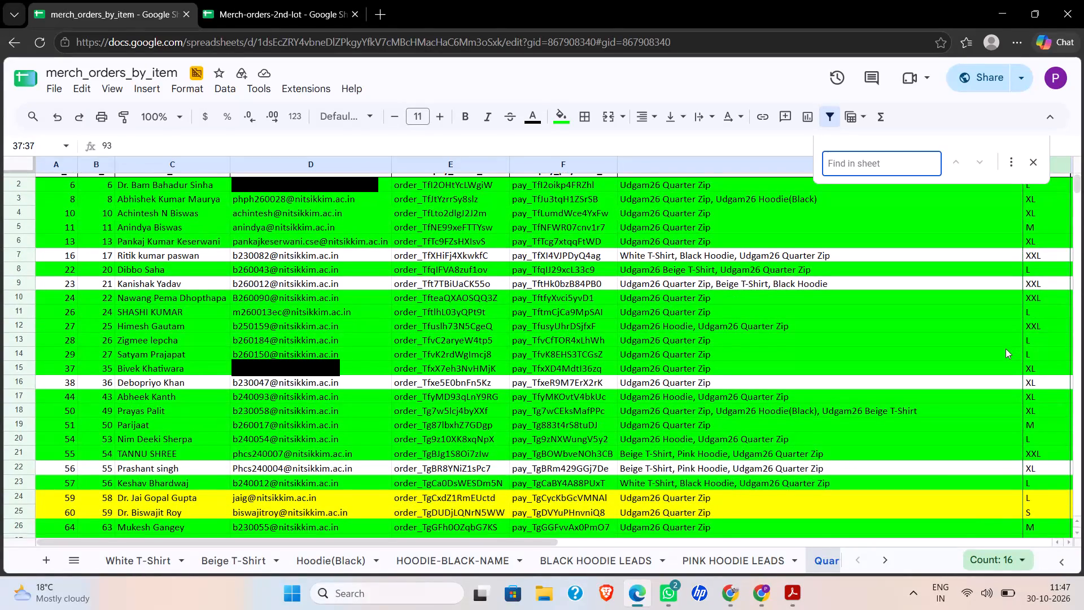
scroll(1006, 348, "down", 3)
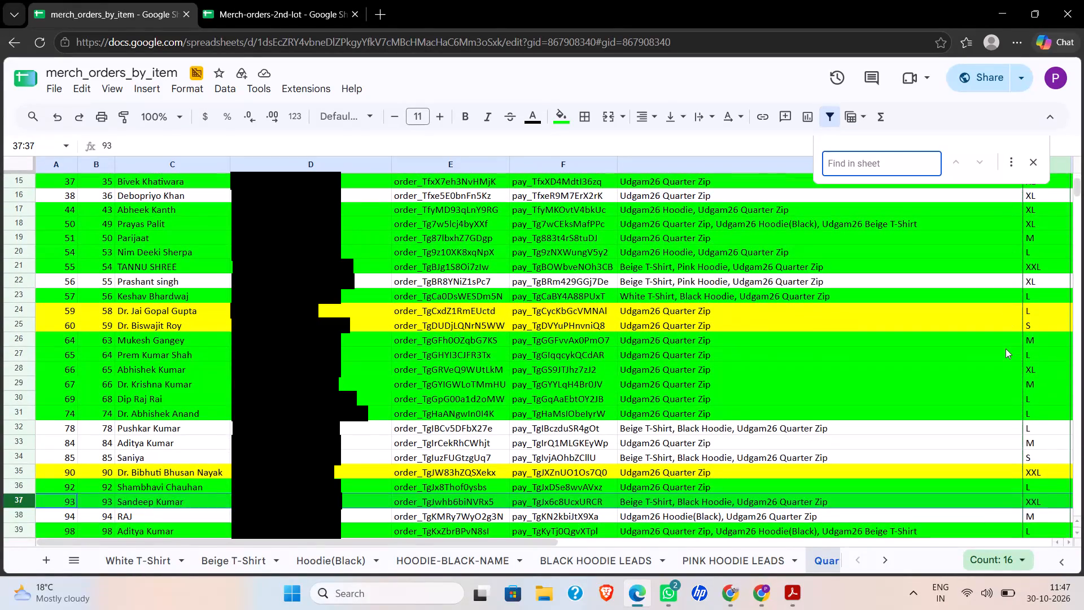
scroll(1012, 326, "down", 3)
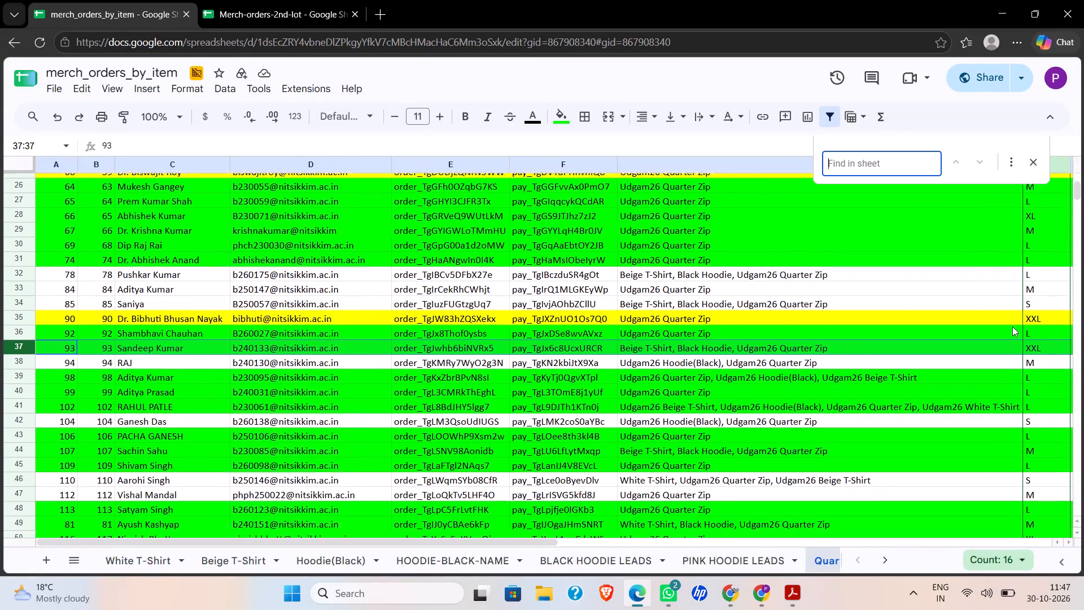
scroll(1012, 326, "down", 4)
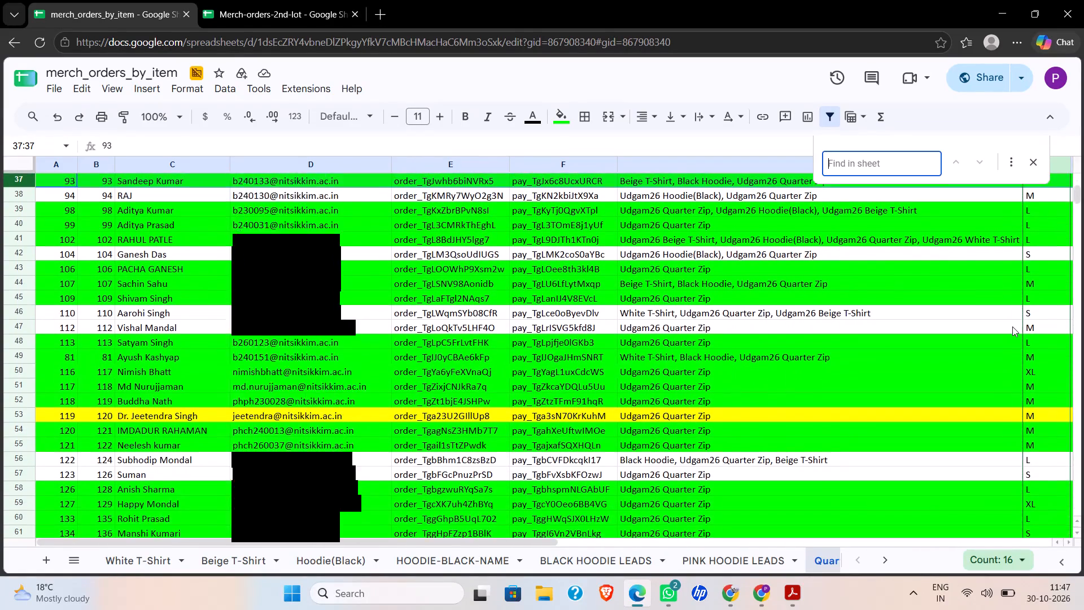
scroll(1012, 326, "down", 4)
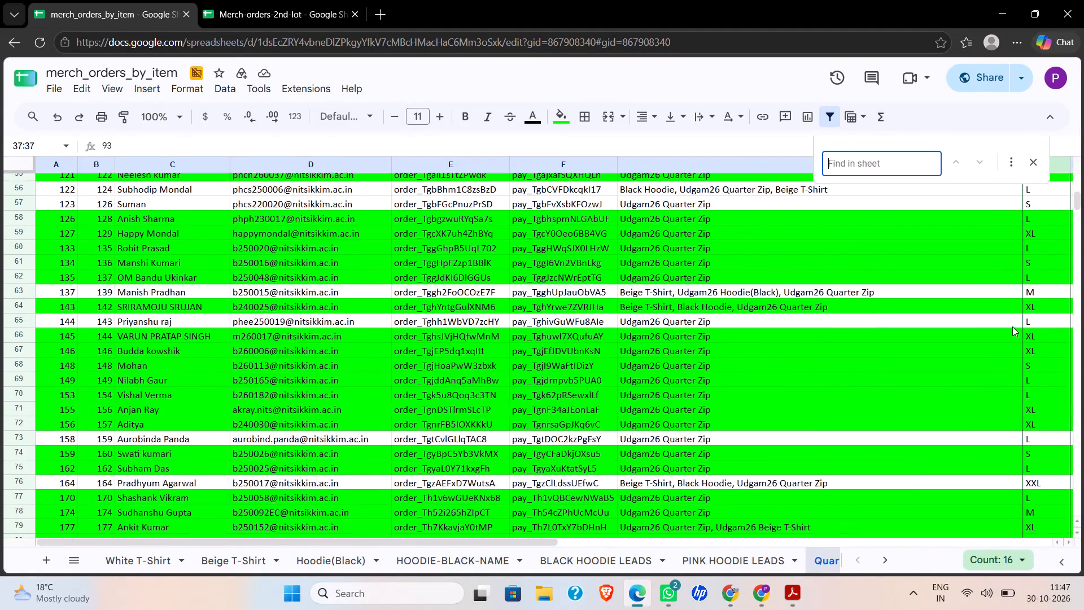
scroll(1012, 326, "down", 3)
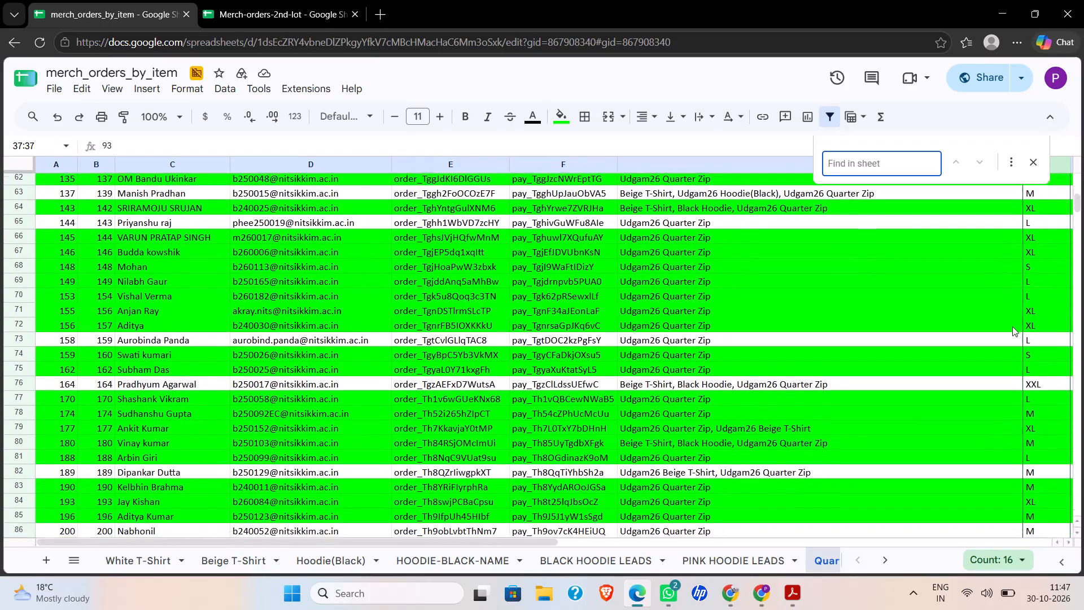
scroll(1012, 326, "down", 5)
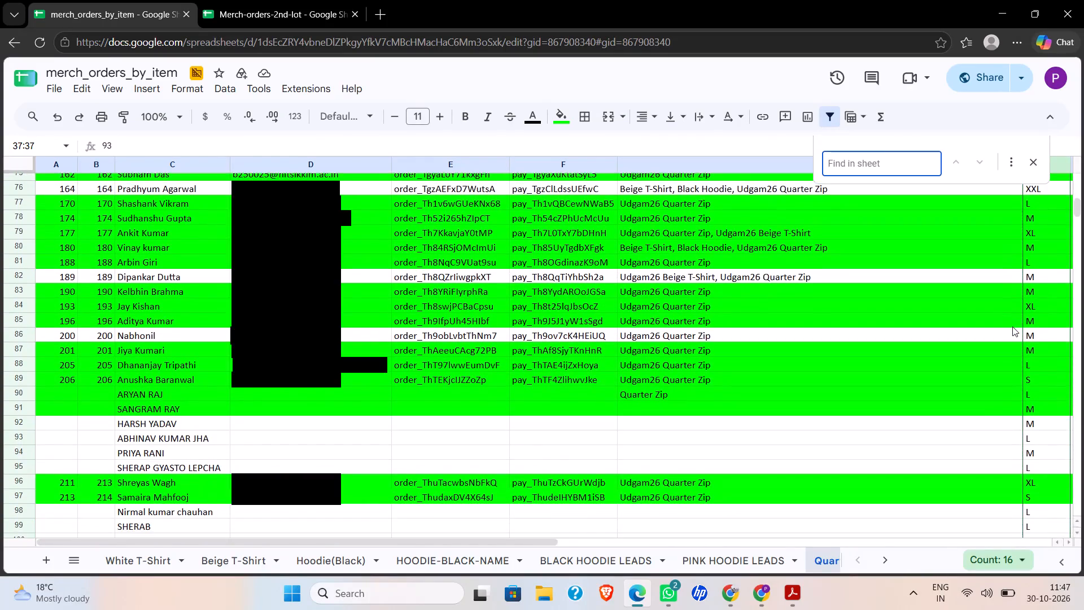
scroll(1012, 326, "down", 2)
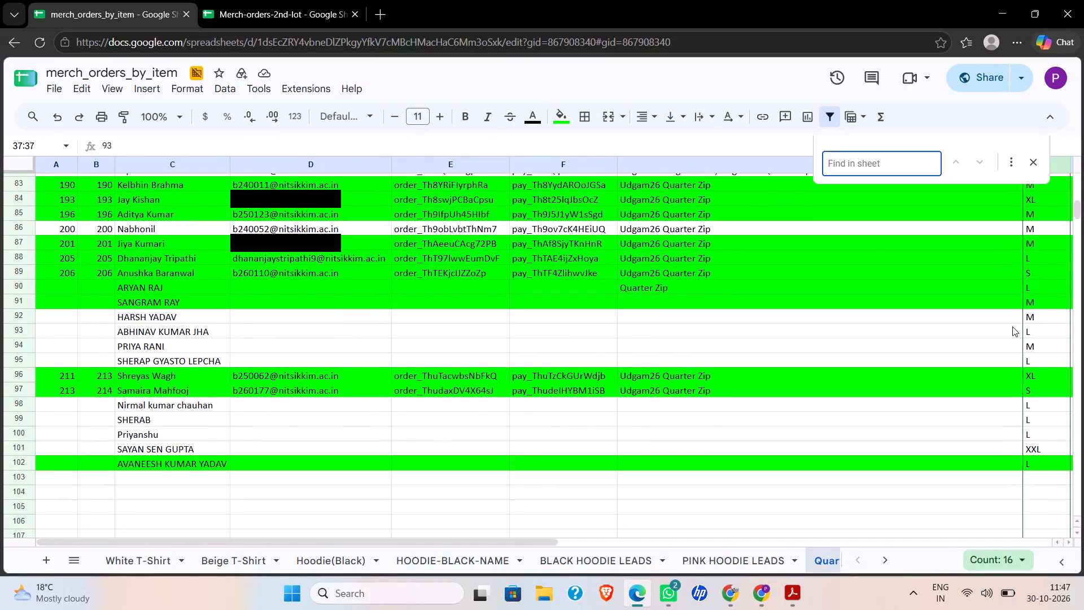
scroll(1012, 326, "down", 1)
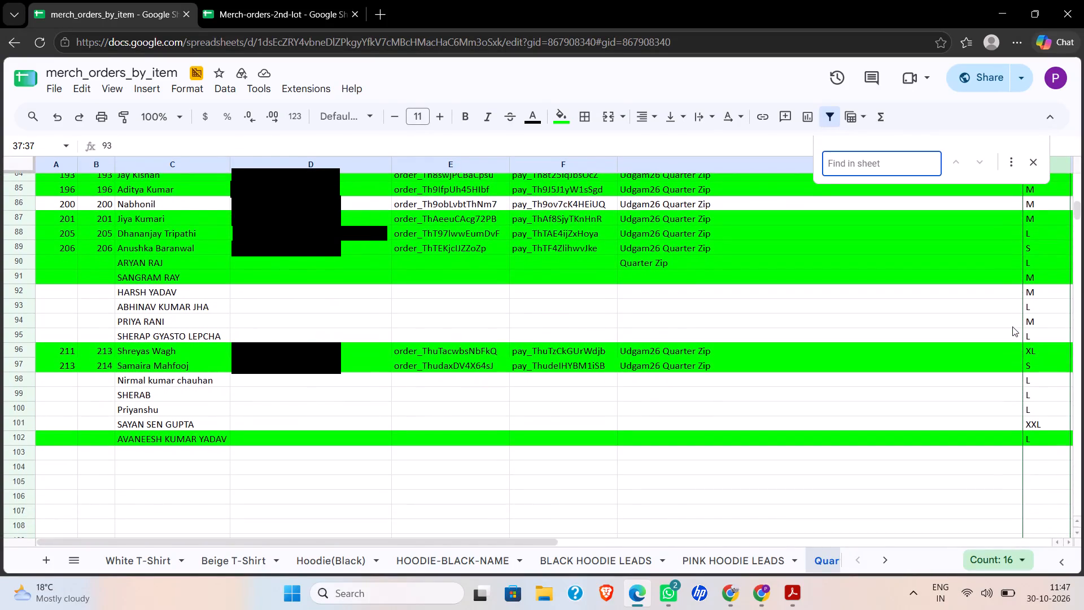
scroll(1012, 326, "down", 3)
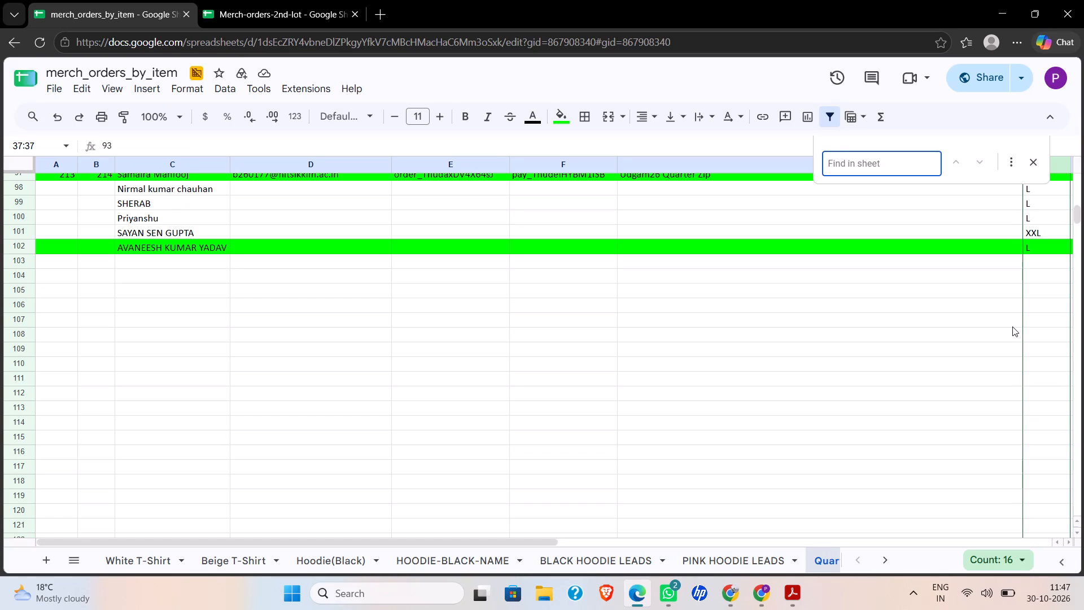
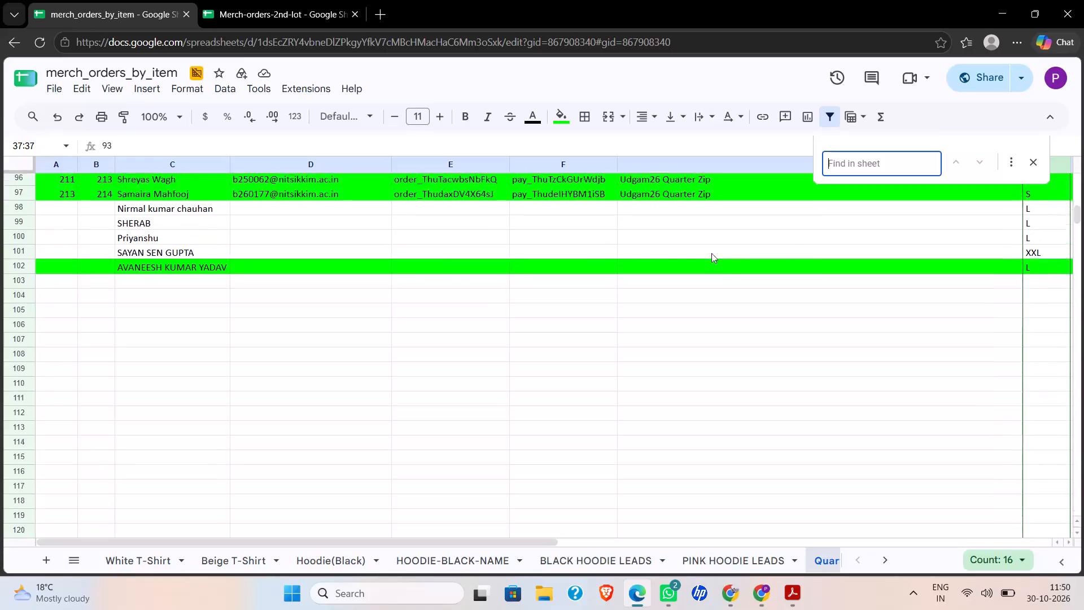
Recheck the Quarter Zip orders in the first 48 rows, comparing ordered items, sizes and row colours.
scroll(711, 253, "up", 2)
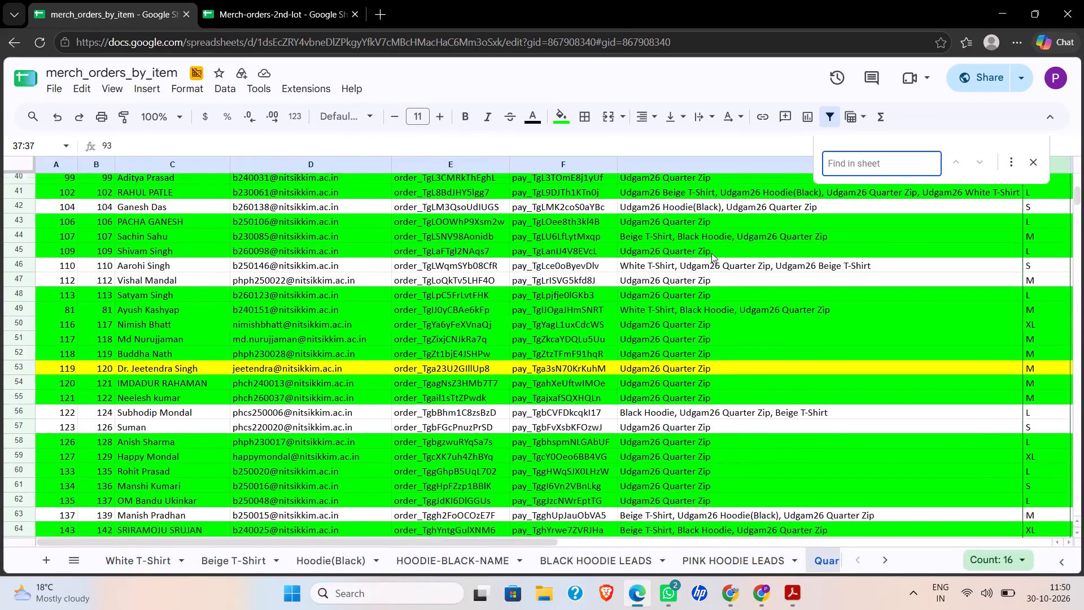
scroll(711, 253, "up", 4)
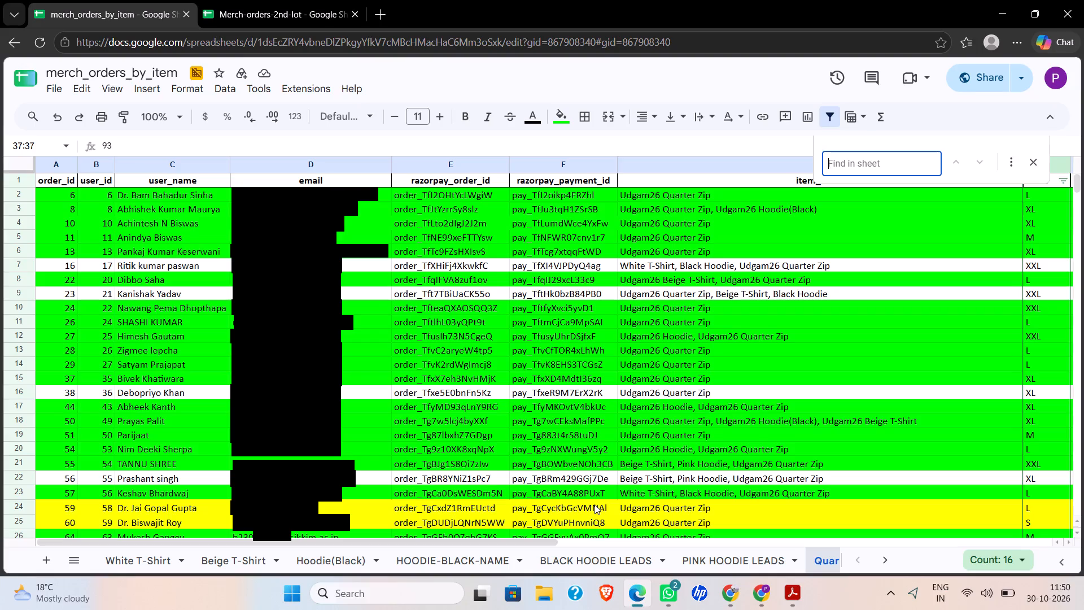
scroll(595, 504, "down", 3)
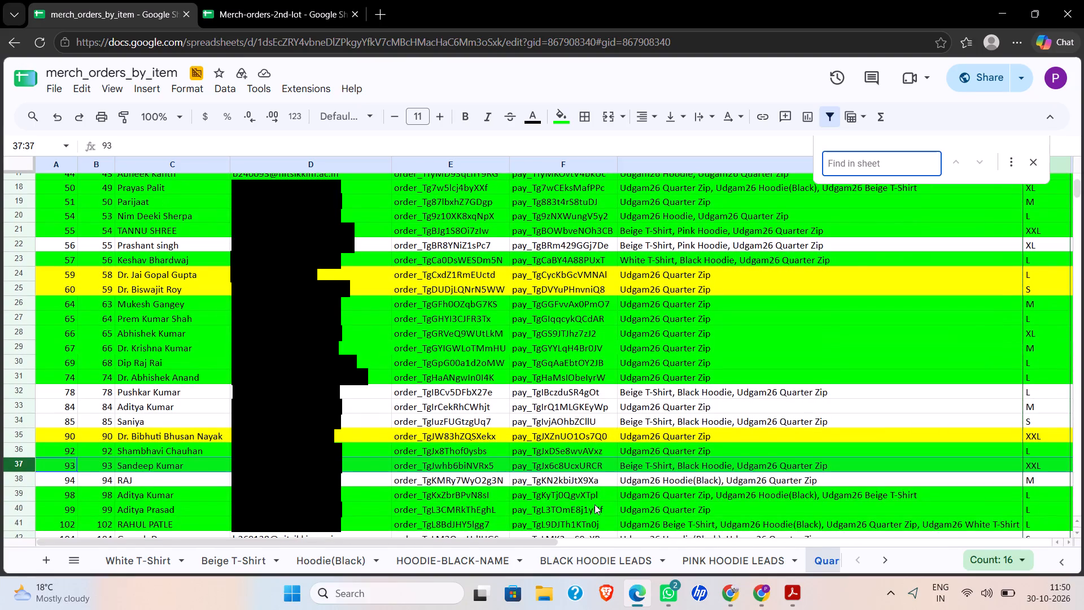
scroll(595, 504, "down", 2)
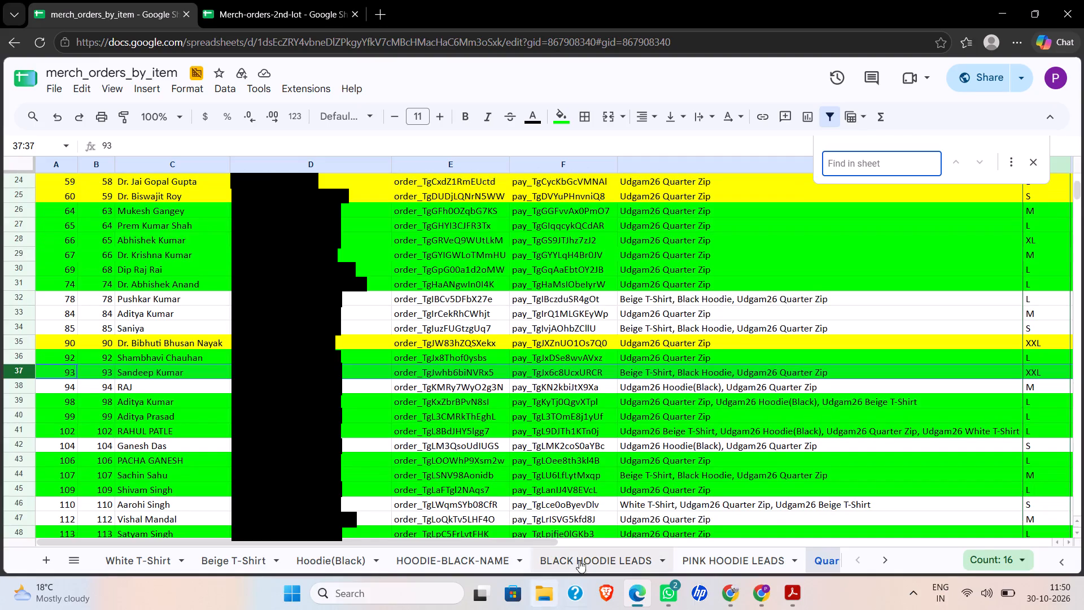
scroll(653, 457, "up", 3)
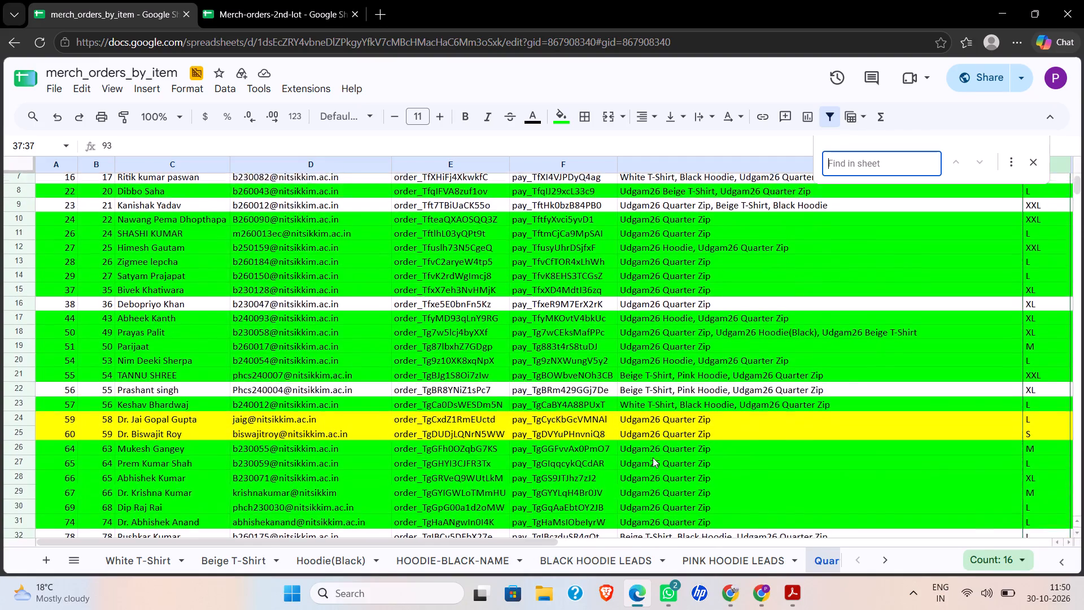
scroll(653, 457, "up", 3)
scroll(846, 361, "down", 2)
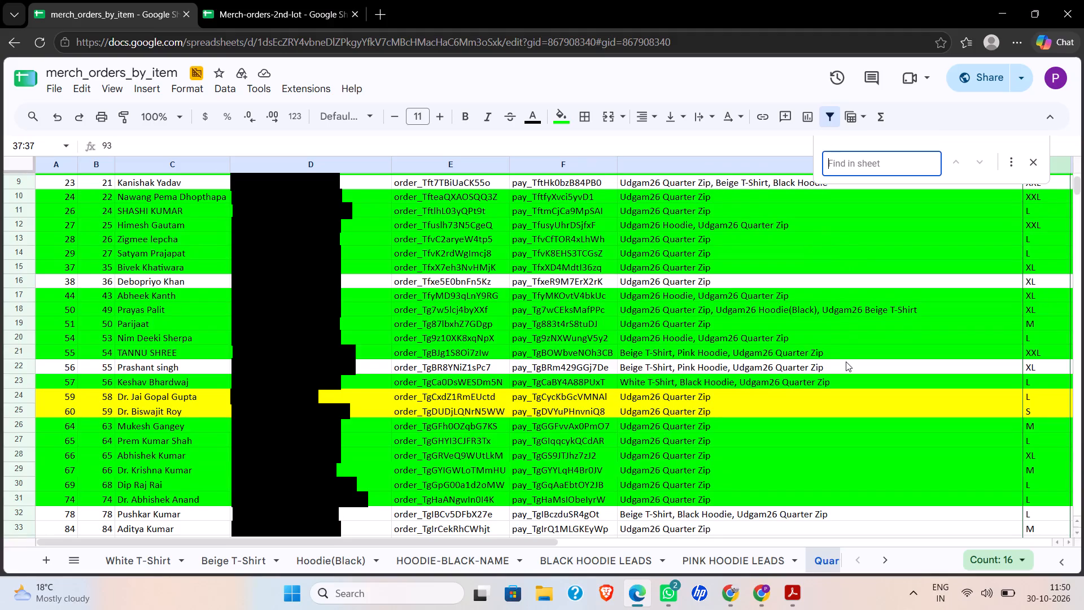
scroll(846, 361, "up", 3)
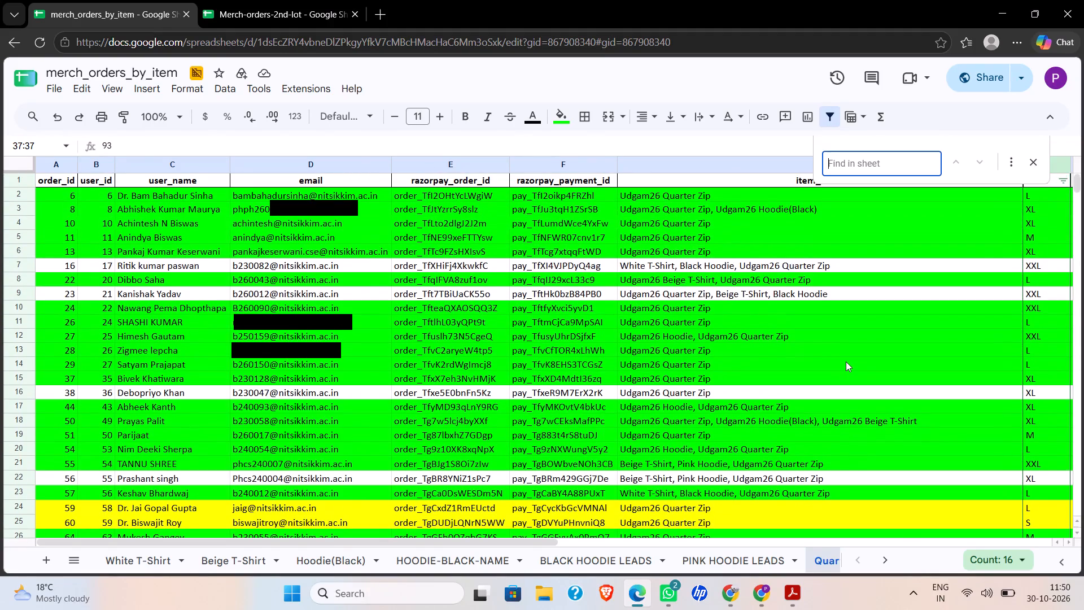
Review the whole Quarter Zip list from the header down to row 102 and back, checking unfilled rows and sizes.
scroll(846, 361, "down", 2)
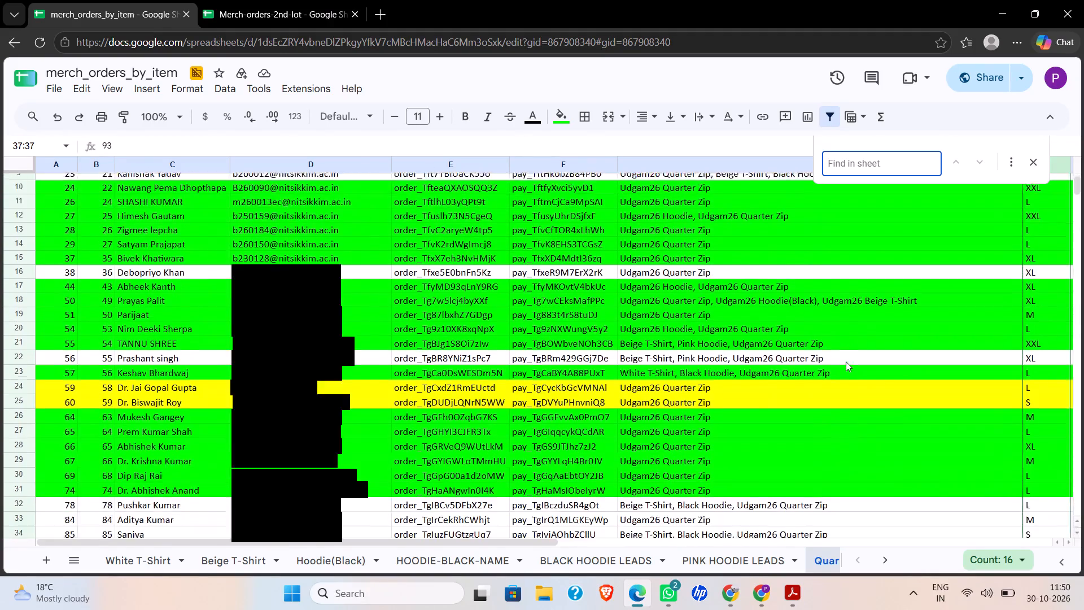
scroll(846, 361, "down", 2)
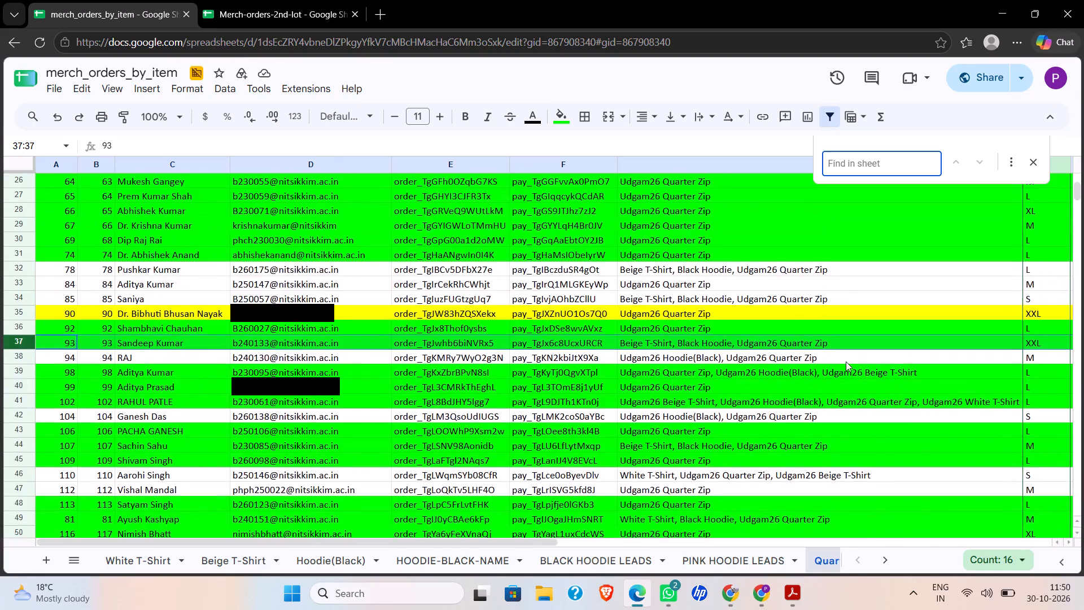
scroll(846, 361, "down", 6)
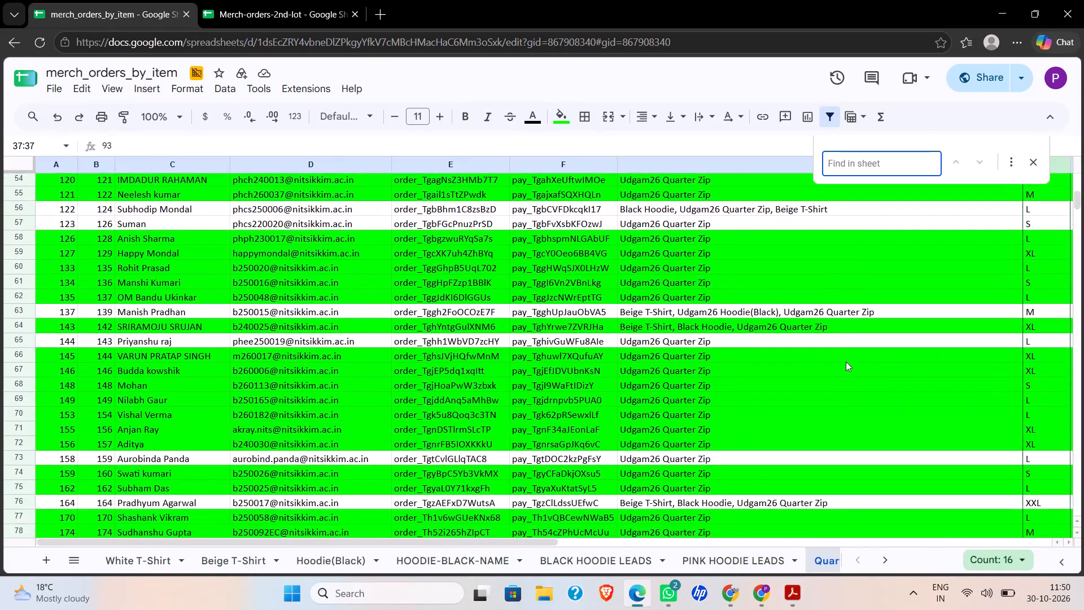
scroll(846, 361, "down", 5)
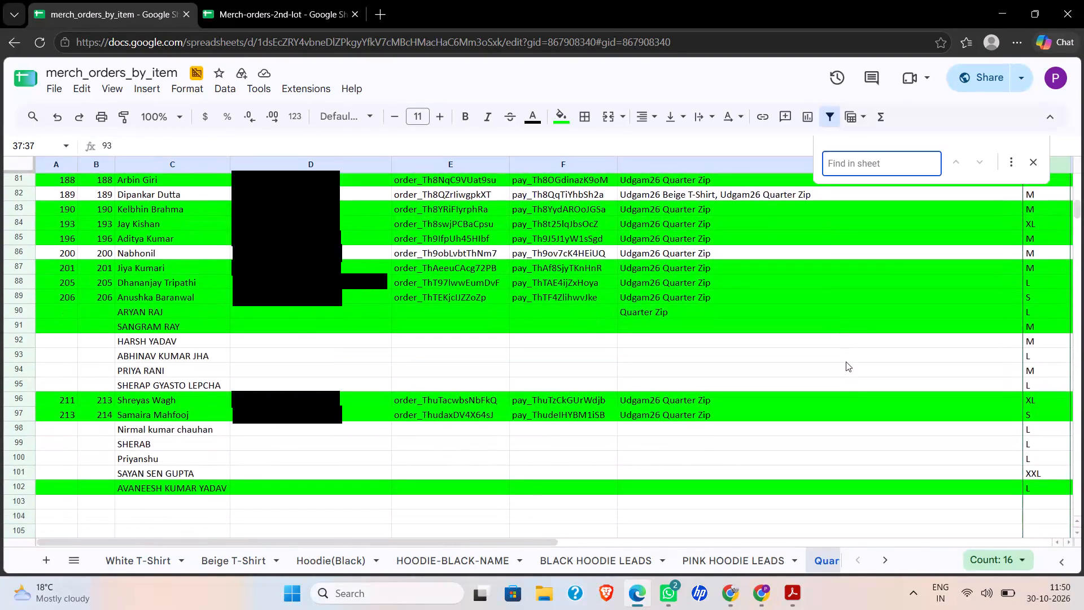
scroll(846, 361, "down", 1)
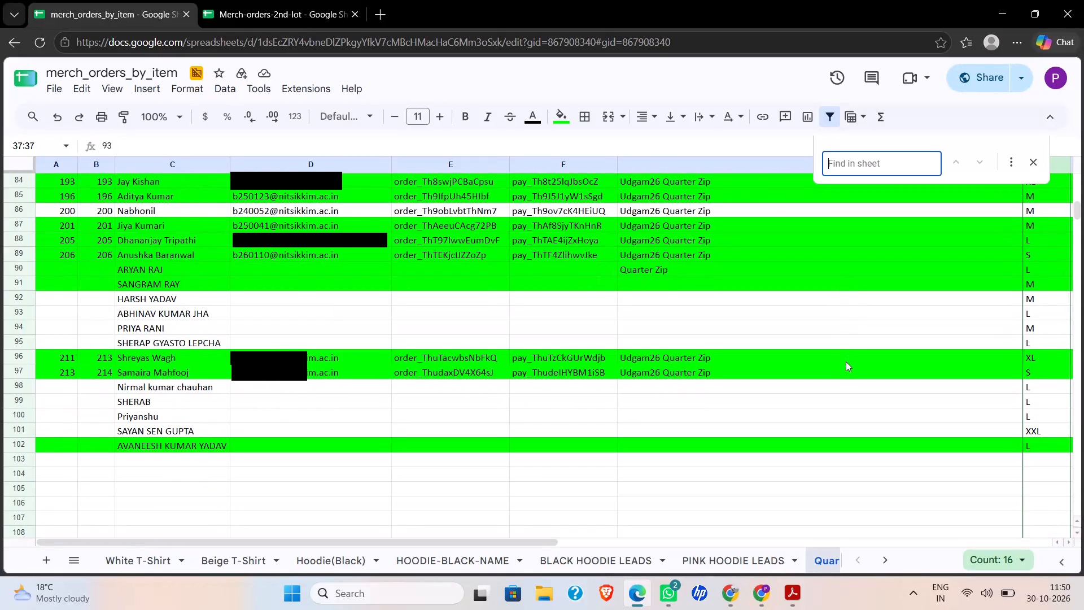
scroll(846, 361, "up", 4)
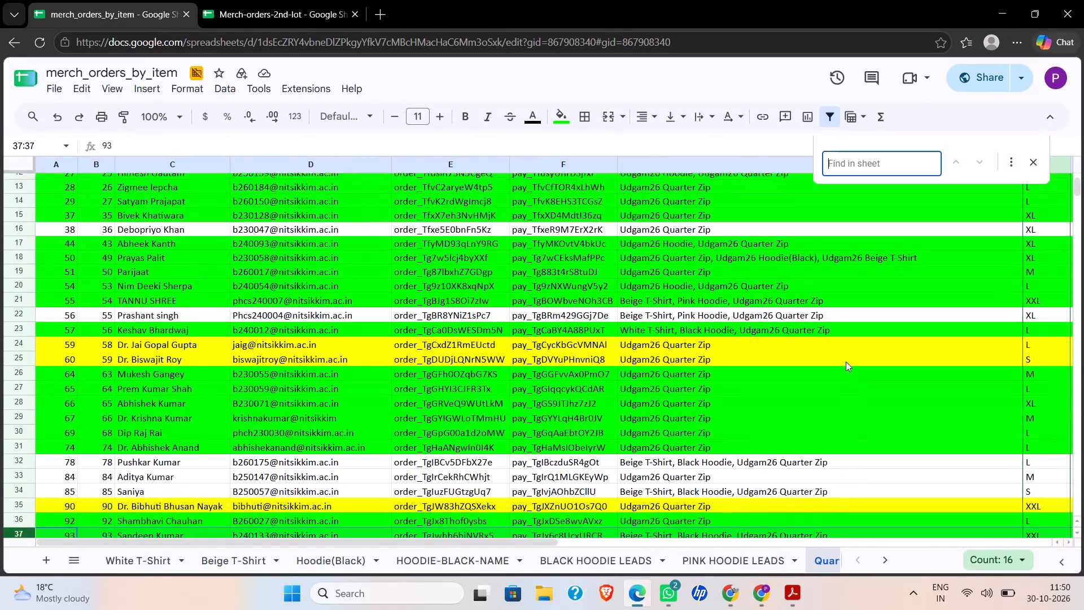
scroll(846, 361, "up", 2)
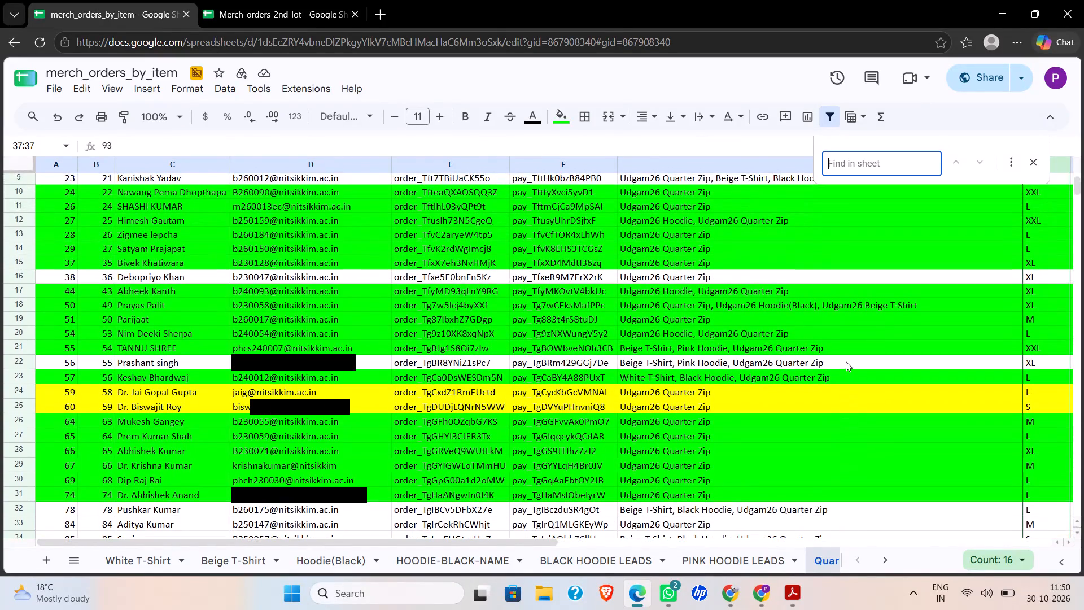
scroll(846, 361, "up", 2)
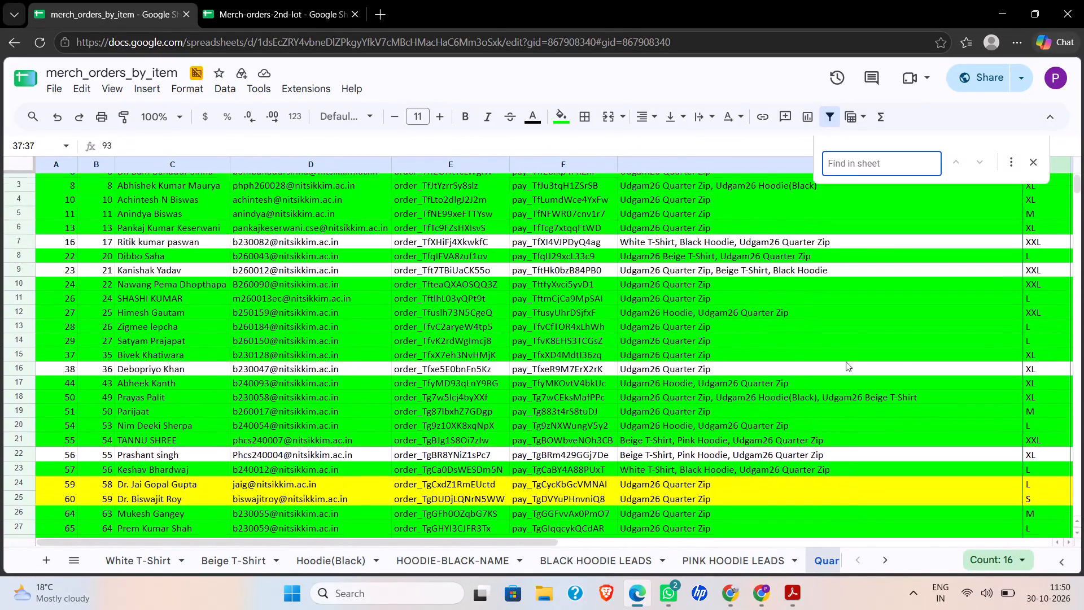
scroll(846, 361, "up", 1)
Examine the upper and middle Quarter Zip orders again, down to about row 68, for white and yellow rows.
scroll(846, 361, "down", 3)
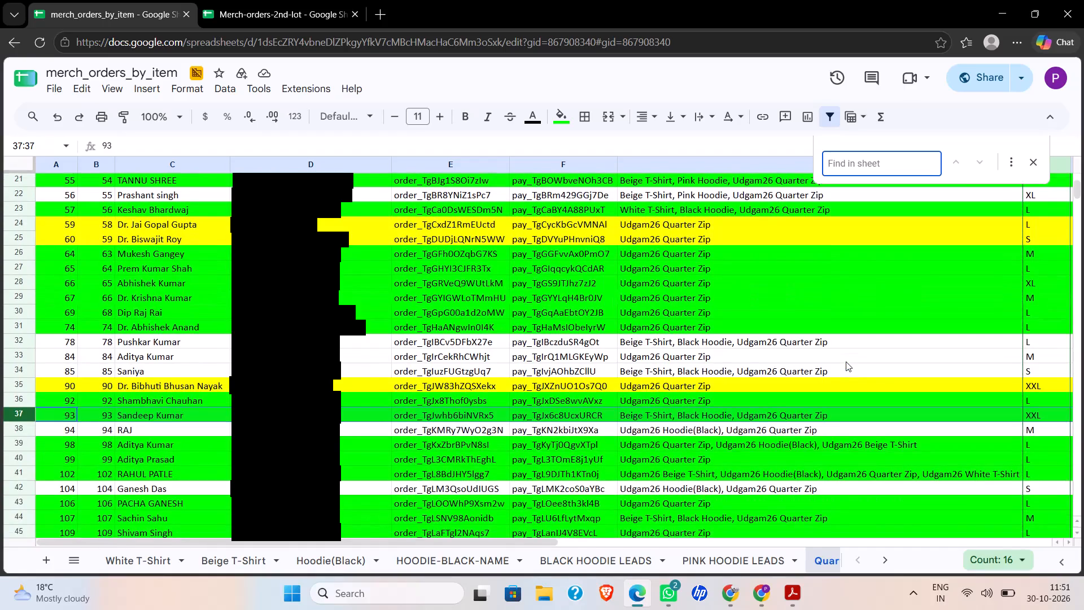
scroll(846, 361, "down", 1)
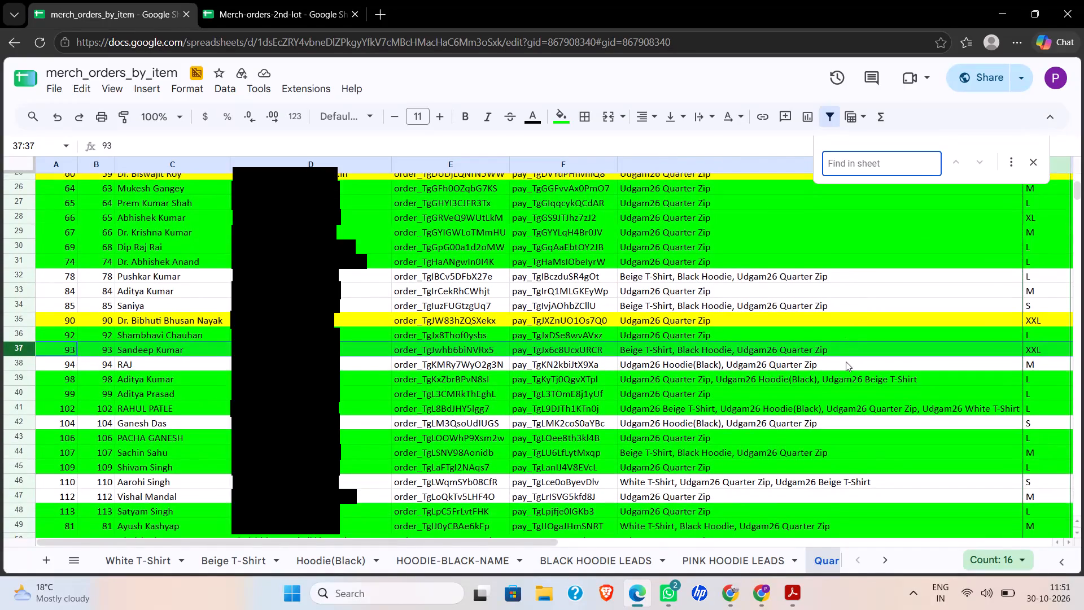
scroll(846, 361, "down", 4)
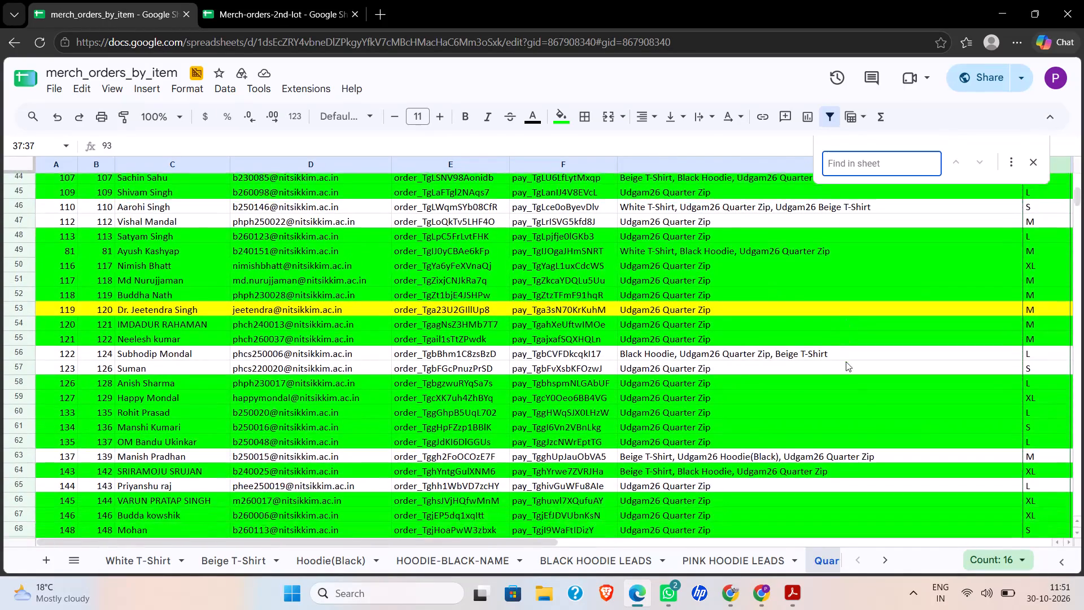
scroll(846, 361, "down", 2)
scroll(846, 361, "up", 2)
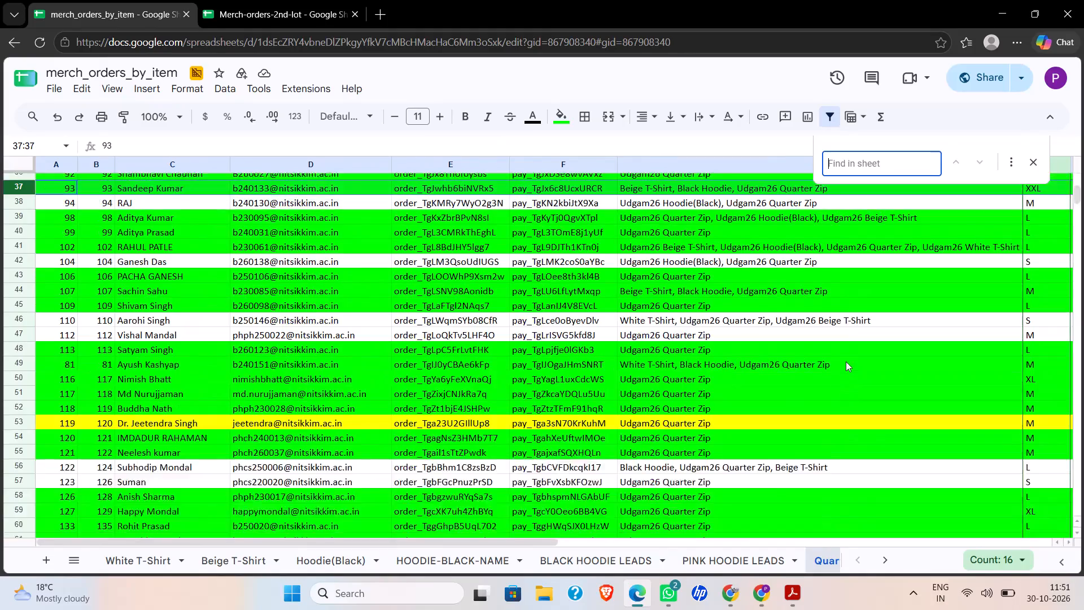
scroll(846, 361, "up", 3)
Go through the Quarter Zip orders from row 2 to row 102 again, checking each unfilled row's size.
scroll(846, 361, "down", 1)
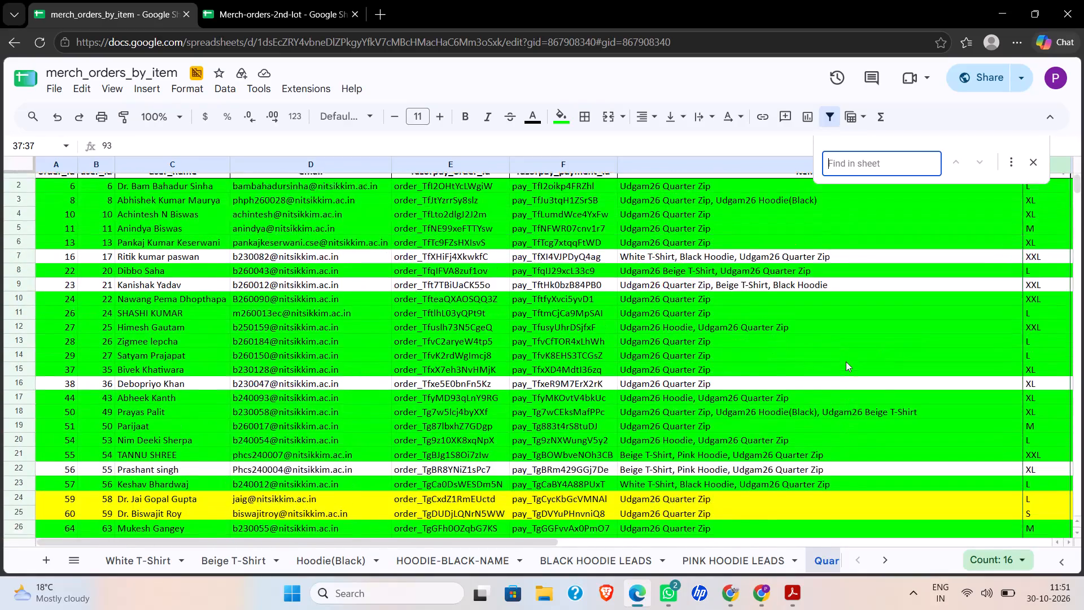
scroll(846, 361, "down", 2)
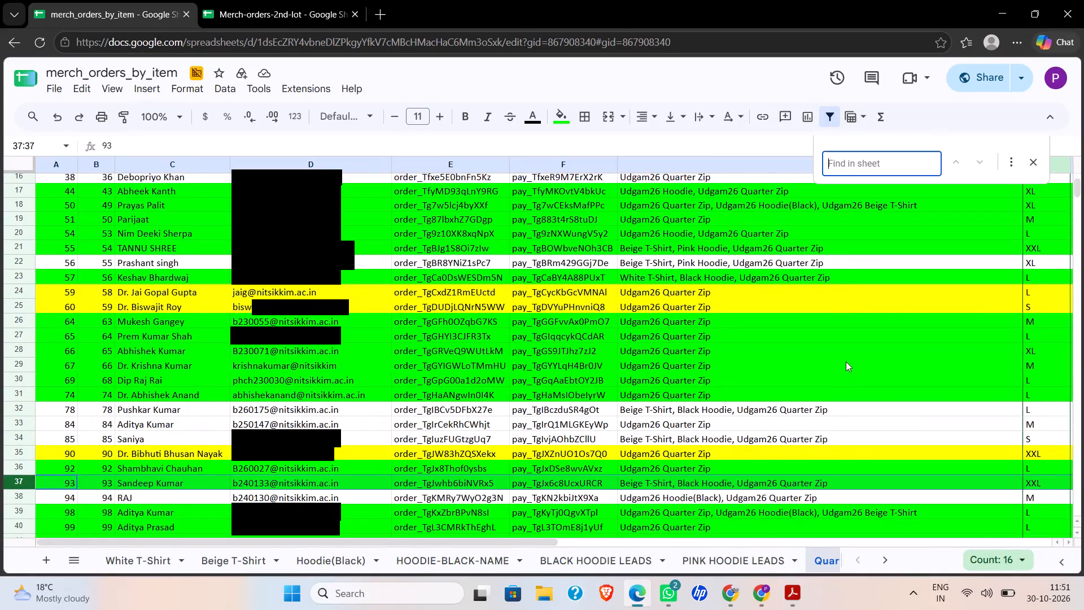
scroll(846, 361, "down", 3)
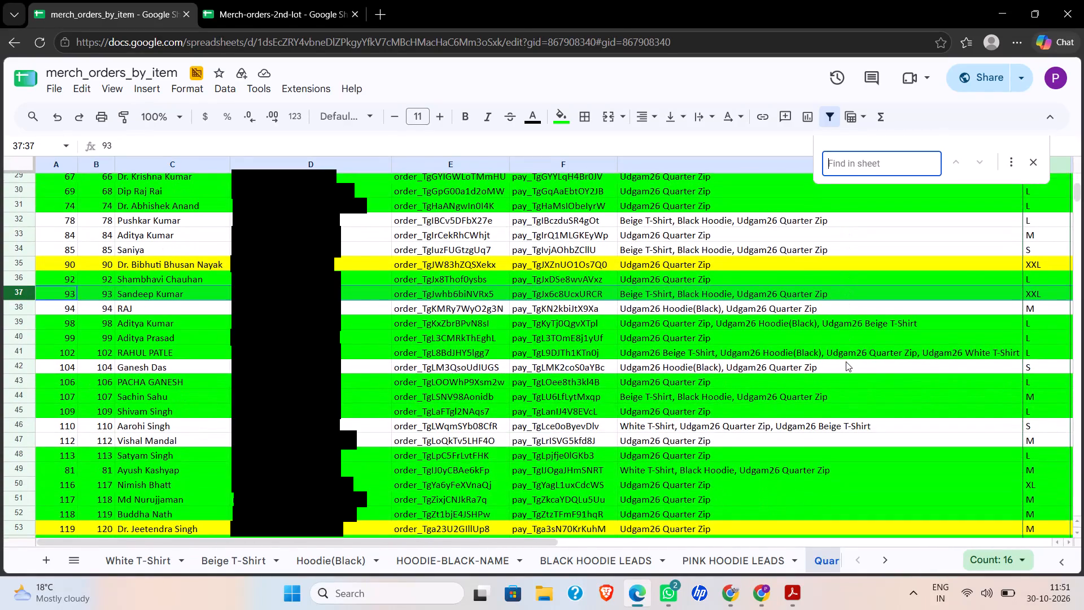
scroll(846, 361, "down", 3)
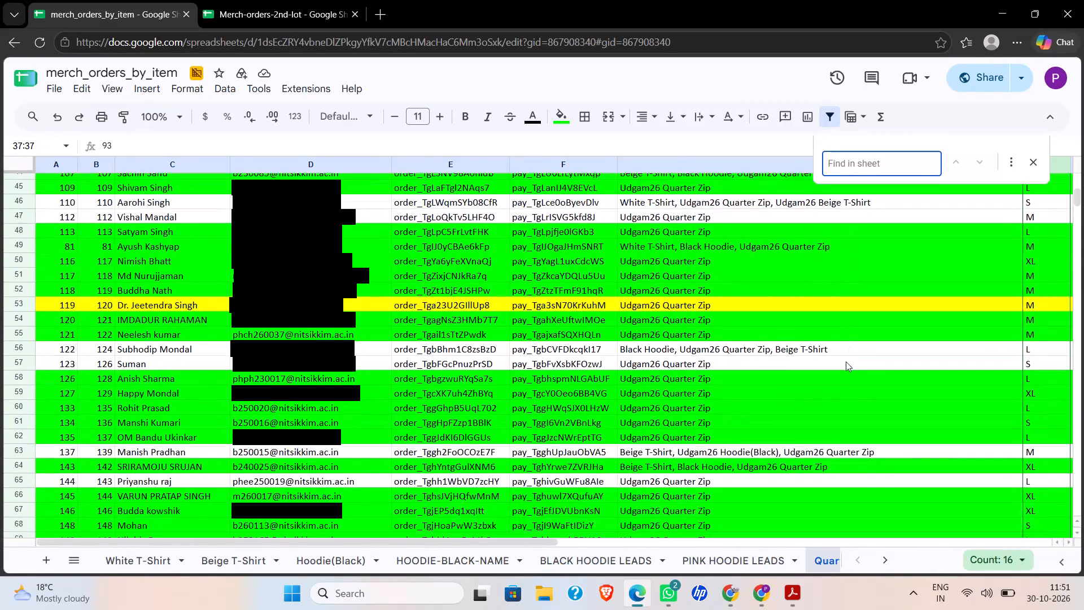
scroll(846, 361, "down", 3)
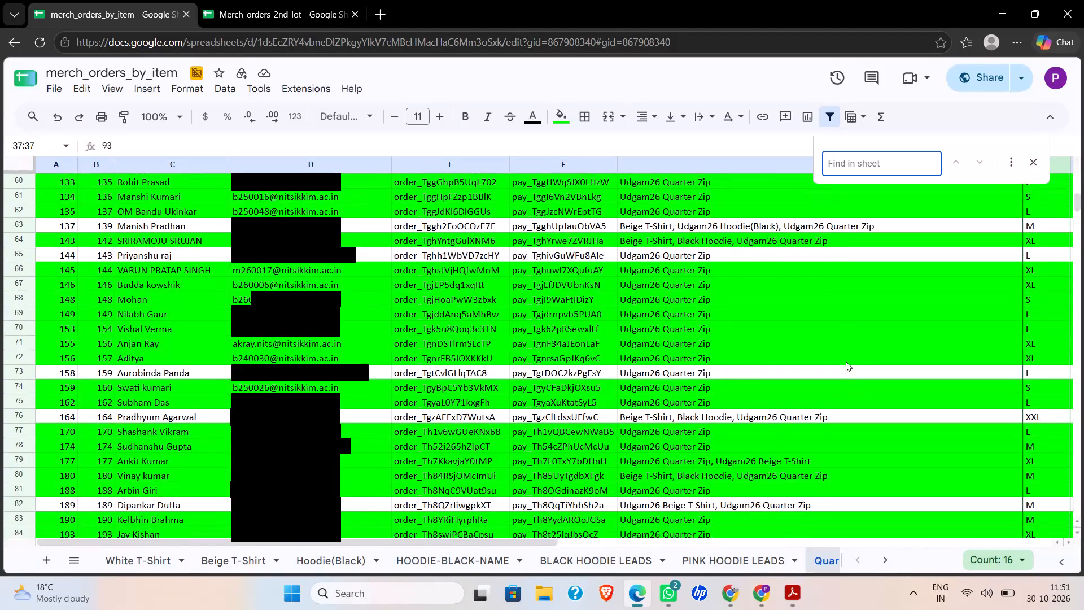
scroll(846, 361, "down", 2)
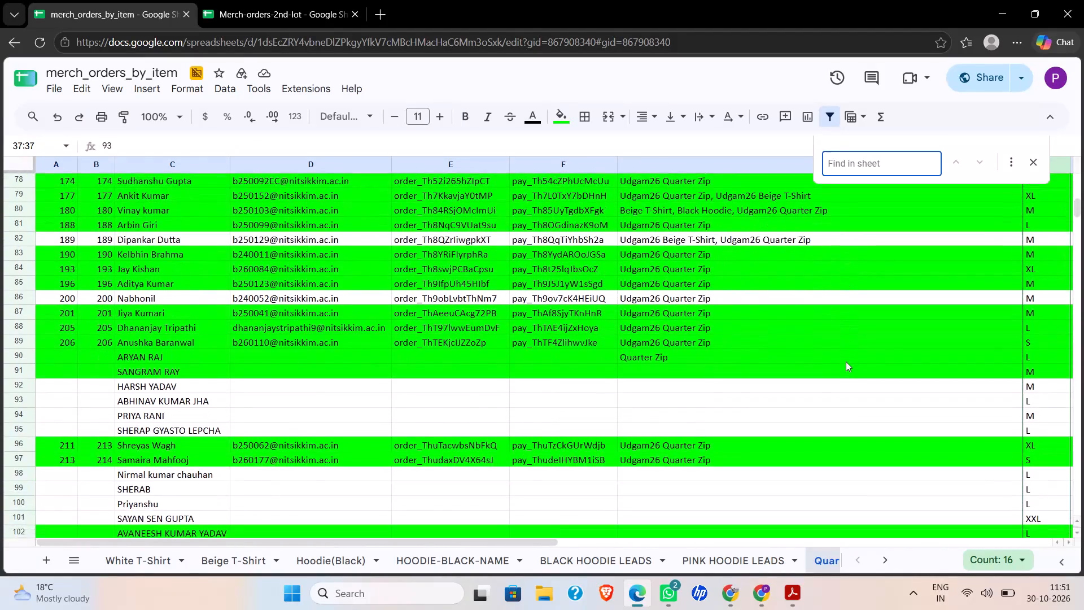
scroll(846, 361, "up", 3)
scroll(846, 361, "down", 3)
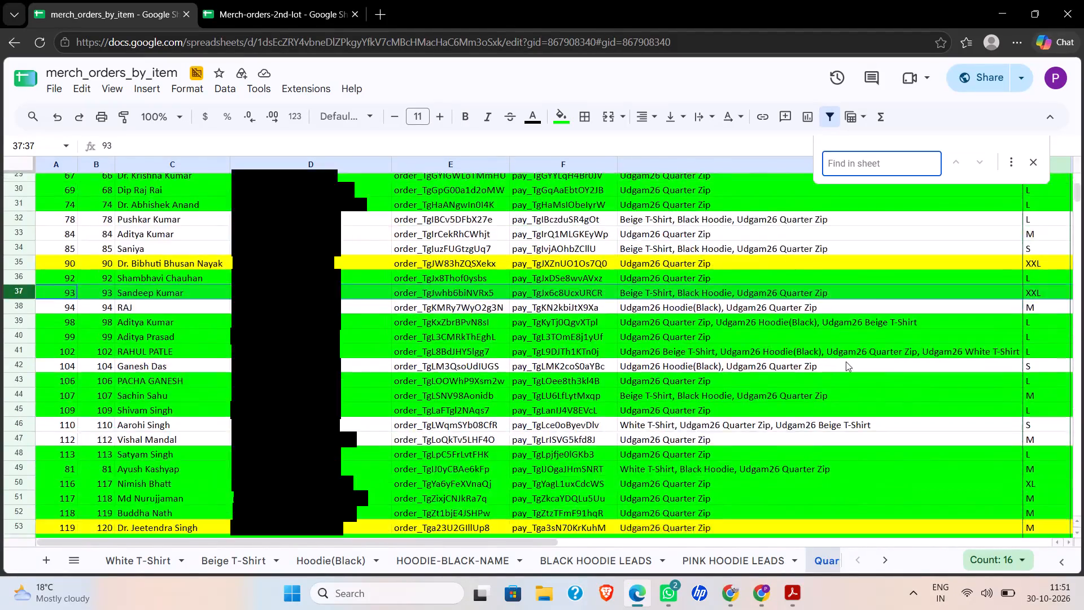
scroll(846, 361, "down", 5)
scroll(846, 361, "up", 6)
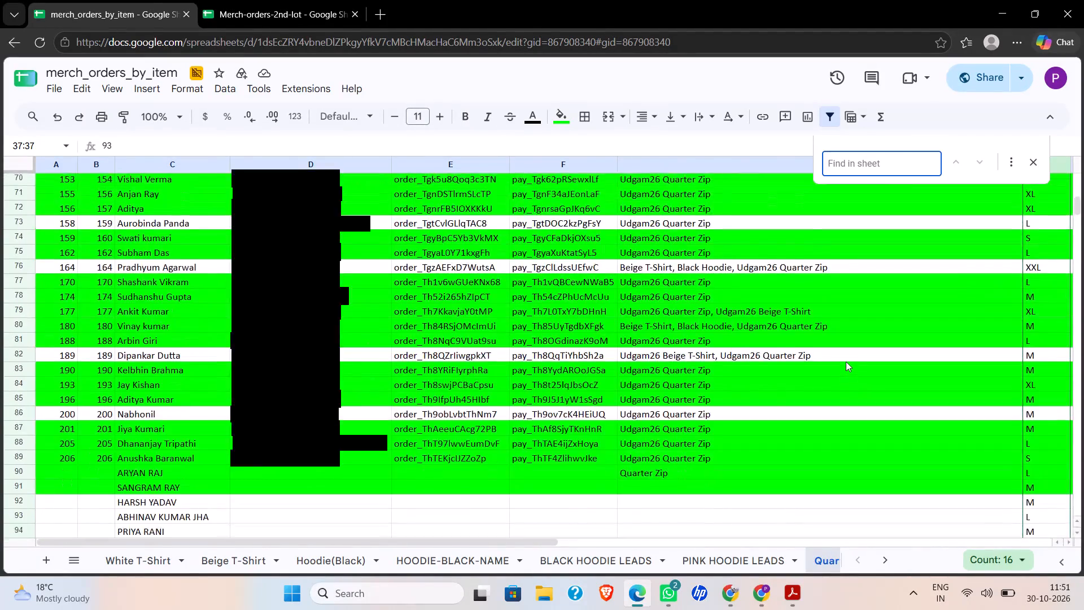
scroll(846, 361, "up", 3)
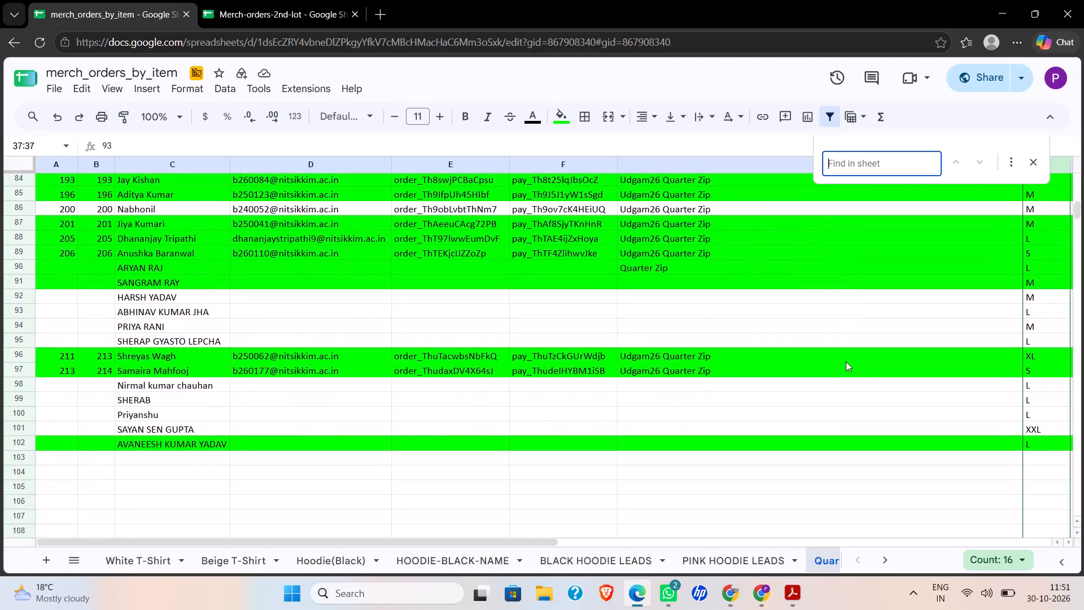
Review the Quarter Zip orders in reverse, from row 102 back to the header row, checking sizes and status colours.
scroll(846, 361, "up", 1)
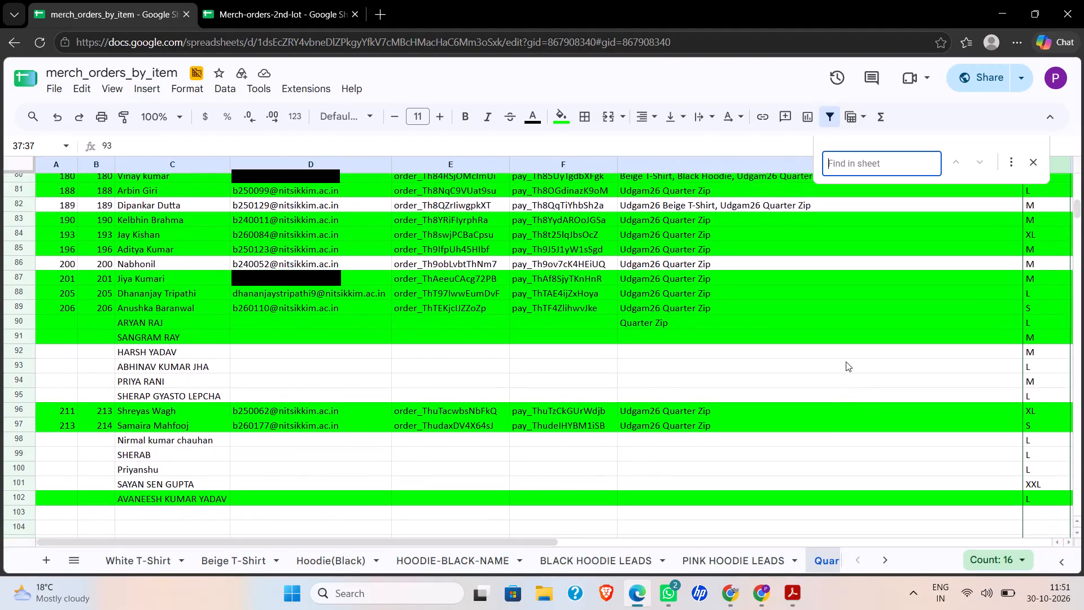
scroll(846, 361, "up", 4)
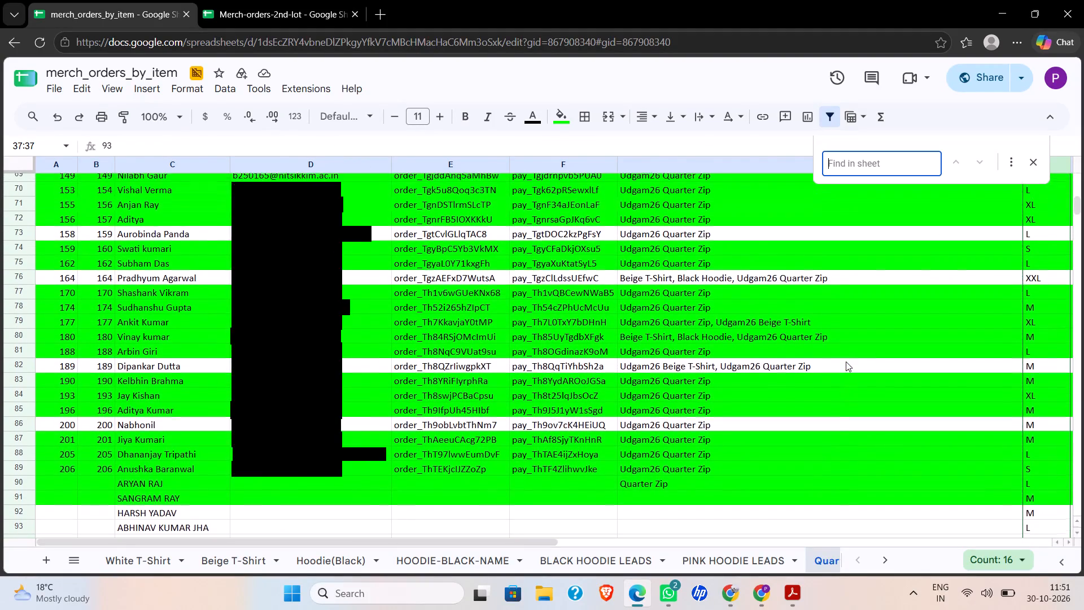
scroll(846, 361, "up", 3)
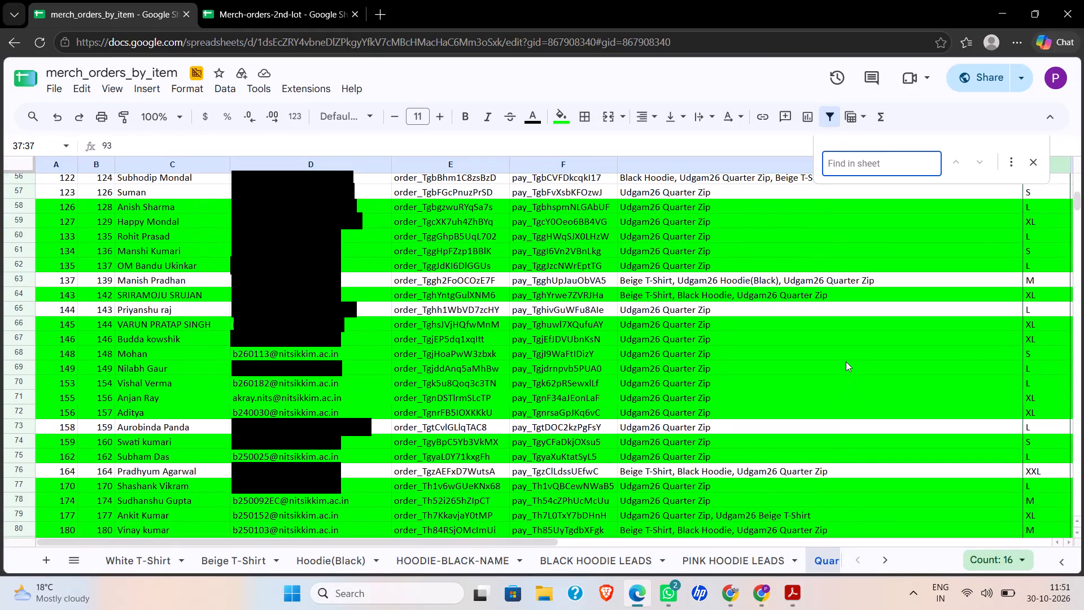
scroll(846, 361, "up", 3)
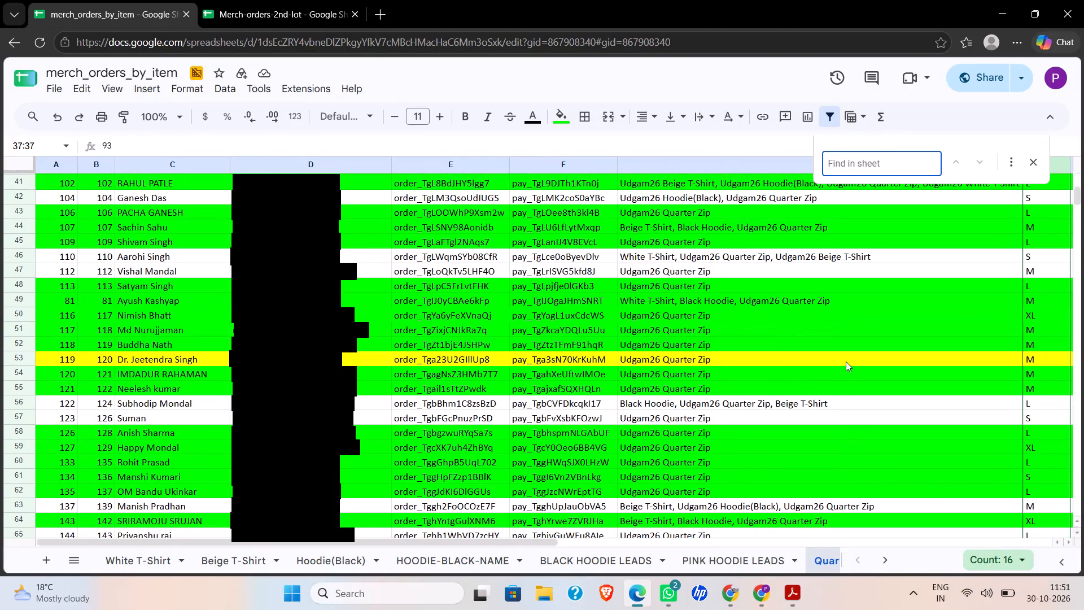
scroll(846, 361, "up", 2)
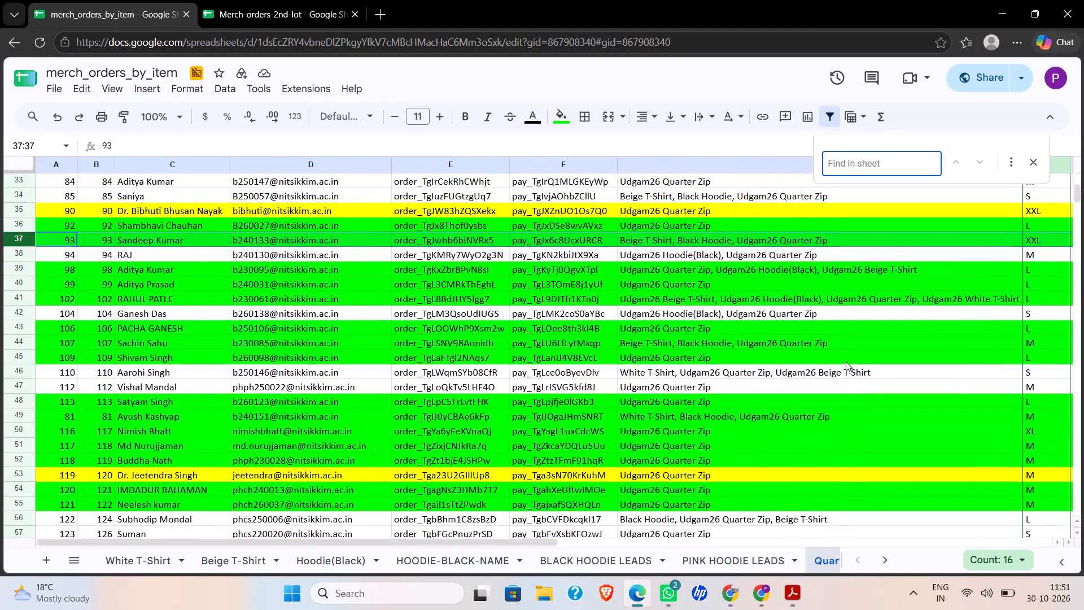
scroll(846, 361, "up", 3)
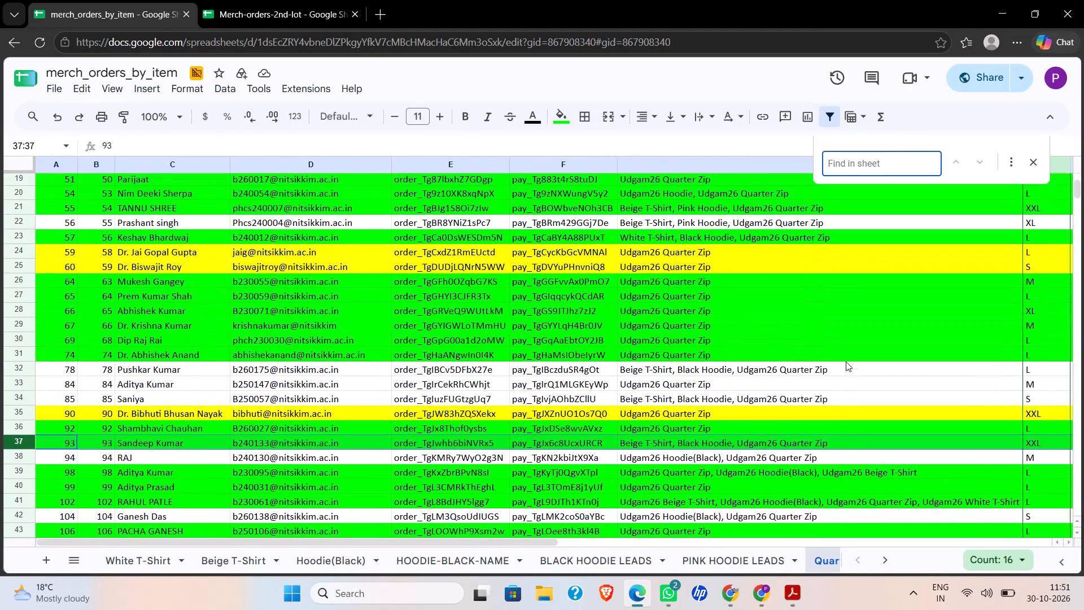
scroll(846, 361, "up", 3)
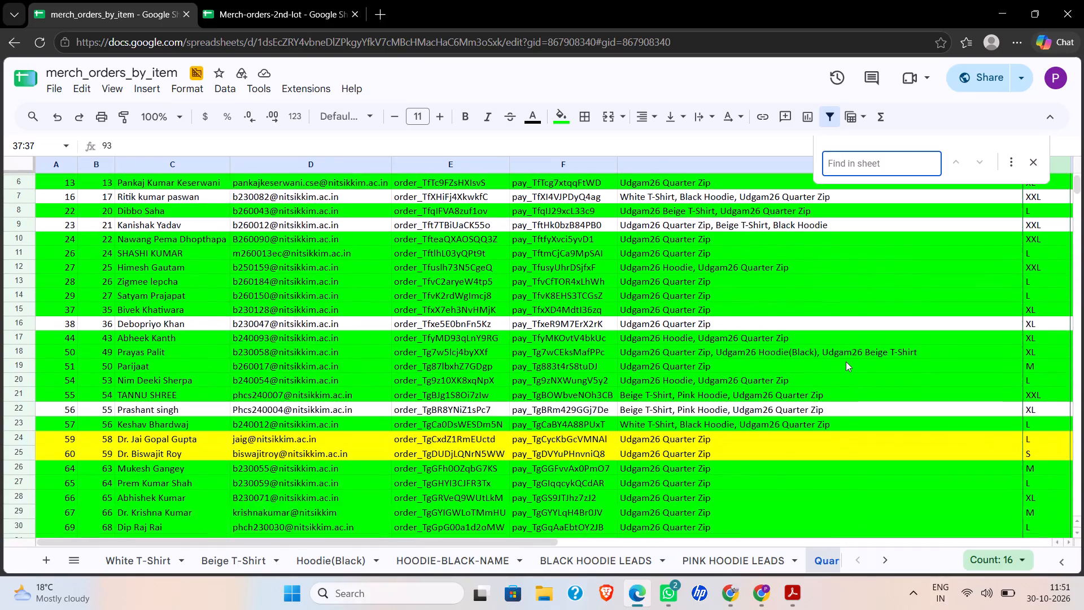
scroll(846, 361, "up", 3)
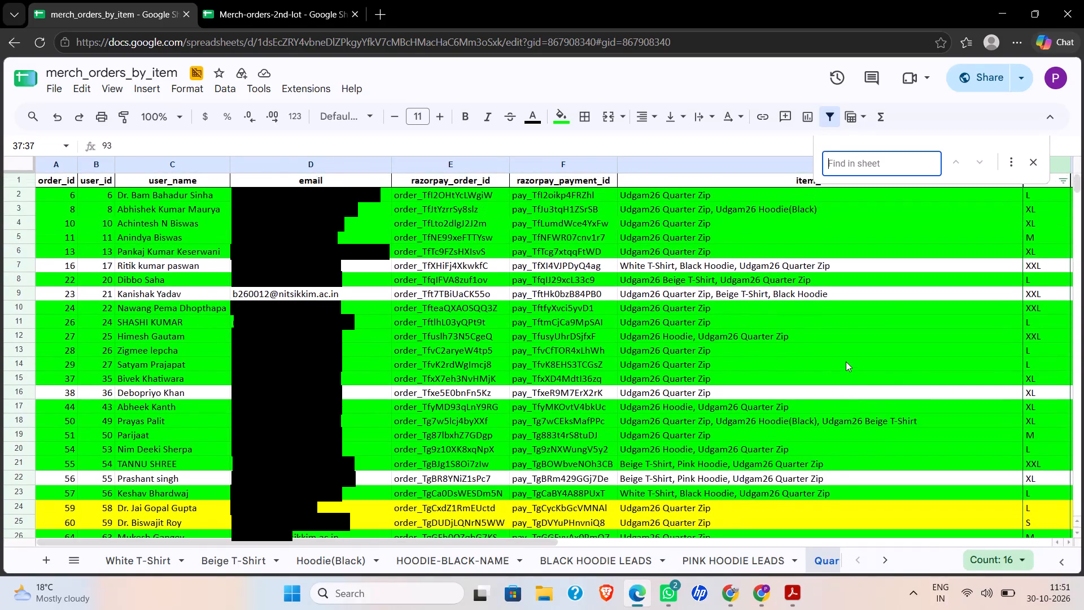
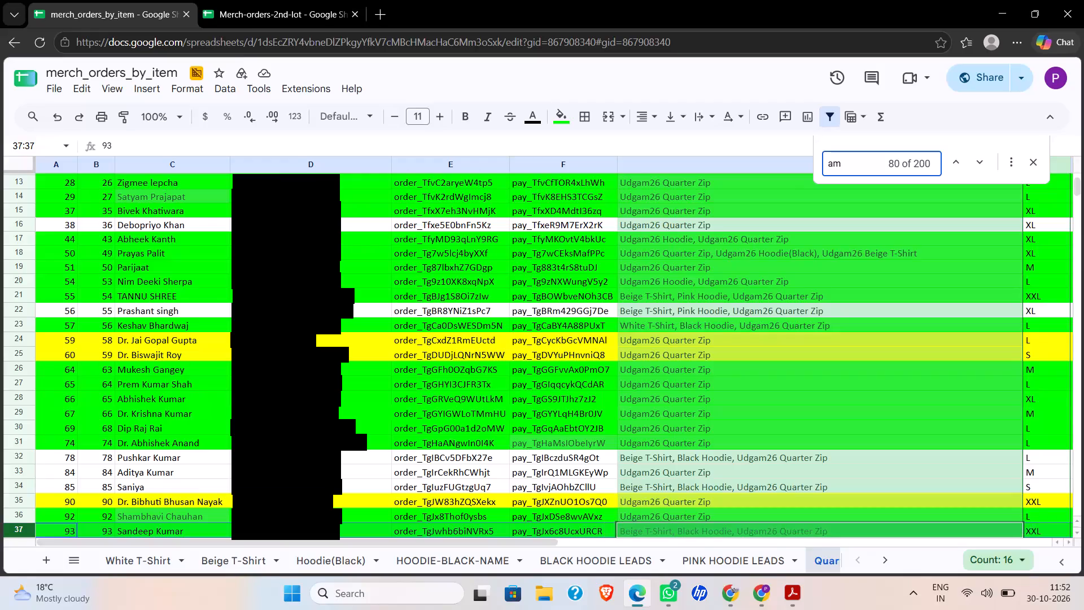
Search the Quarter Zip sheet for "sanya", look through the orders down to row 102, and clear the search text.
key("BackSpace")
key("BackSpace")
type("sany")
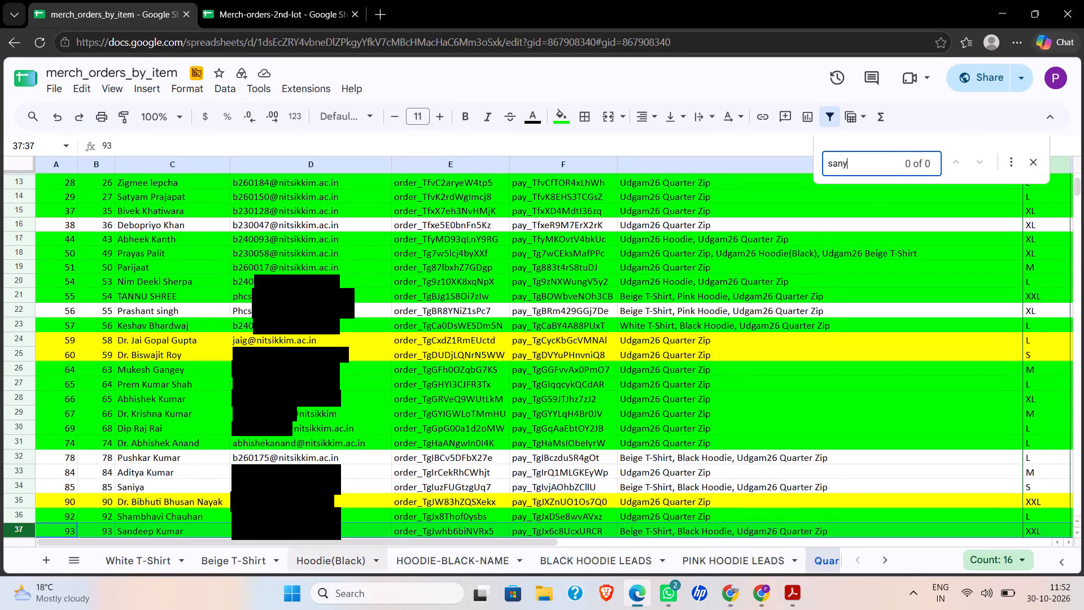
key("a")
scroll(417, 324, "down", 9)
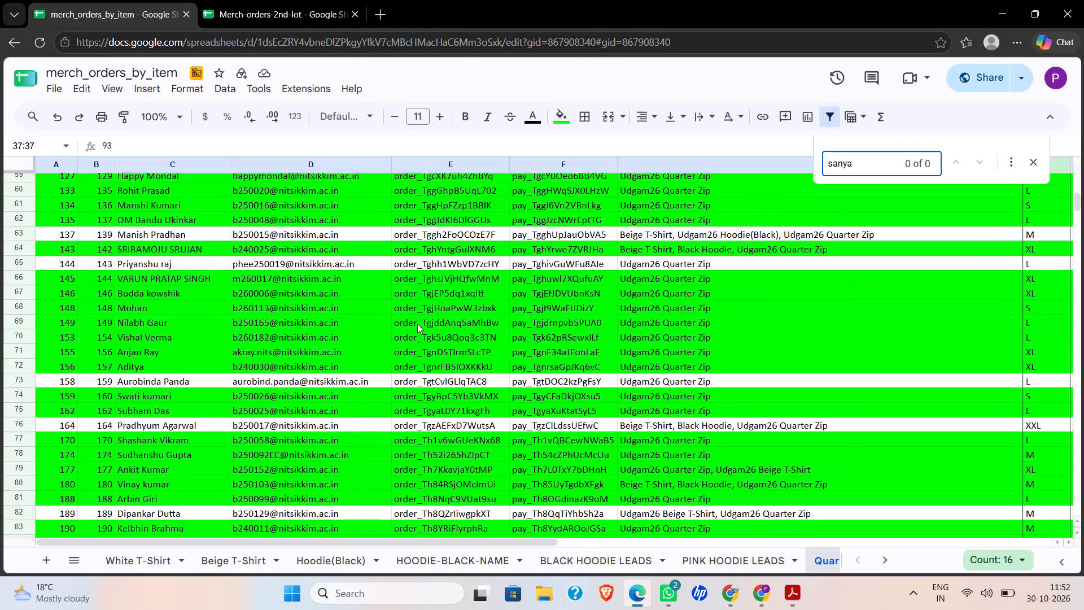
scroll(417, 324, "down", 2)
scroll(417, 324, "up", 6)
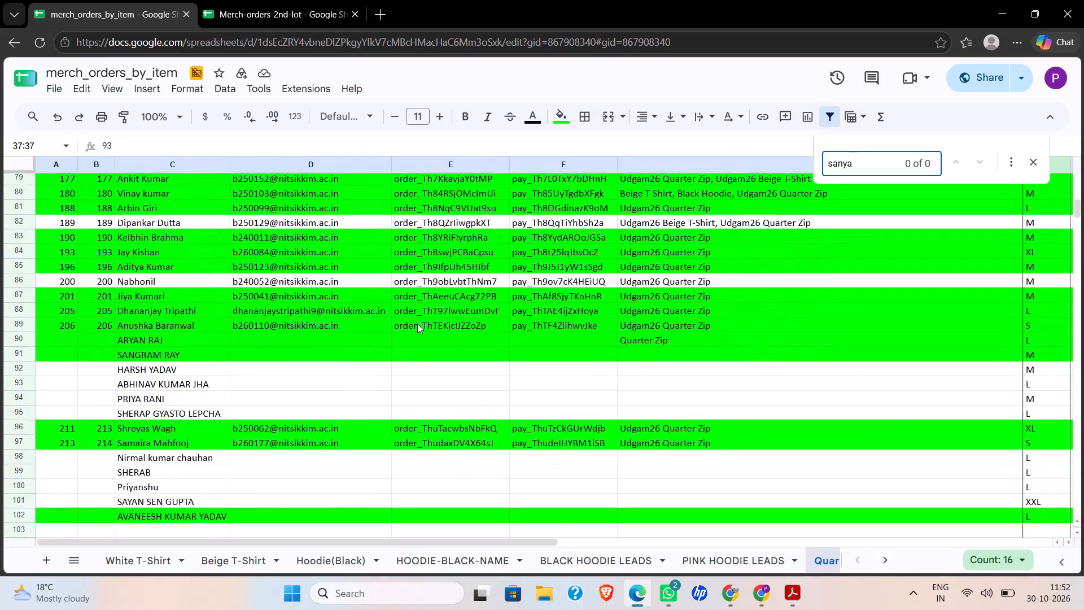
scroll(417, 324, "up", 3)
key("BackSpace")
key("BackSpace")
key("BackSpace")
key("BackSpace")
key("BackSpace")
key("BackSpace")
key("BackSpace")
key("BackSpace")
key("BackSpace")
key("BackSpace")
key("BackSpace")
key("BackSpace")
key("BackSpace")
key("BackSpace")
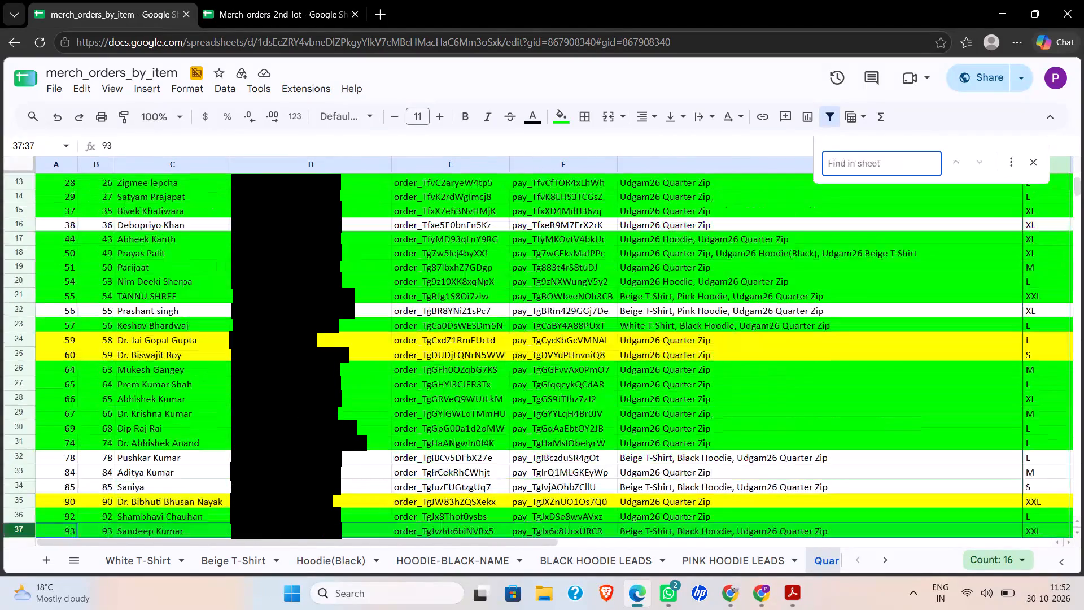
key("s")
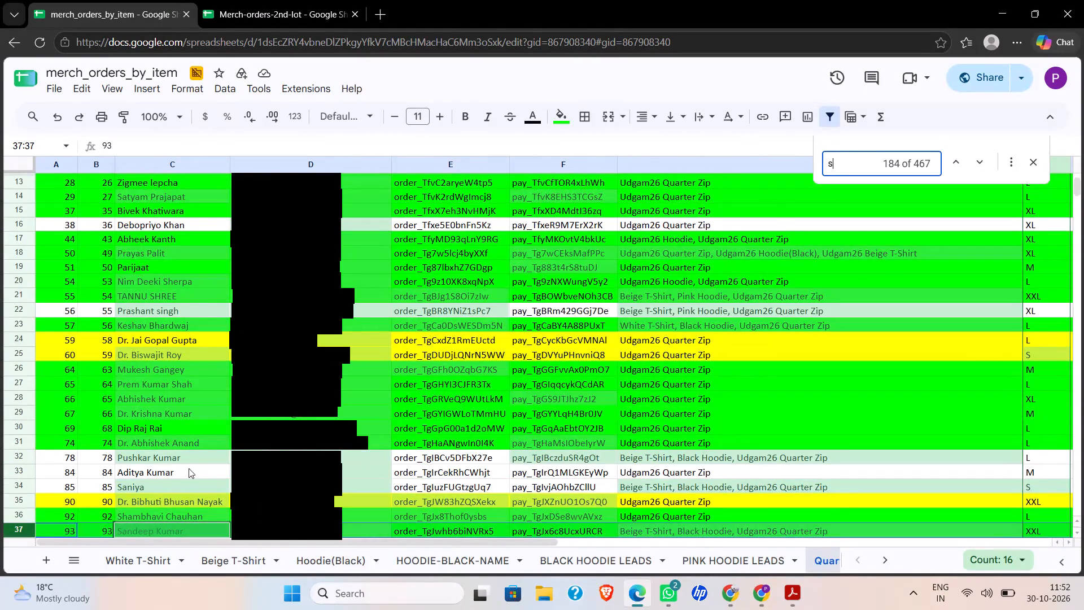
key("BackSpace")
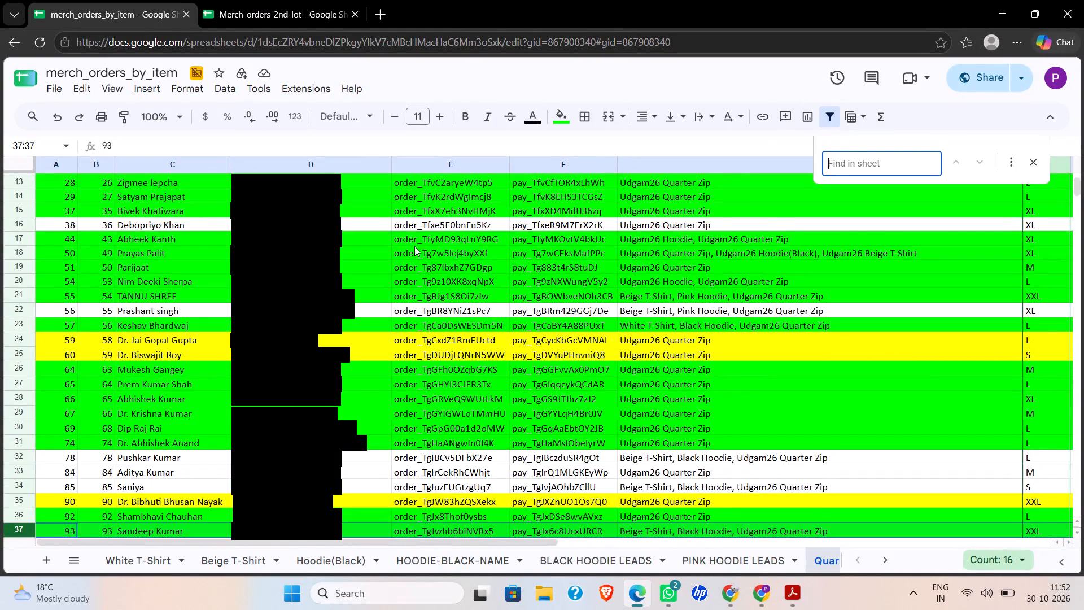
Select the whole of row 34, the size S order with Beige T-Shirt, Black Hoodie and Quarter Zip.
left_click(23, 486)
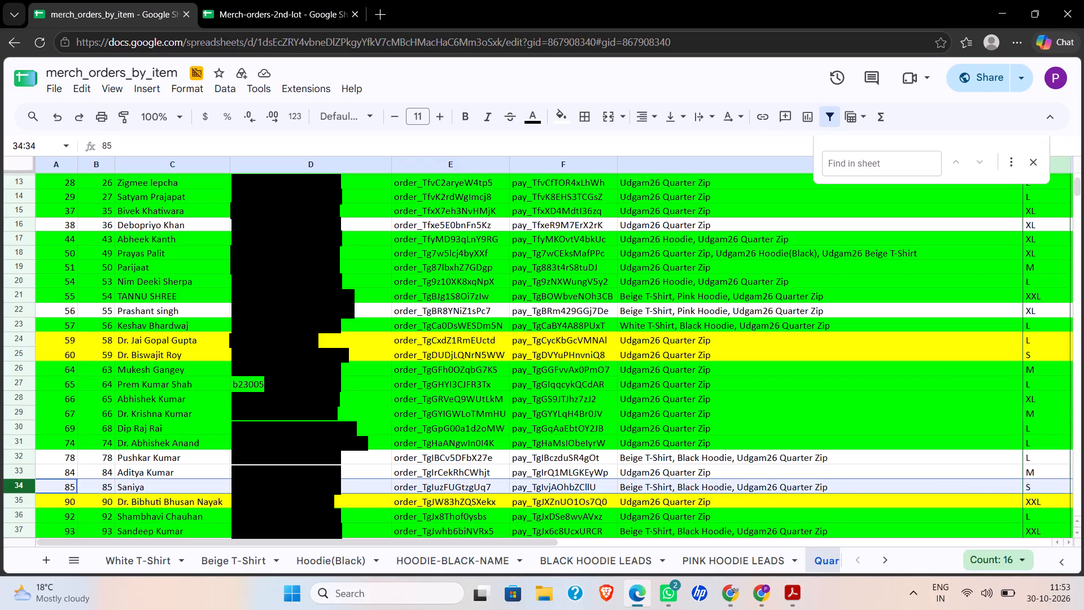
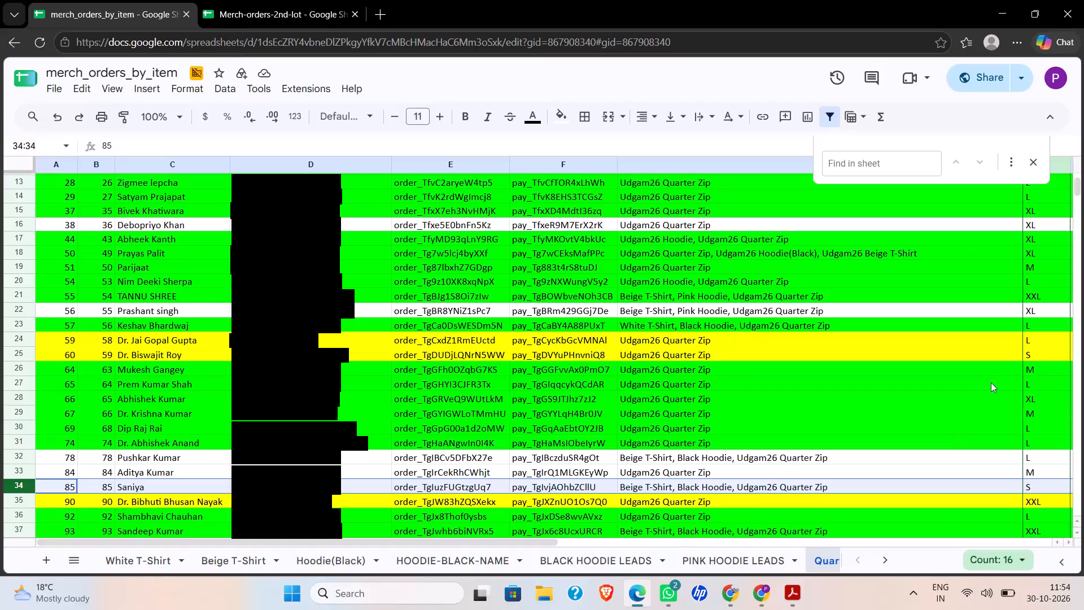
Fill the selected row 34, the size S order with Beige T-Shirt, Black Hoodie and Quarter Zip, with bright green.
scroll(991, 382, "up", 3)
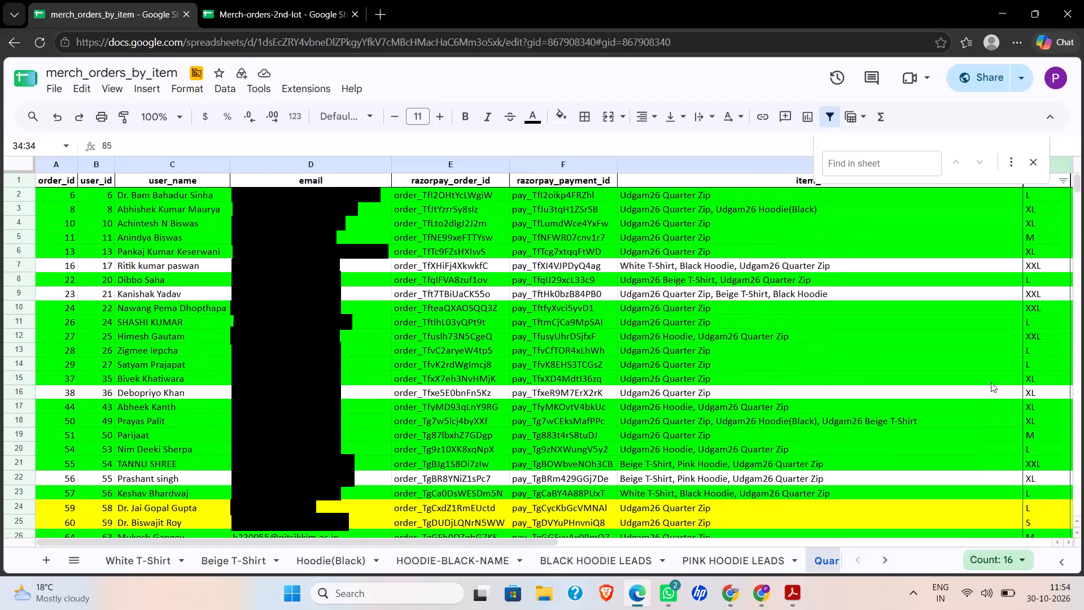
scroll(991, 382, "up", 3)
scroll(991, 382, "down", 5)
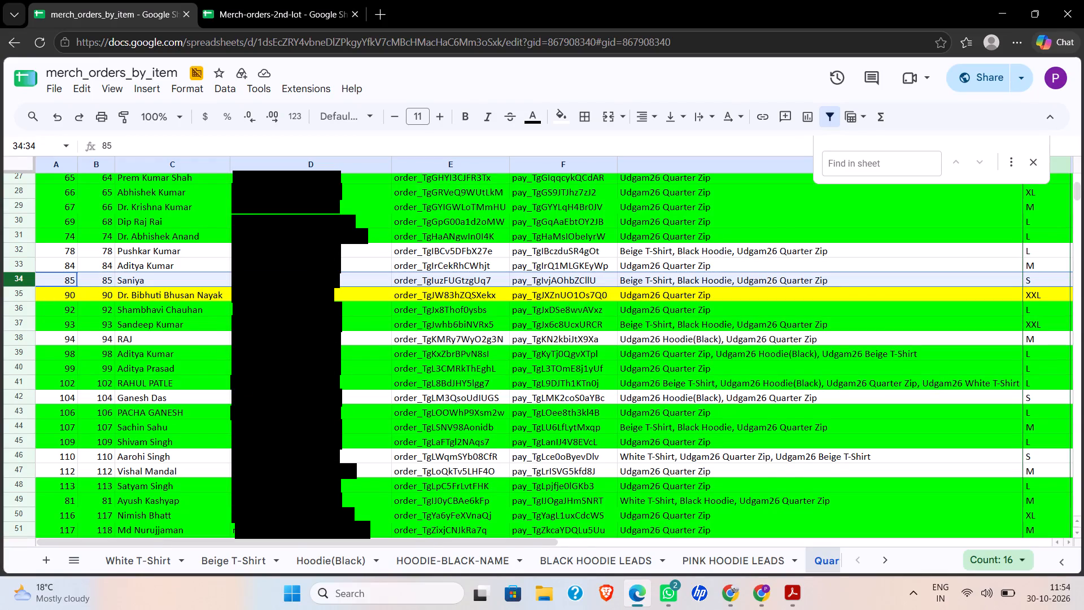
left_click(569, 116)
left_click(623, 180)
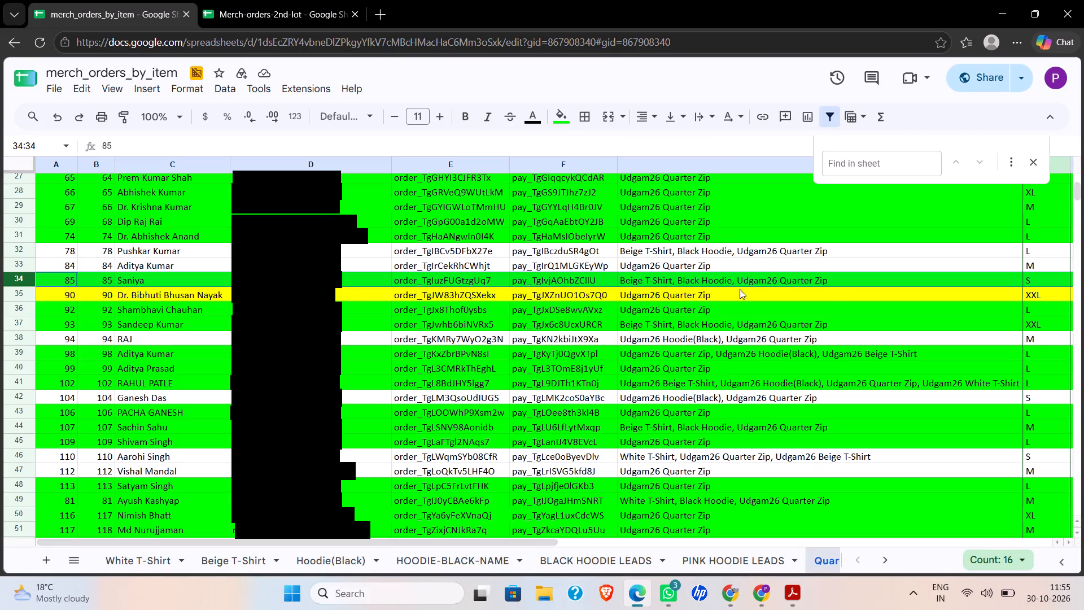
Fill the whole of row 46, the size S order with White T-Shirt, Quarter Zip and Beige T-Shirt, with bright green.
scroll(741, 289, "down", 3)
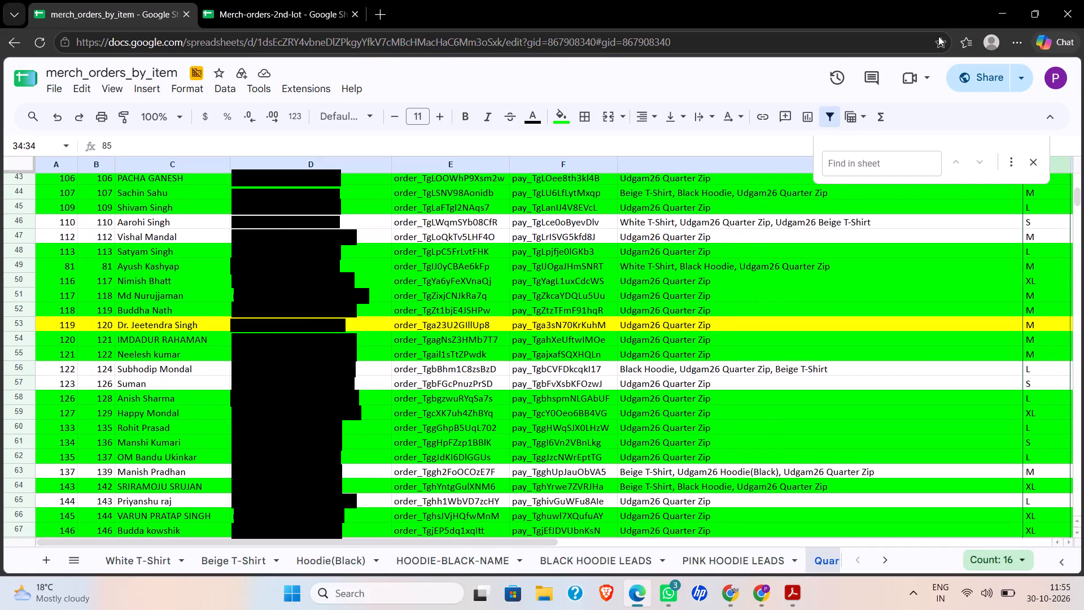
left_click(891, 160)
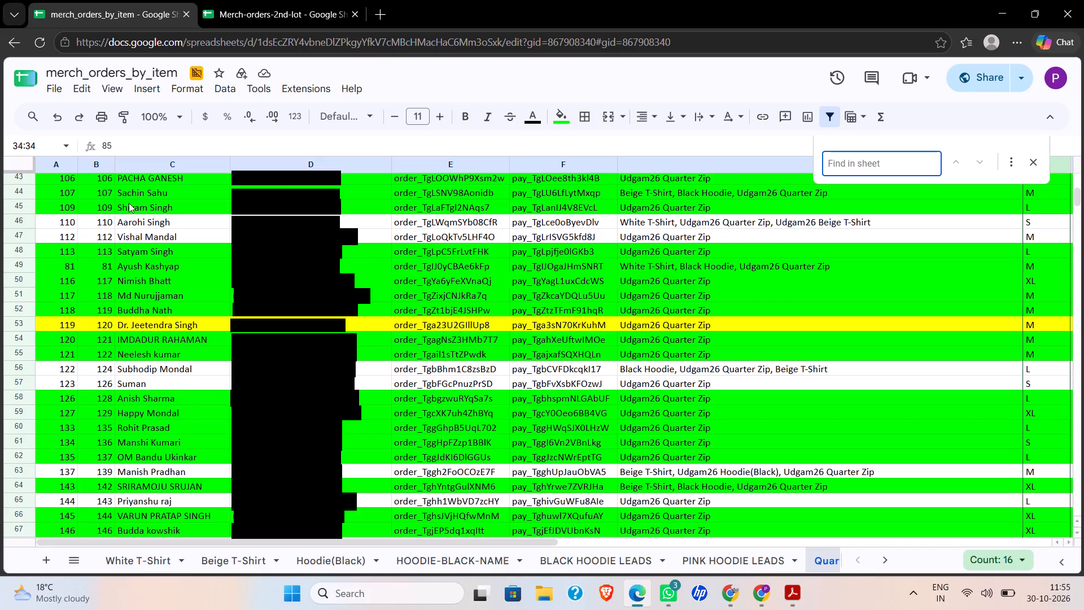
left_click(17, 223)
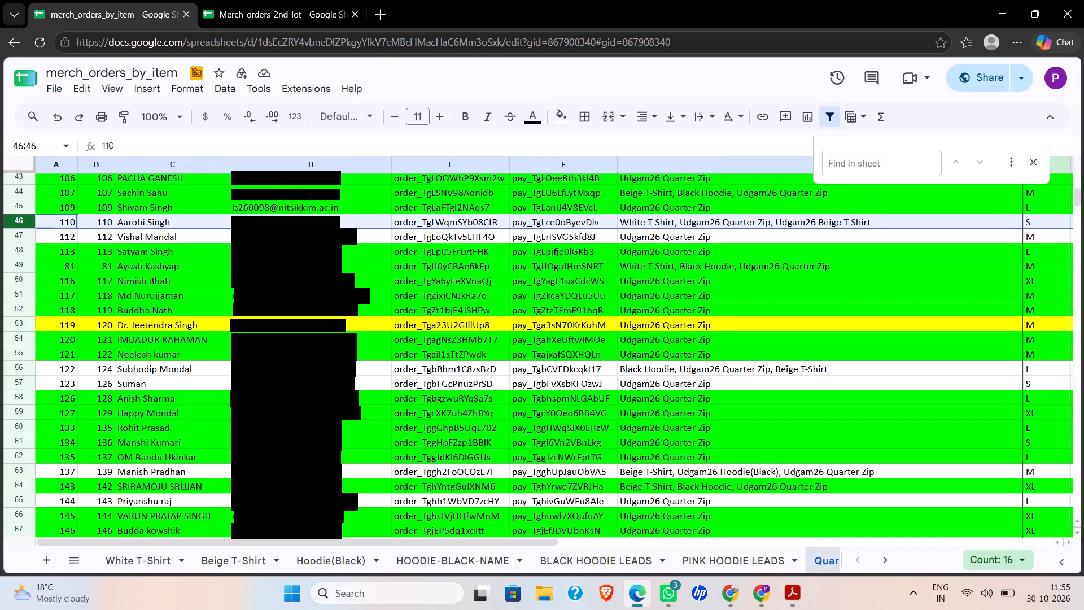
left_click(567, 114)
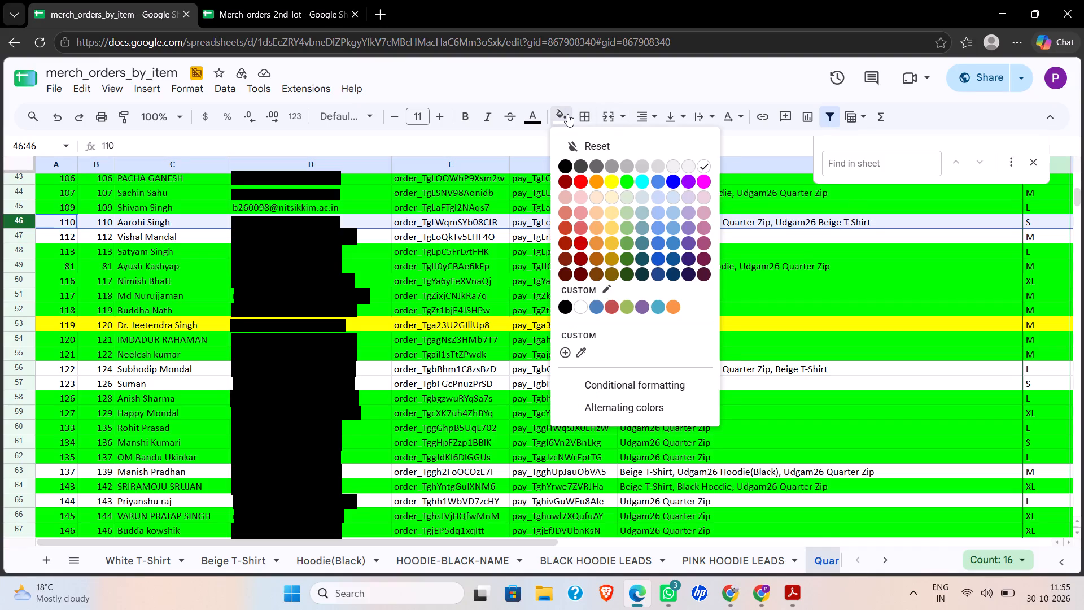
left_click(626, 177)
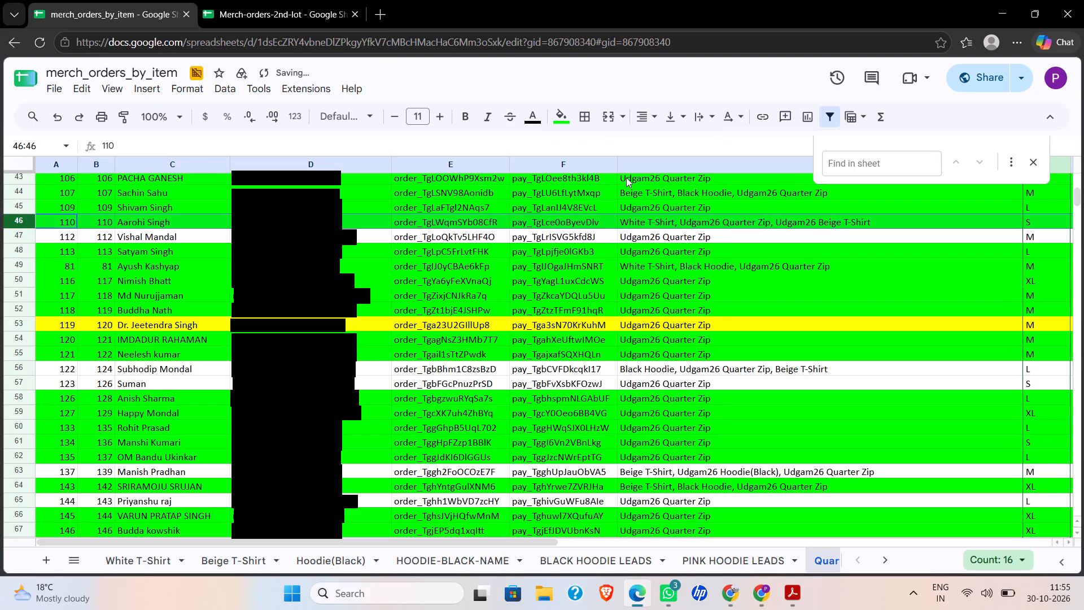
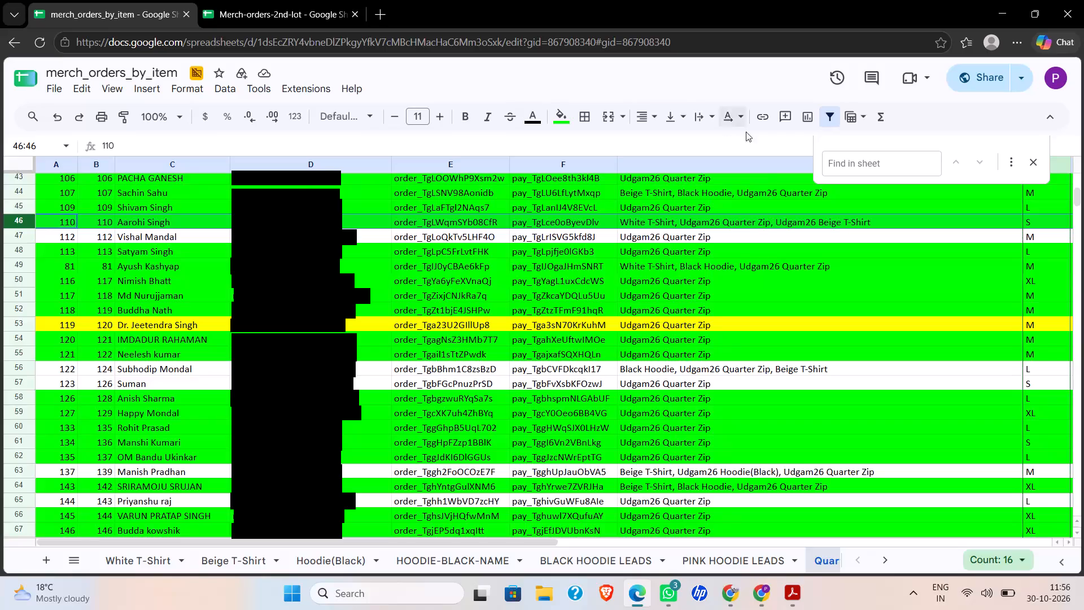
Search the Quarter Zip sheet for "krishna", and repeat the same search in the Beige T-Shirt sheet.
left_click(853, 167)
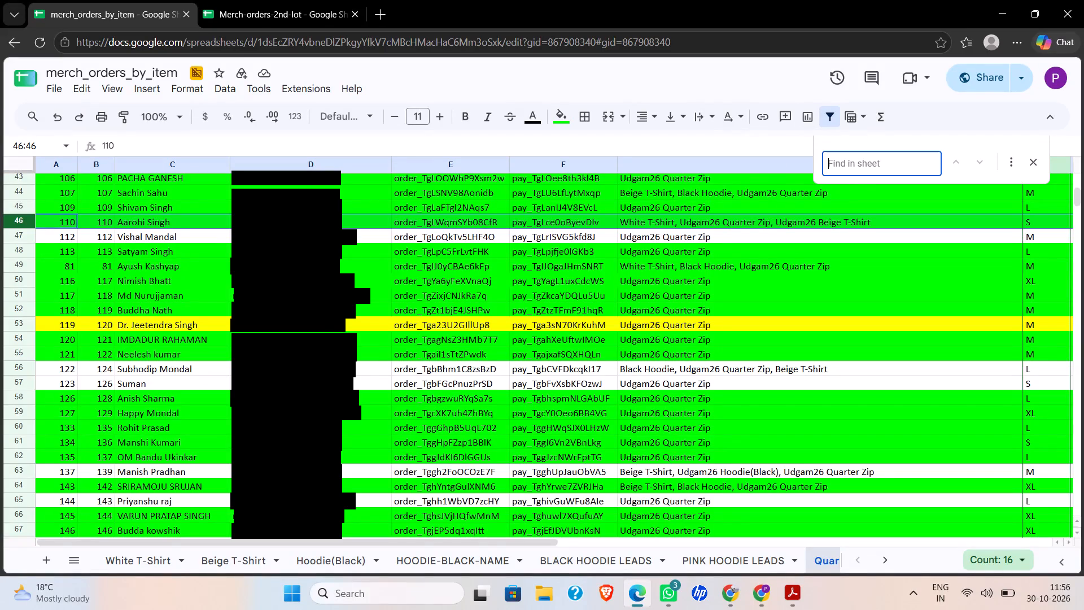
key("k")
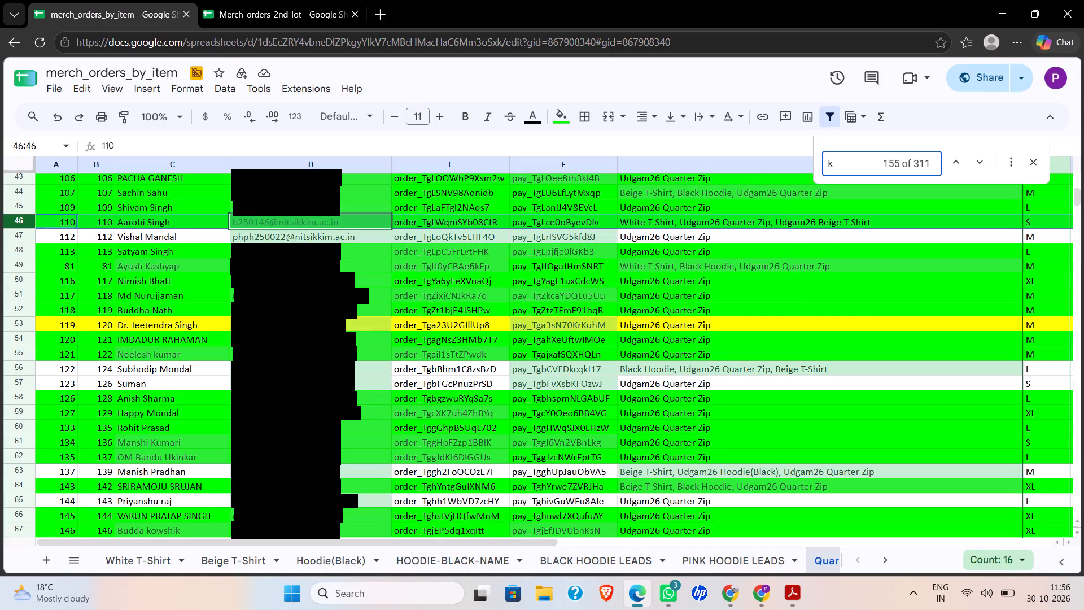
type("rishna")
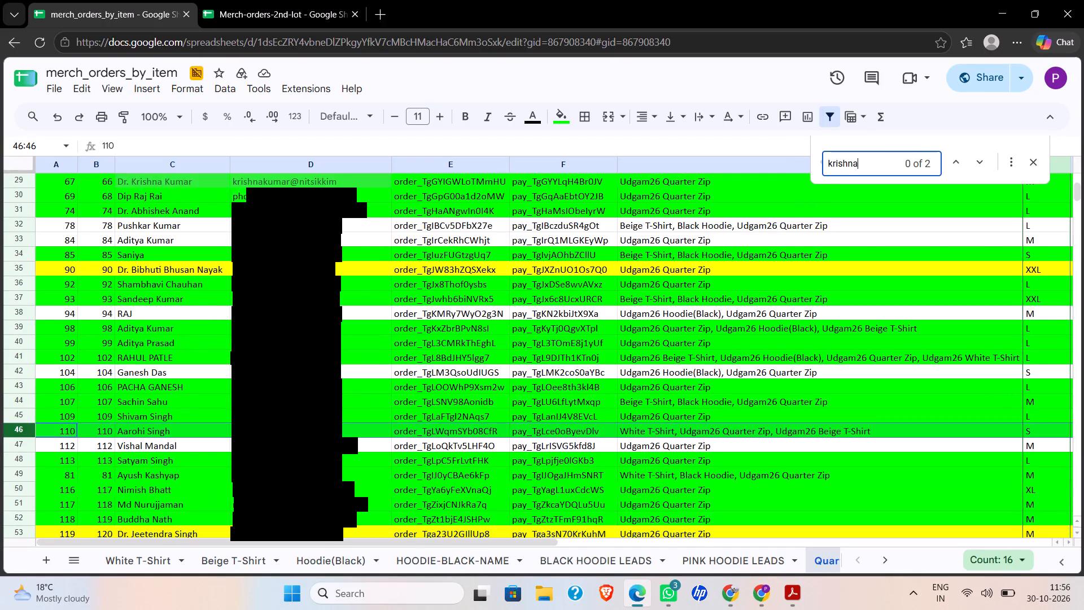
left_click(236, 569)
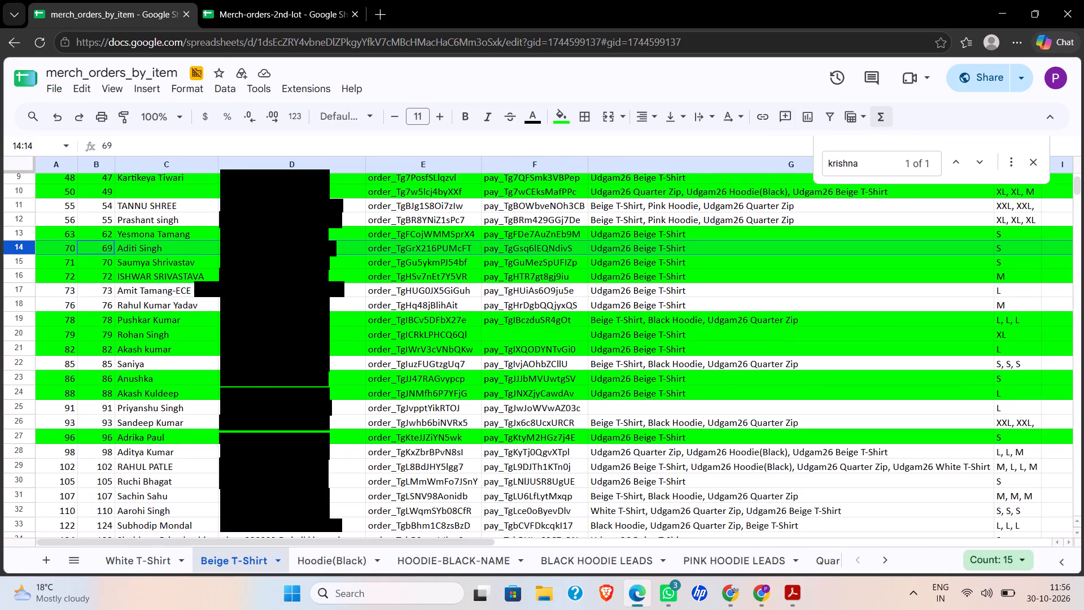
left_click(870, 158)
key("Return")
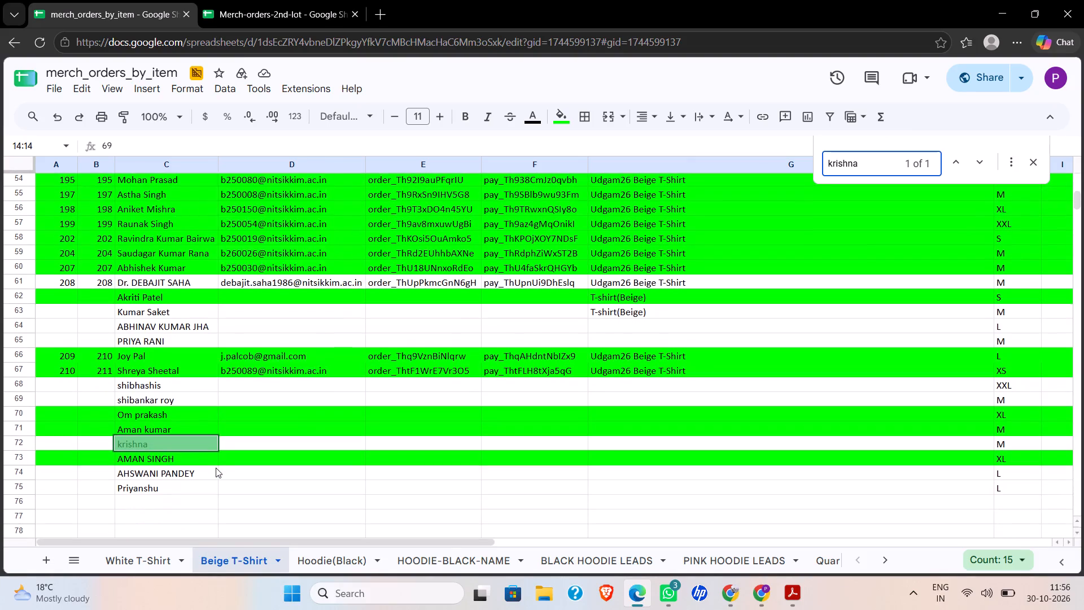
Review the Beige T-Shirt order rows above the matching entry, checking which are marked green and which are unmarked.
scroll(216, 468, "up", 2)
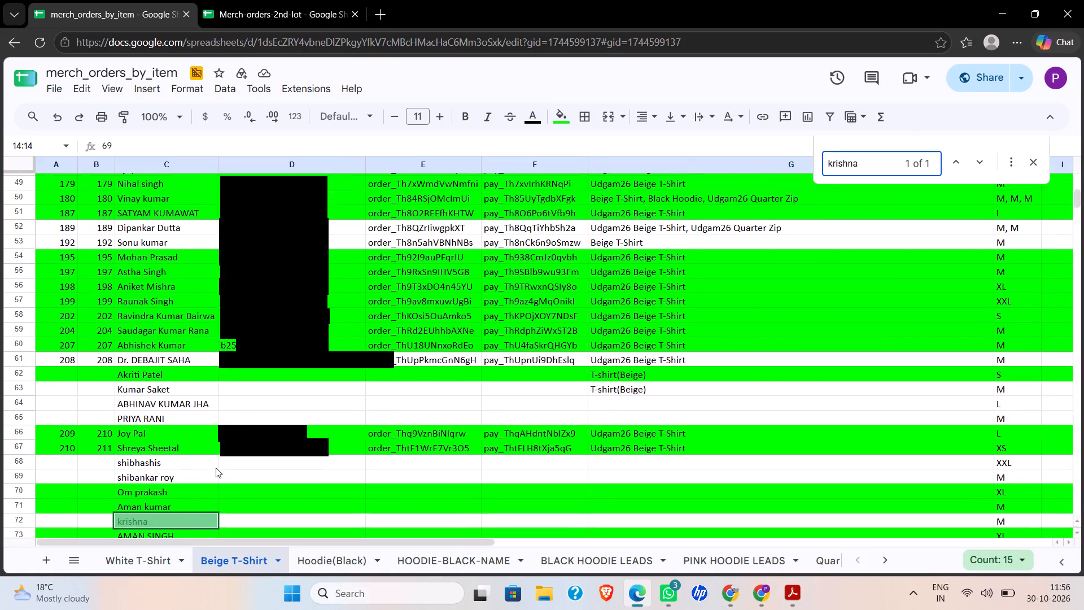
scroll(216, 468, "up", 2)
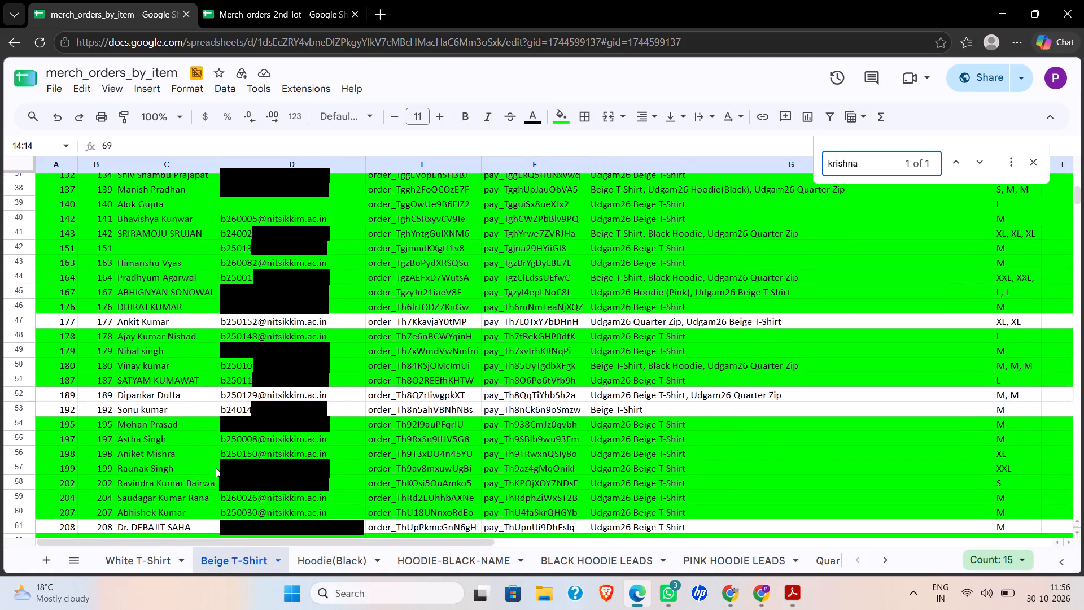
scroll(216, 468, "up", 1)
scroll(216, 468, "right", 1)
scroll(216, 468, "up", 6)
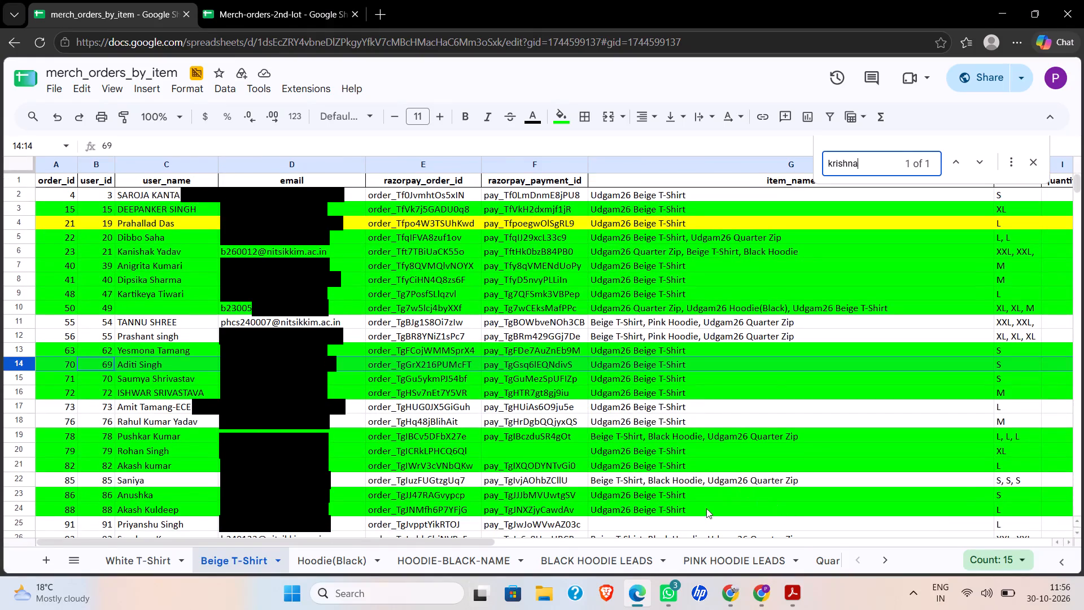
Return to the Quarter Zip sheet and repeat the search for "krishna" there.
left_click(760, 561)
left_click(833, 561)
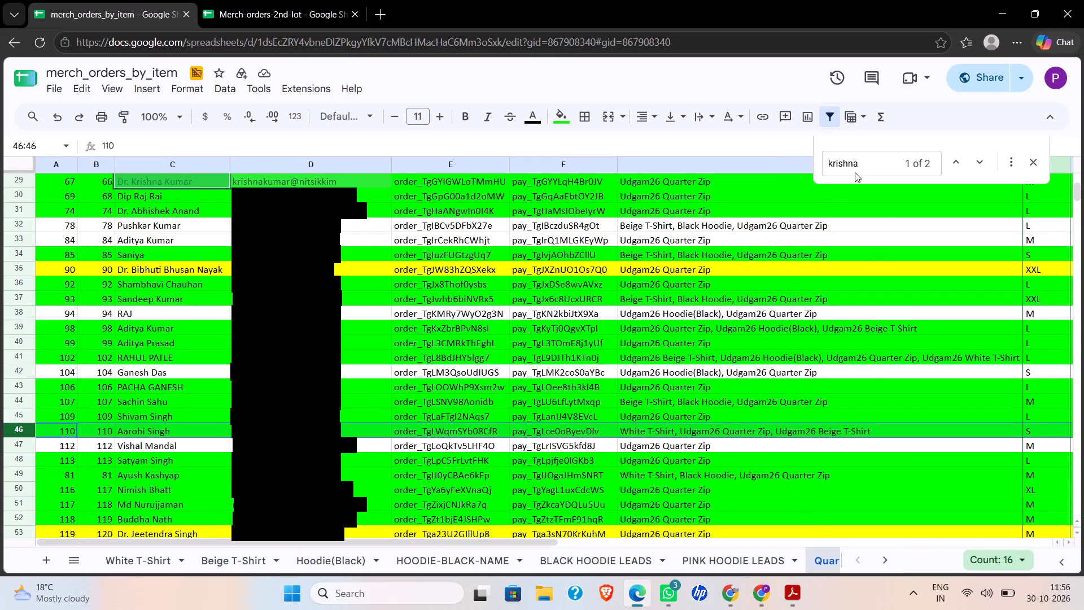
left_click(879, 164)
key("Return")
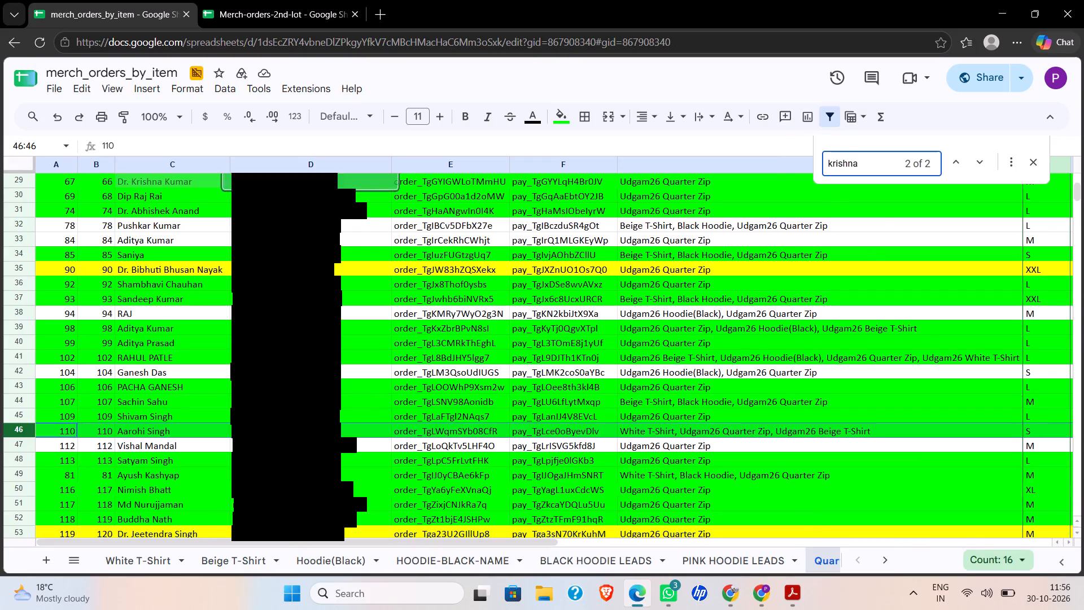
Review the Quarter Zip order rows around and above the matching entry in row 29, checking how they are marked.
scroll(417, 215, "up", 1)
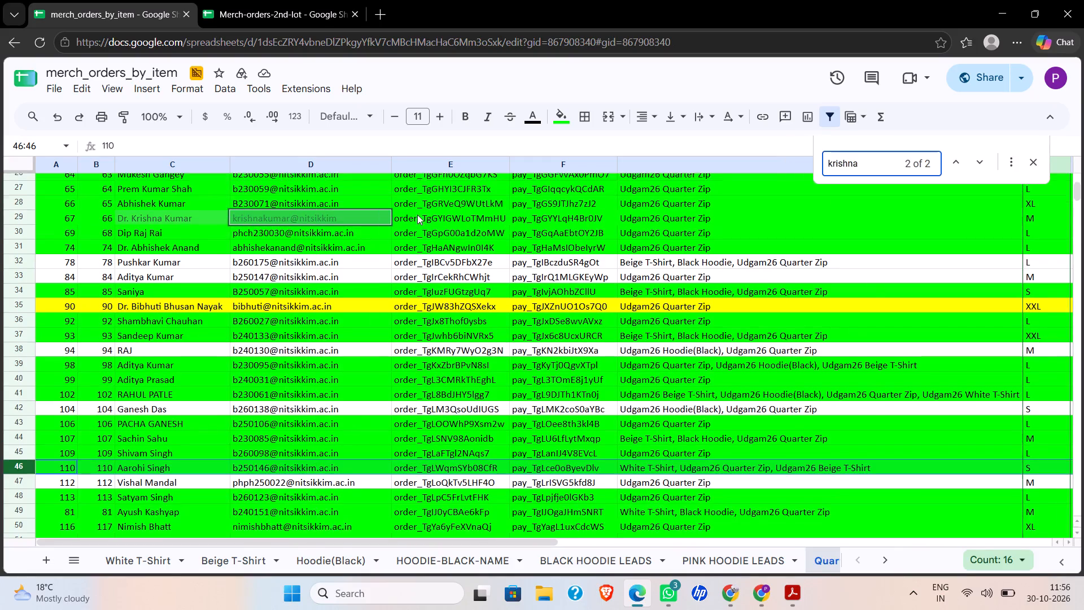
scroll(417, 215, "up", 1)
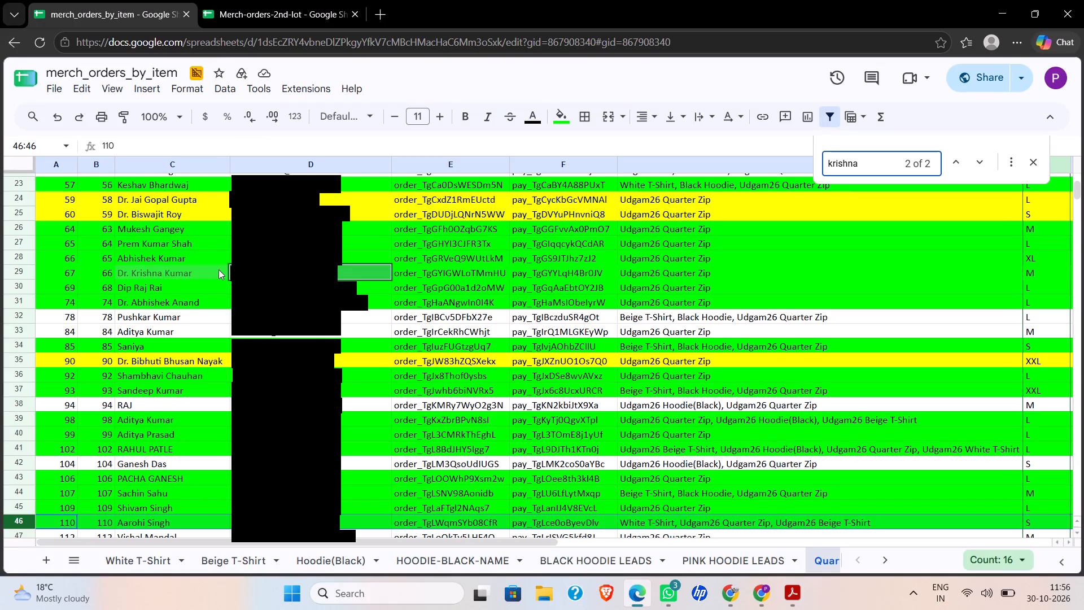
scroll(218, 269, "up", 1)
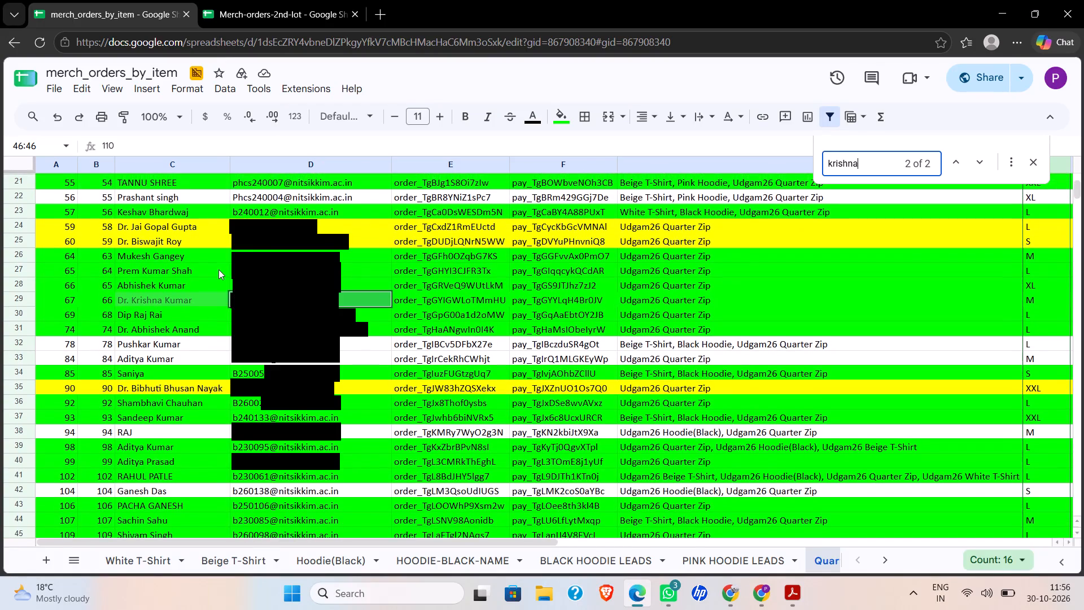
scroll(201, 304, "up", 1)
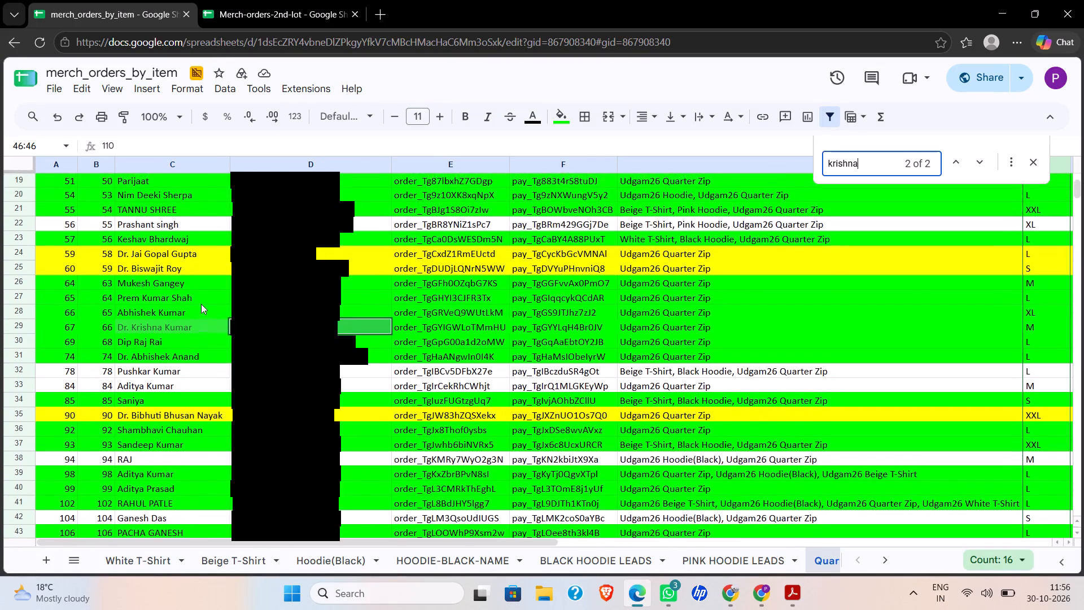
scroll(201, 304, "up", 3)
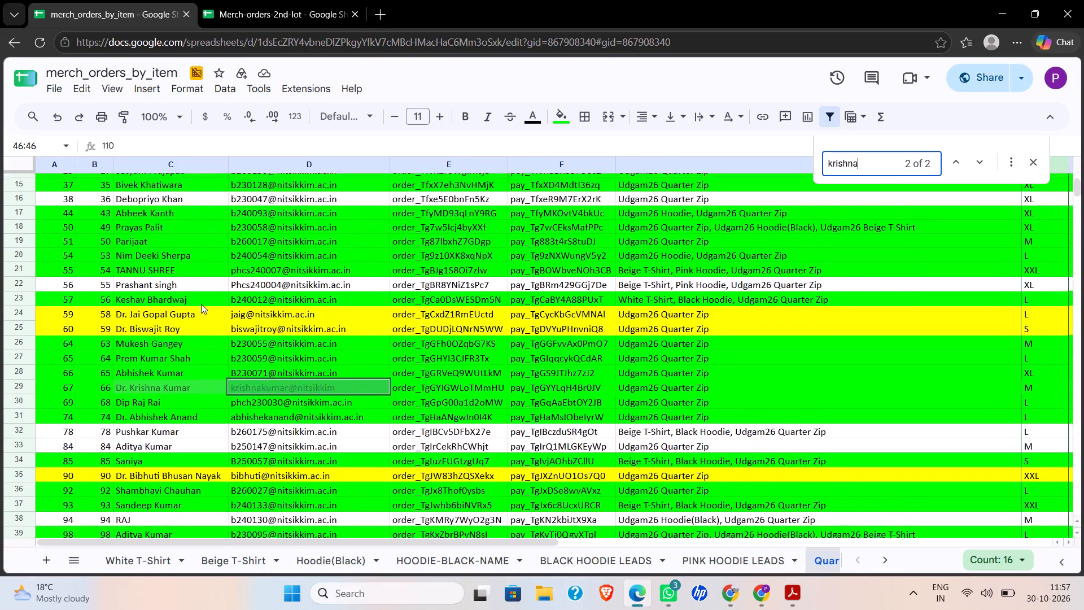
scroll(201, 304, "up", 2)
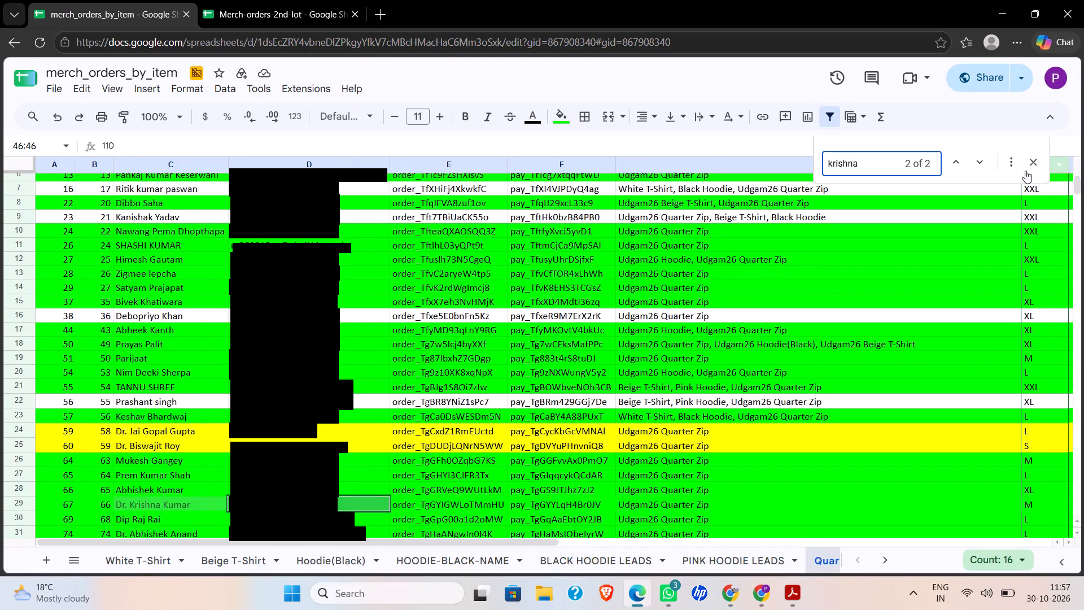
Go through the "krishna" matches in the Quarter Zip sheet again and check the rows around them.
left_click(954, 162)
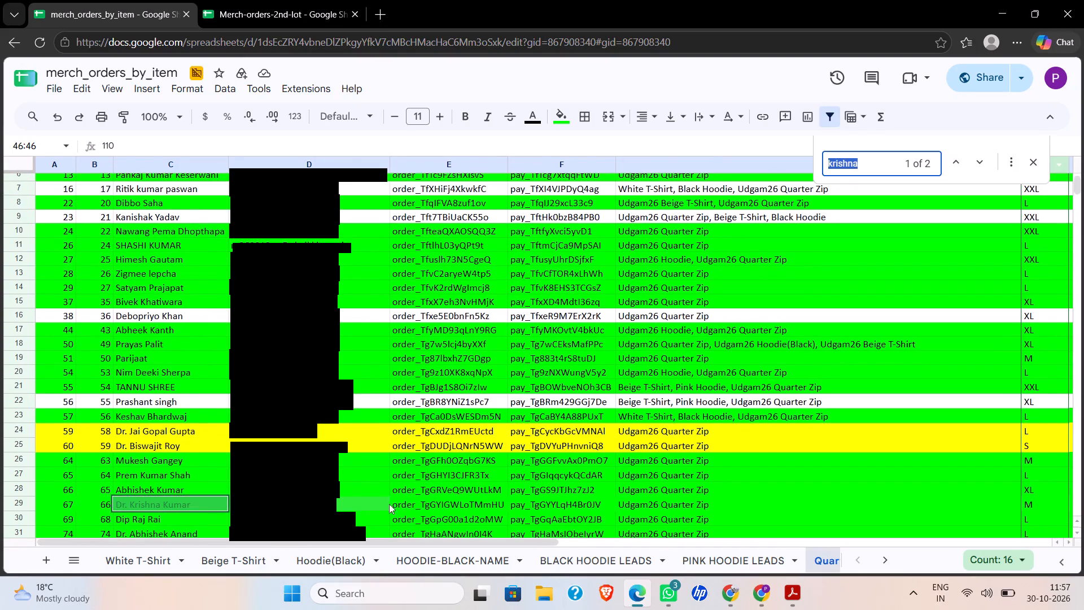
scroll(387, 434, "down", 4)
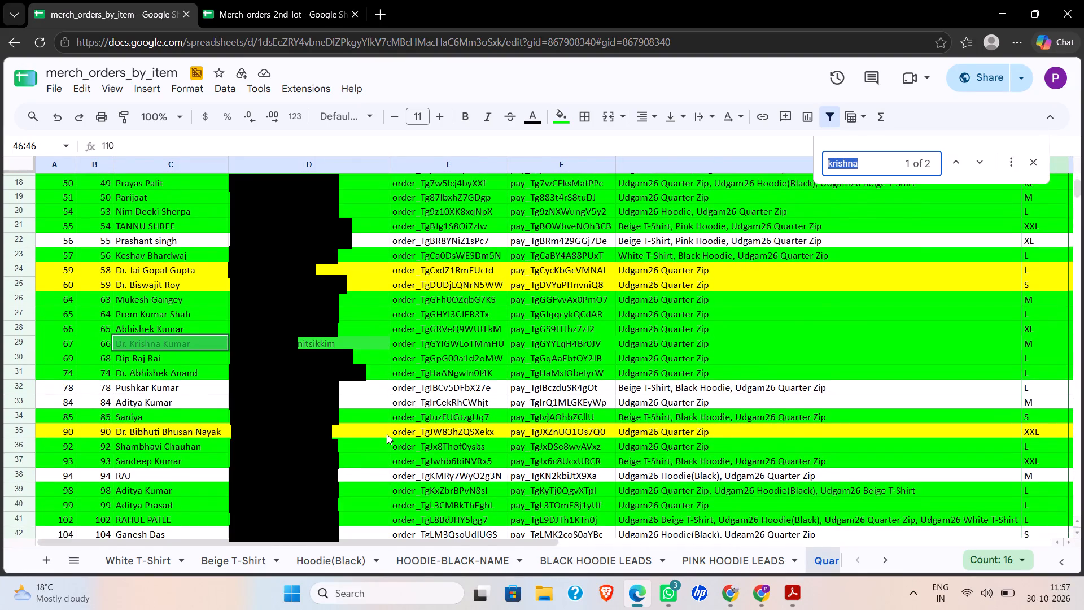
scroll(387, 434, "down", 1)
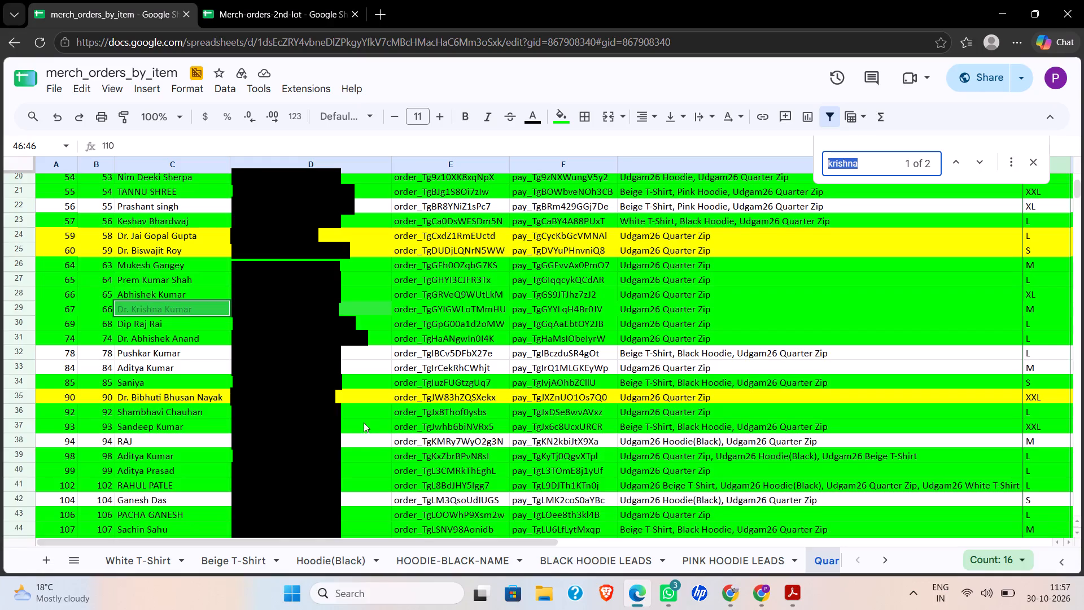
left_click(989, 165)
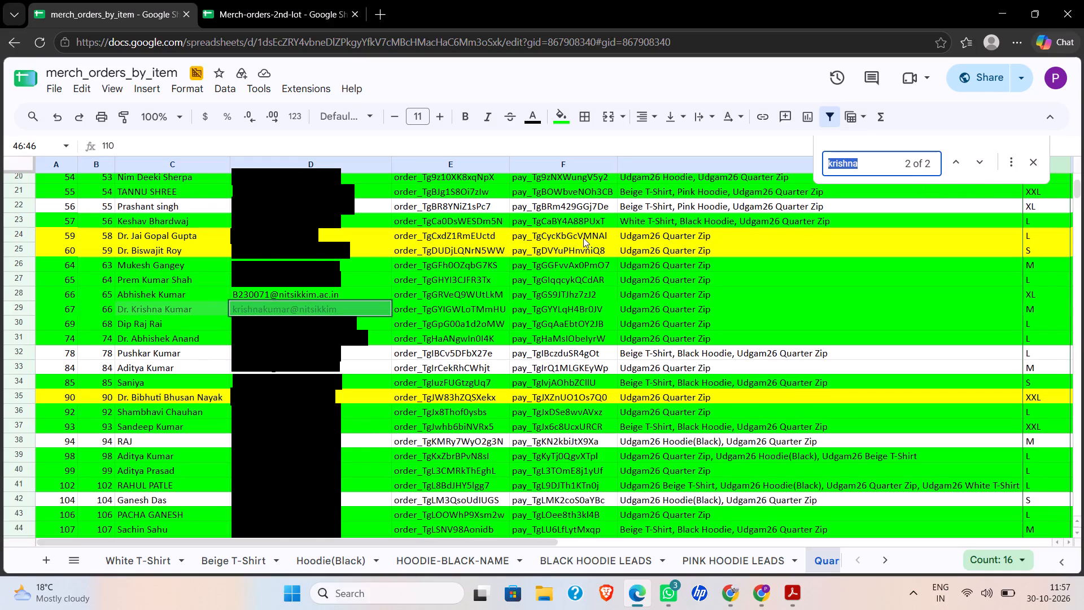
Review the Quarter Zip orders from row 29 down to the last entry, checking for rows still unmarked.
scroll(528, 278, "down", 1)
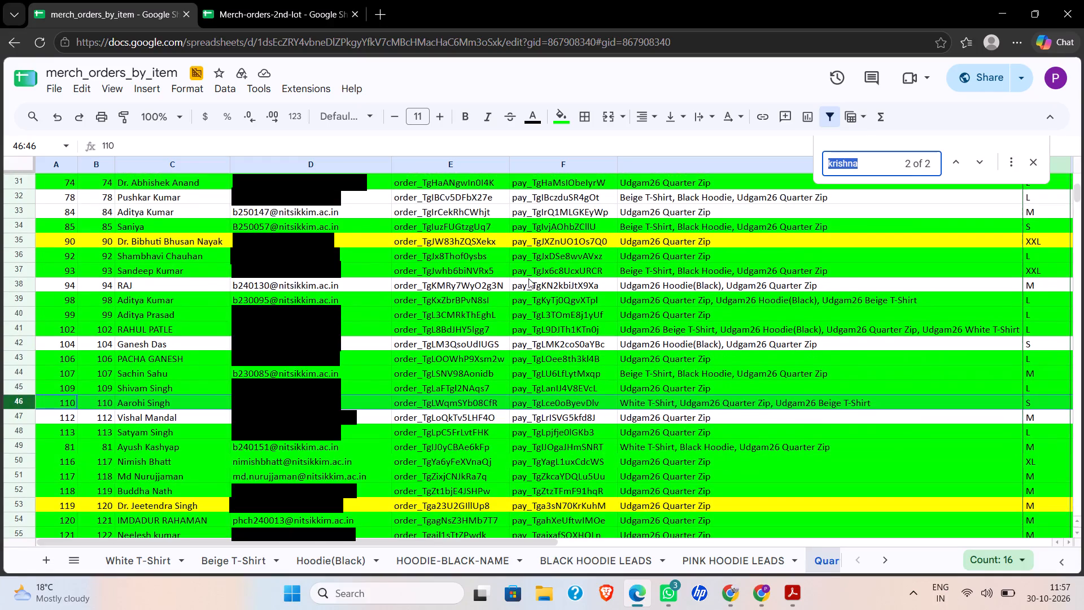
scroll(528, 278, "down", 2)
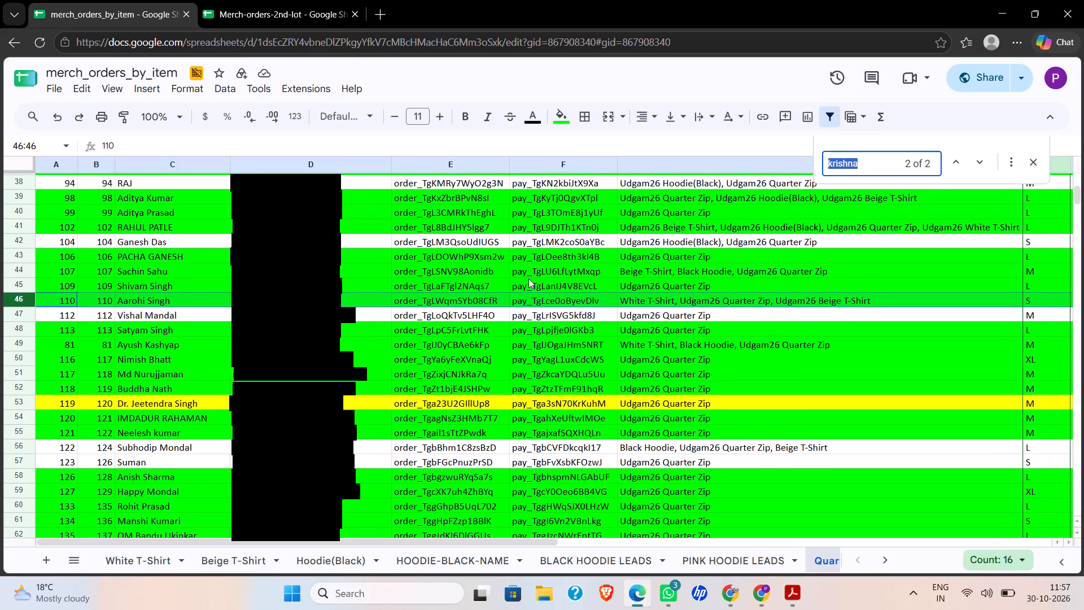
scroll(528, 278, "down", 2)
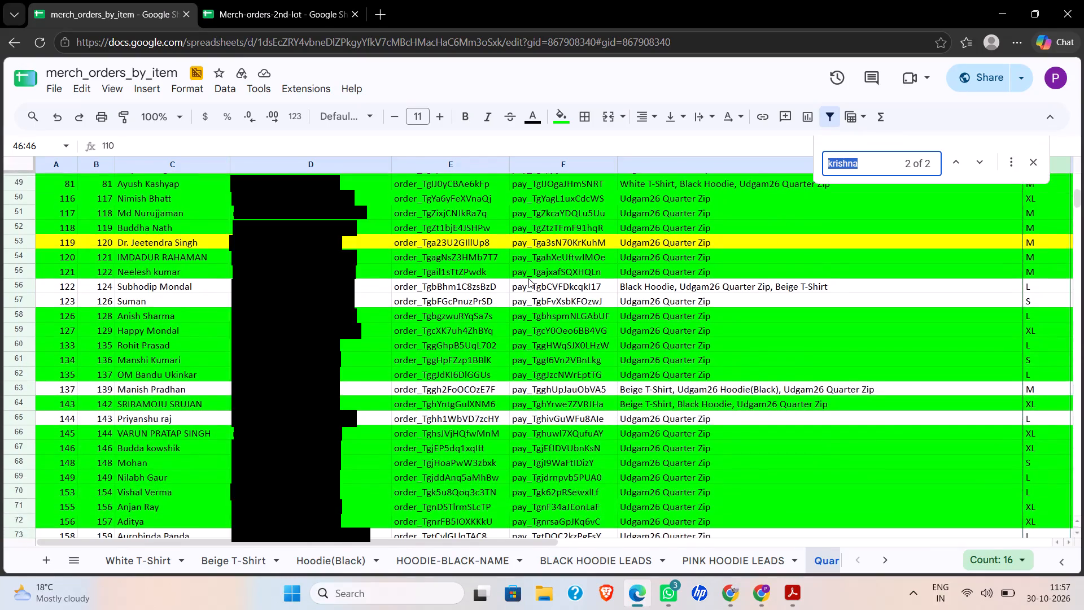
scroll(528, 278, "down", 4)
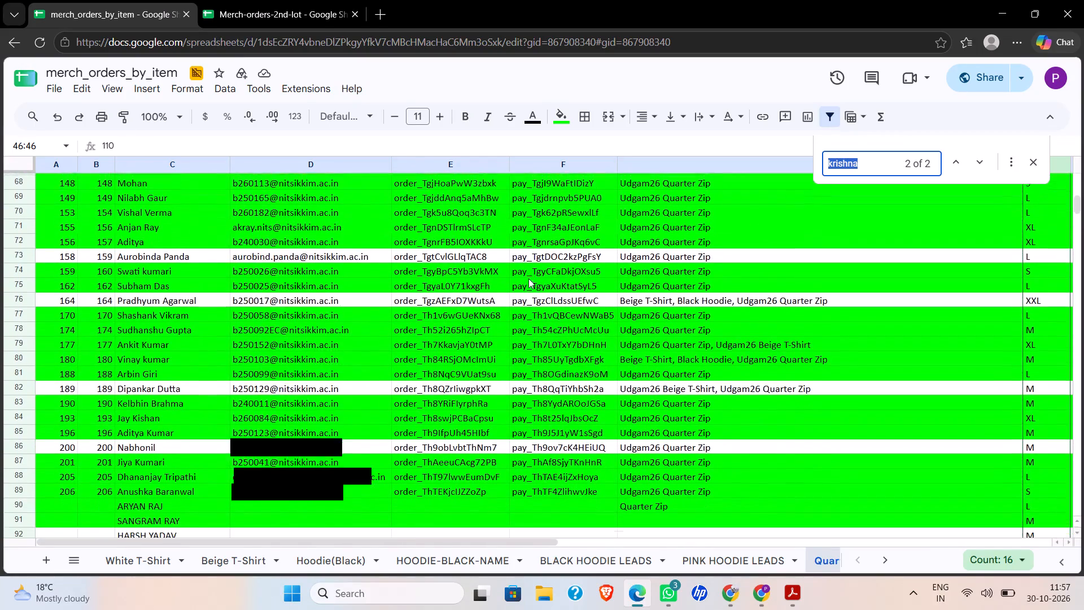
scroll(528, 278, "down", 3)
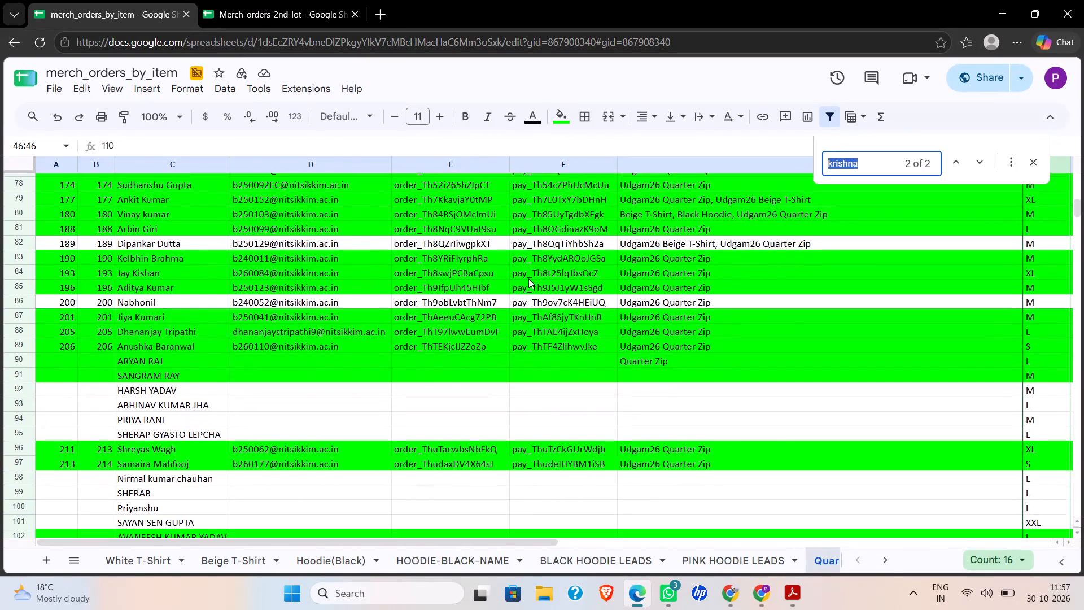
scroll(528, 278, "down", 2)
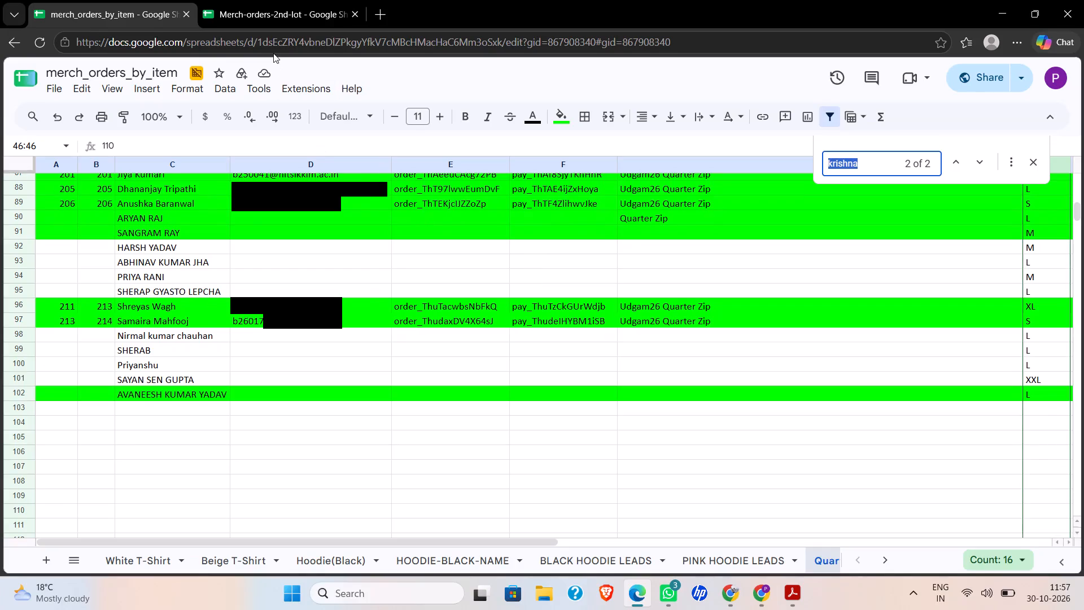
Check the White-T-shirt orders in the Merch-orders-2nd-lot workbook, and return to merch_orders_by_item.
left_click(306, 0)
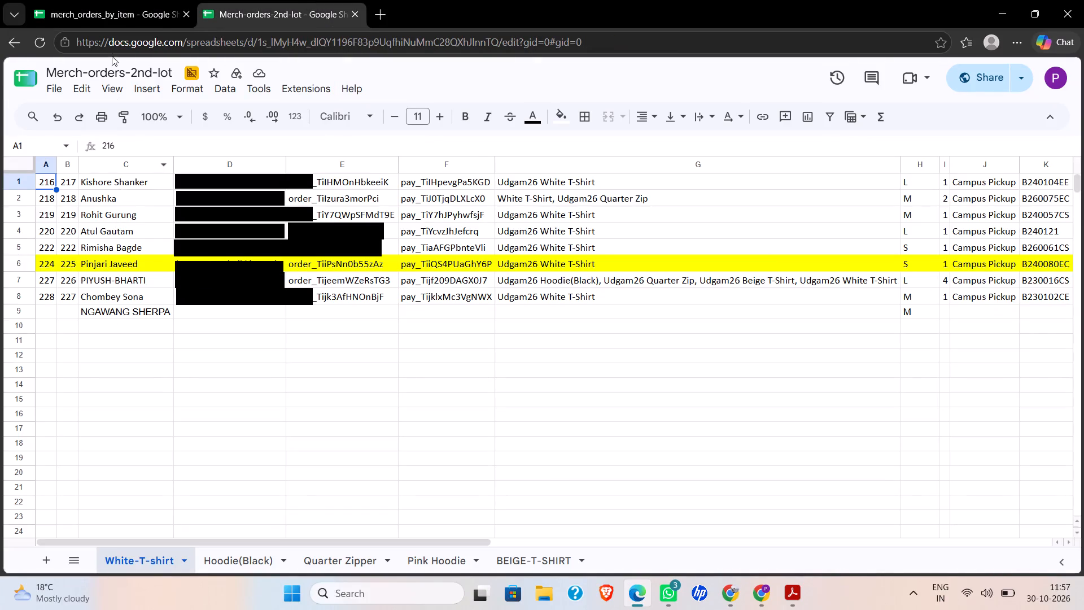
left_click(122, 22)
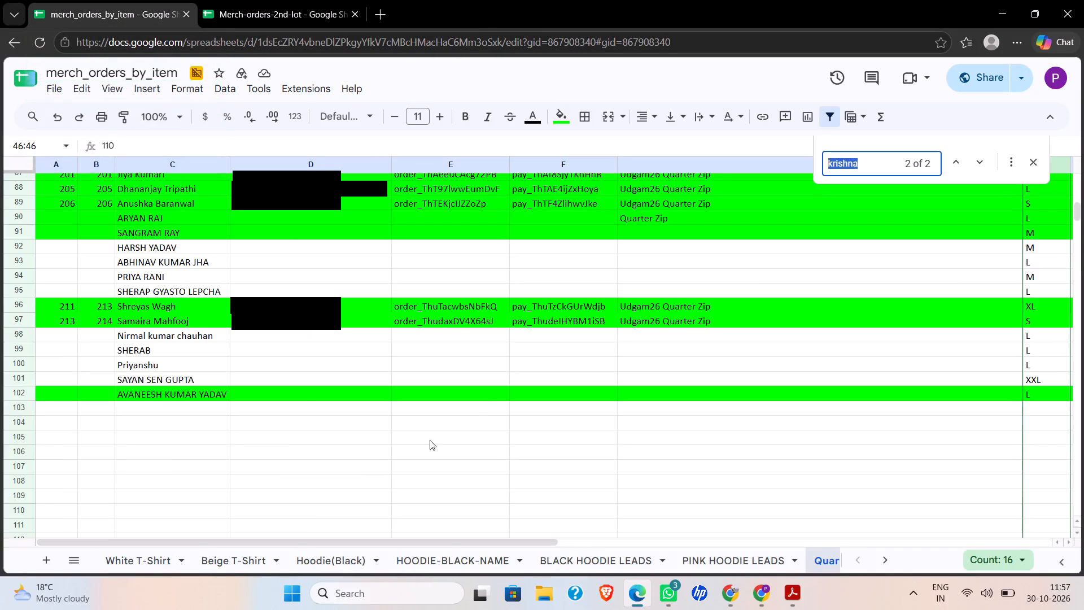
Review the Quarter Zip orders from the last entries back up to the header row for unmarked rows.
scroll(268, 261, "up", 3)
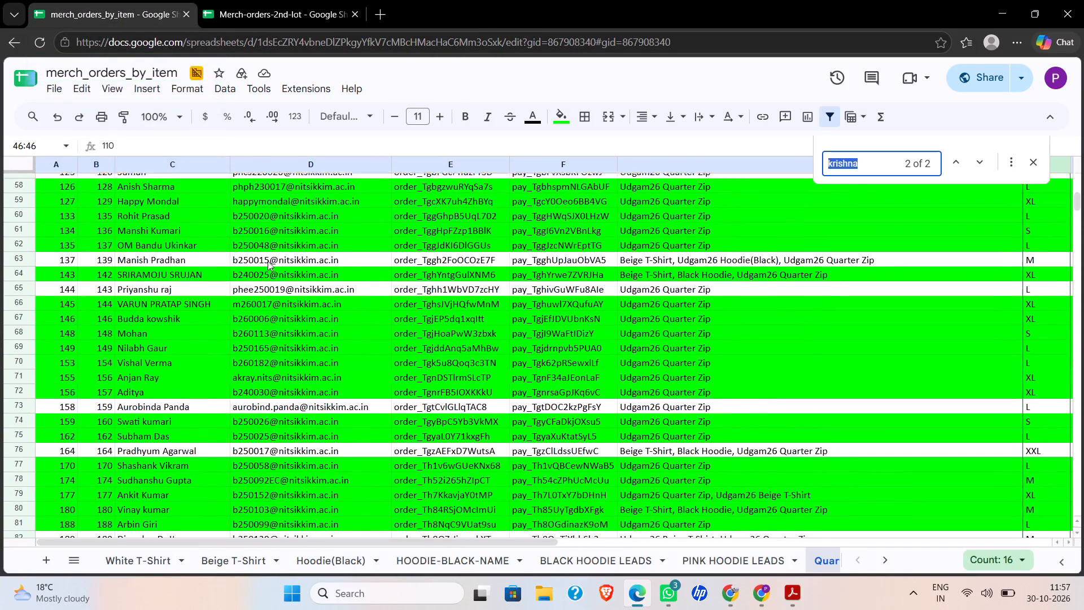
scroll(268, 261, "up", 3)
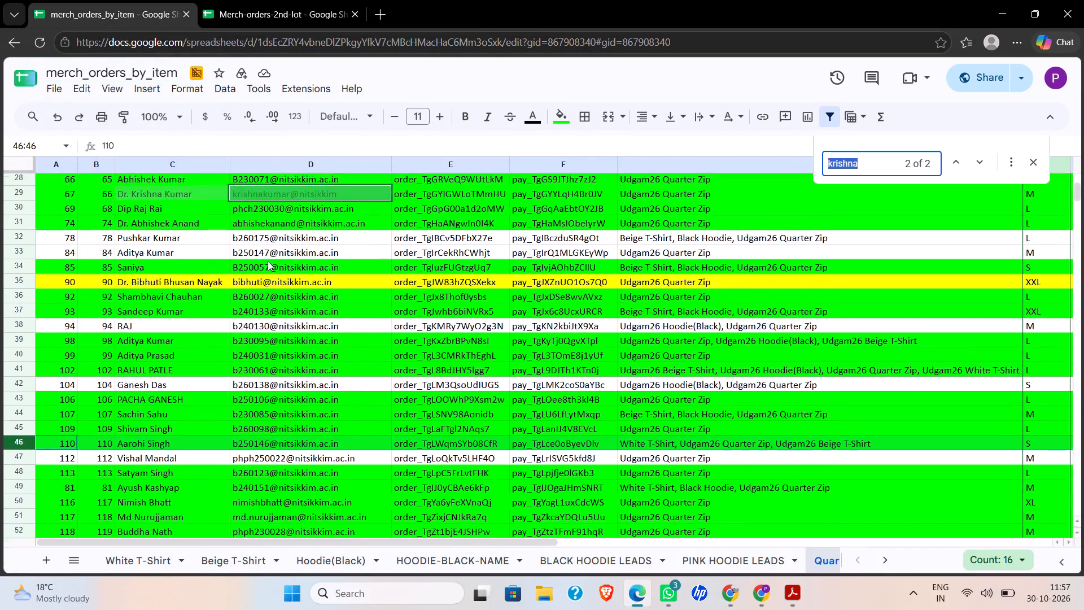
scroll(268, 261, "up", 1)
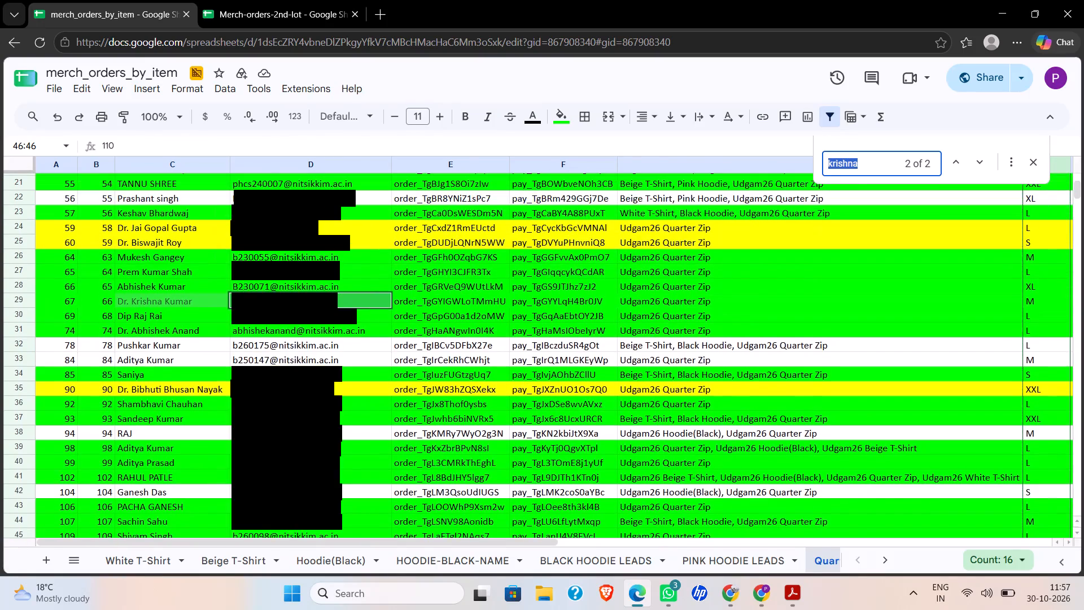
scroll(268, 261, "up", 3)
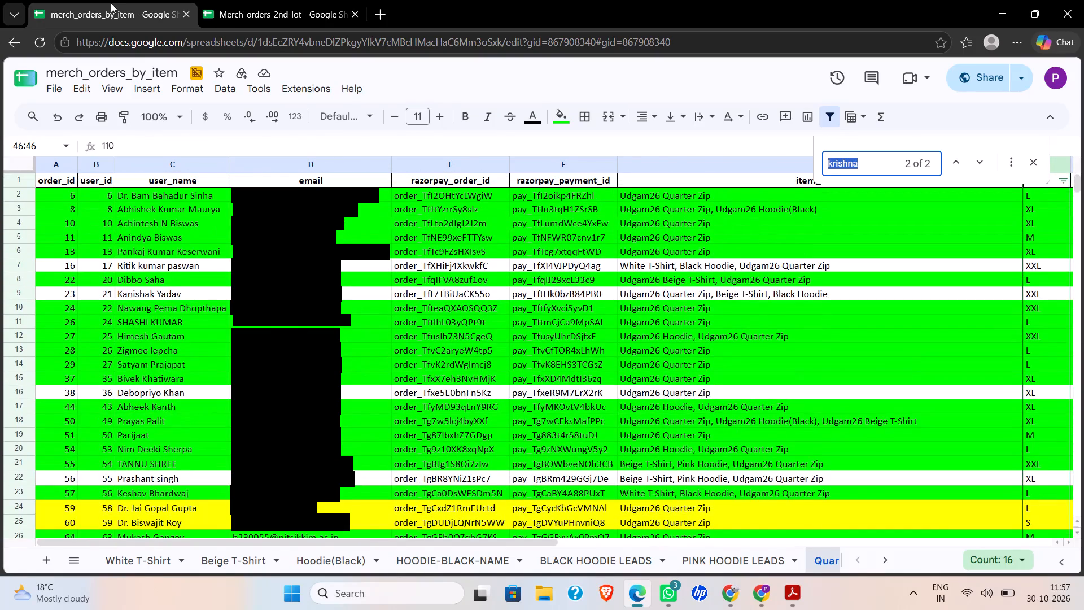
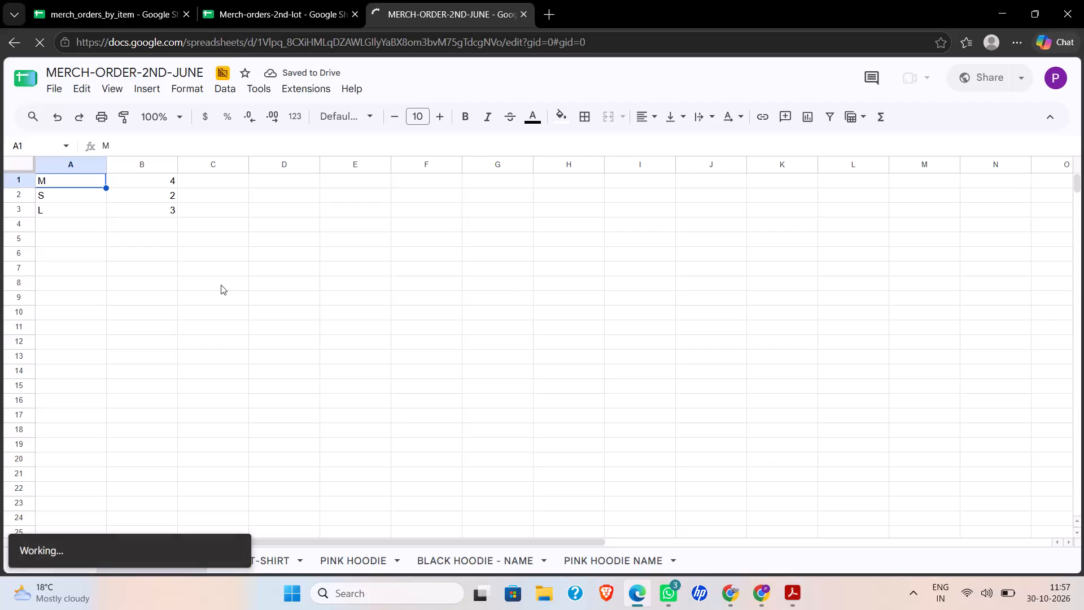
Check the hoodie and T-shirt sheets of MERCH-ORDER-2ND-JUNE, glance at Merch-orders-2nd-lot, and return to merch_orders_by_item.
left_click(443, 563)
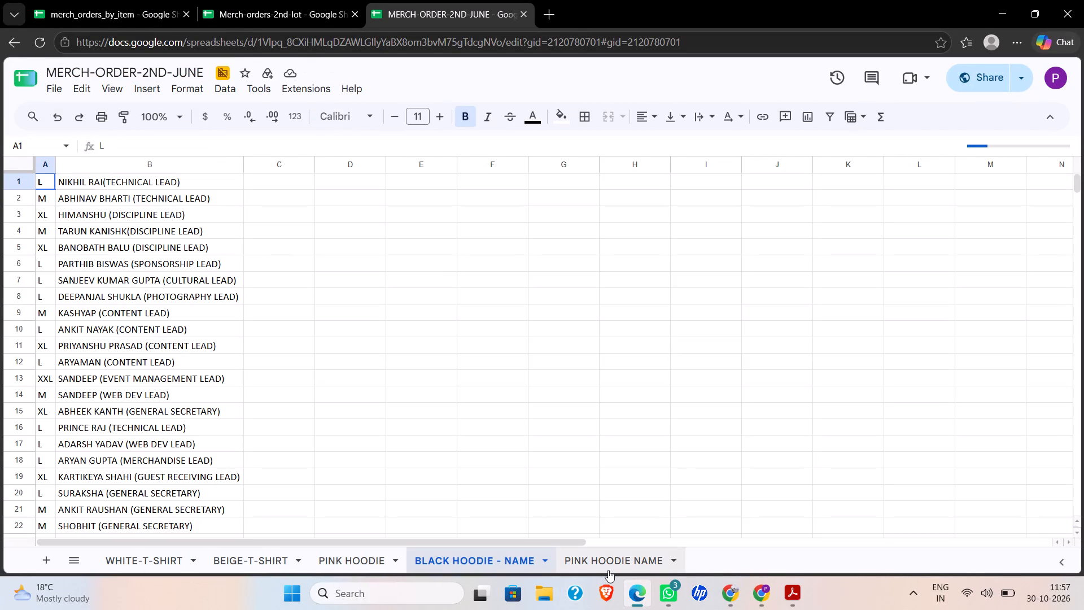
left_click(368, 556)
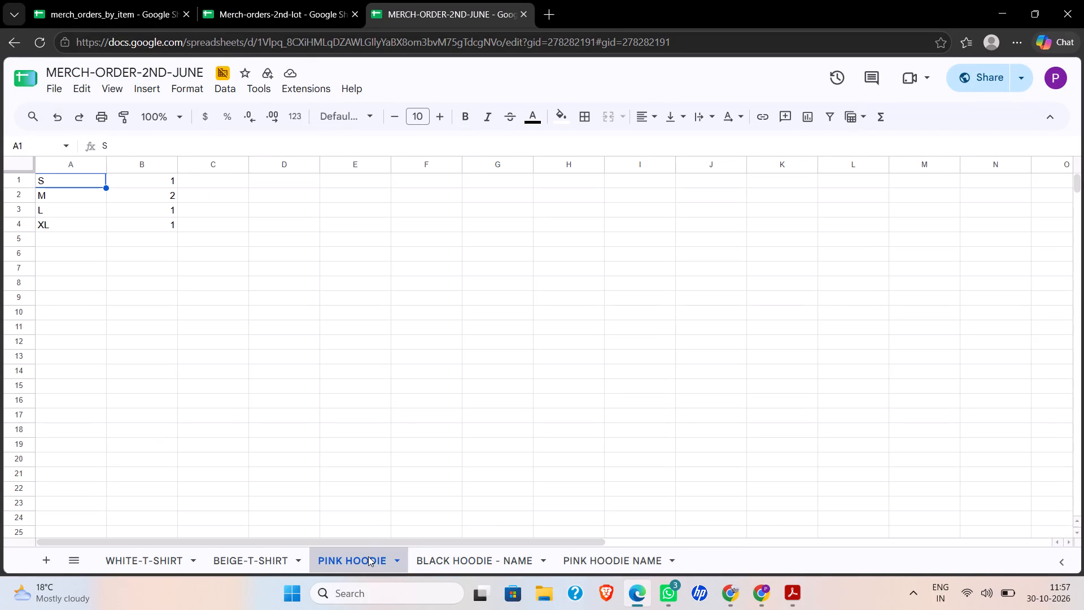
left_click(278, 561)
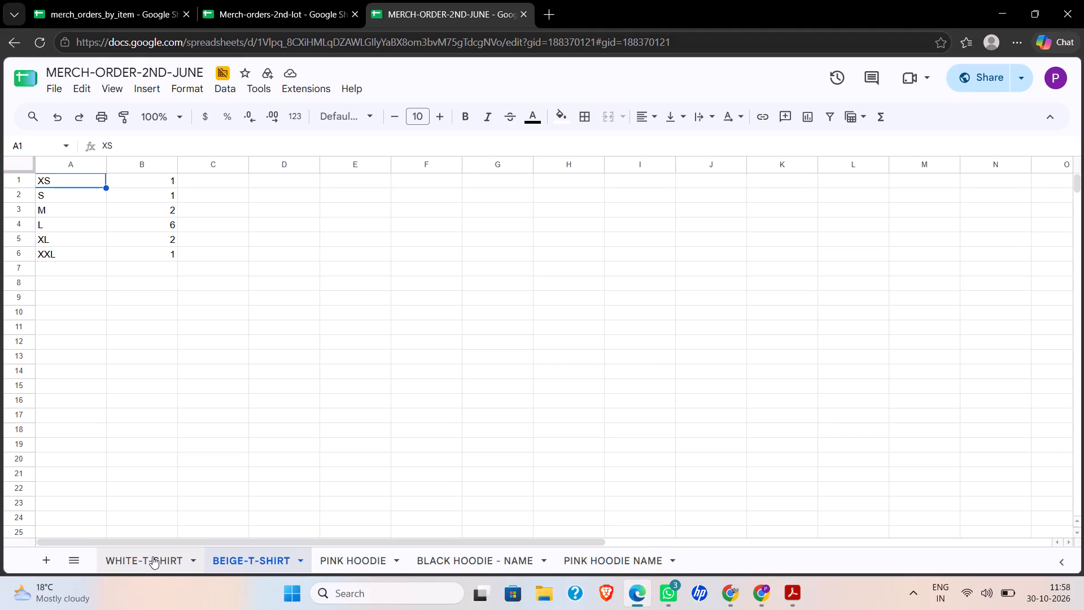
left_click(152, 556)
left_click(291, 0)
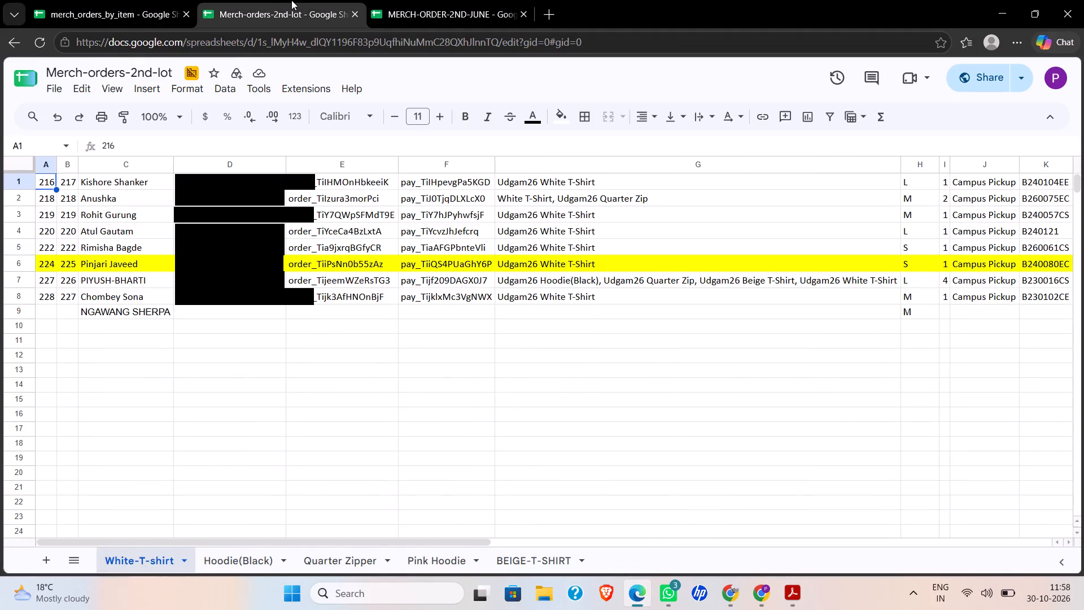
left_click(104, 6)
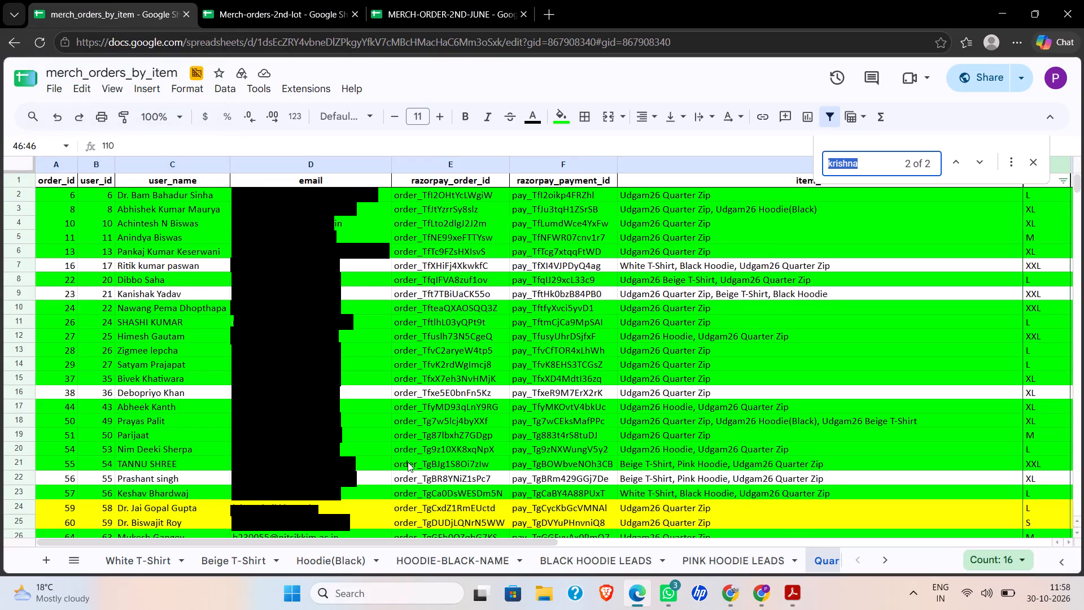
Search the Hoodie(Black) orders for krishna.
left_click(347, 558)
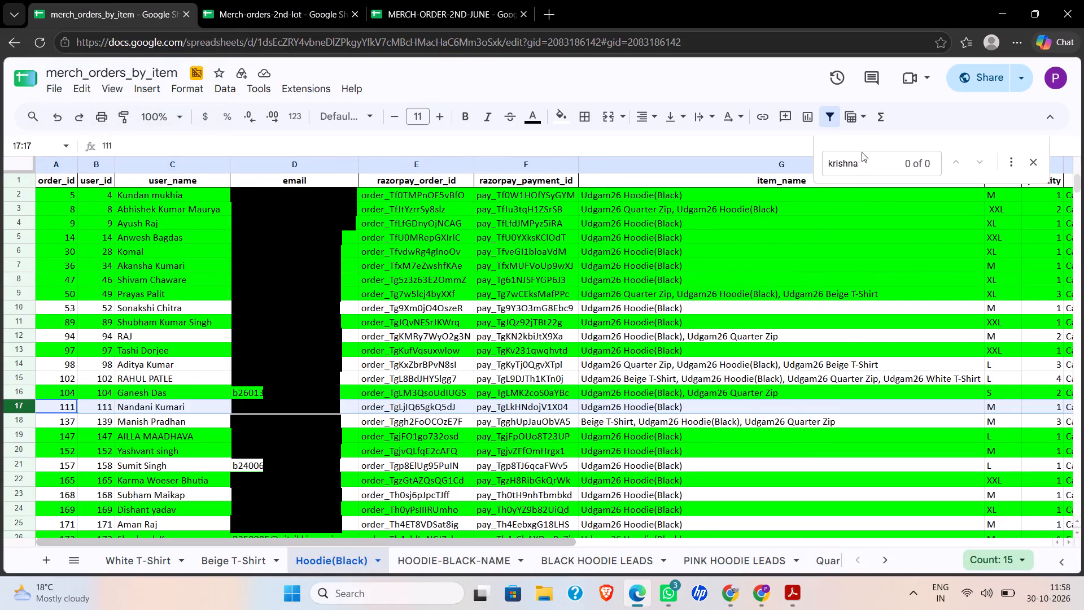
left_click(871, 166)
key("Return")
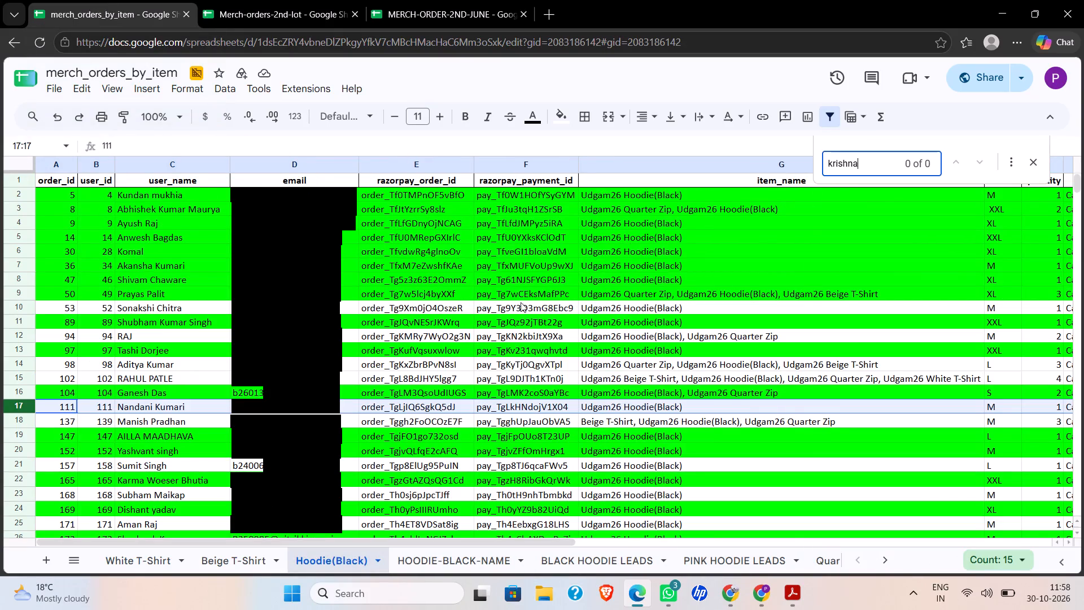
Review the Hoodie(Black) orders down to the last entry and back up to the header, checking which rows are unmarked.
scroll(453, 265, "down", 3)
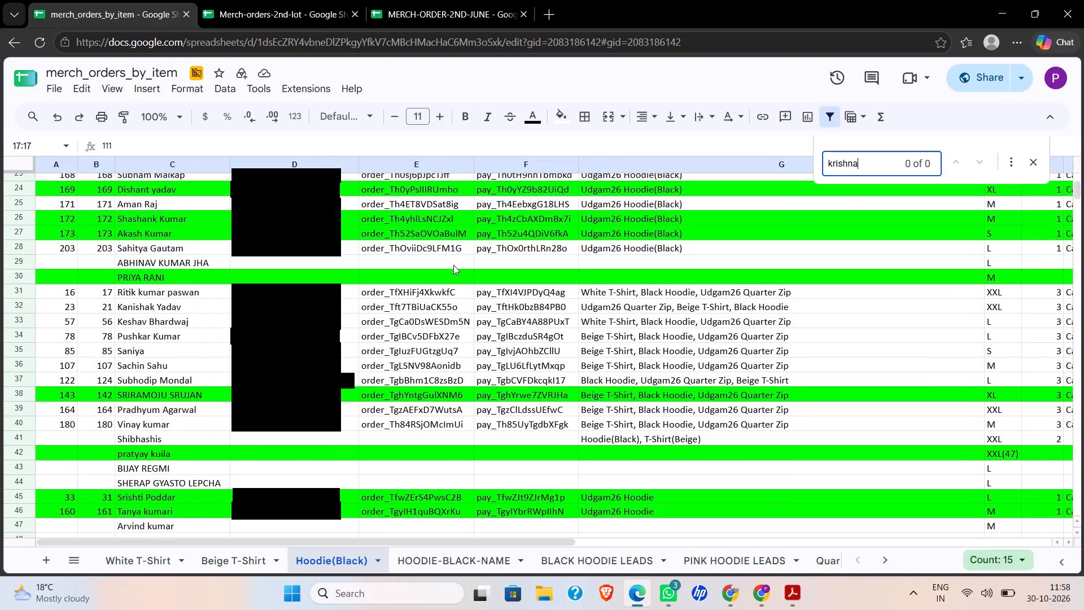
scroll(453, 265, "down", 1)
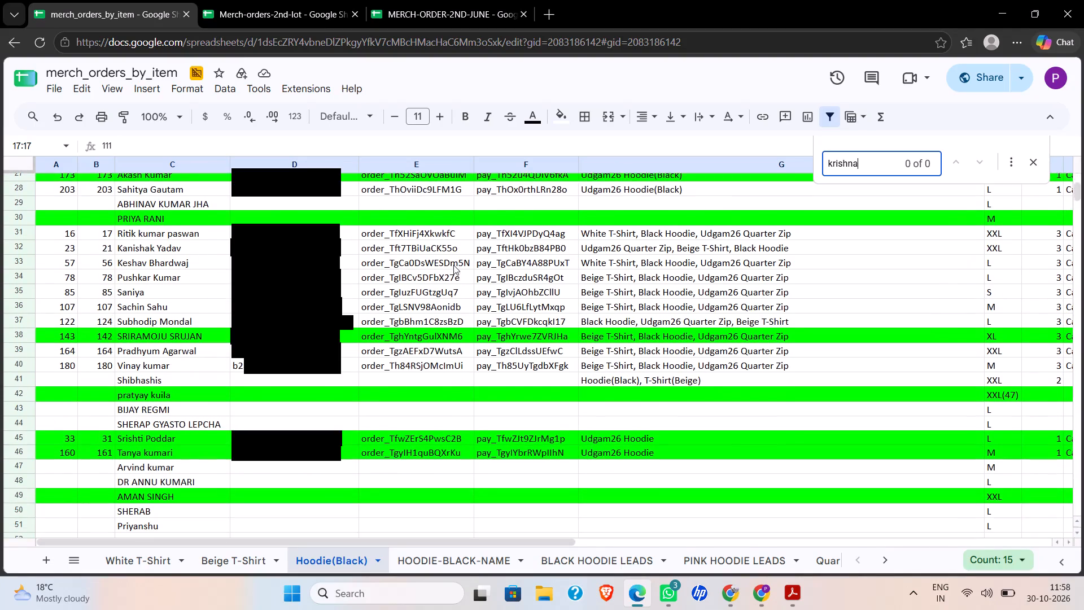
scroll(453, 265, "down", 1)
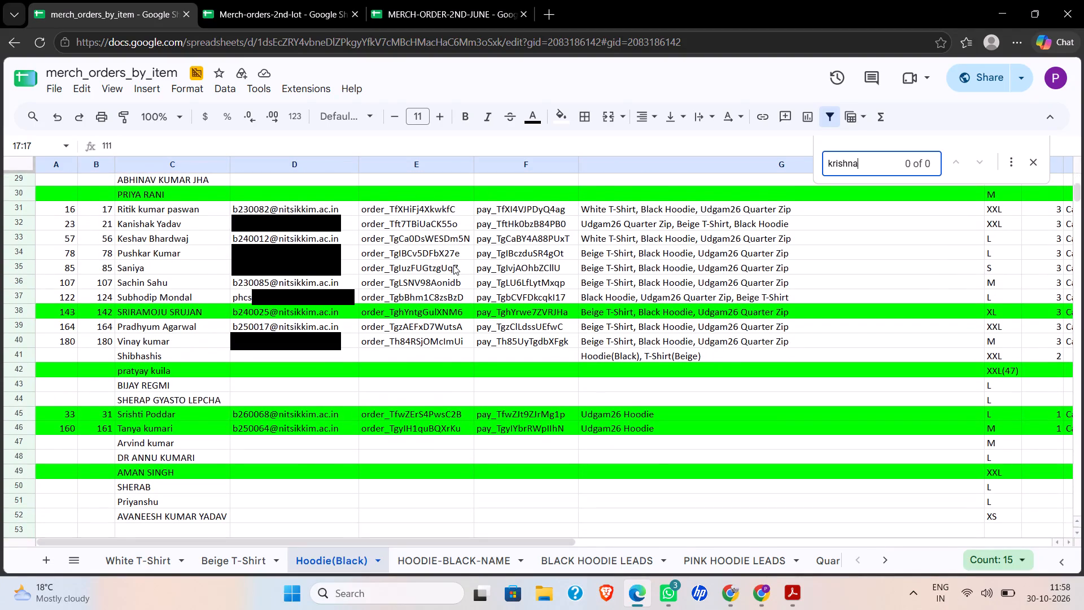
scroll(453, 265, "down", 2)
scroll(453, 265, "up", 1)
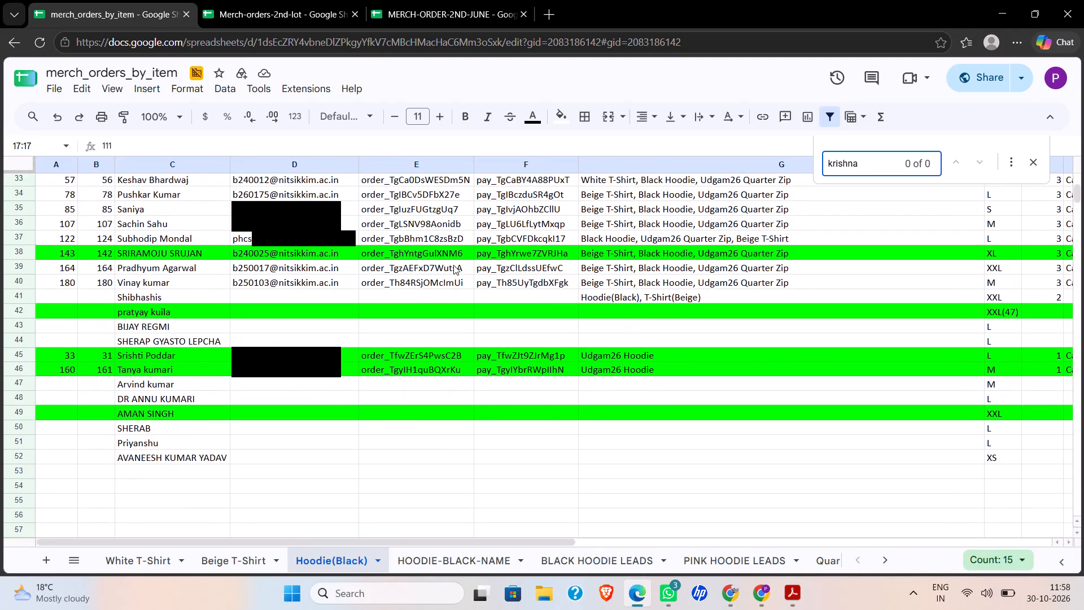
scroll(453, 265, "up", 3)
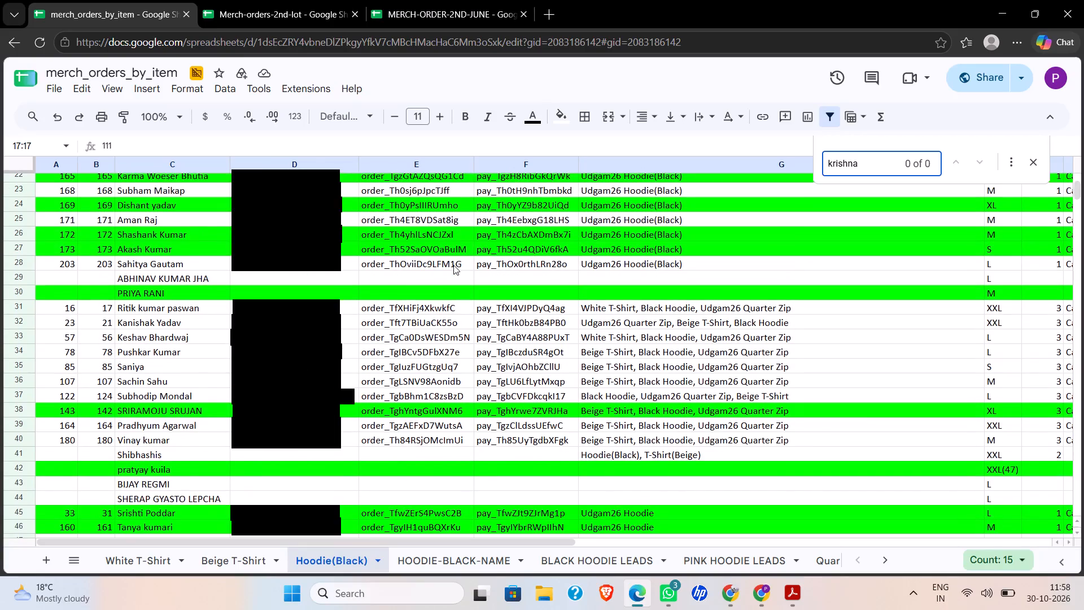
scroll(453, 265, "up", 2)
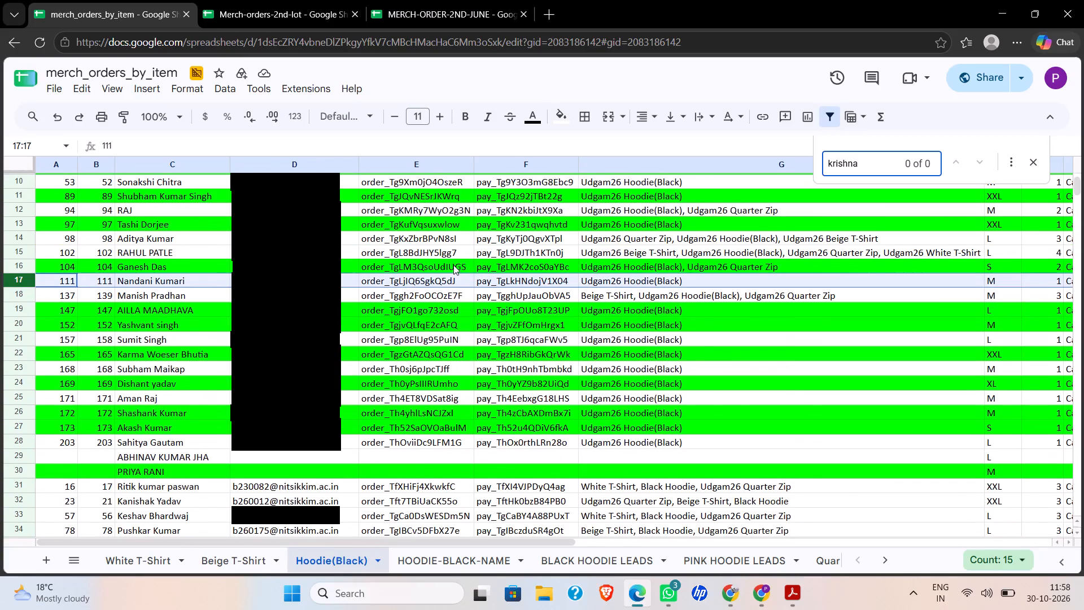
scroll(453, 265, "up", 1)
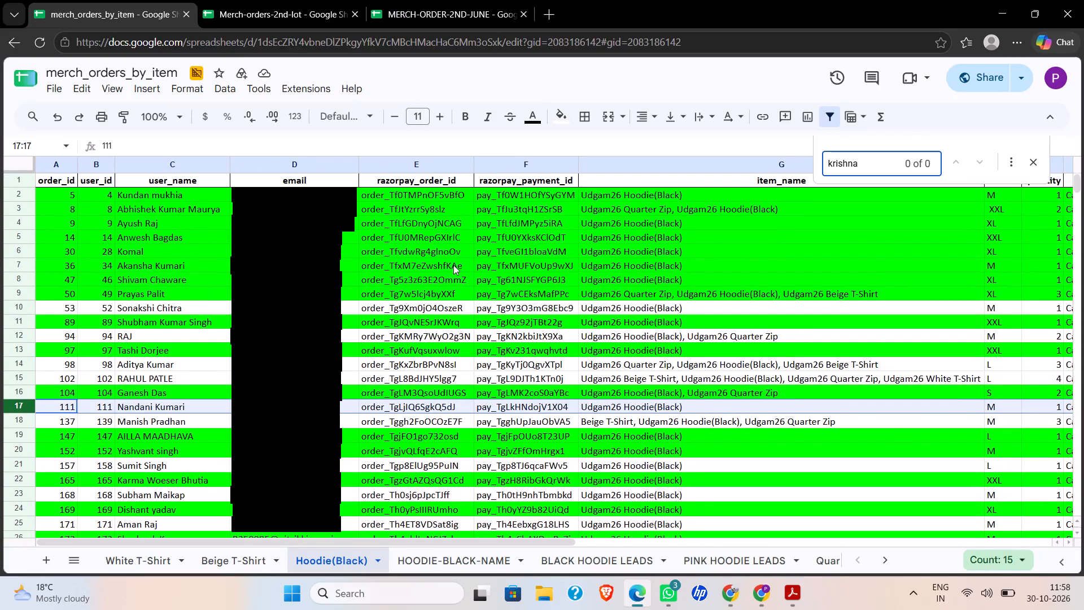
scroll(453, 265, "up", 2)
Review the Beige T-Shirt orders from the header row down to the last entries, checking the krishna row and its neighbours.
left_click(225, 556)
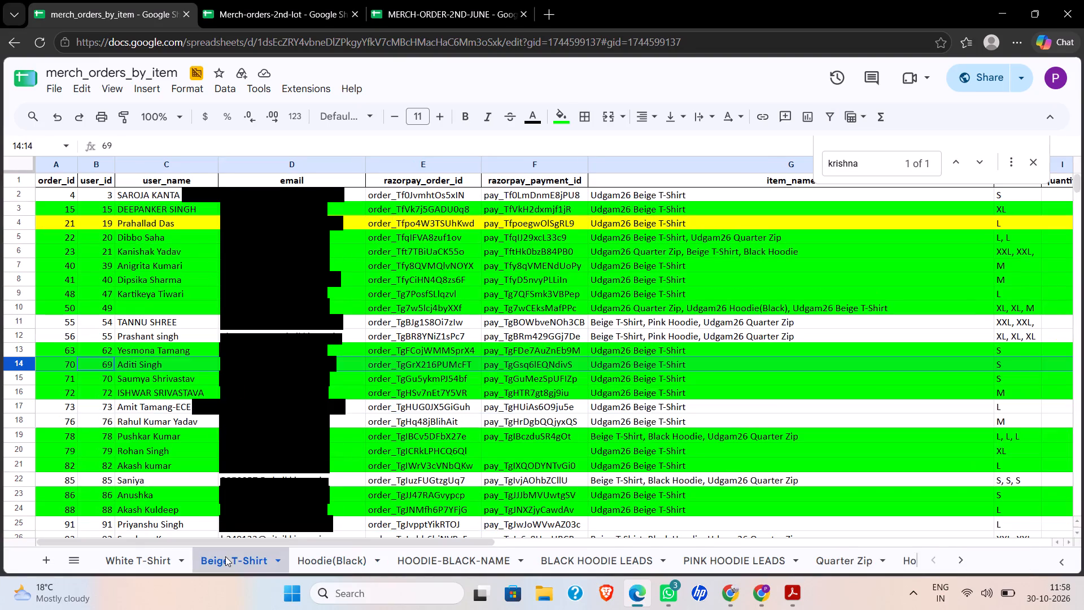
scroll(232, 428, "down", 2)
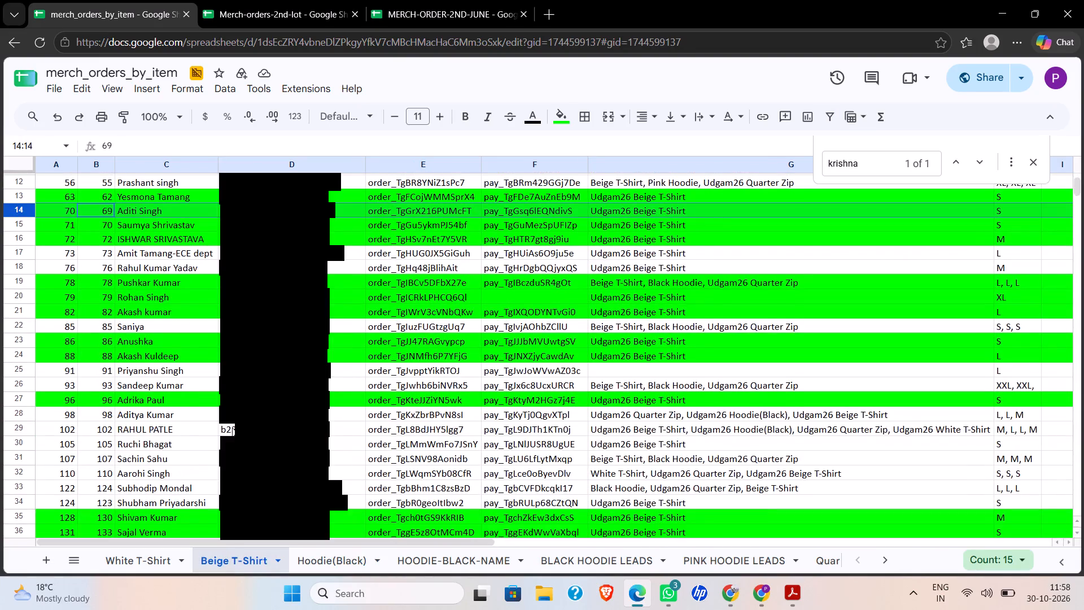
scroll(232, 428, "down", 3)
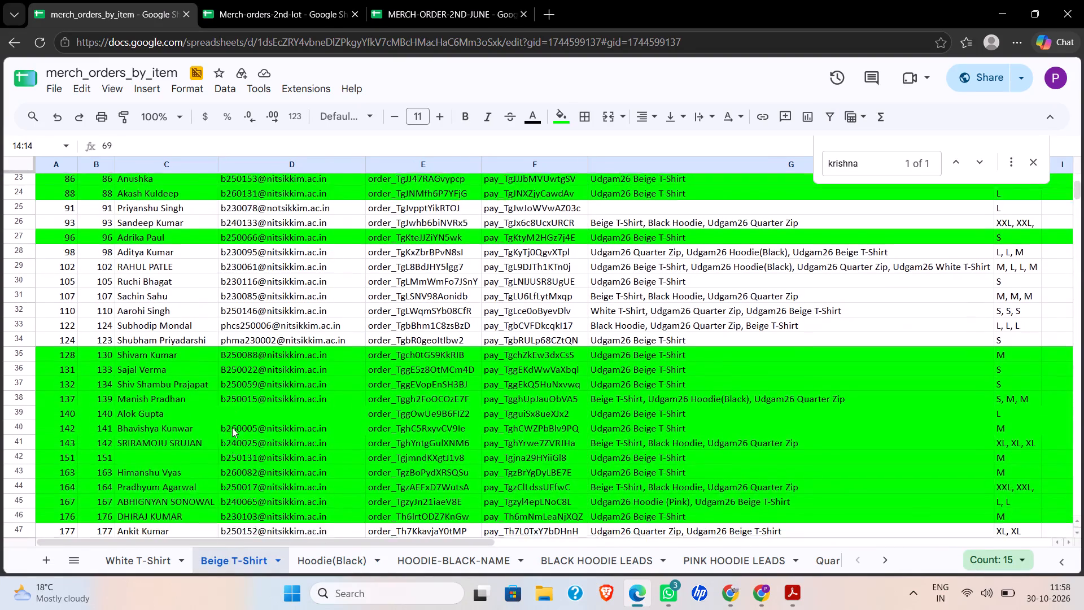
scroll(232, 428, "down", 5)
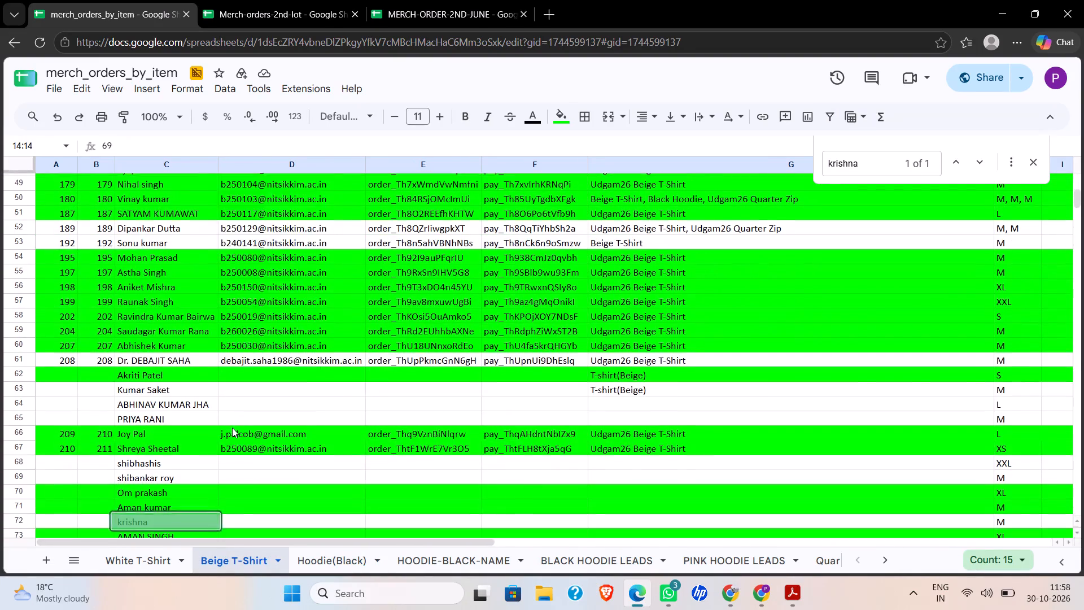
scroll(232, 428, "down", 2)
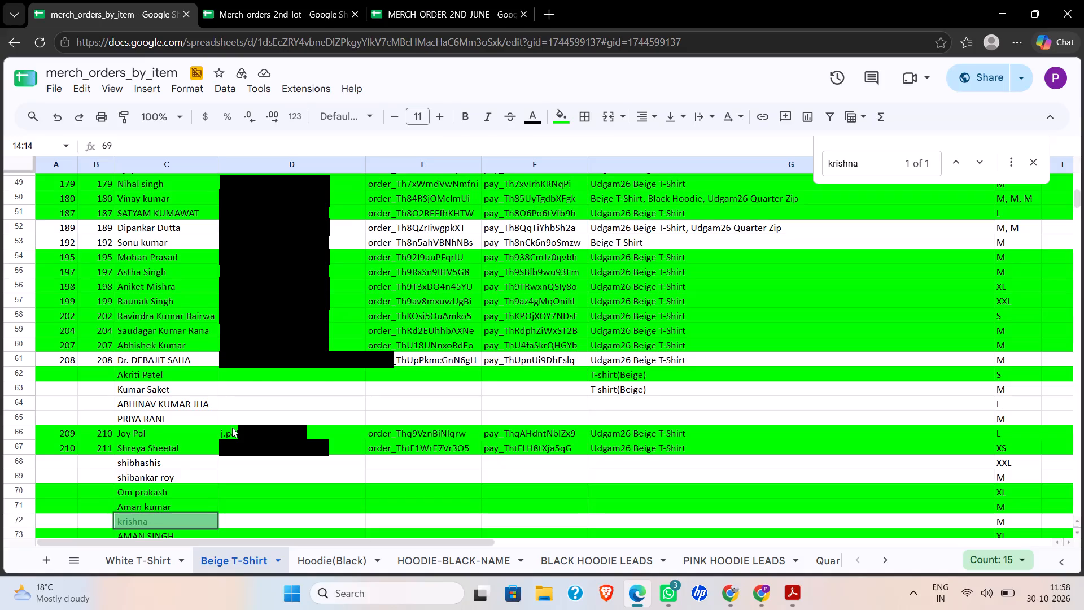
scroll(232, 428, "down", 1)
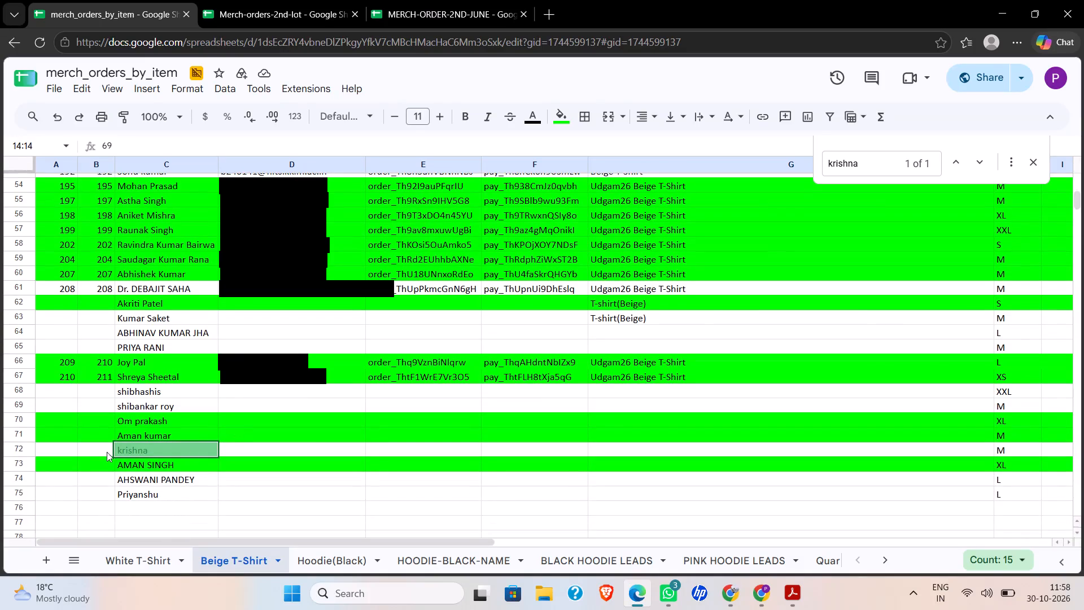
left_click(98, 451)
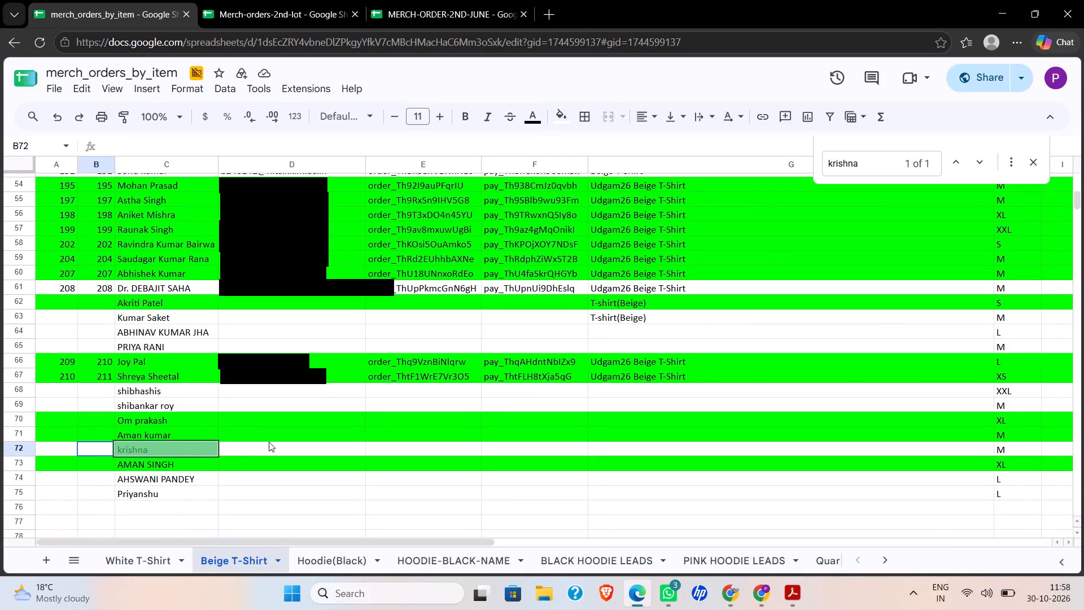
left_click(294, 473)
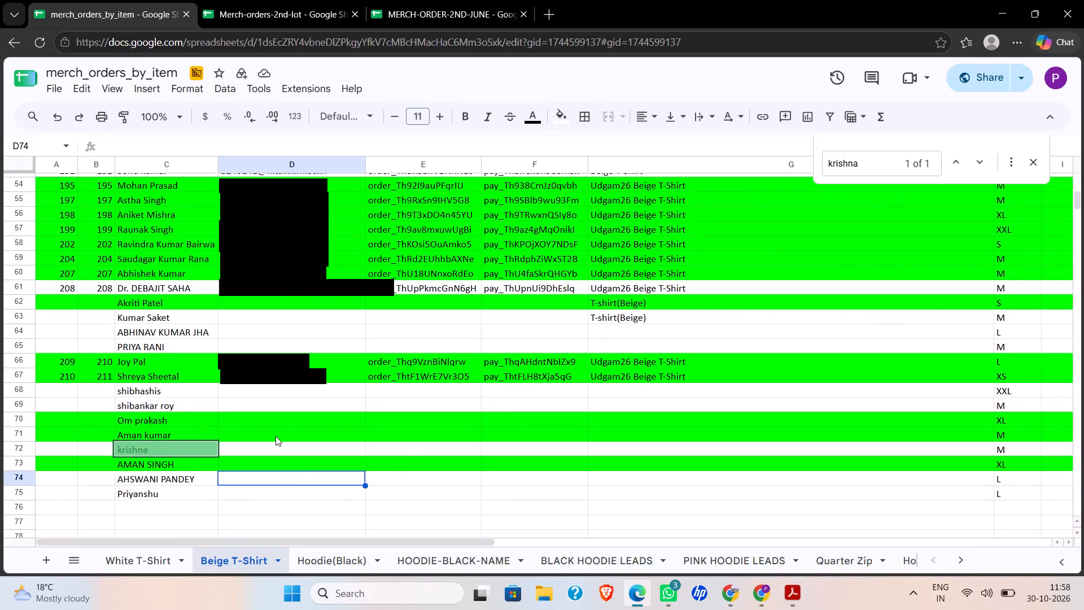
Review the Hoodie(Black) orders again from the header row down to the last entry for rows not marked green.
left_click(366, 562)
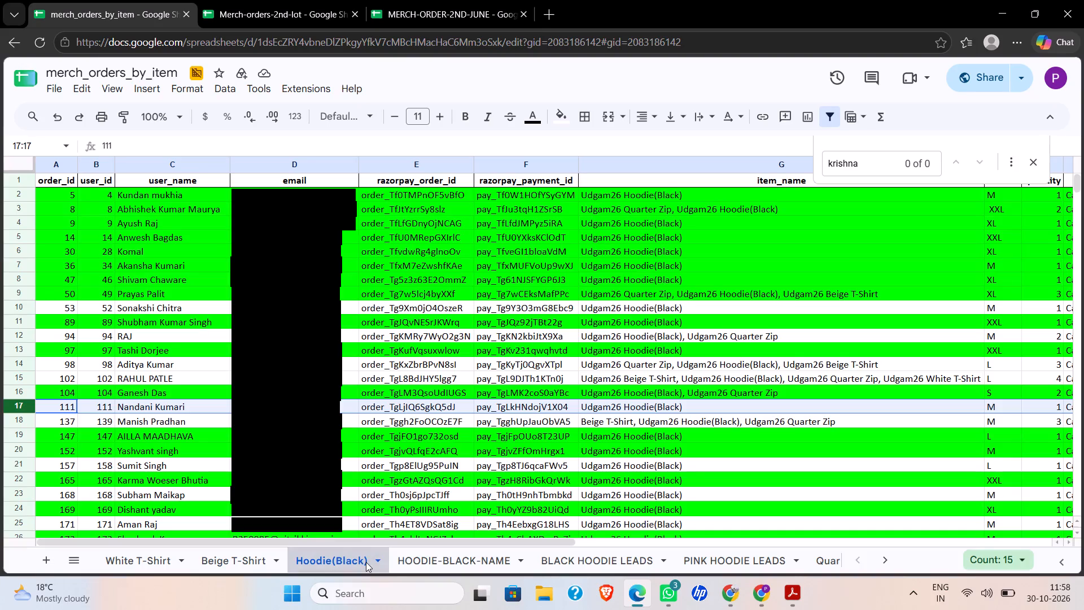
scroll(287, 457, "up", 4)
scroll(338, 304, "down", 1)
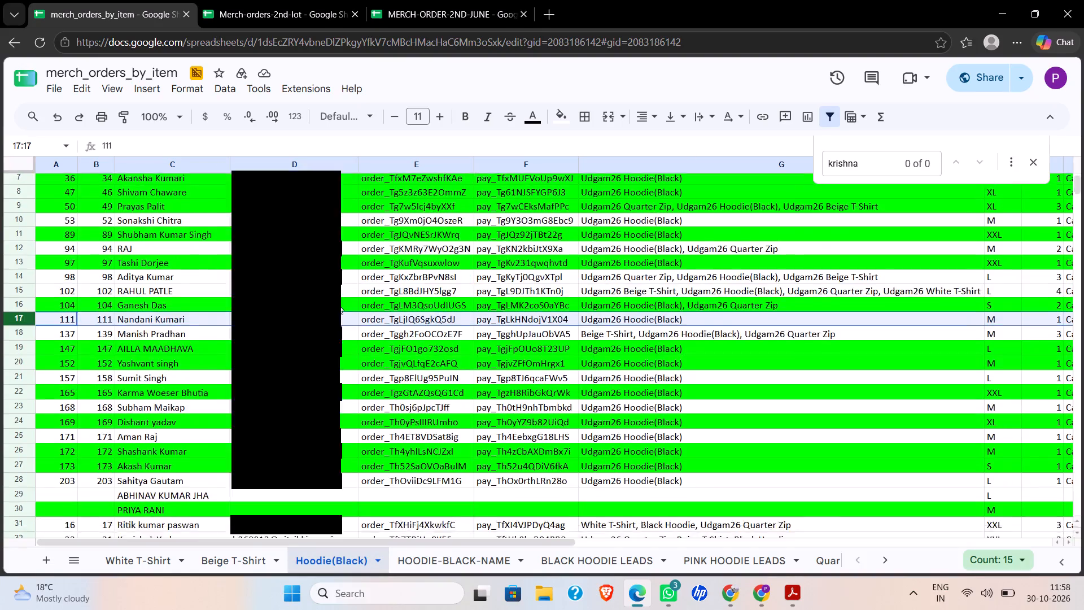
scroll(338, 304, "down", 1)
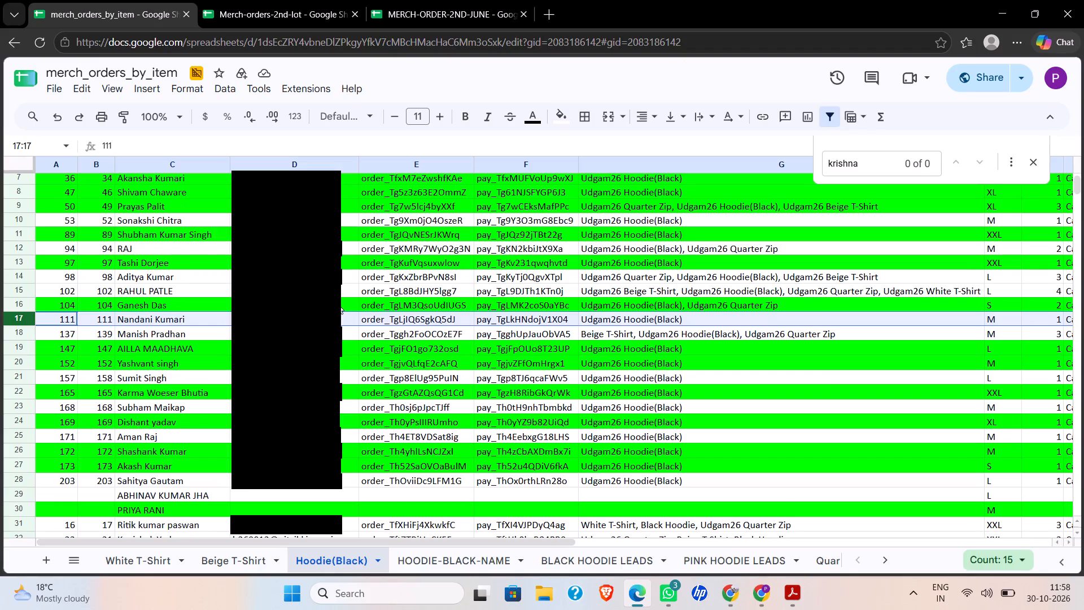
scroll(338, 304, "down", 1)
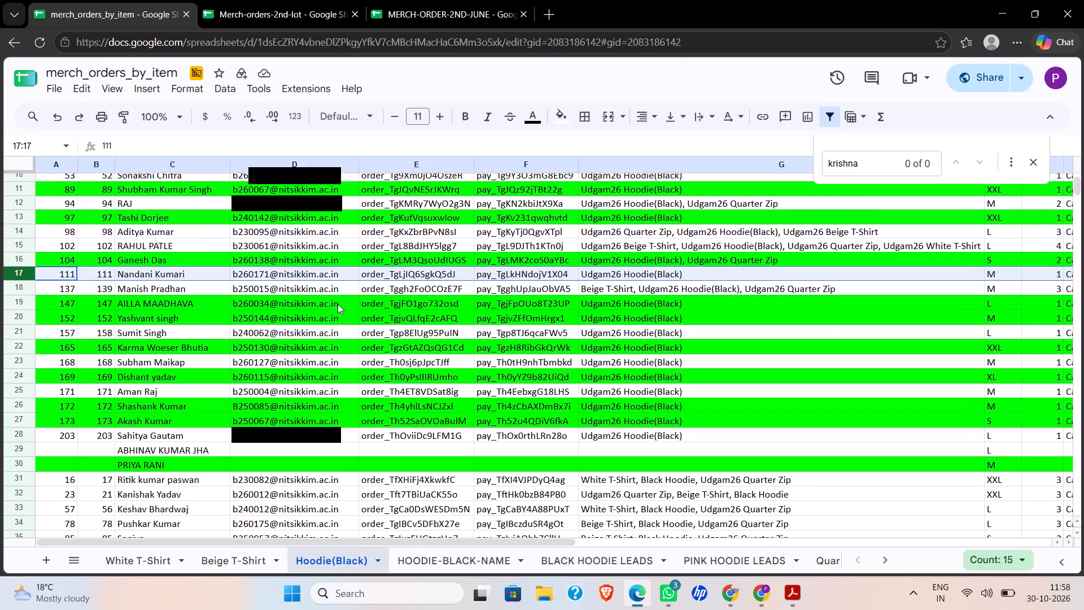
scroll(338, 304, "down", 1)
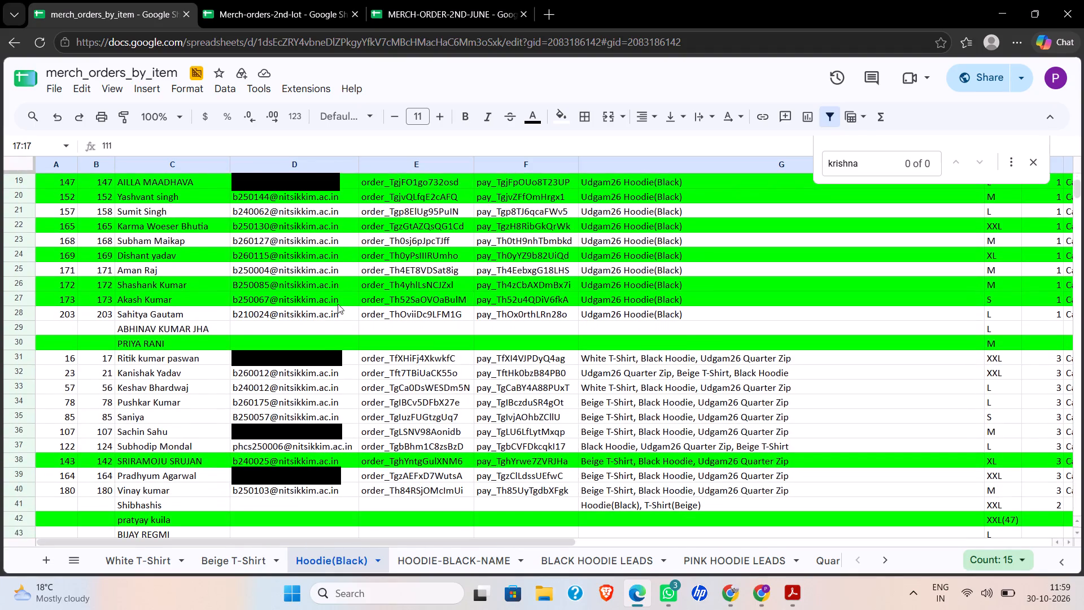
scroll(338, 304, "down", 1)
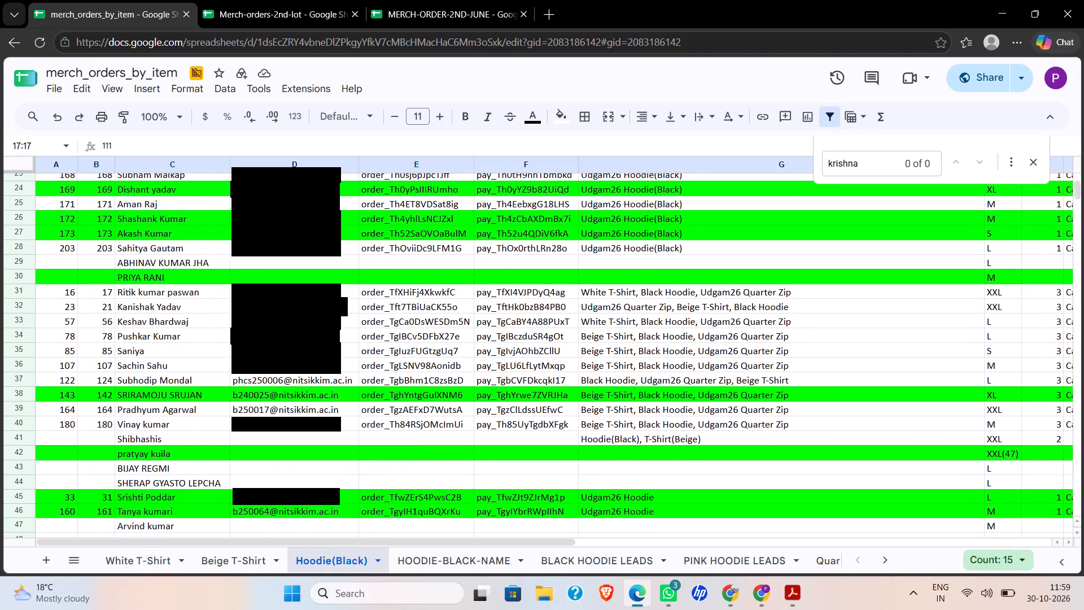
scroll(338, 304, "down", 3)
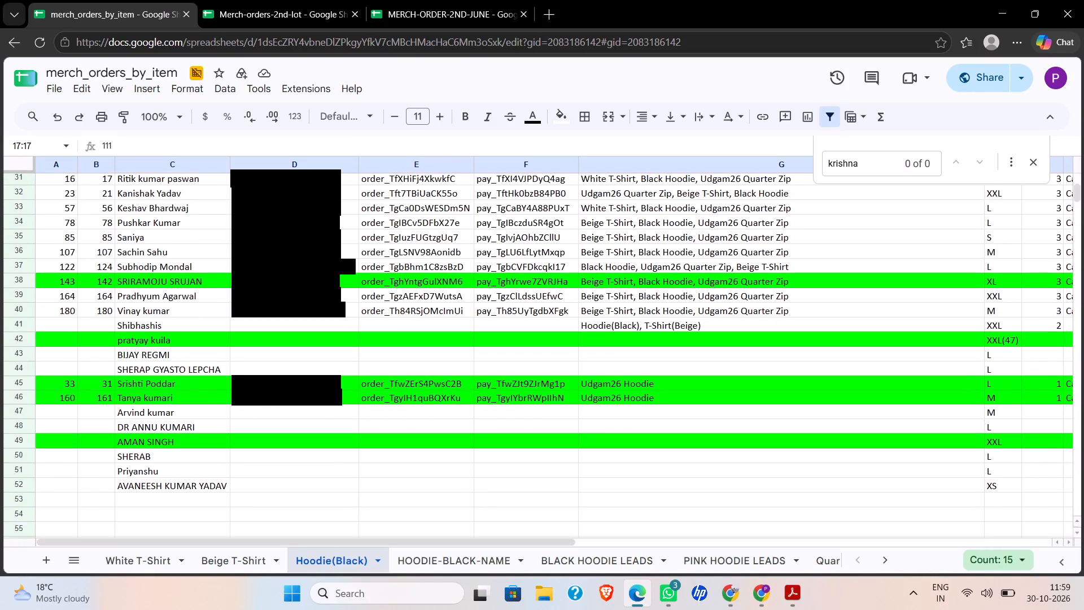
scroll(338, 304, "down", 2)
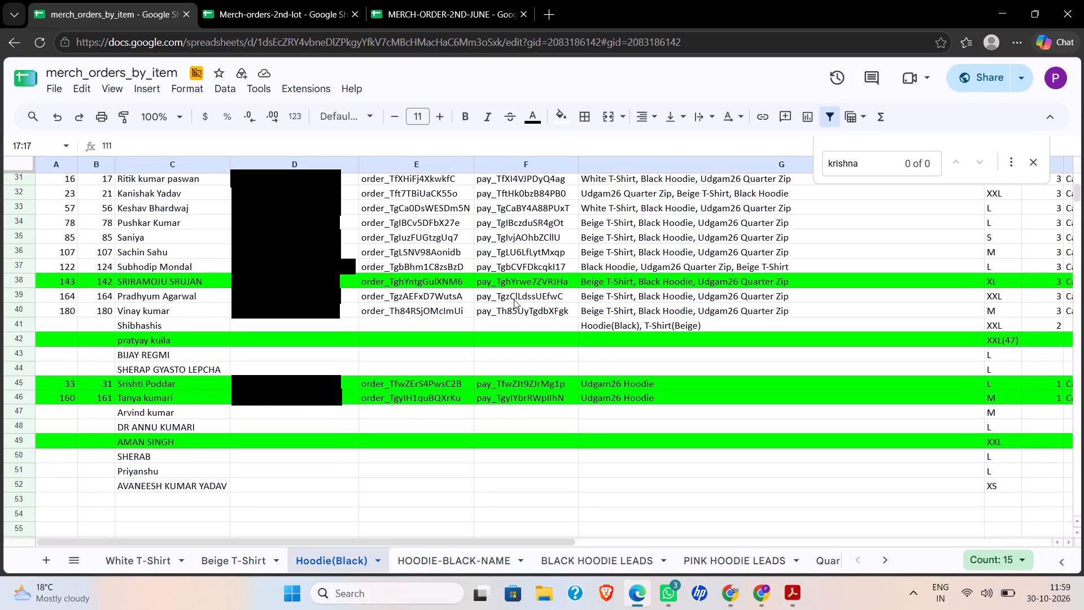
Look at the Quarter Zip orders, and bring up the HOODIE-BLACK-NAME sheet to check its row markings.
left_click(811, 560)
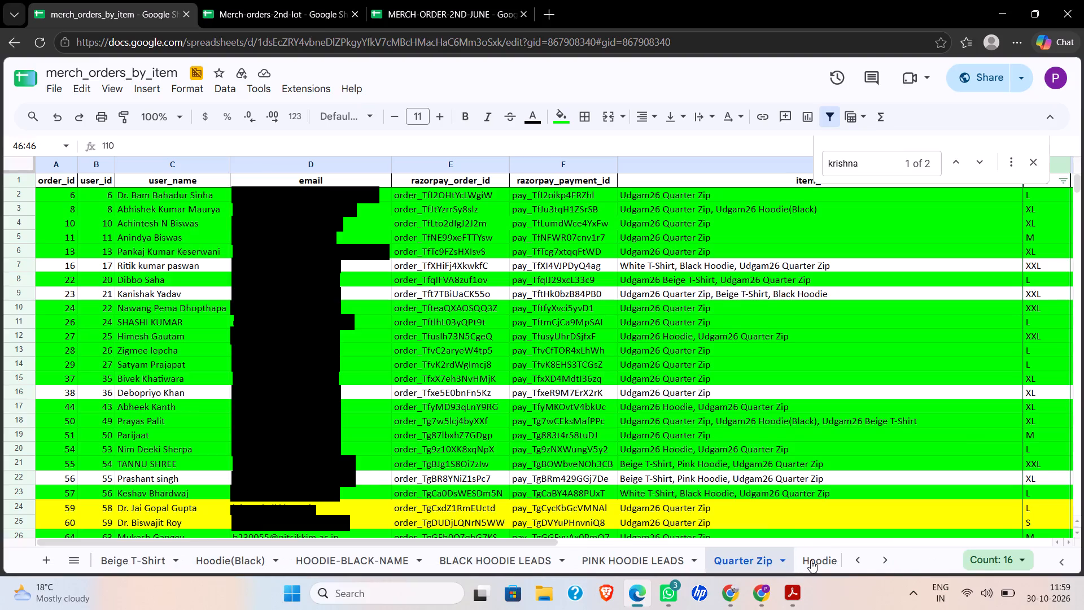
left_click(514, 568)
left_click(384, 553)
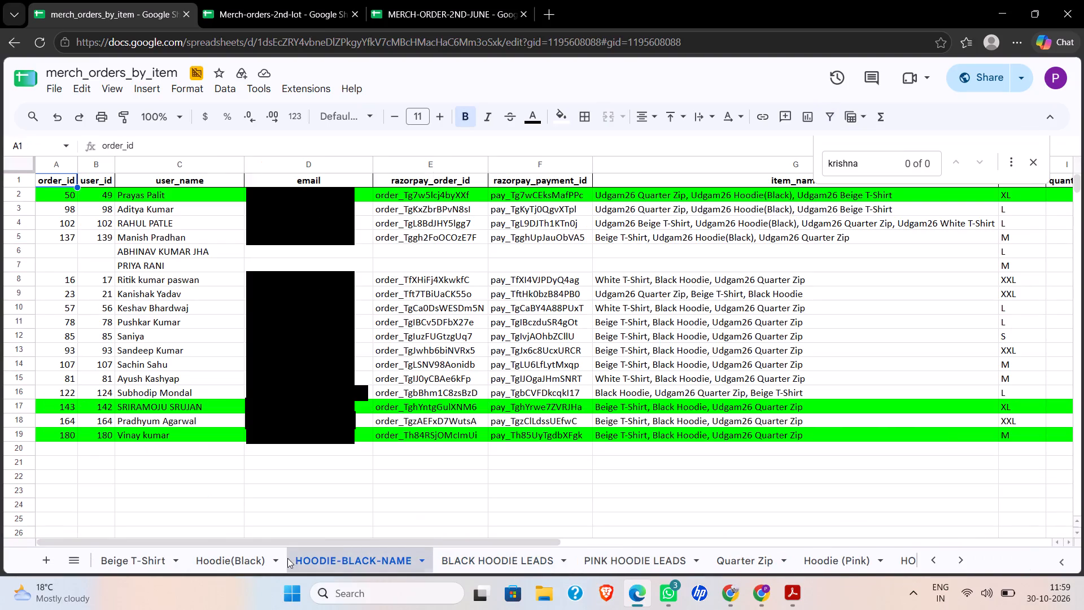
Review the Hoodie(Black) orders once more, from the last entries back up to the header row, checking which rows are unmarked.
left_click(238, 561)
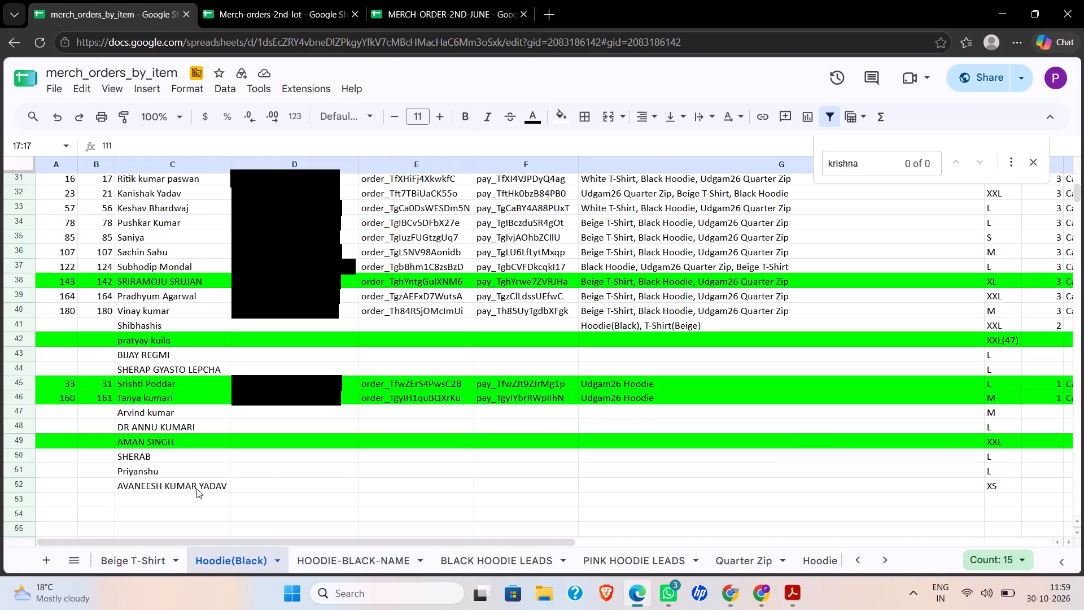
scroll(143, 468, "up", 2)
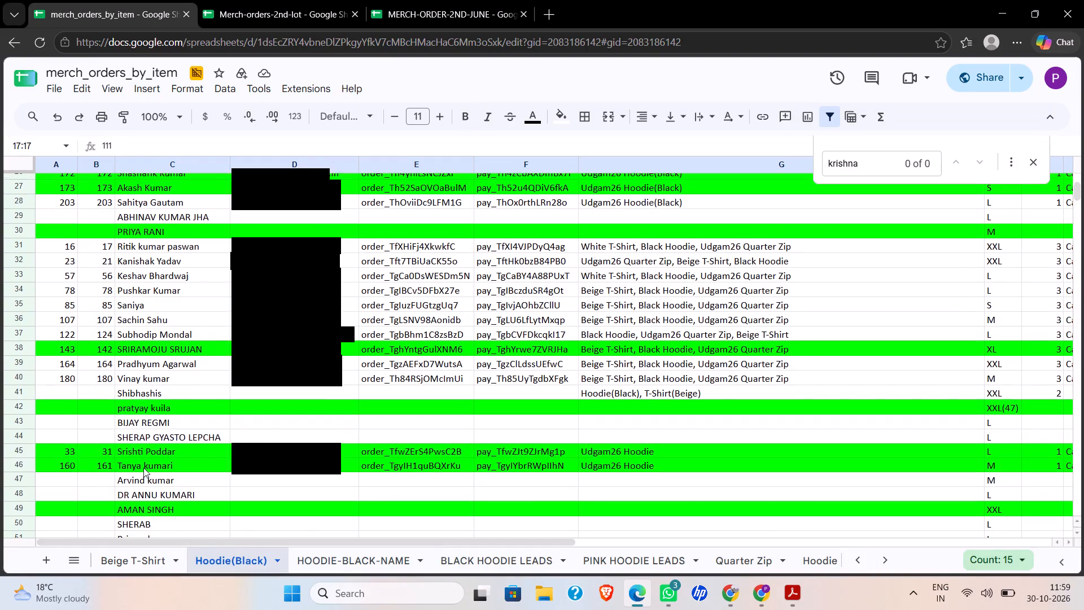
scroll(143, 468, "up", 3)
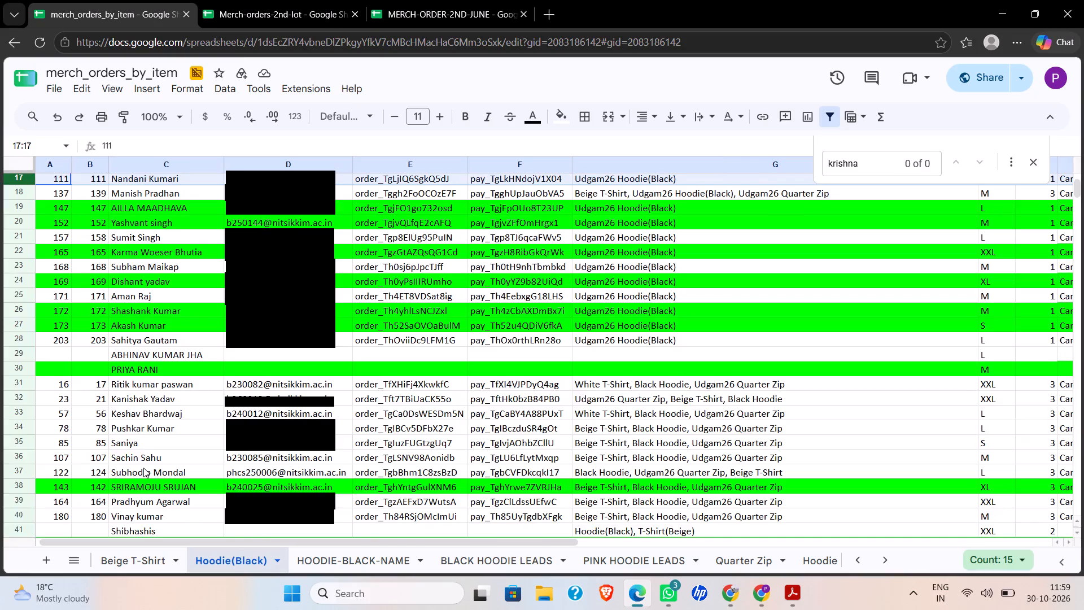
scroll(143, 468, "up", 4)
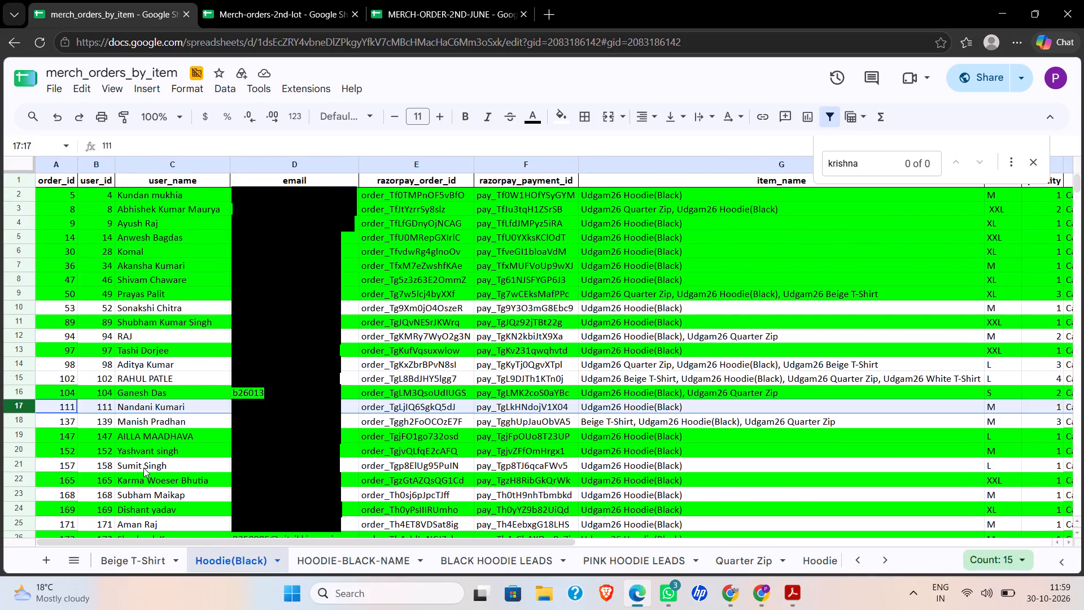
scroll(143, 468, "up", 1)
scroll(143, 468, "down", 1)
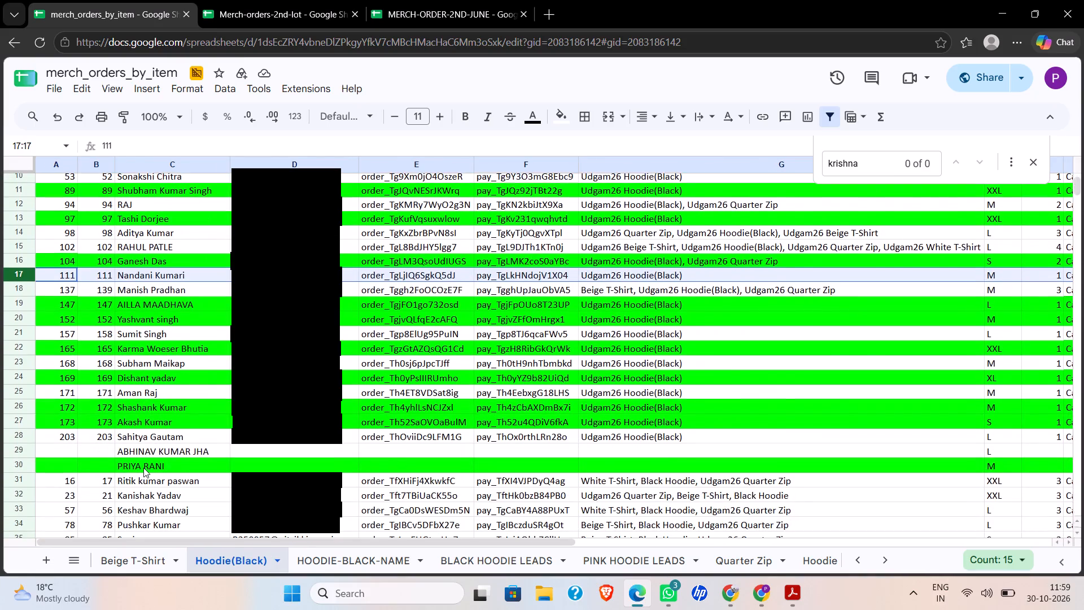
scroll(143, 468, "down", 1)
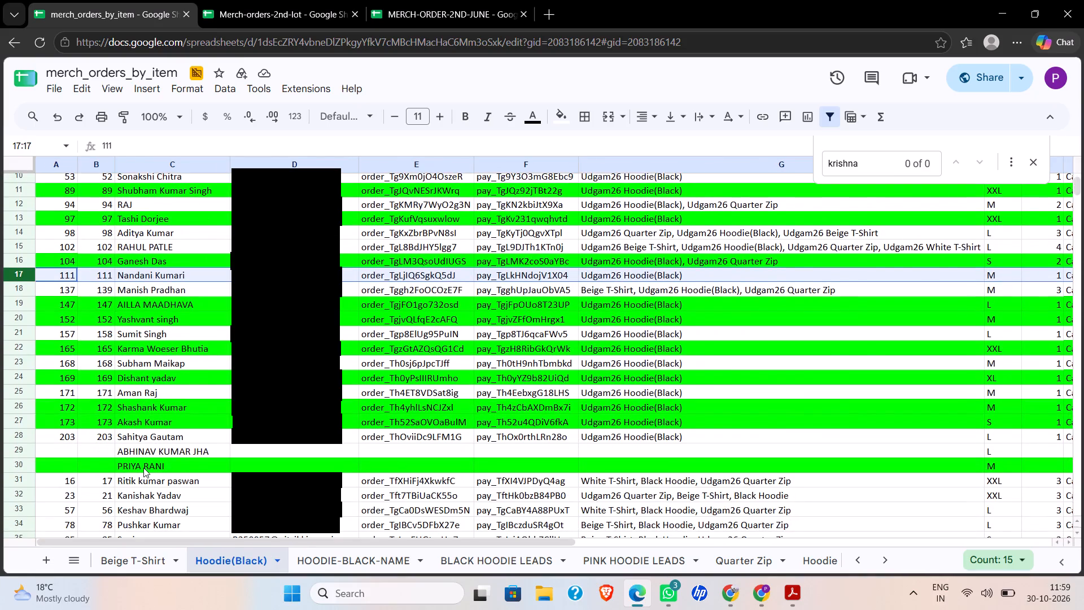
scroll(143, 468, "up", 2)
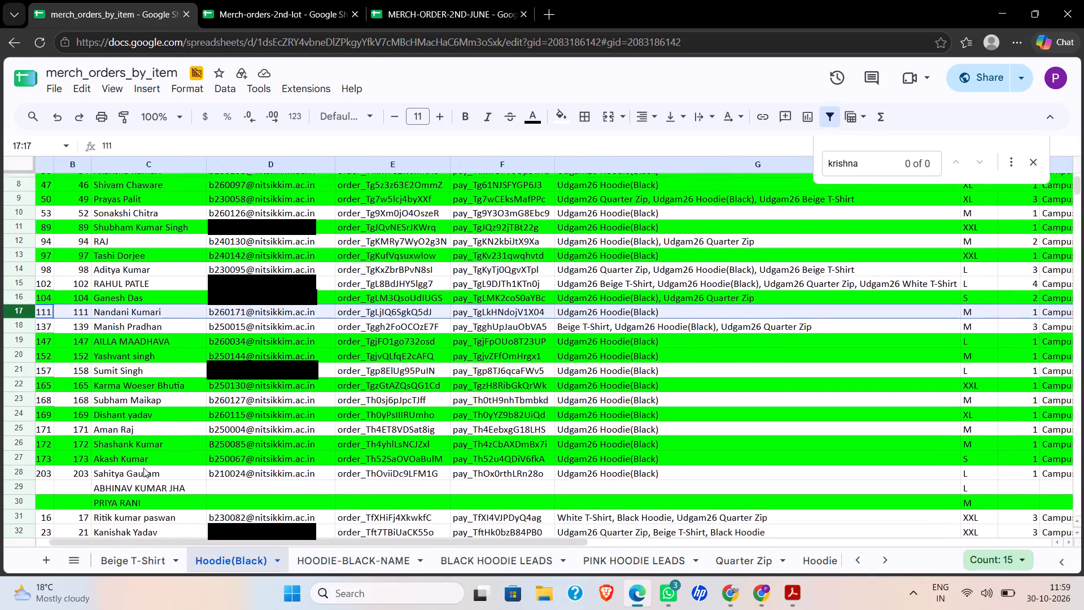
scroll(143, 468, "right", 2)
scroll(143, 468, "up", 3)
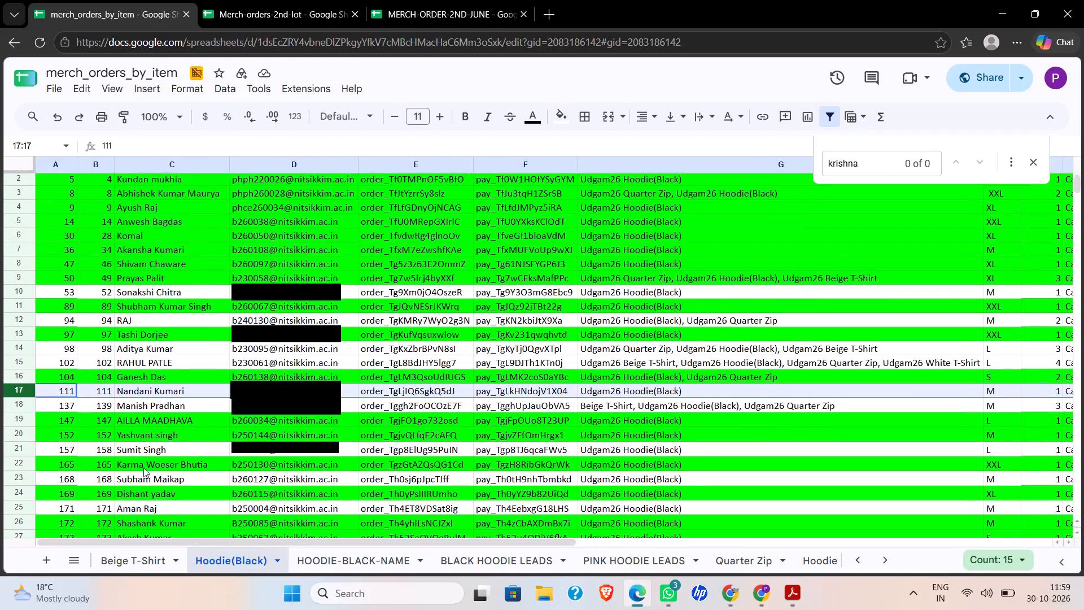
scroll(143, 468, "up", 2)
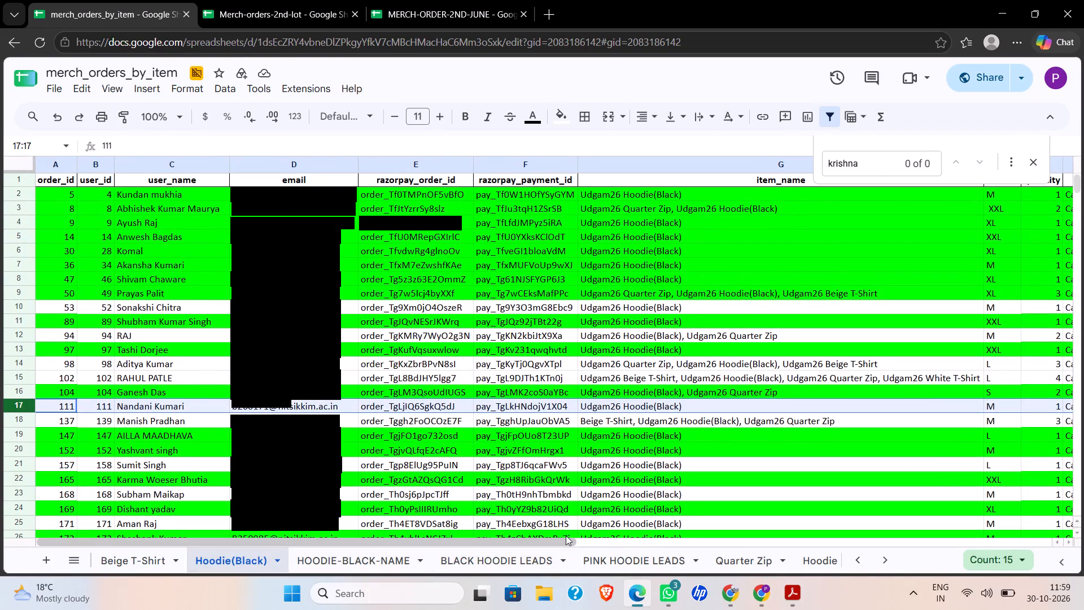
Check the size, roll number, printed name and status columns of the Hoodie(Black) orders, and return to the first columns.
scroll(815, 560, "left", 5)
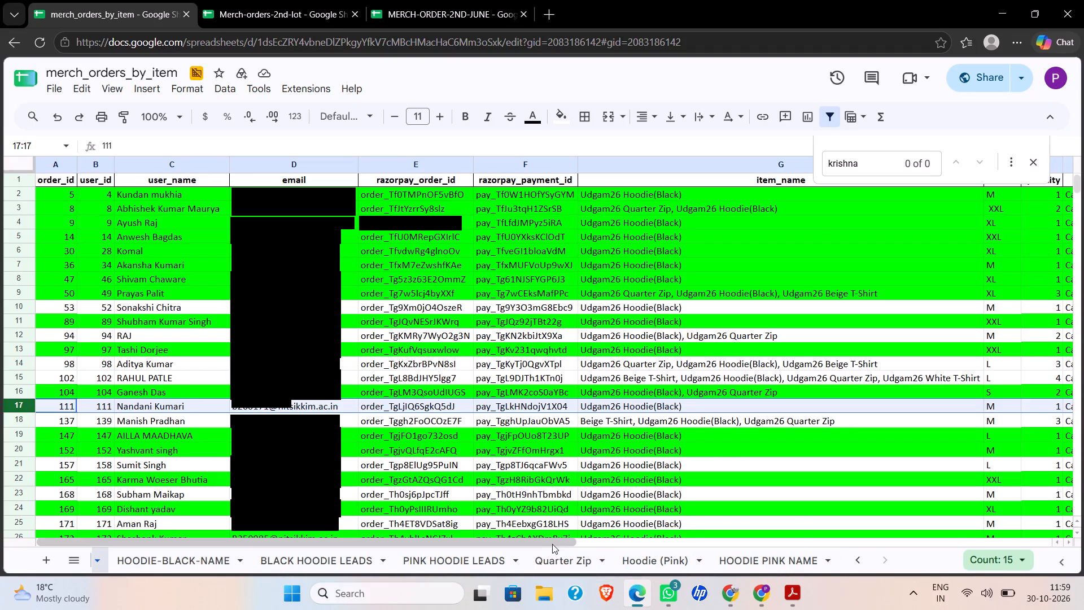
left_click_drag(552, 544, 873, 528)
scroll(926, 522, "left", 1)
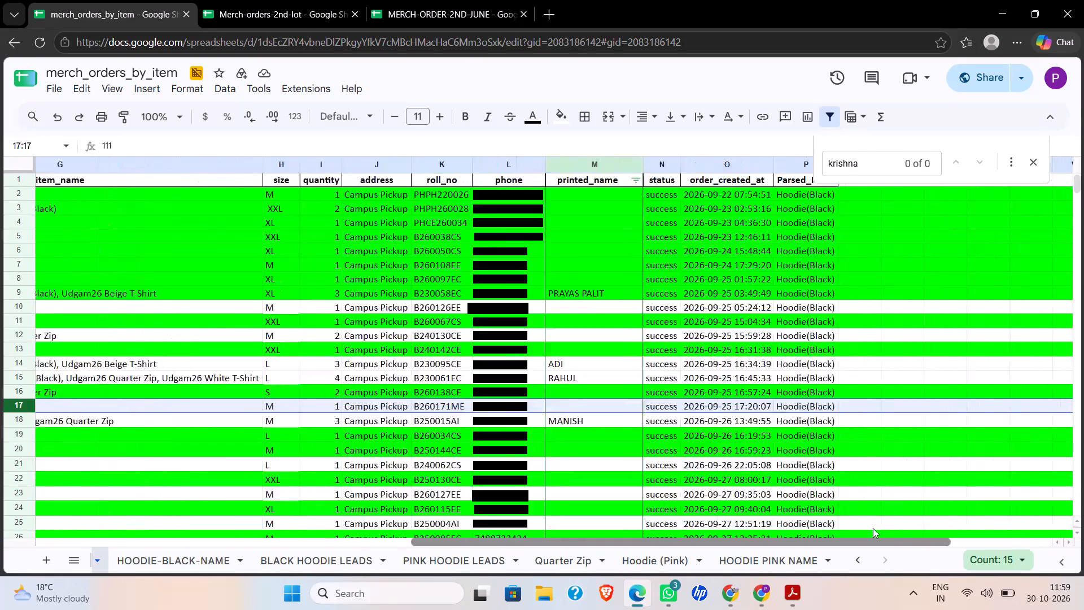
scroll(873, 528, "left", 5)
left_click_drag(873, 528, 495, 583)
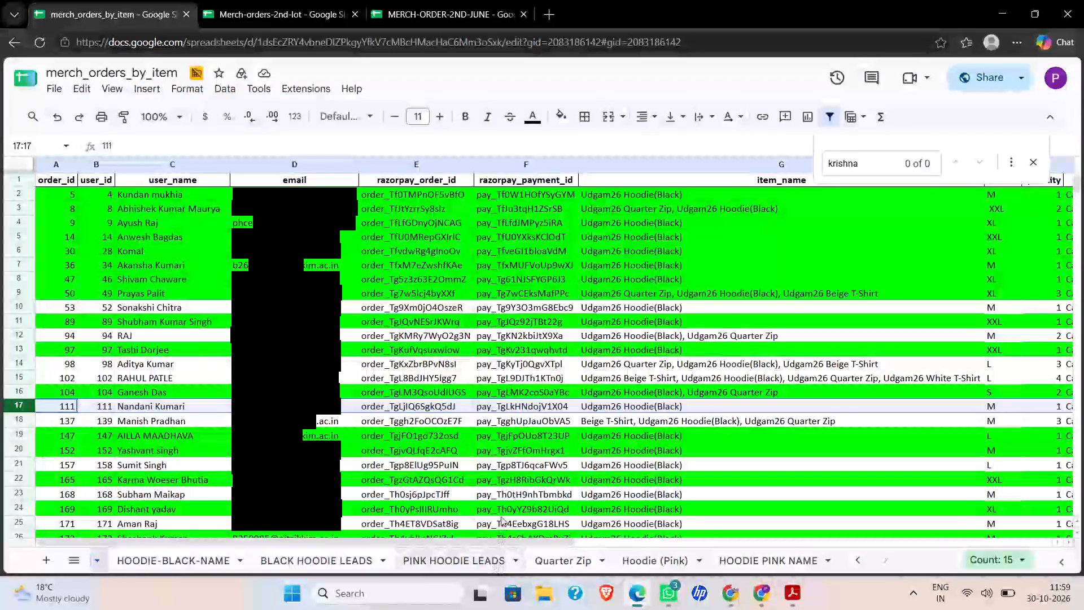
Review the BLACK HOODIE LEADS sheet from its first row to the last entry for rows not marked green.
left_click(308, 565)
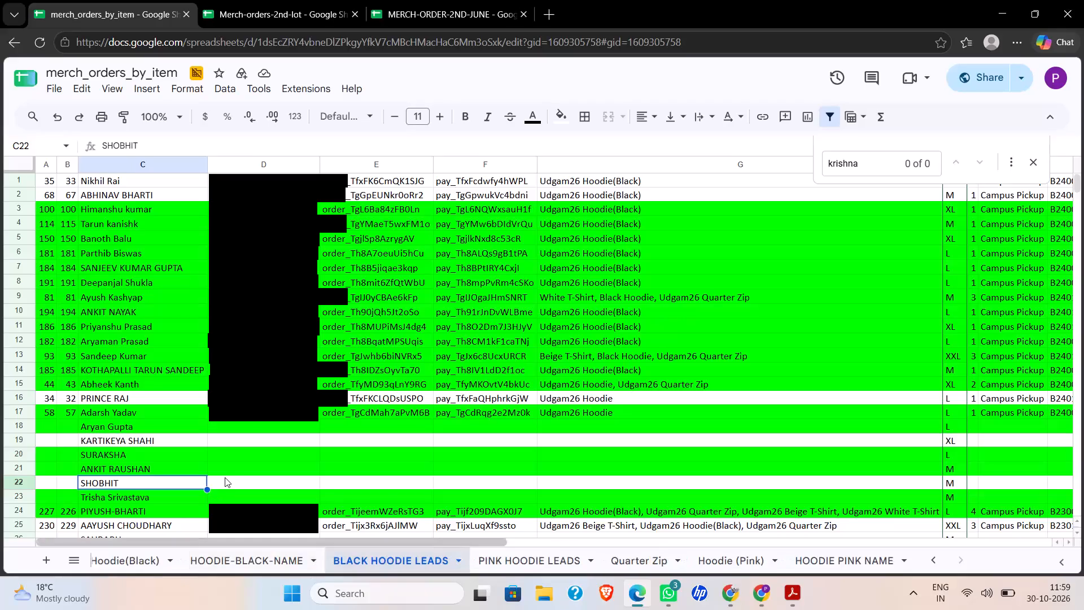
scroll(225, 477, "up", 1)
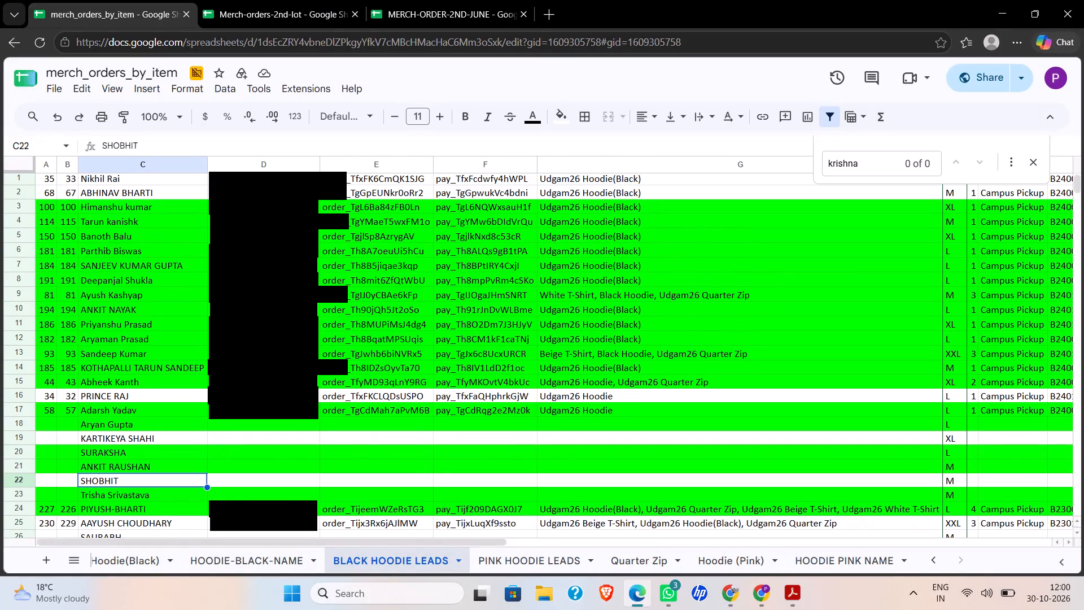
scroll(312, 464, "up", 1)
scroll(312, 464, "down", 2)
scroll(312, 464, "up", 1)
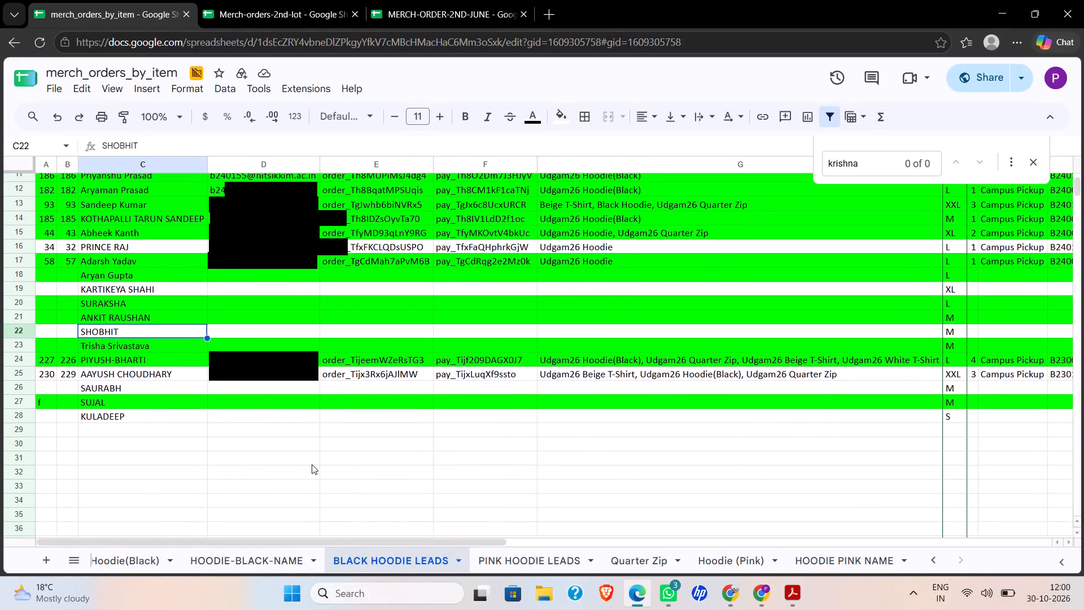
scroll(312, 464, "up", 3)
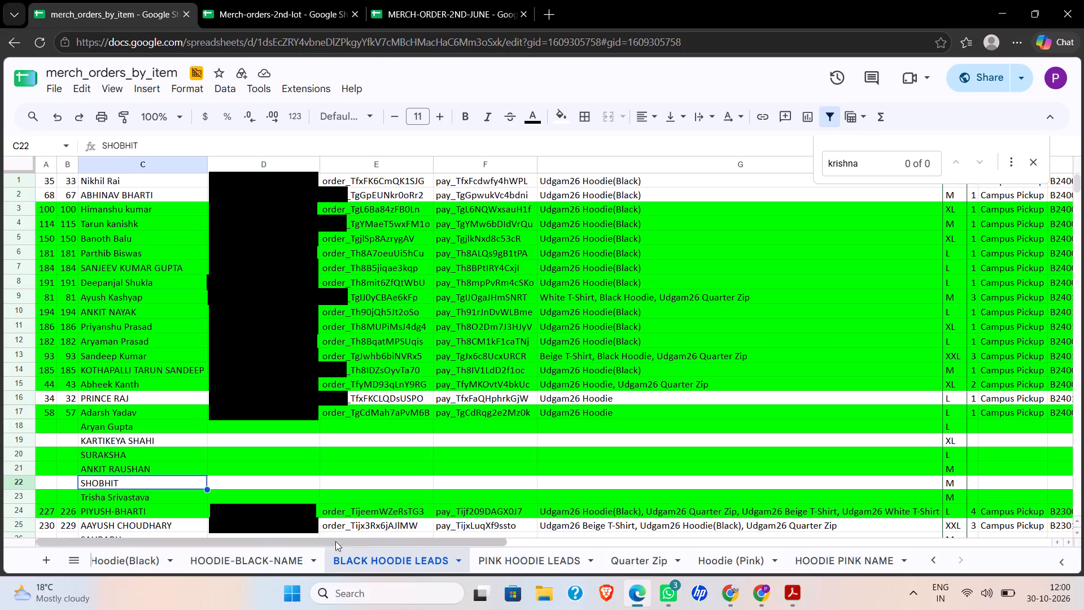
Look over the entries and row markings on the PINK HOODIE LEADS sheet.
left_click(492, 564)
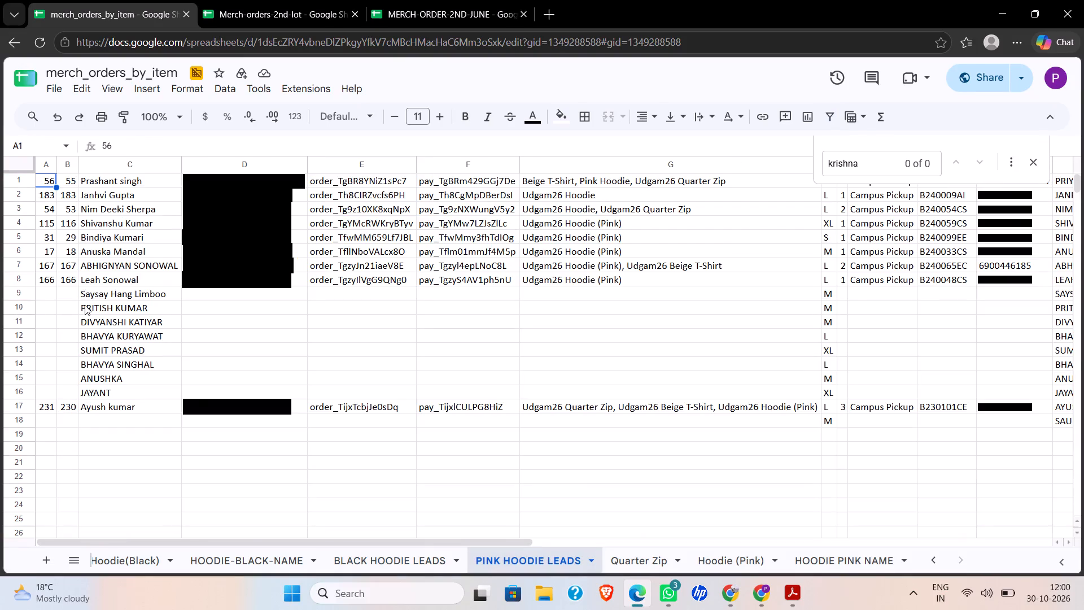
scroll(129, 273, "up", 1)
Find the buyer matching "krishna" in row 29 of the Quarter Zip sheet and inspect the name, email and Razorpay order ID.
left_click(630, 559)
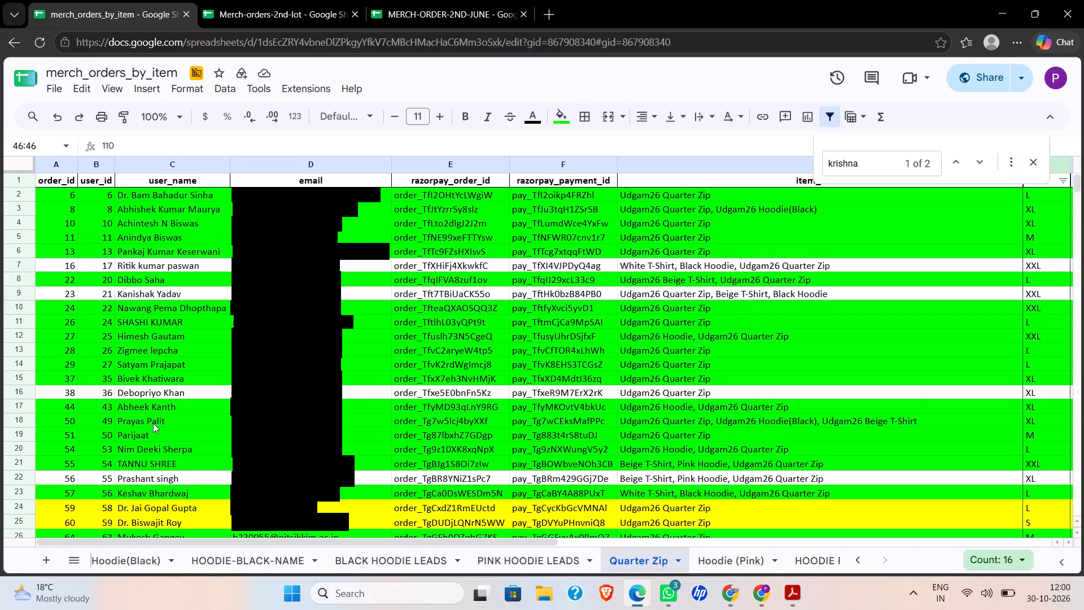
scroll(153, 423, "down", 2)
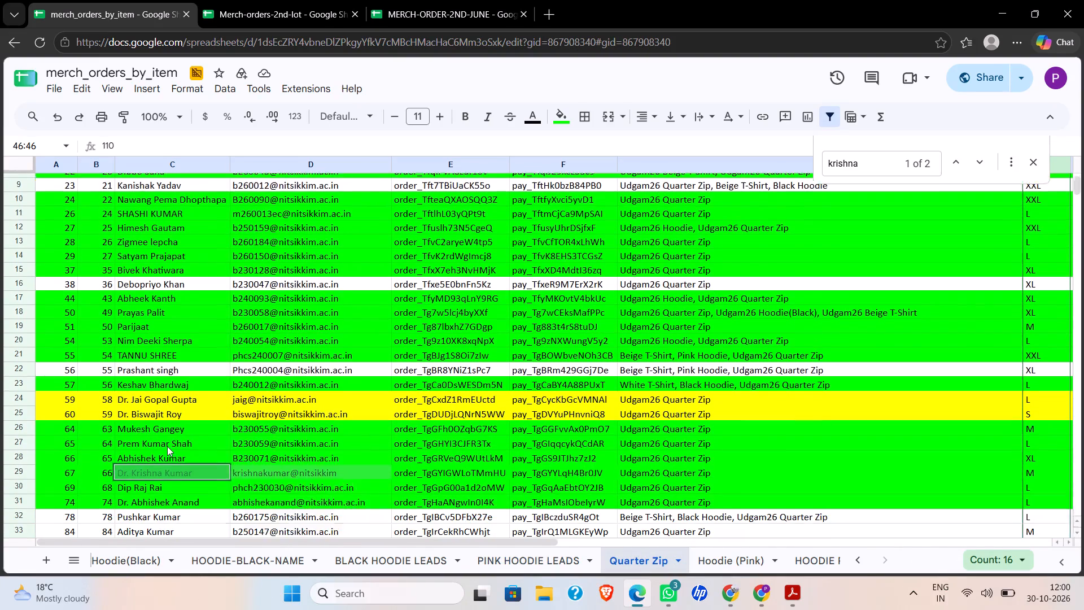
scroll(167, 446, "down", 2)
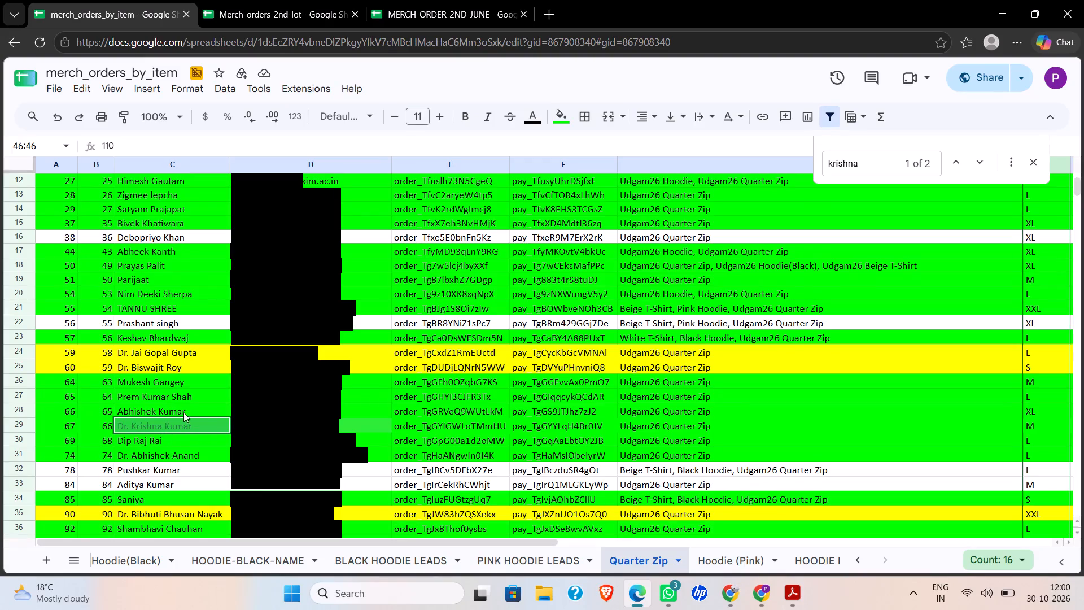
left_click(181, 422)
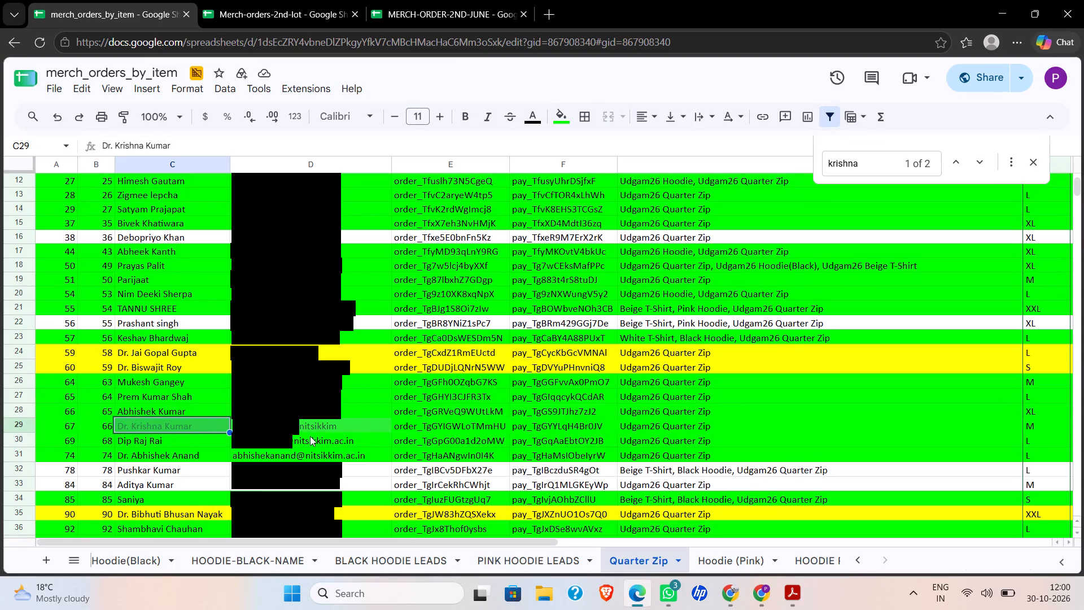
left_click(308, 421)
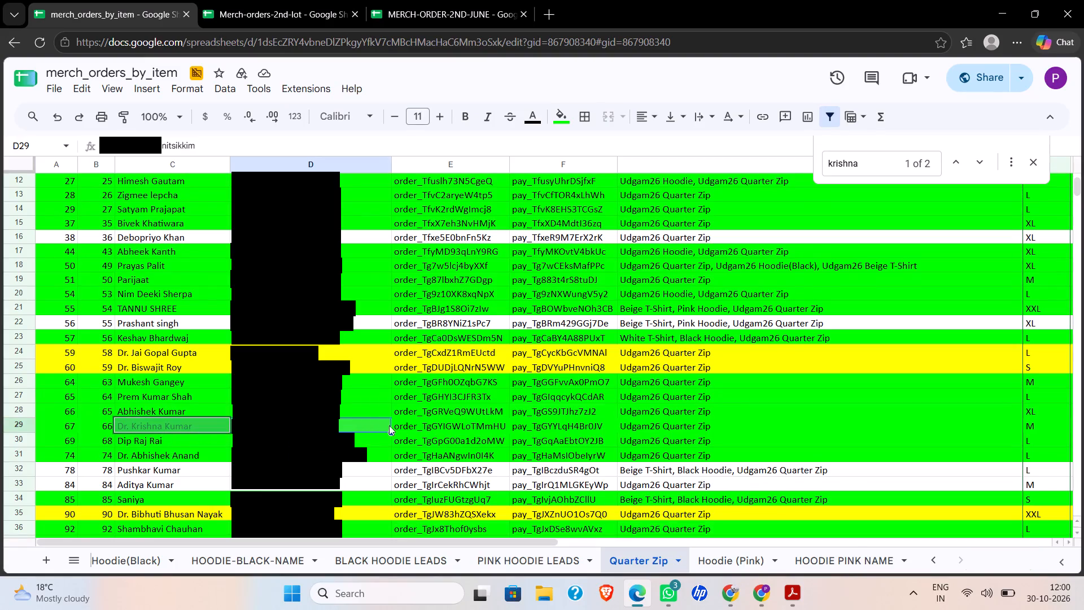
left_click(408, 427)
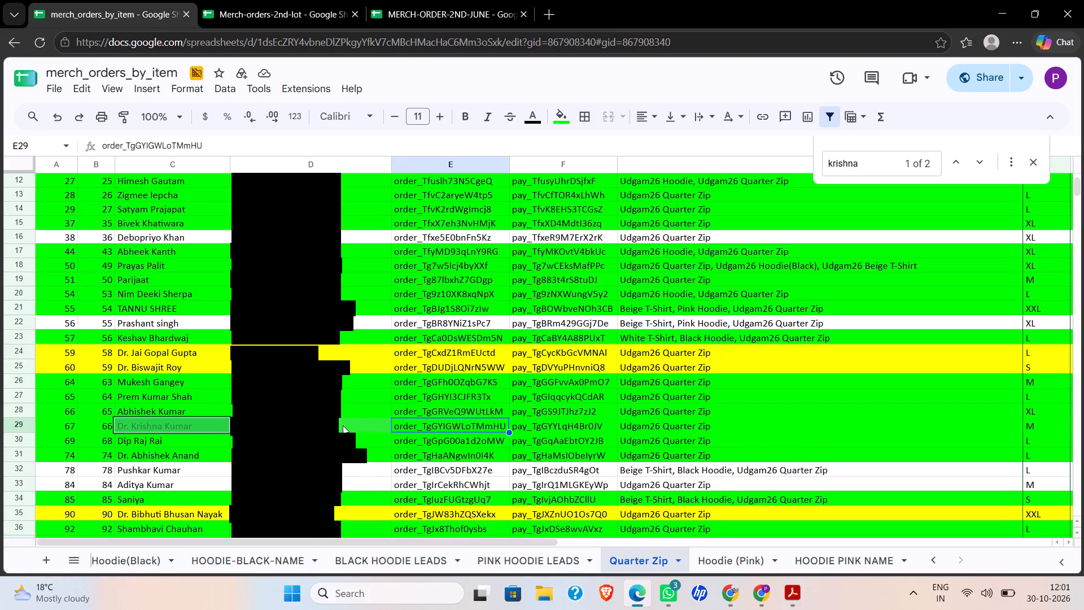
Review the Quarter Zip orders from the krishna match down to order 189, and close the krishna search.
scroll(343, 425, "right", 1)
scroll(343, 425, "down", 1)
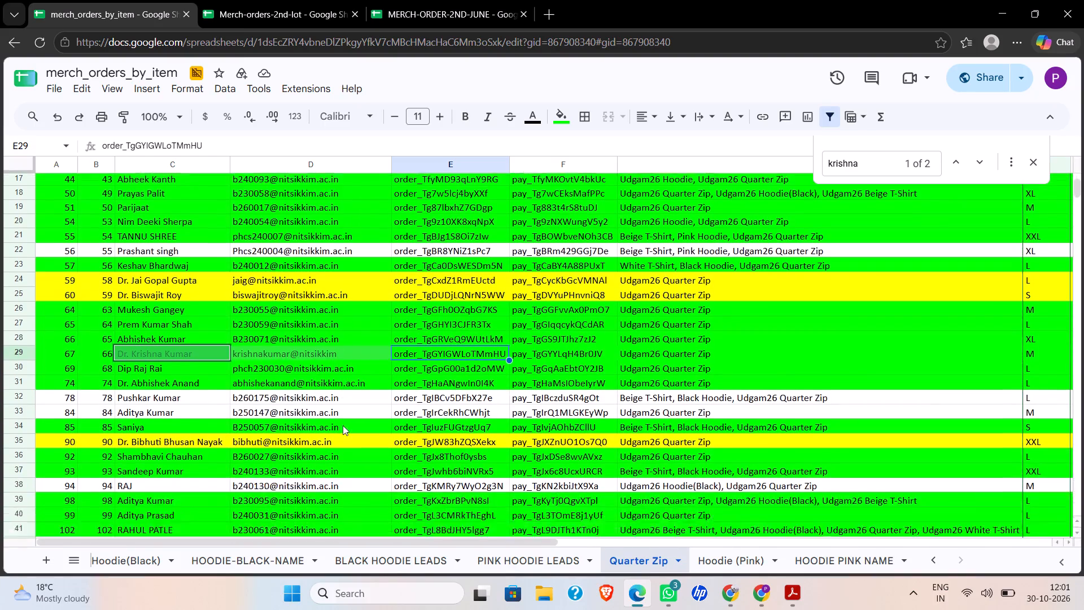
scroll(343, 425, "down", 6)
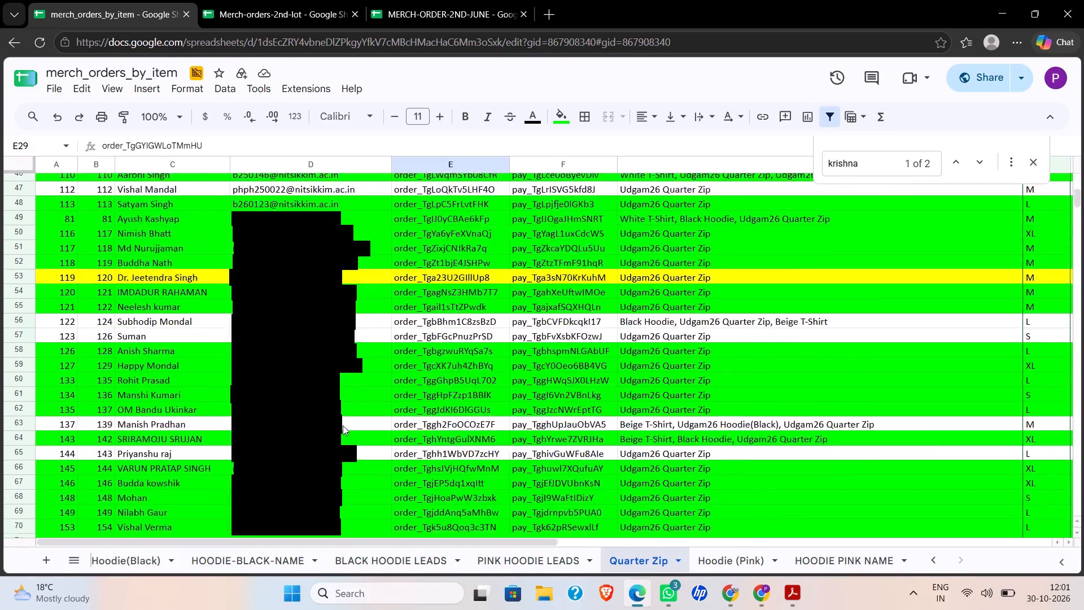
scroll(343, 425, "down", 3)
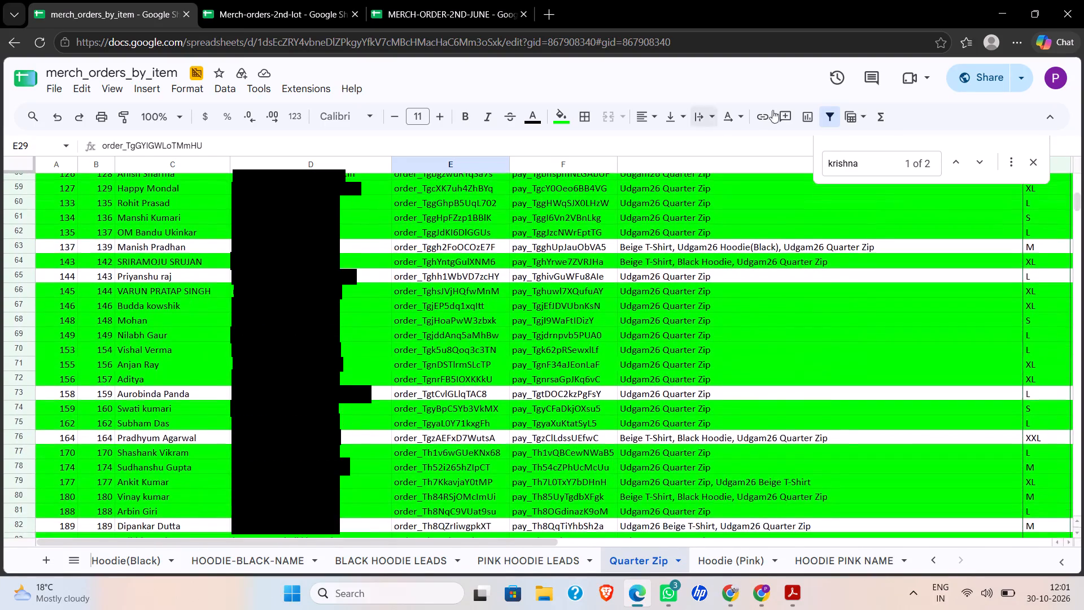
left_click(1033, 170)
Review the Quarter Zip orders from the header row down to order 126, checking the green, yellow and unmarked rows.
scroll(467, 382, "up", 4)
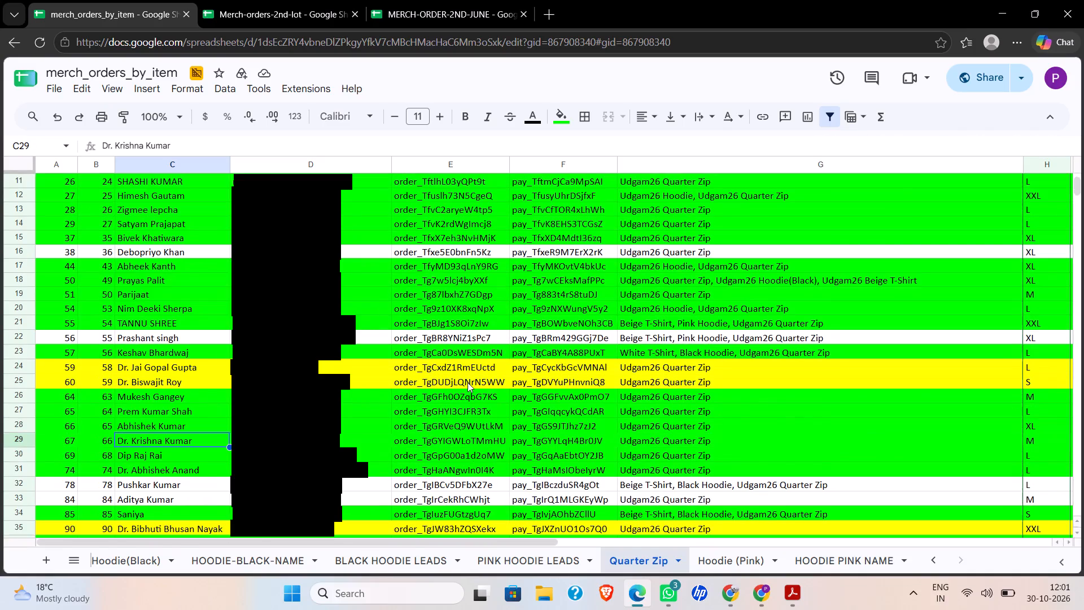
scroll(467, 382, "up", 1)
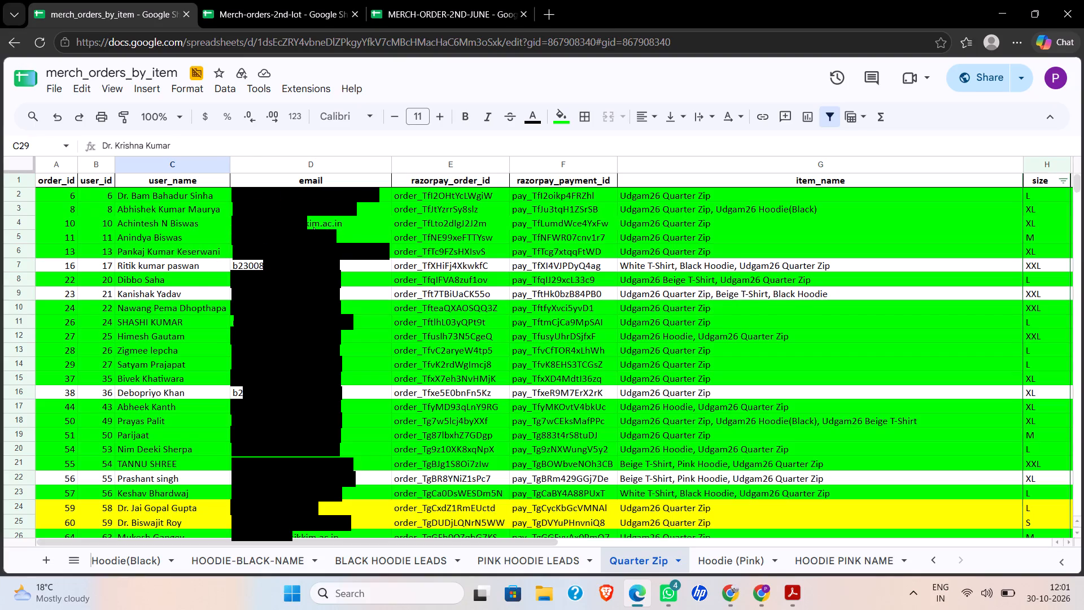
scroll(251, 330, "down", 2)
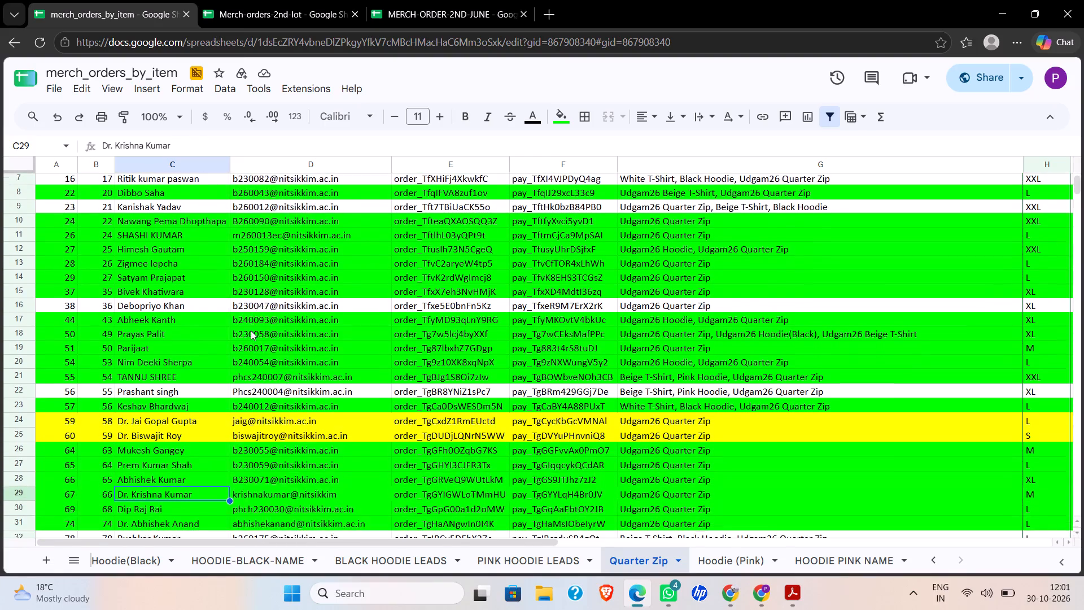
scroll(251, 330, "down", 2)
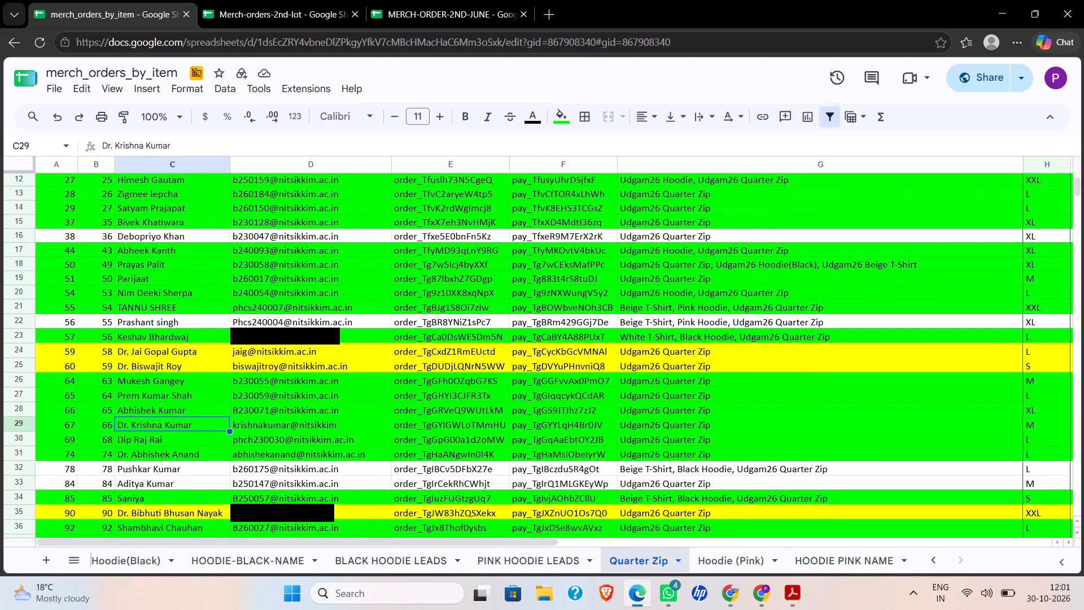
scroll(251, 330, "down", 3)
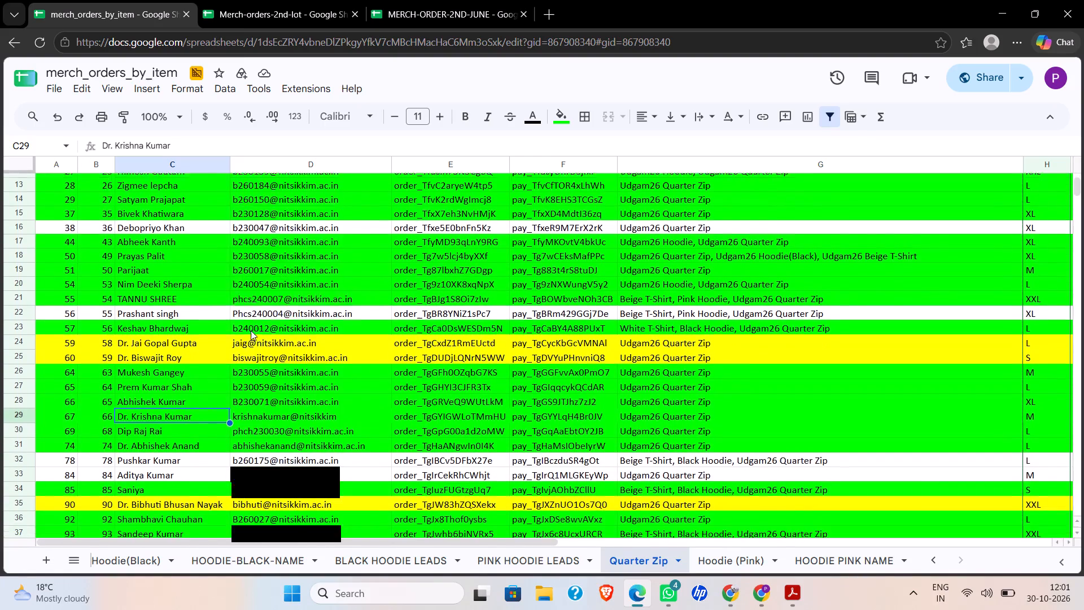
scroll(251, 330, "down", 2)
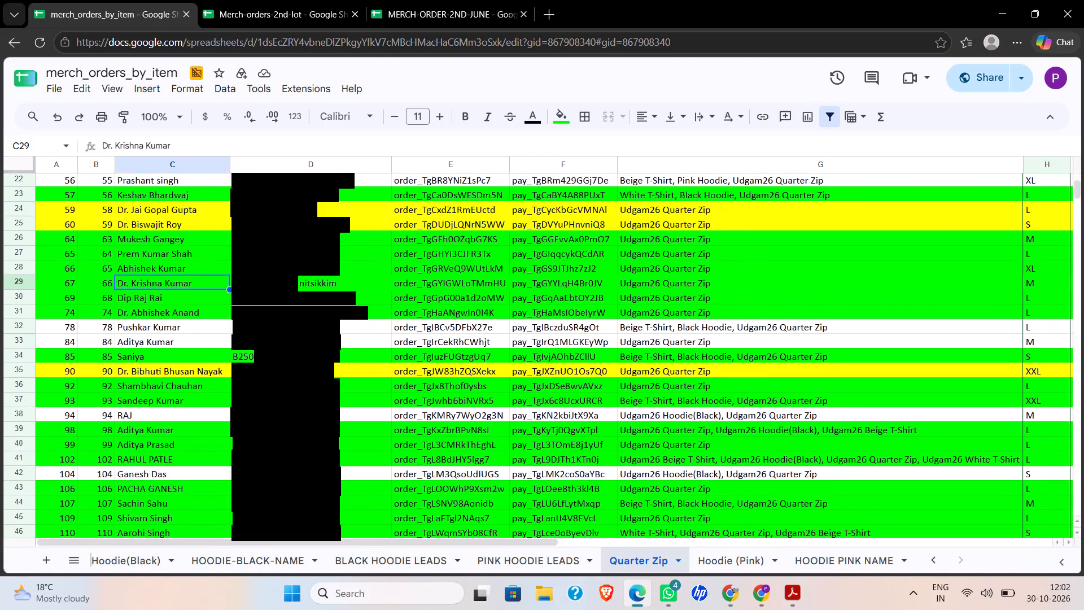
scroll(273, 300, "down", 1)
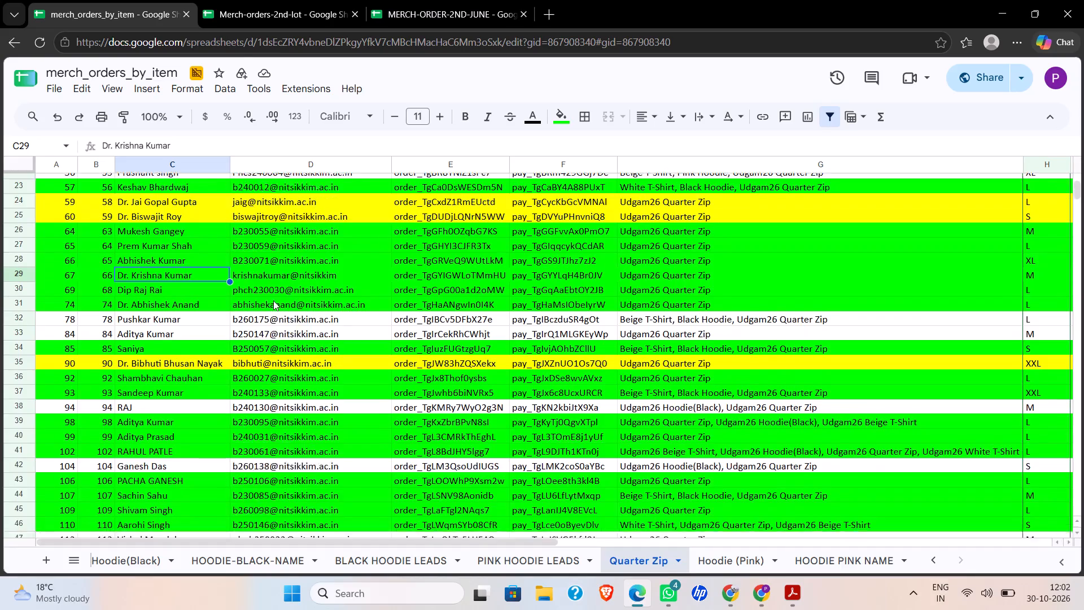
scroll(273, 300, "down", 1)
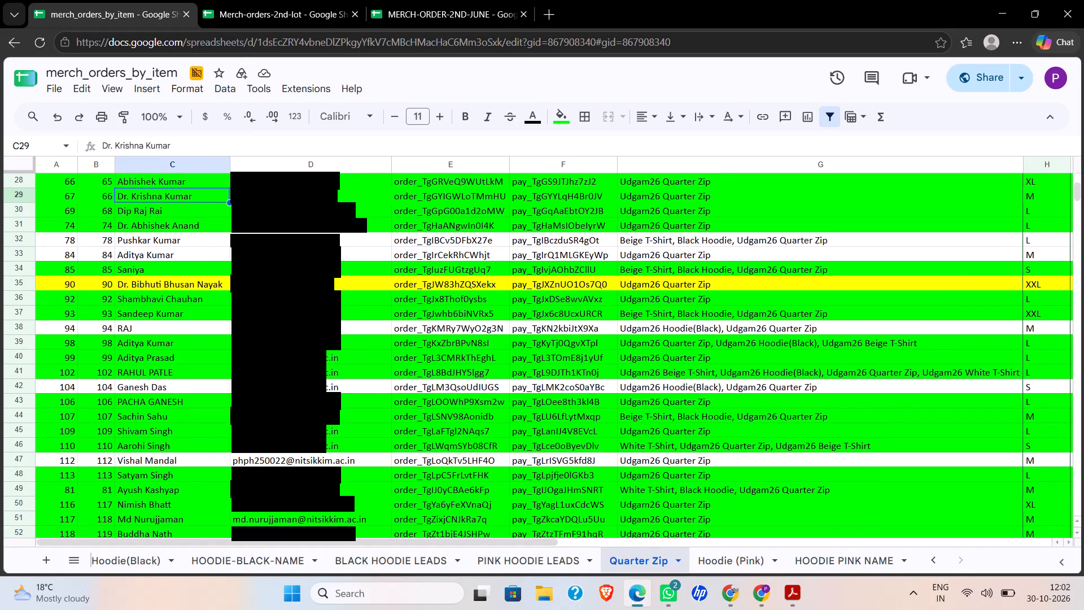
scroll(273, 300, "down", 1)
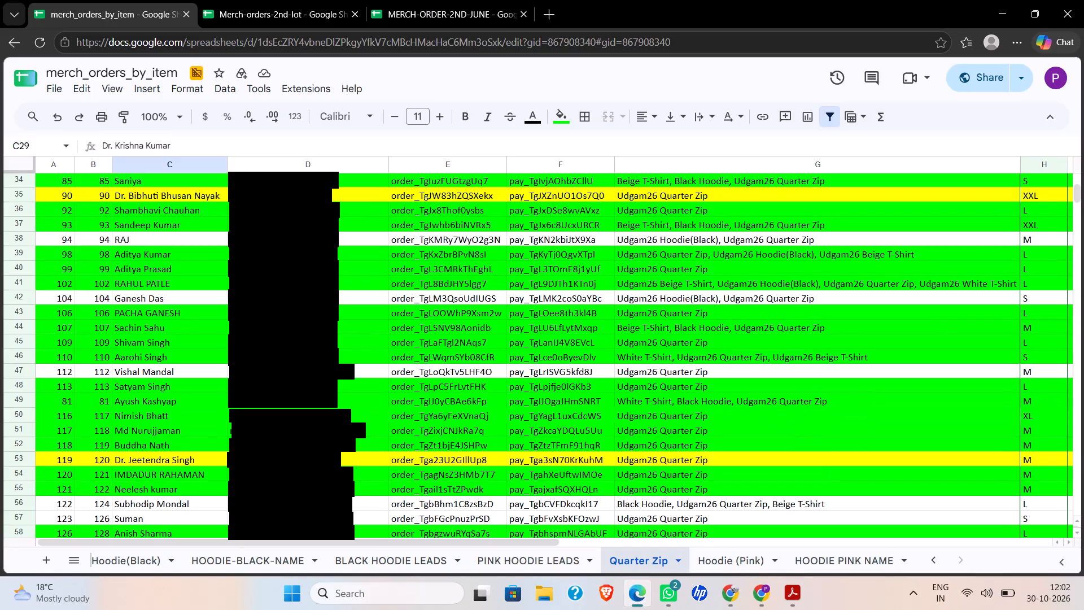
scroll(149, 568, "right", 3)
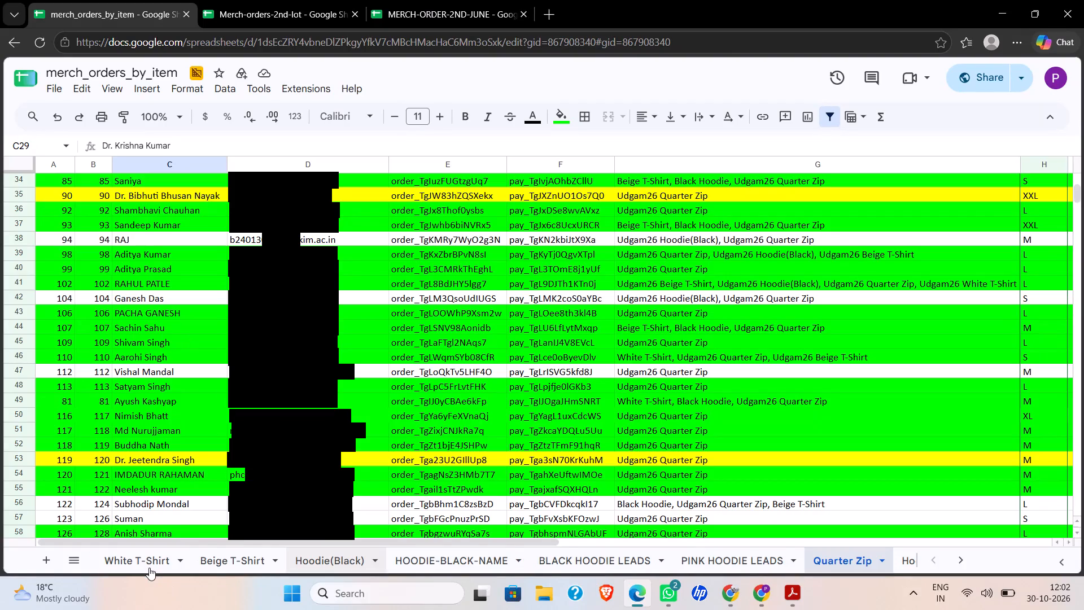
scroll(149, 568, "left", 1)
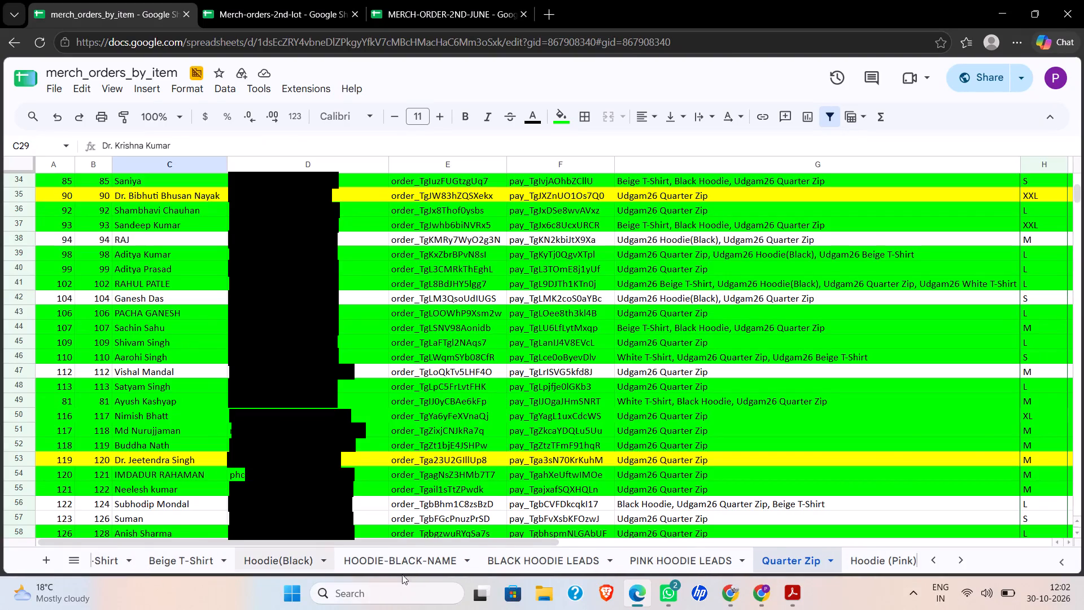
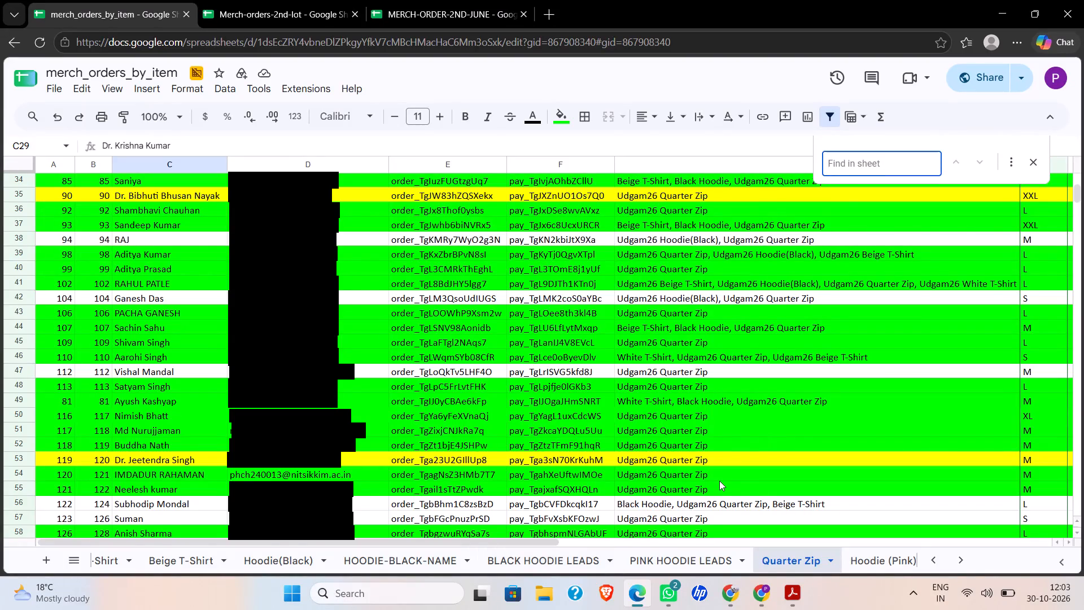
type("sum")
type("it")
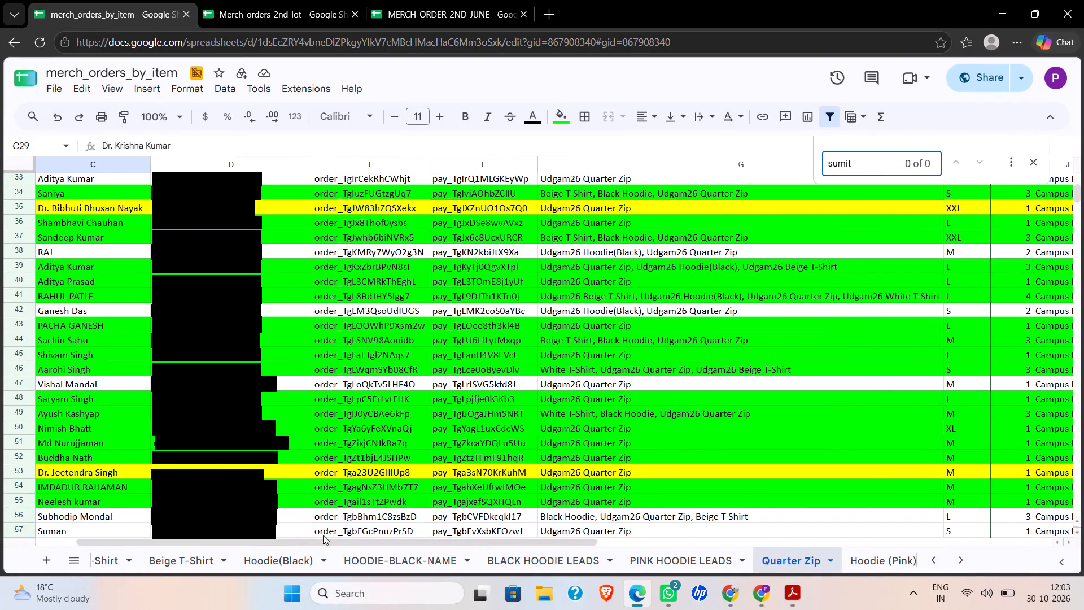
left_click(295, 554)
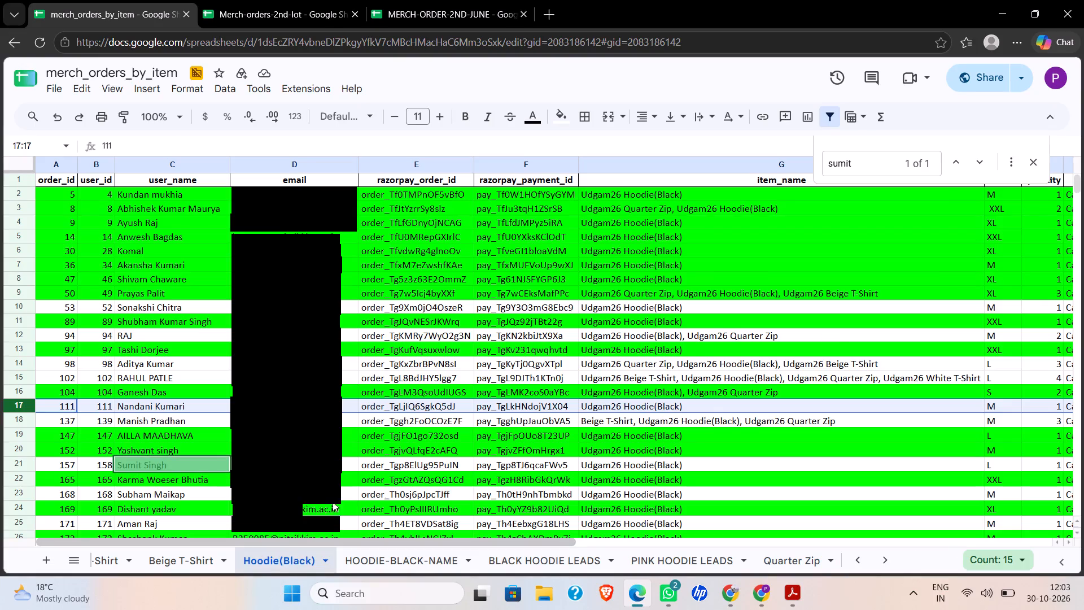
left_click(21, 465)
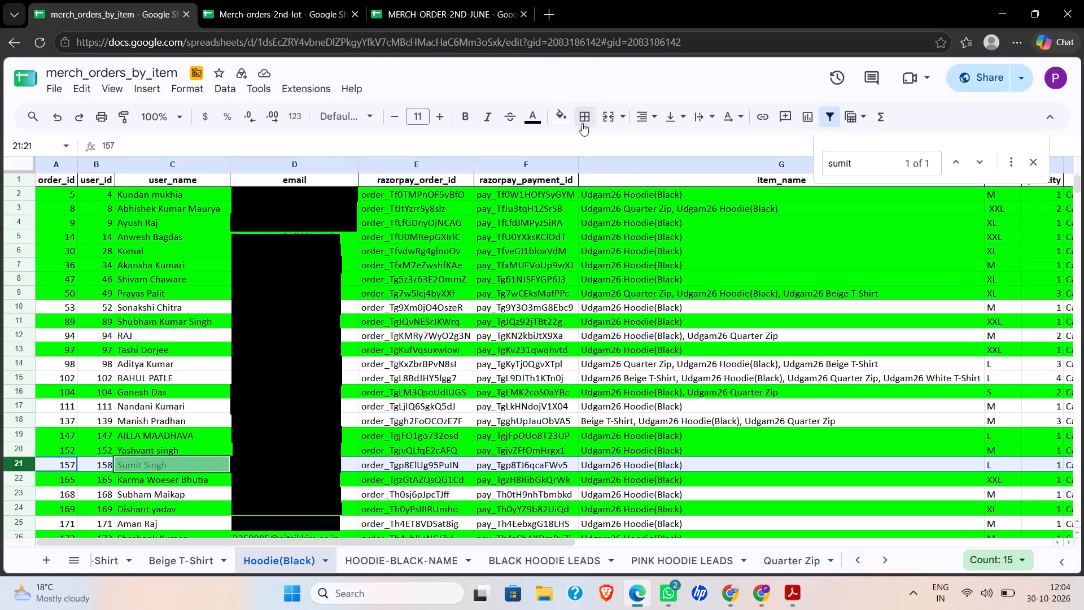
left_click(558, 121)
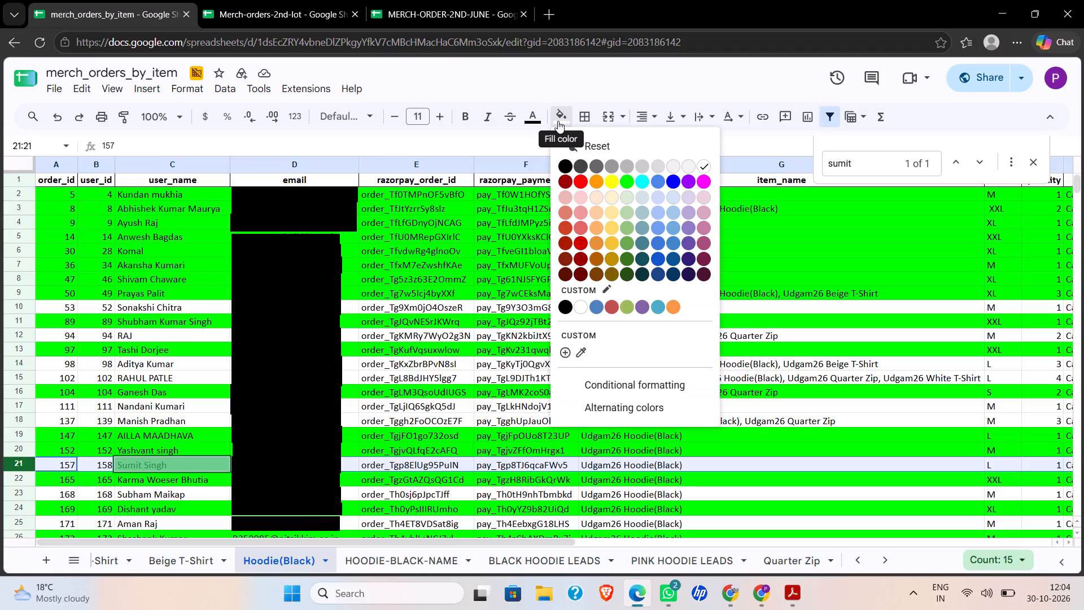
left_click(383, 143)
scroll(344, 319, "up", 2)
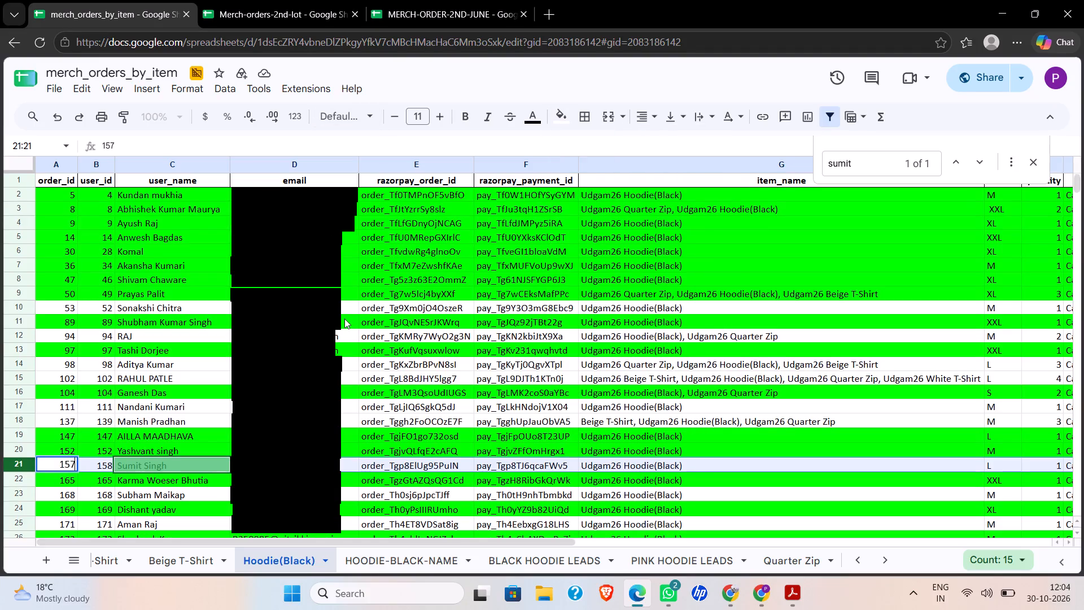
left_click(562, 111)
left_click(626, 186)
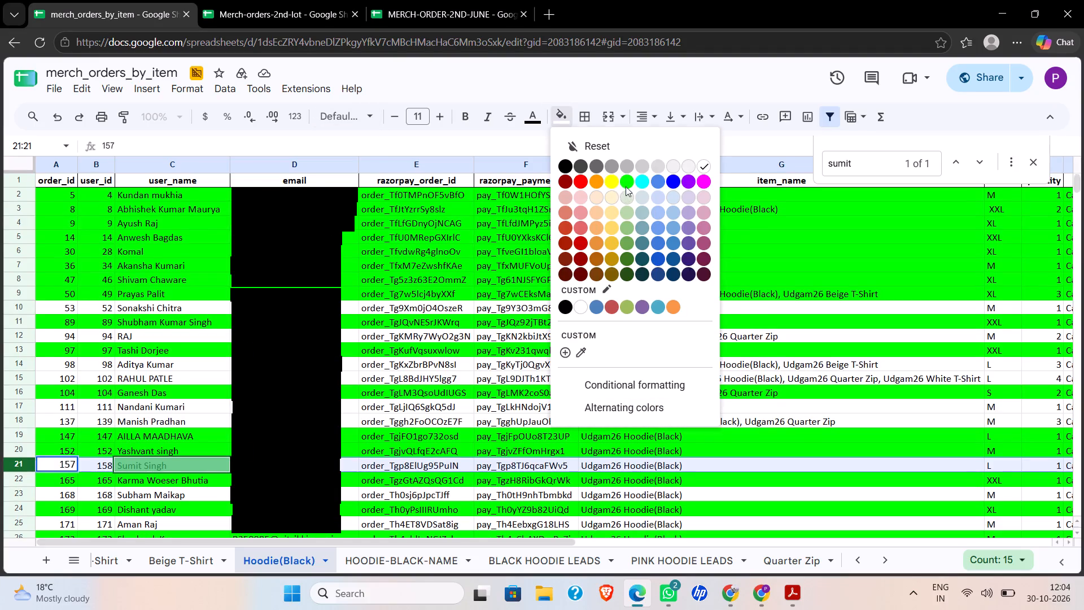
Fill row 52 of the Hoodie(Black) sheet, the last entry with size XS, green.
scroll(318, 386, "down", 3)
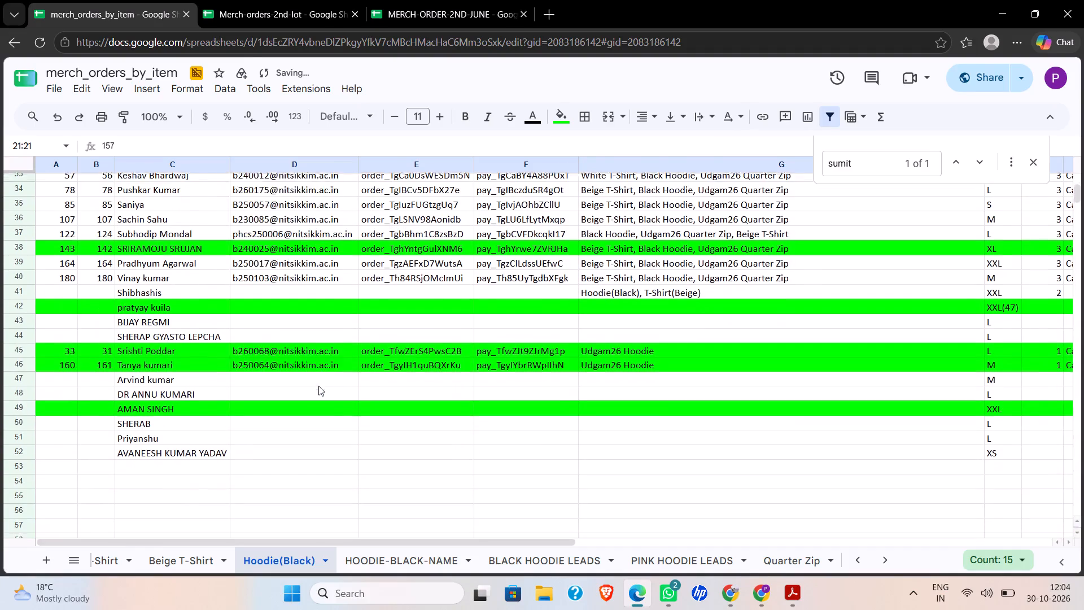
scroll(318, 386, "down", 1)
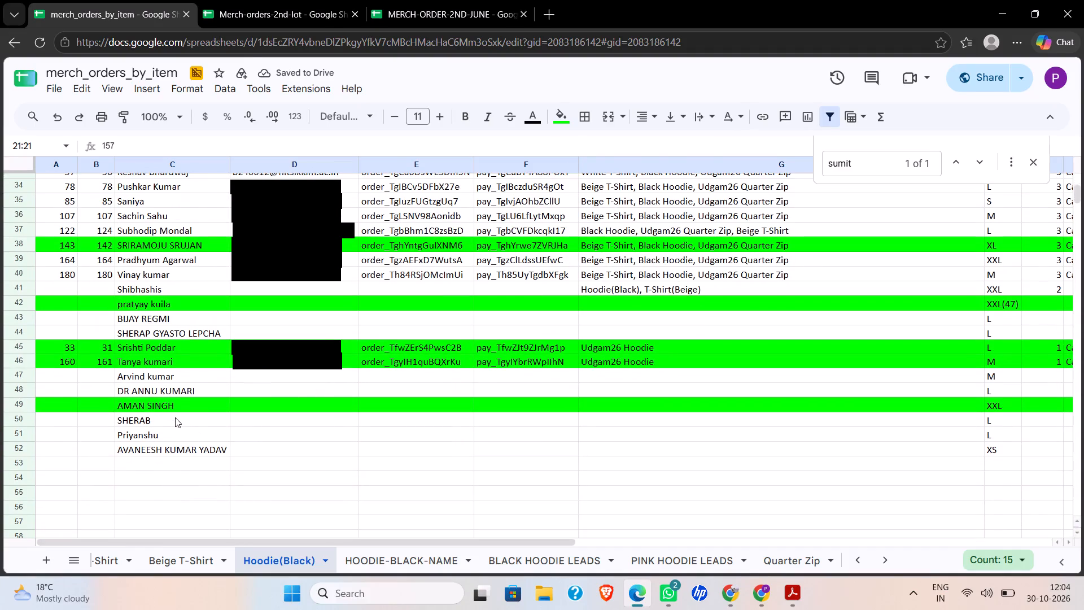
left_click(24, 448)
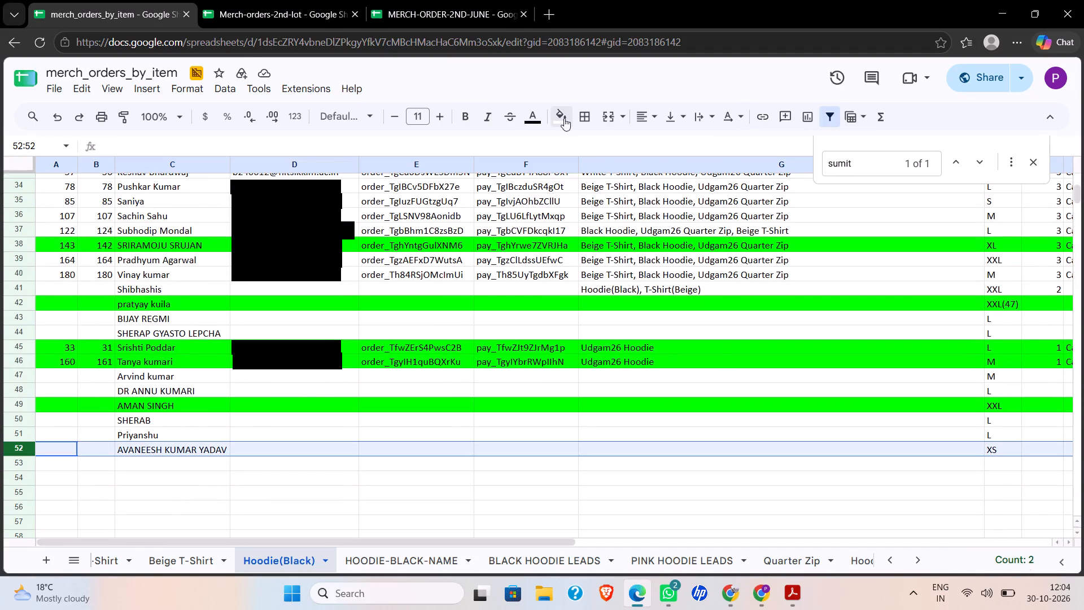
left_click(566, 108)
left_click(624, 181)
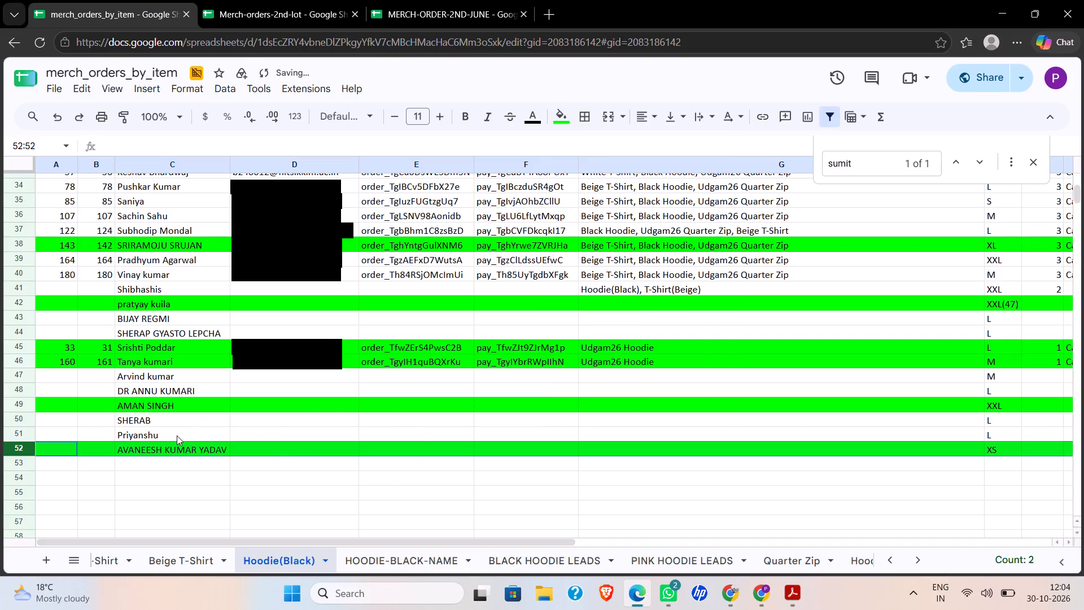
Fill row 48 of the Hoodie(Black) sheet, the size L entry directly above the green XXL row, green.
scroll(179, 432, "left", 1)
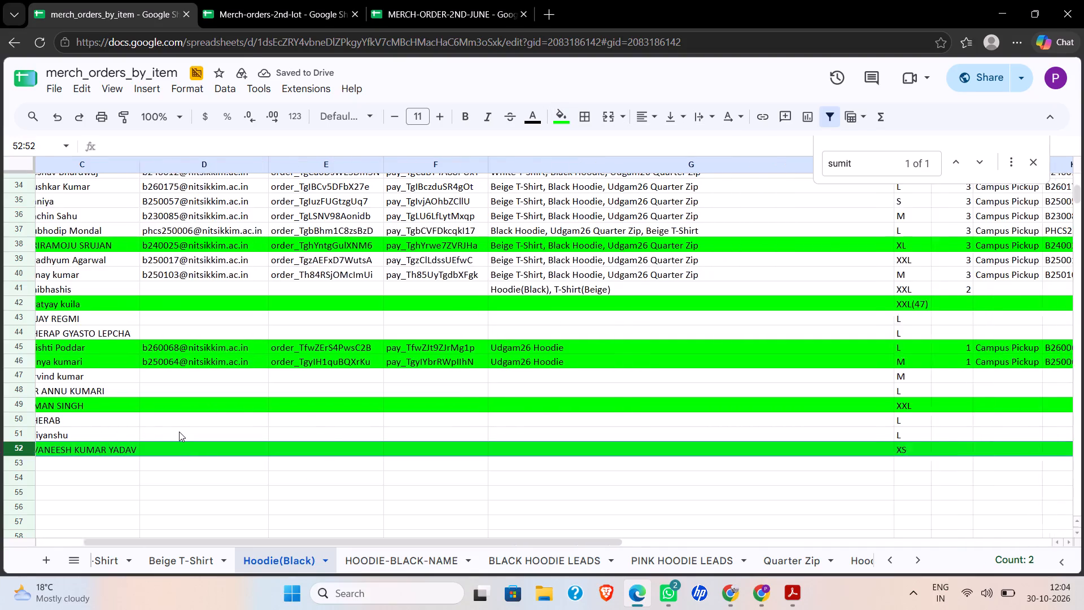
scroll(179, 432, "left", 2)
scroll(179, 432, "right", 5)
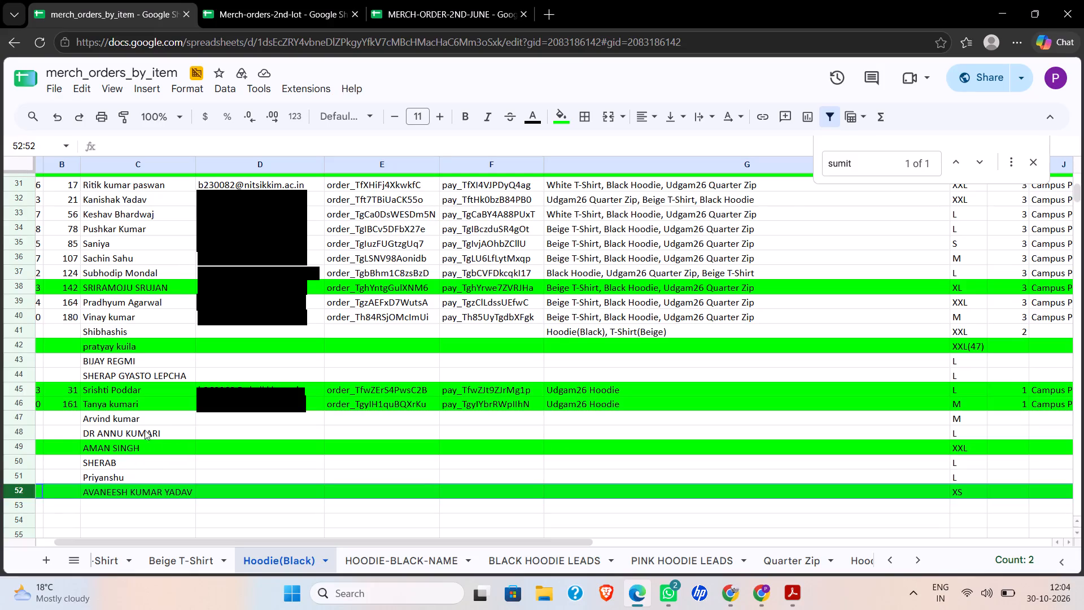
left_click(12, 428)
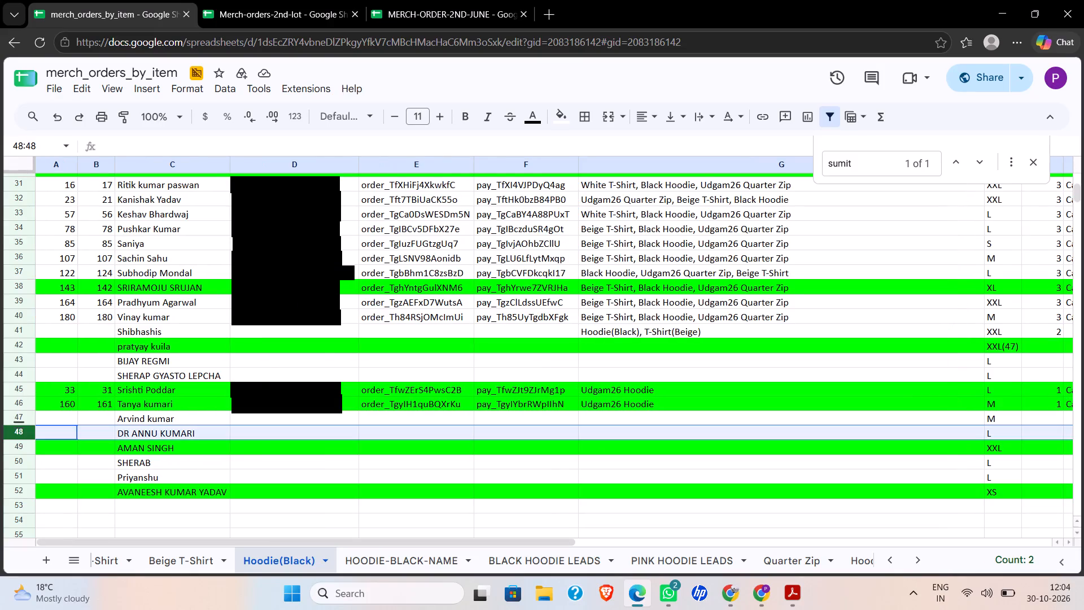
left_click(559, 114)
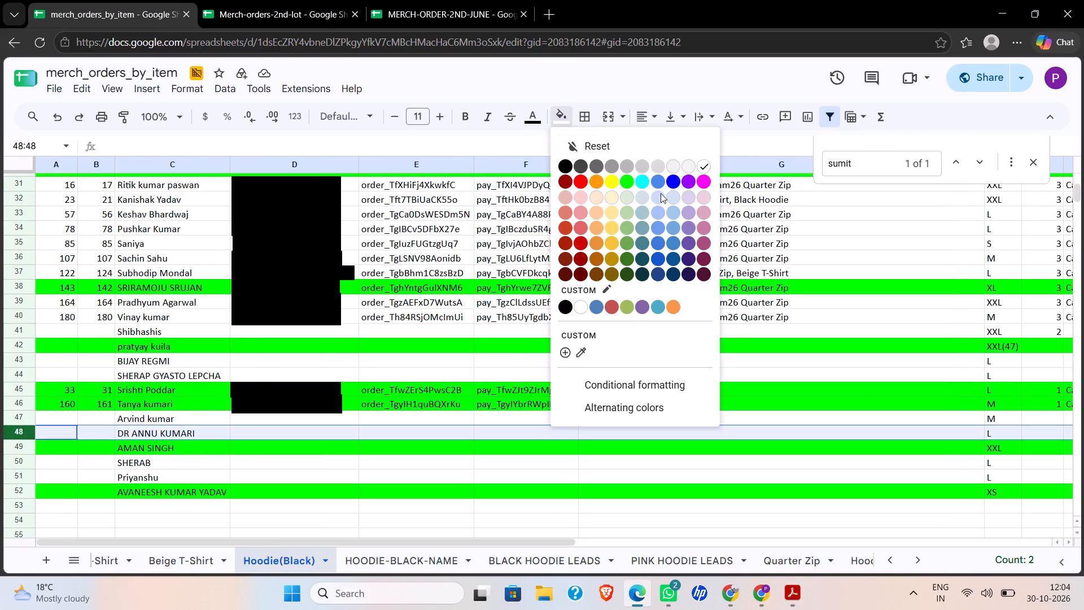
left_click(627, 179)
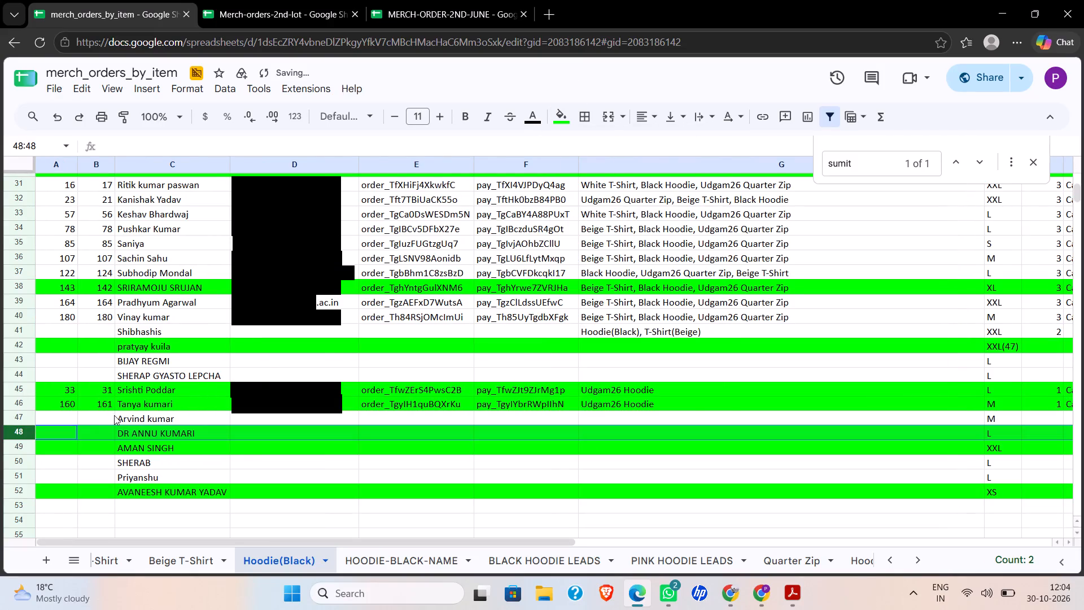
Check the order details of row 47 on the Hoodie(Black) sheet across all columns, keeping the row selected.
left_click(15, 417)
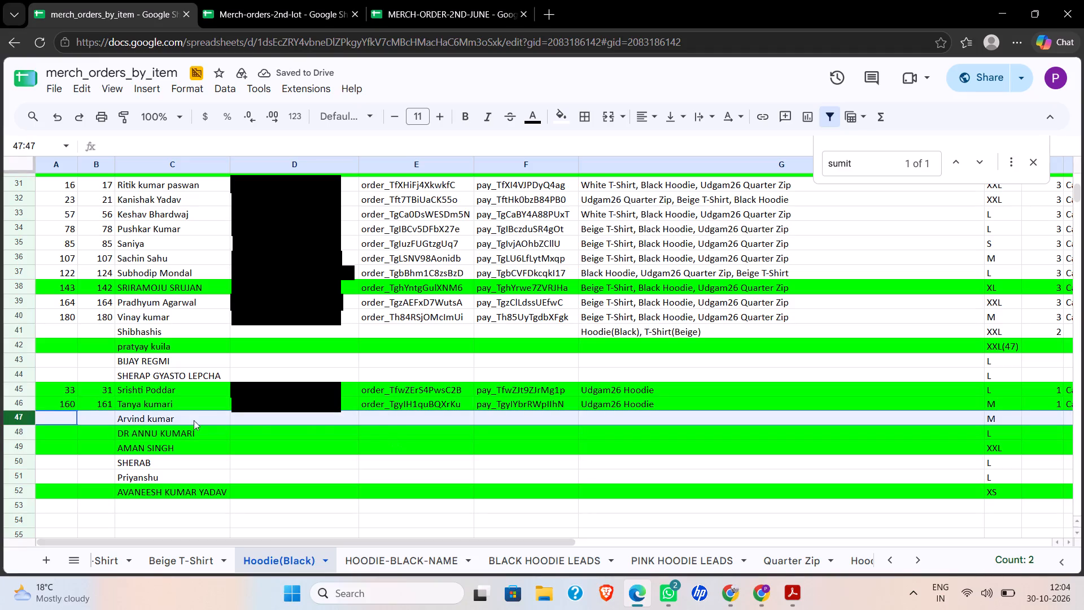
scroll(230, 428, "left", 2)
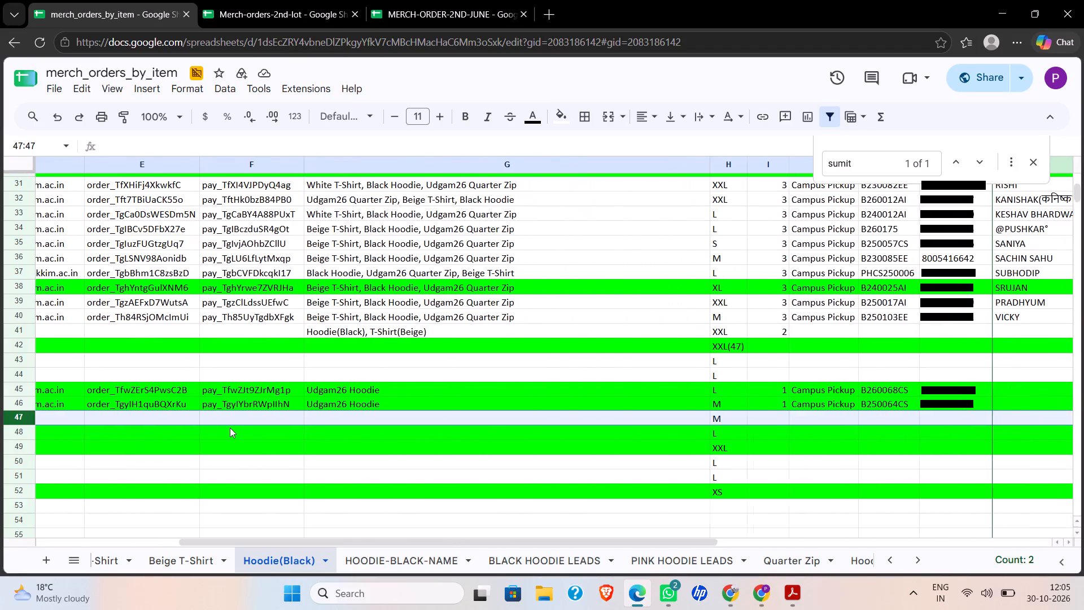
scroll(230, 428, "left", 4)
scroll(230, 428, "right", 2)
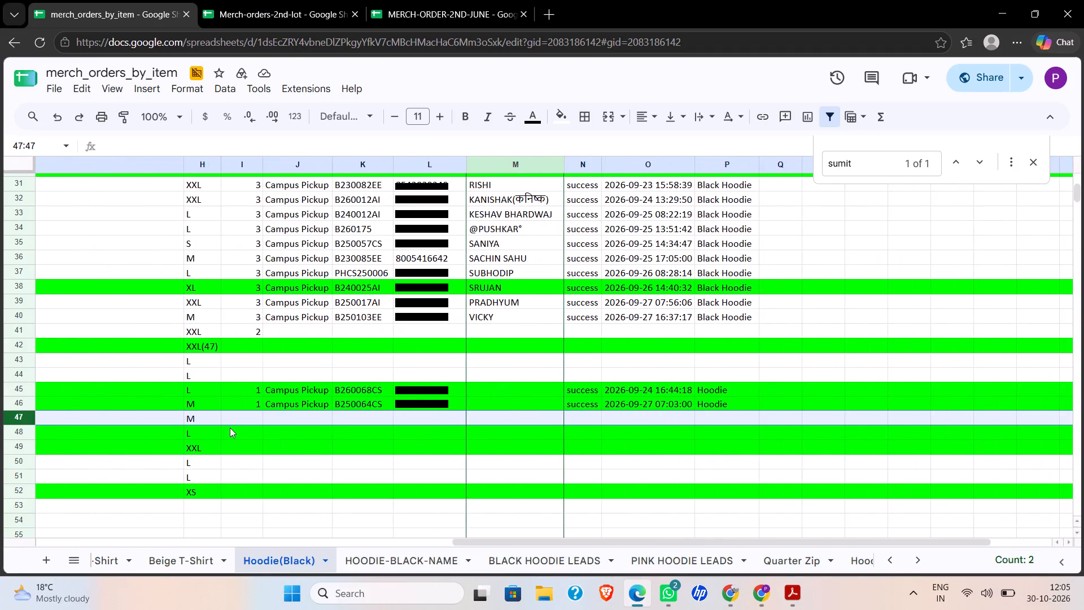
scroll(230, 428, "right", 1)
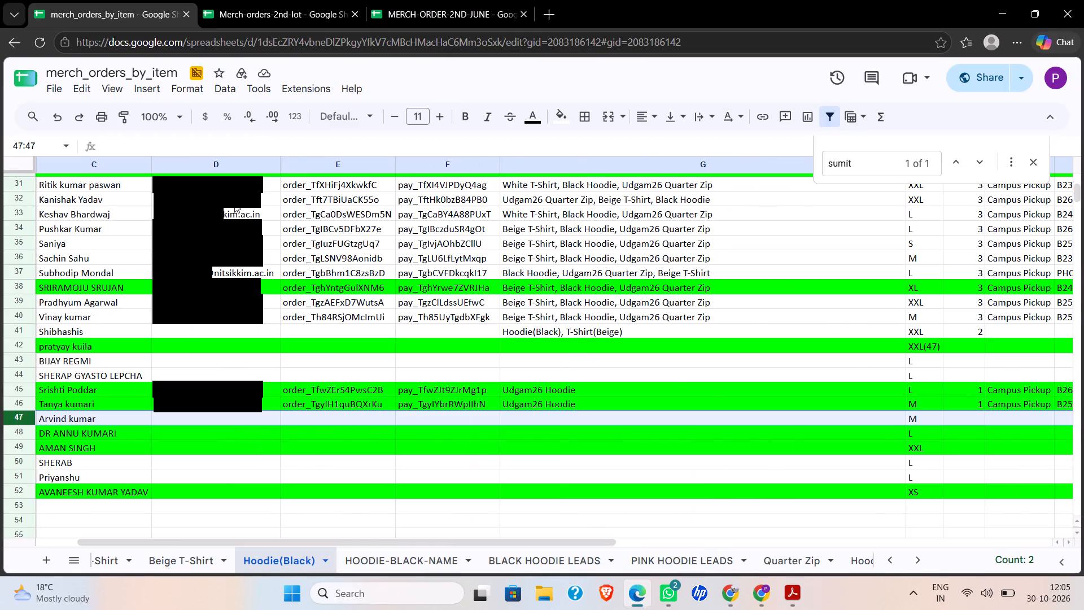
left_click(255, 404)
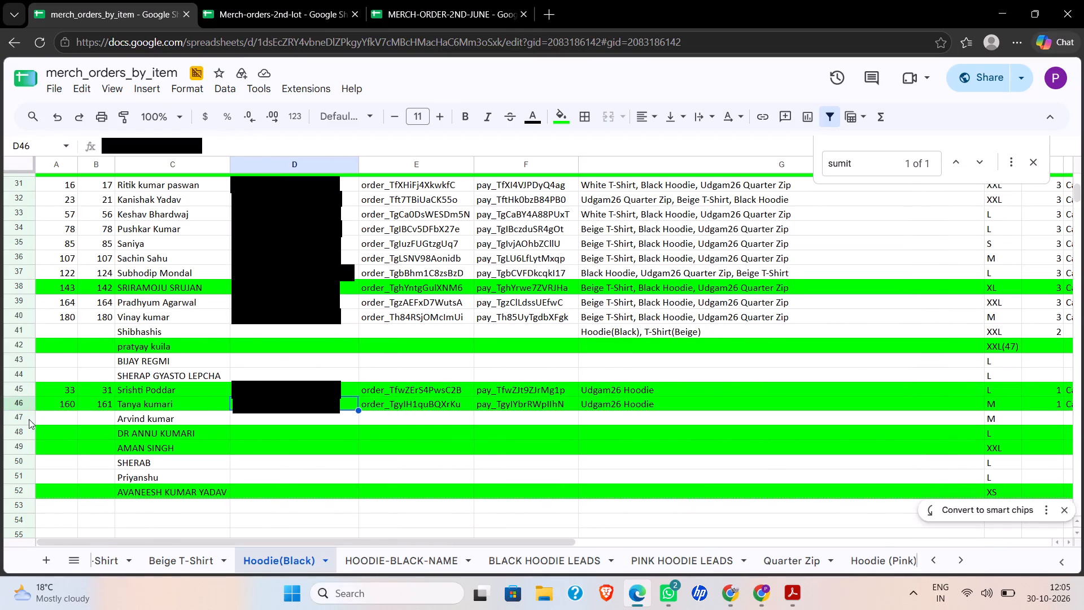
left_click(25, 419)
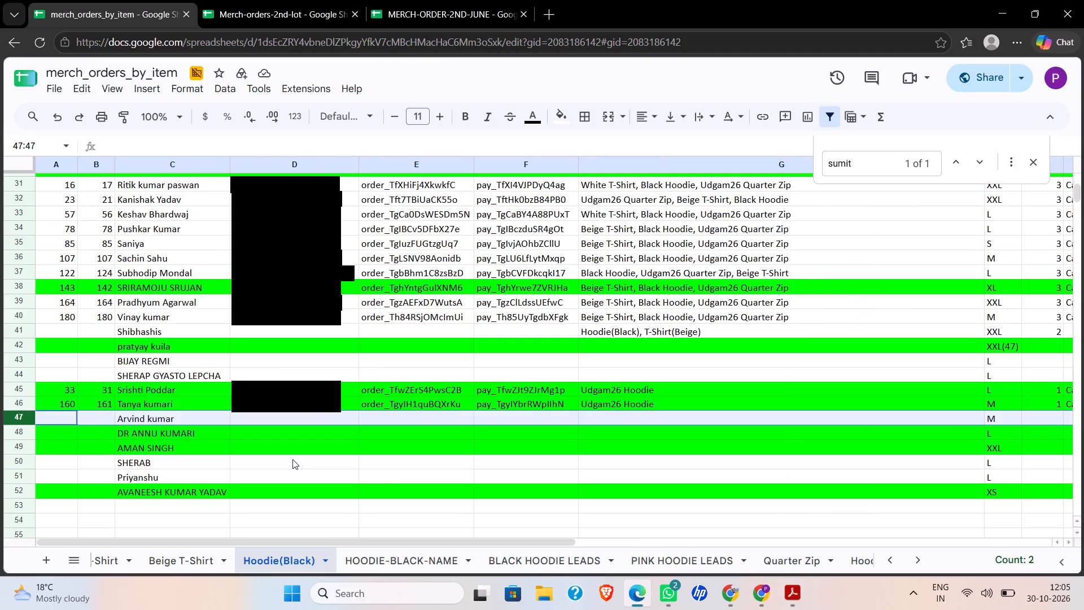
Search the Beige T-Shirt sheet for arvind and clear the search text.
left_click(196, 557)
key("alt+f")
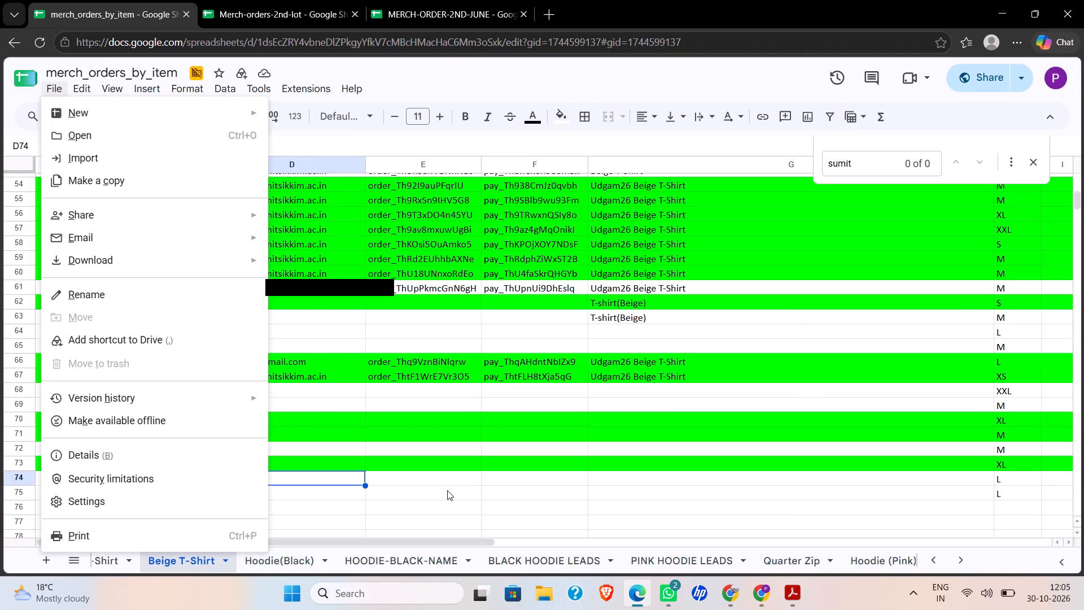
double_click(874, 163)
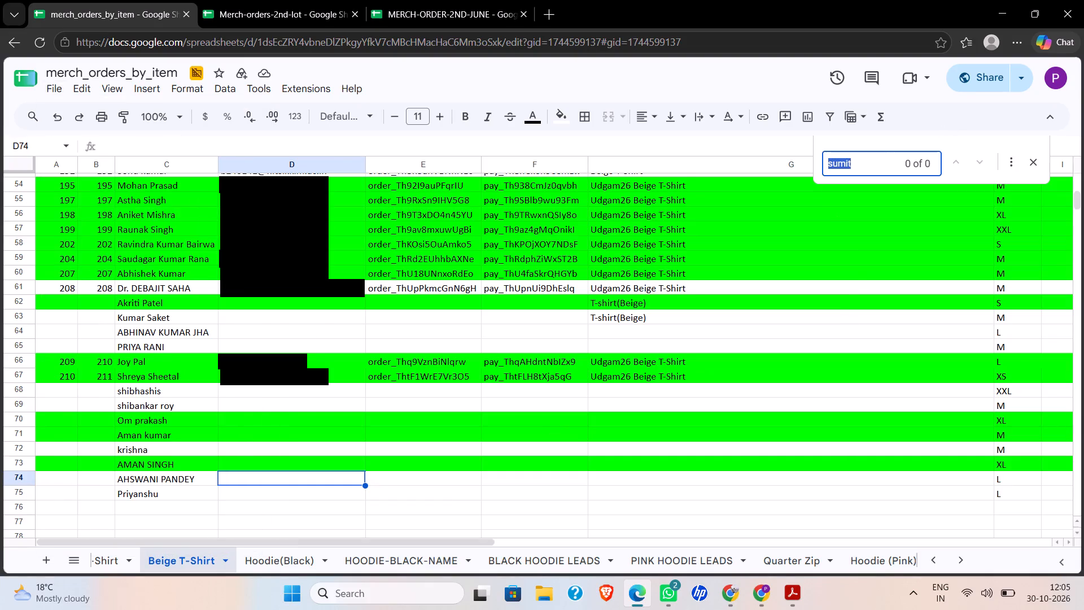
key("BackSpace")
key("BackSpace")
type("arvin")
key("space")
key("BackSpace")
key("f")
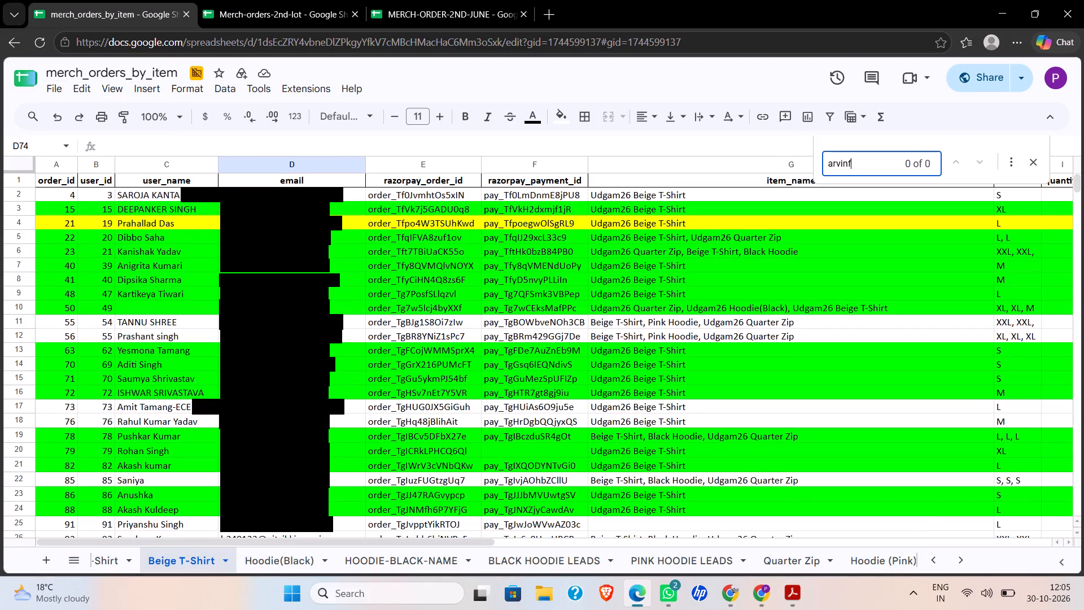
key("BackSpace")
key("d")
key("ctrl+BackSpace")
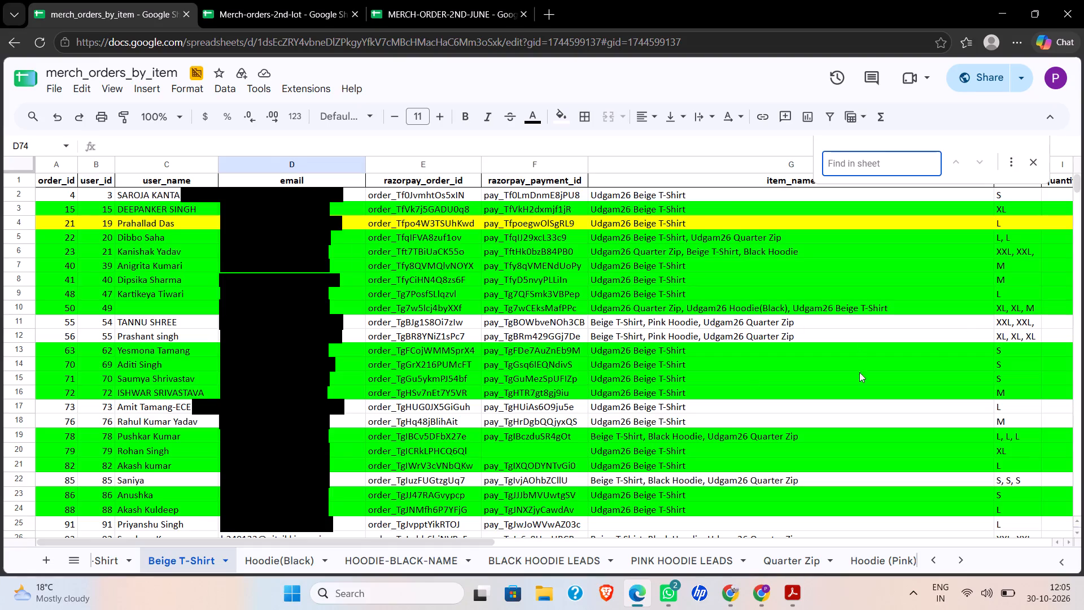
Search the Quarter Zip sheet for arvind and close the search.
scroll(704, 550, "left", 1)
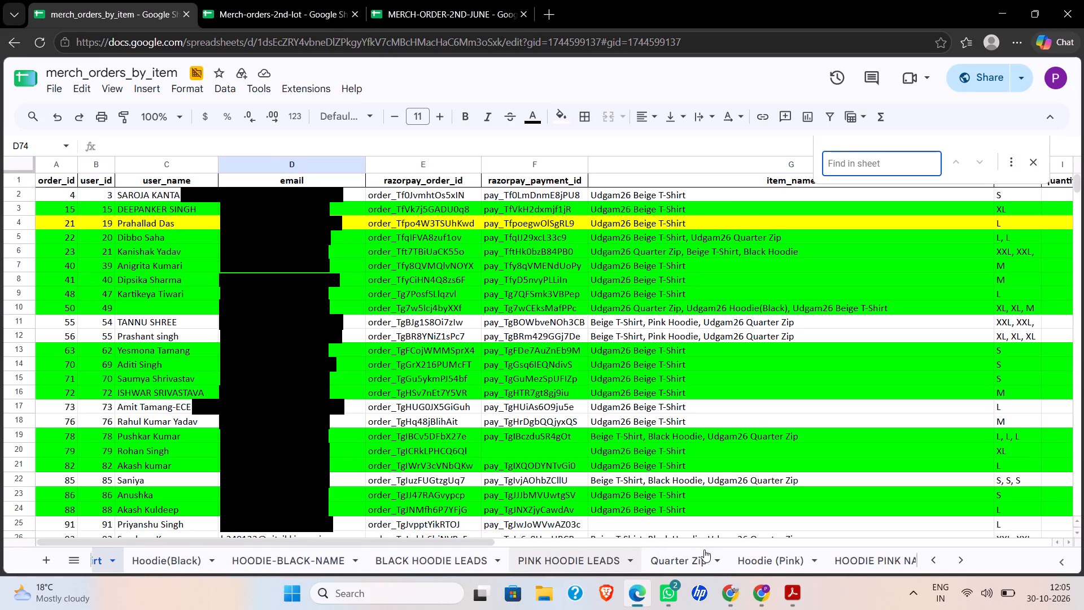
left_click(670, 566)
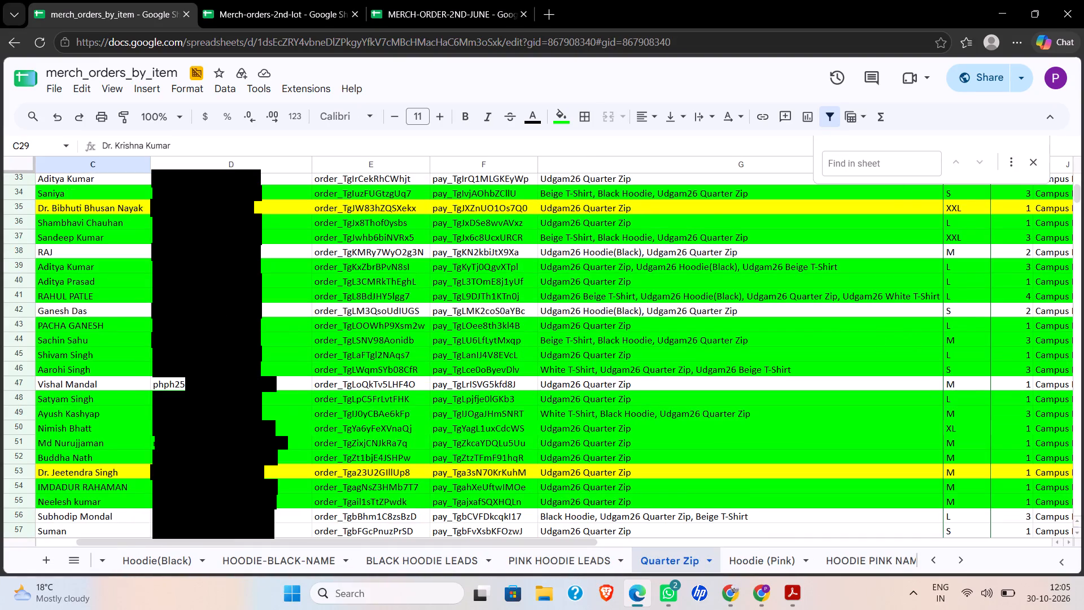
left_click(892, 159)
type("arv")
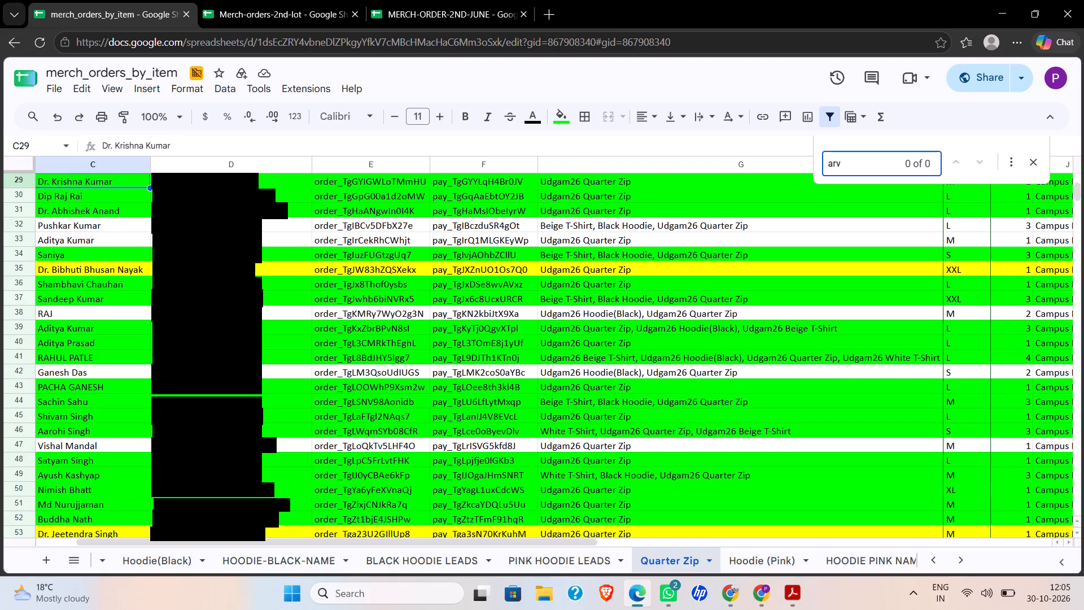
type("ind")
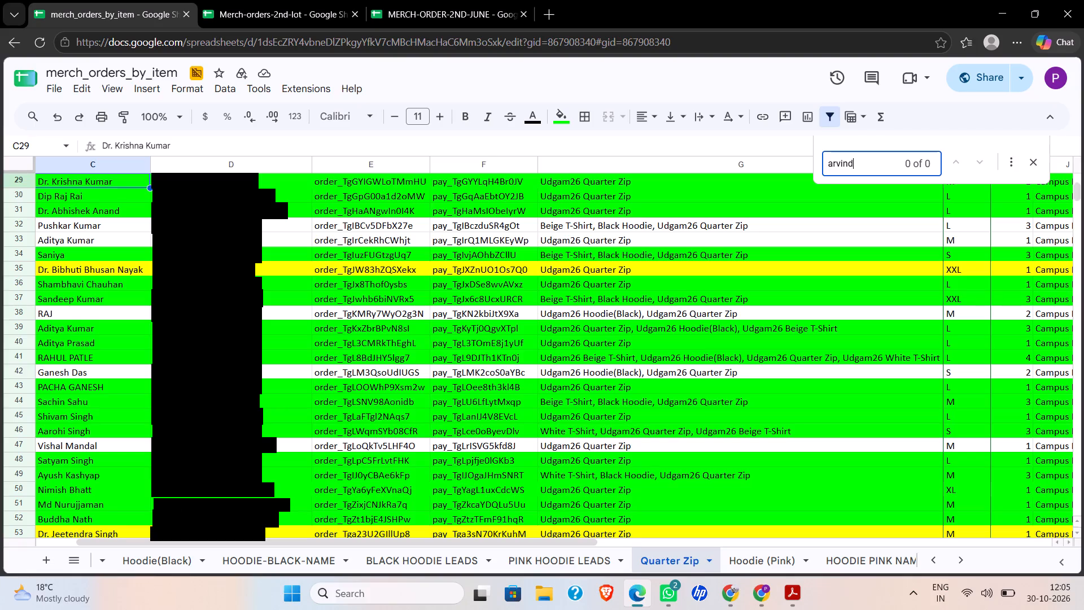
key("Return")
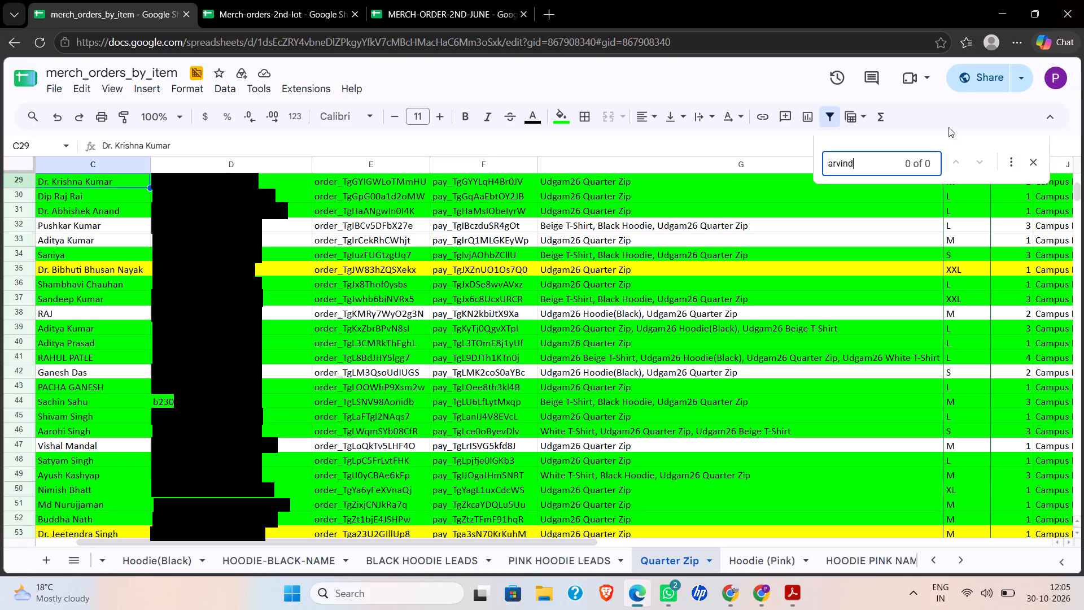
left_click(1031, 158)
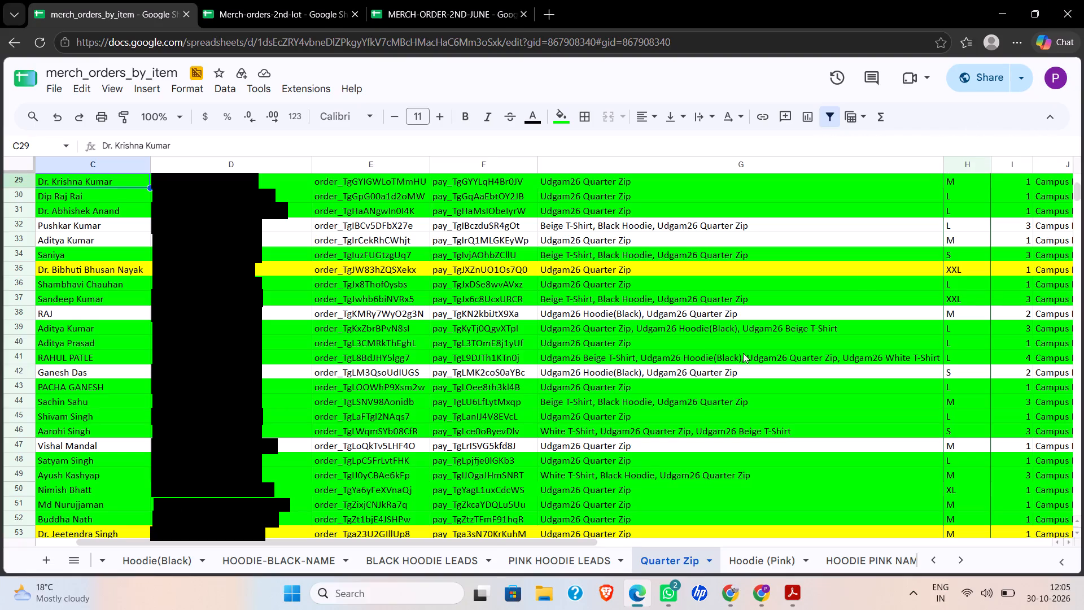
Remove the existing filter from the Hoodie(Black) sheet.
left_click(173, 559)
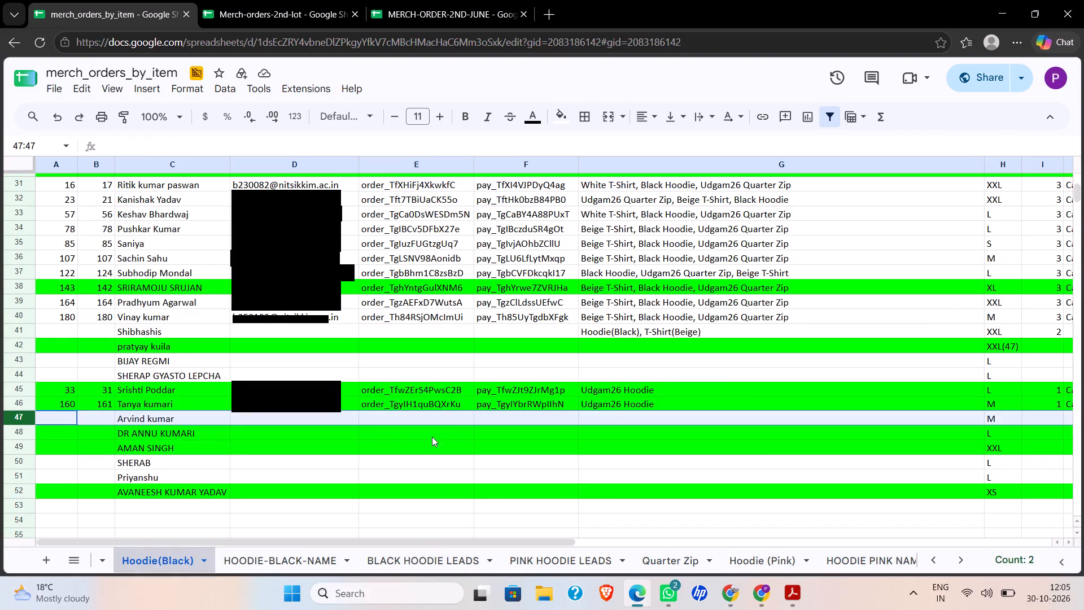
scroll(355, 370, "down", 1)
scroll(355, 370, "up", 2)
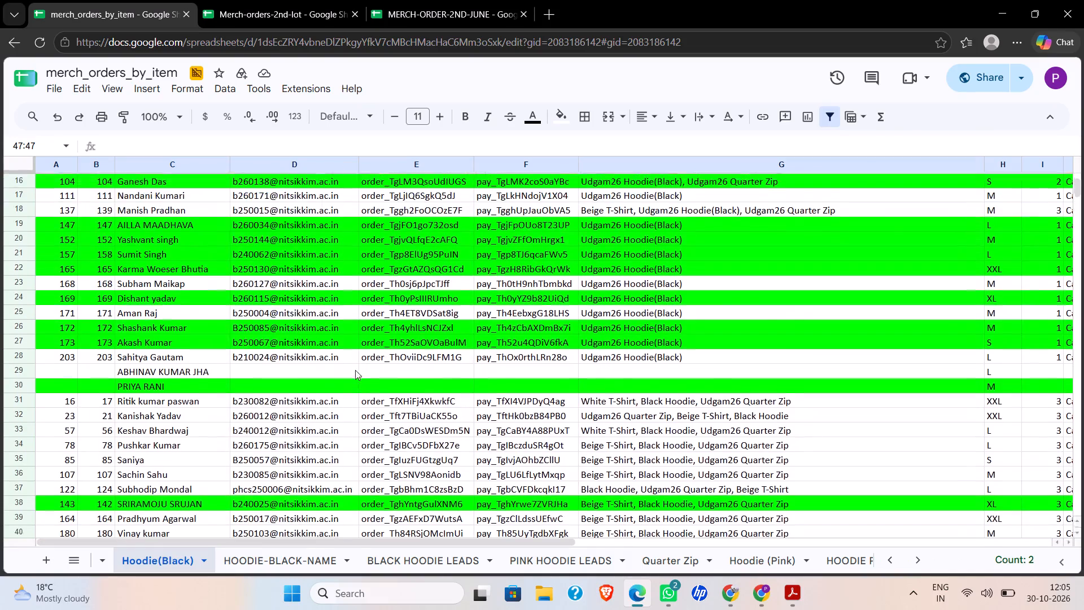
scroll(355, 370, "up", 4)
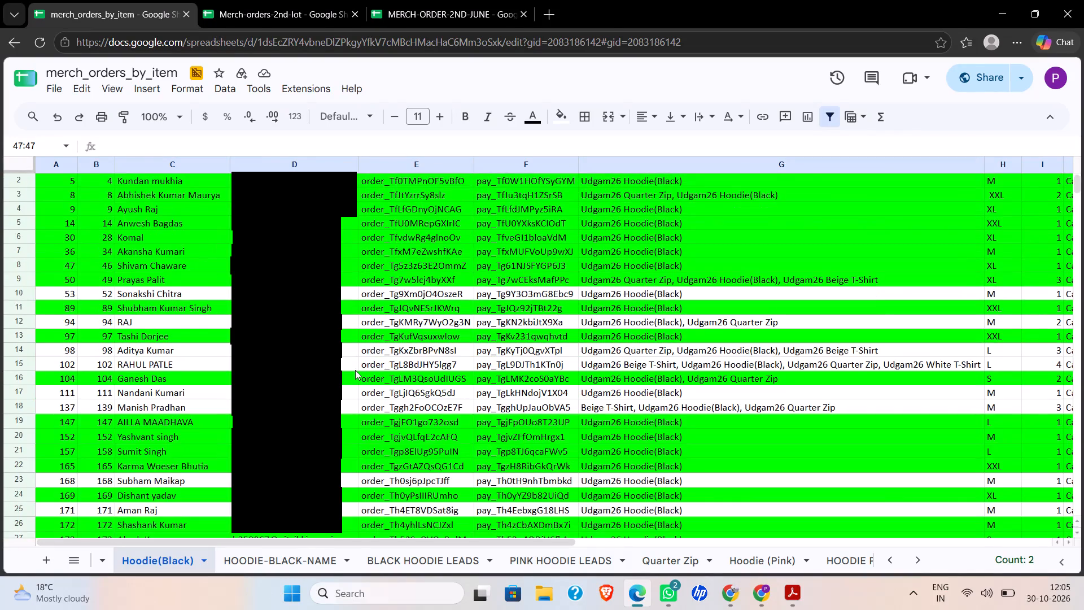
scroll(413, 339, "right", 1)
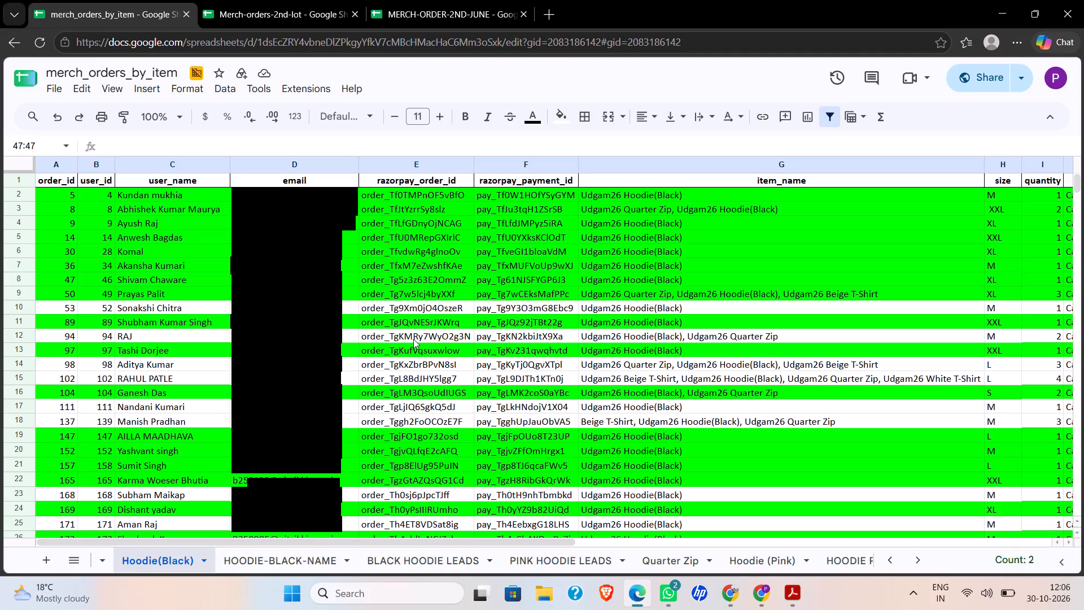
left_click(1009, 162)
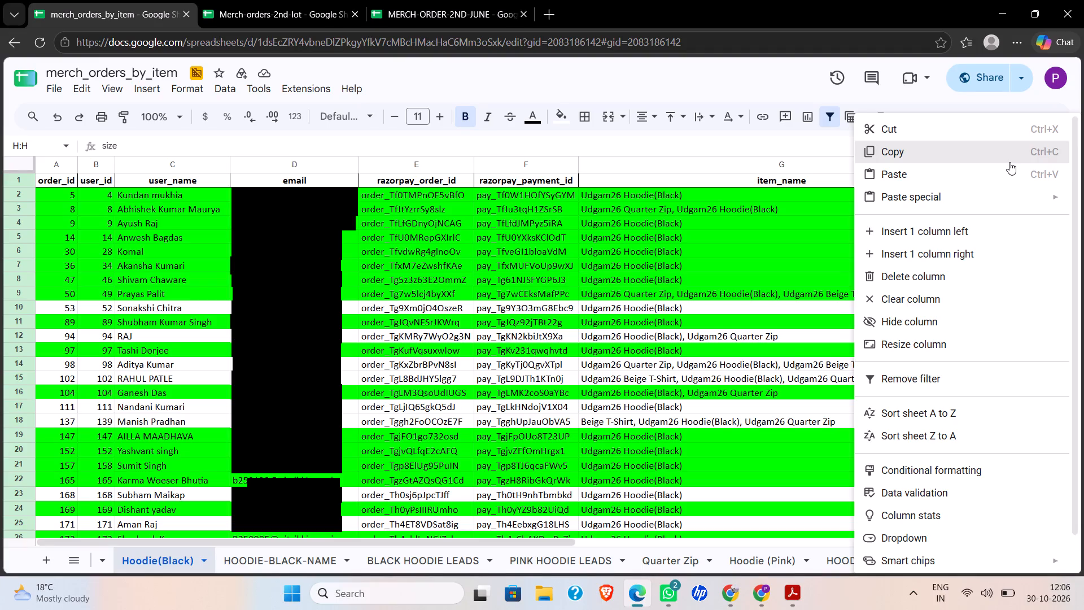
left_click(971, 380)
left_click(971, 380)
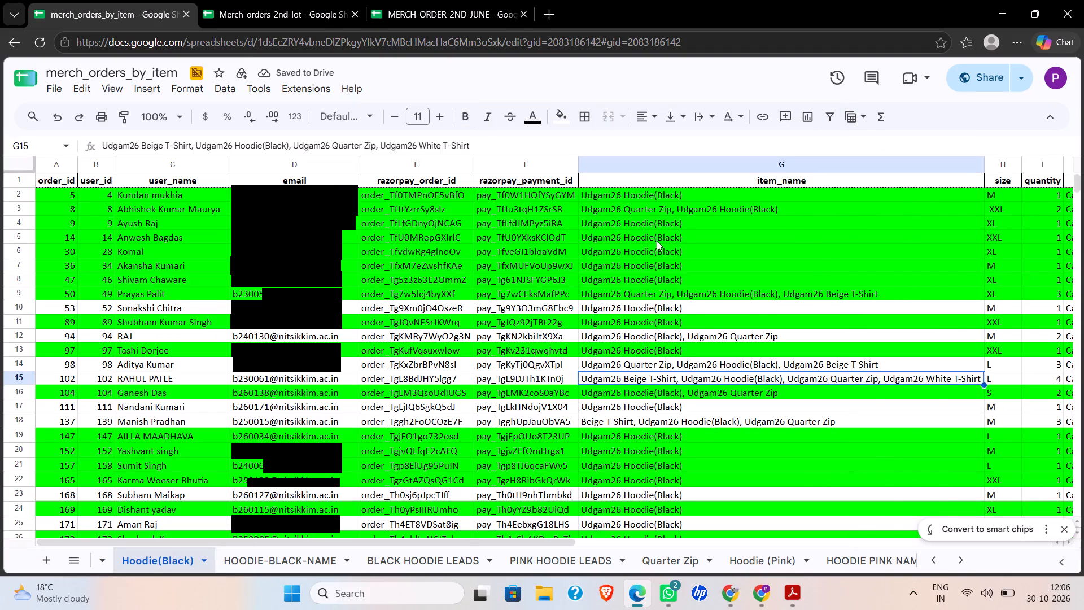
Create a new filter on the size column of the Hoodie(Black) sheet.
scroll(657, 241, "left", 2)
left_click(794, 168)
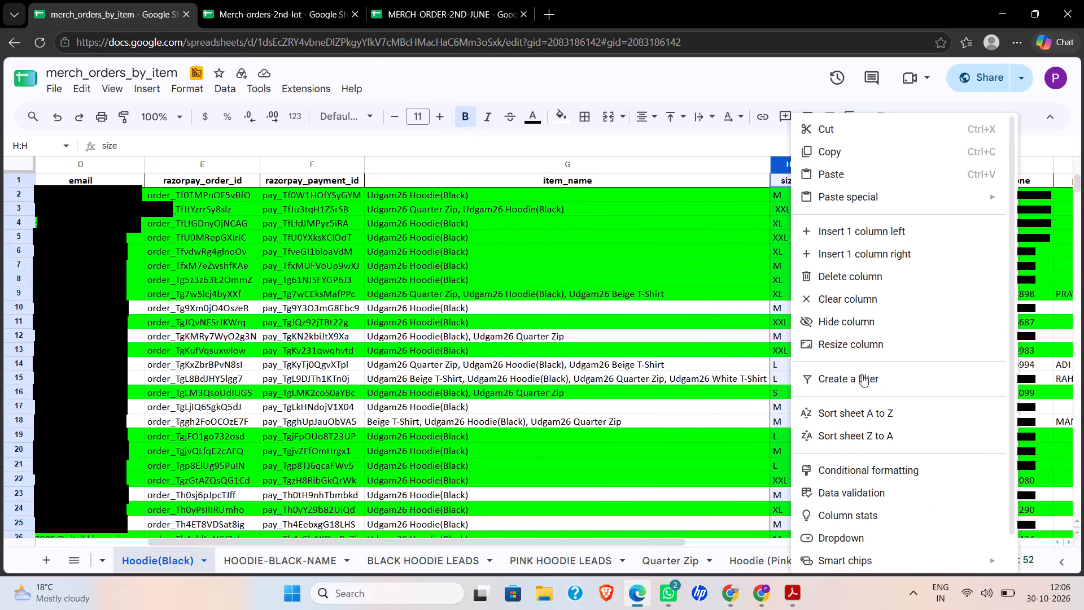
left_click(862, 374)
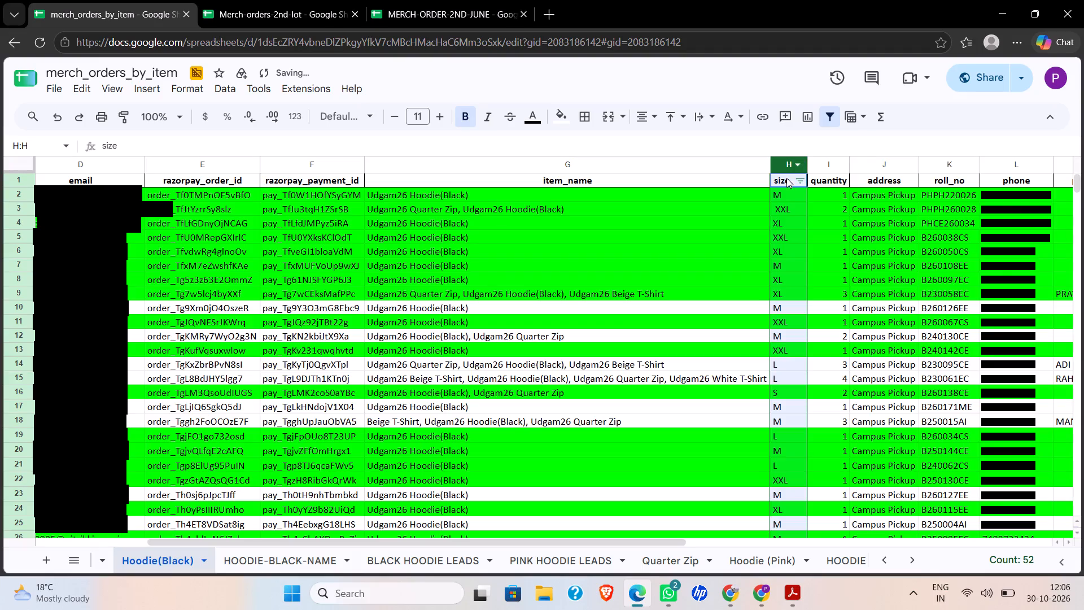
Filter the size column to show only M, deselecting blanks, XXL, L, S, XL, XS and XXL(47), and view the matching buyers.
left_click(798, 182)
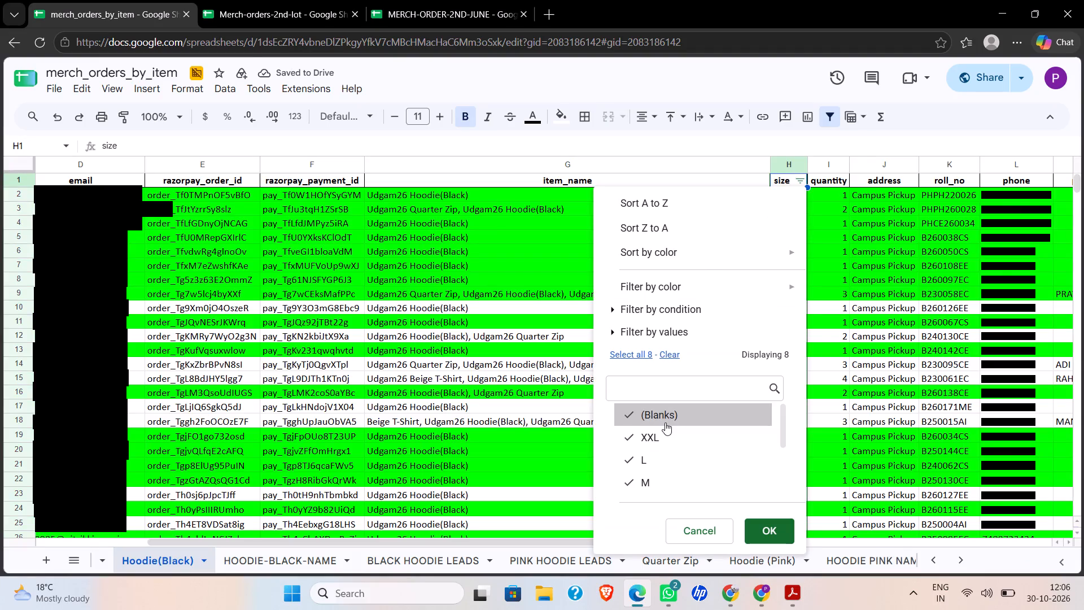
left_click(665, 422)
left_click(665, 439)
left_click(662, 455)
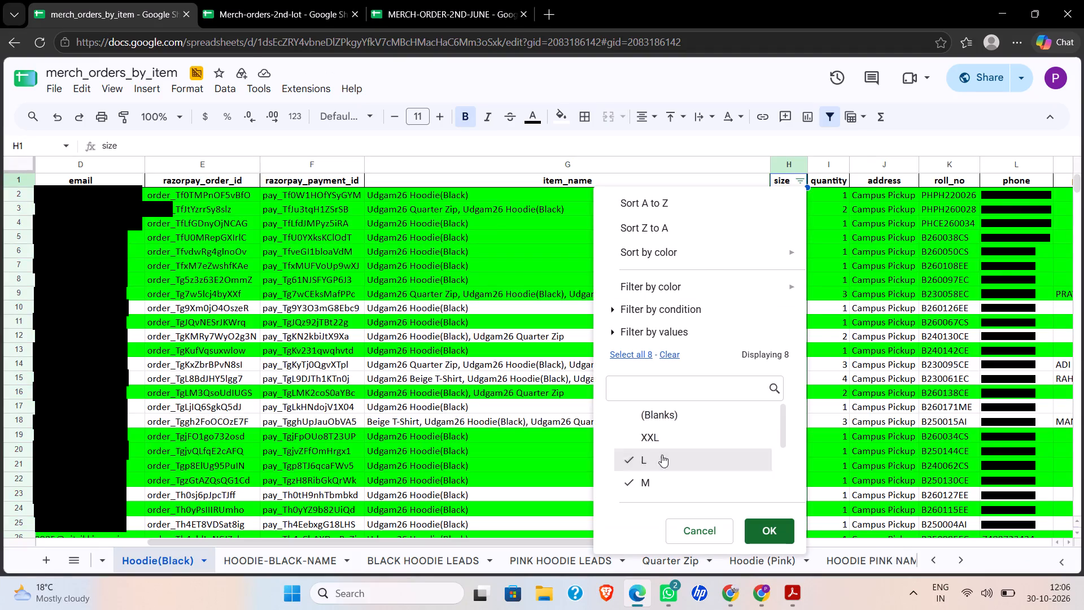
scroll(662, 455, "down", 1)
left_click(662, 420)
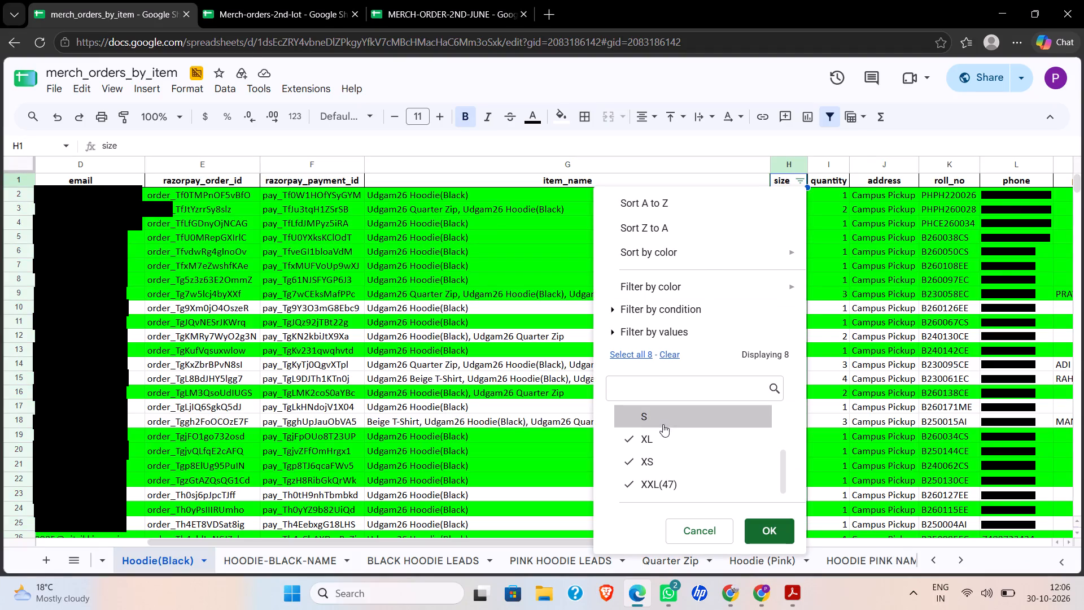
left_click(663, 434)
left_click(664, 457)
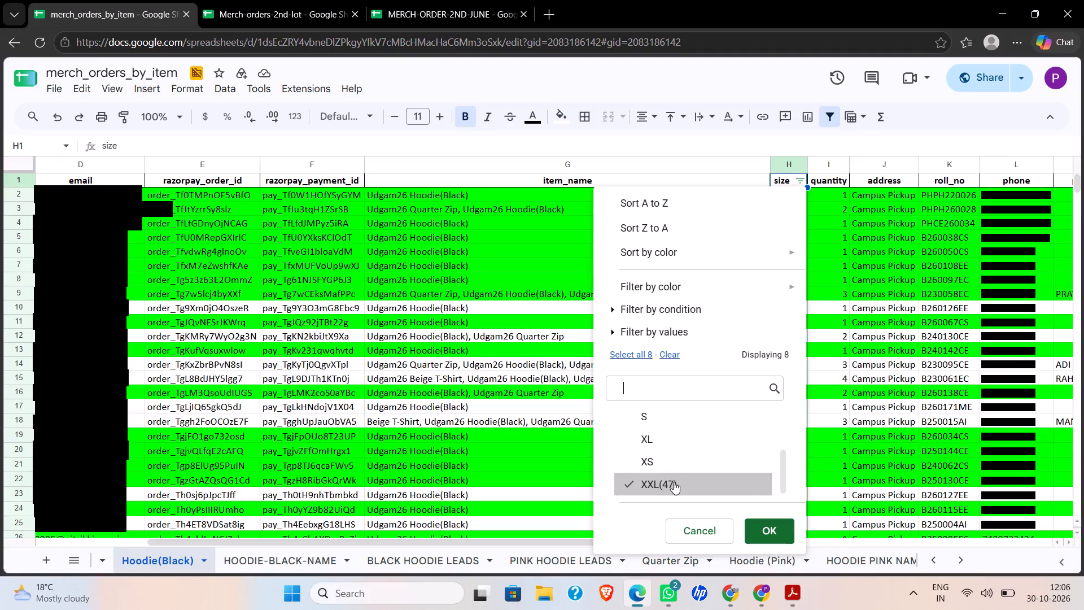
left_click(674, 482)
scroll(728, 441, "up", 2)
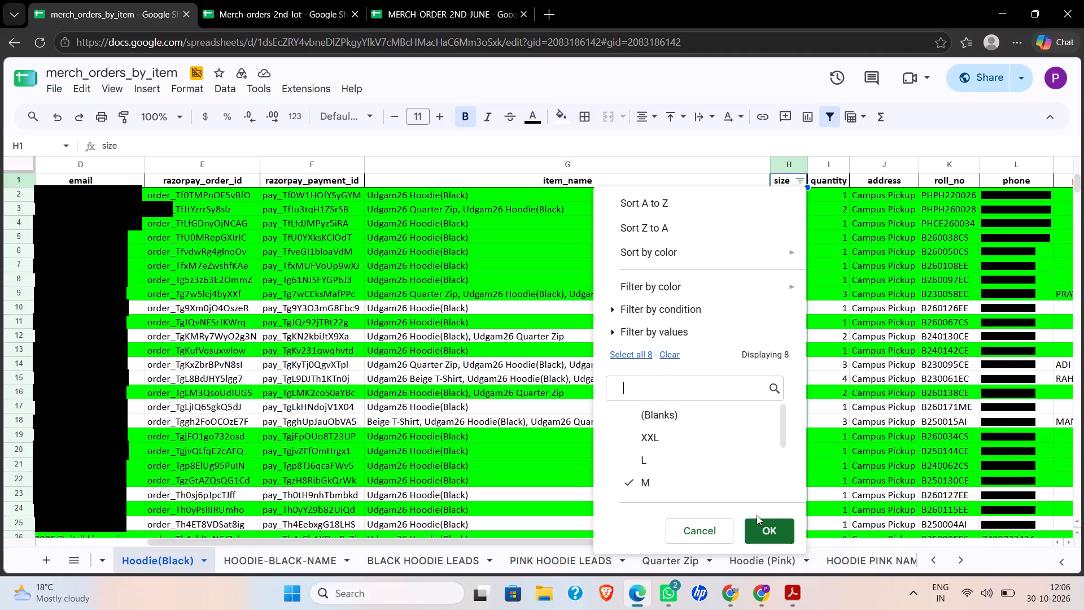
left_click(780, 534)
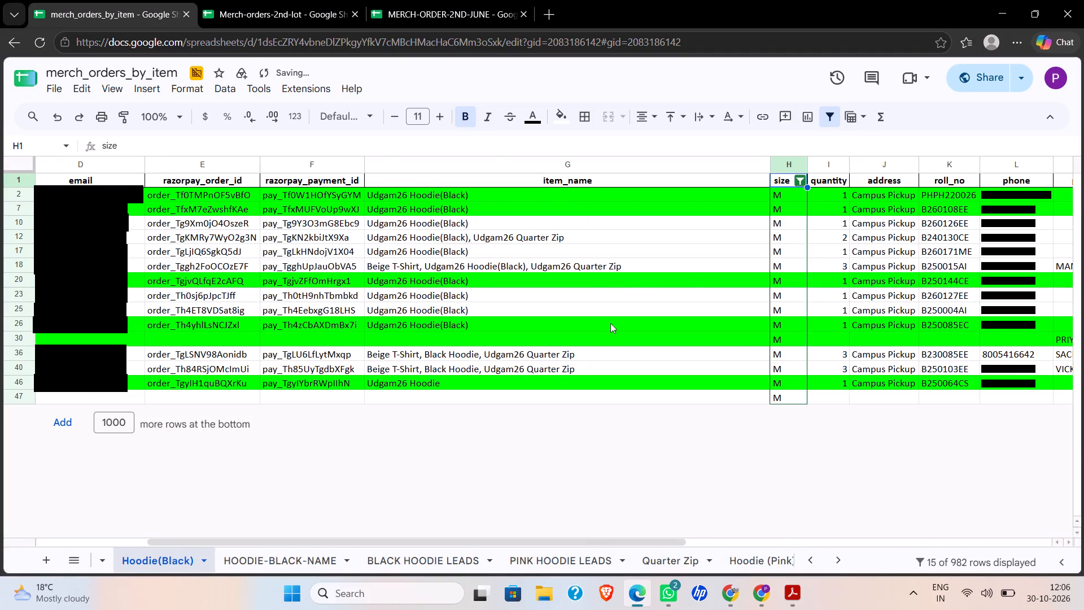
scroll(499, 399, "right", 2)
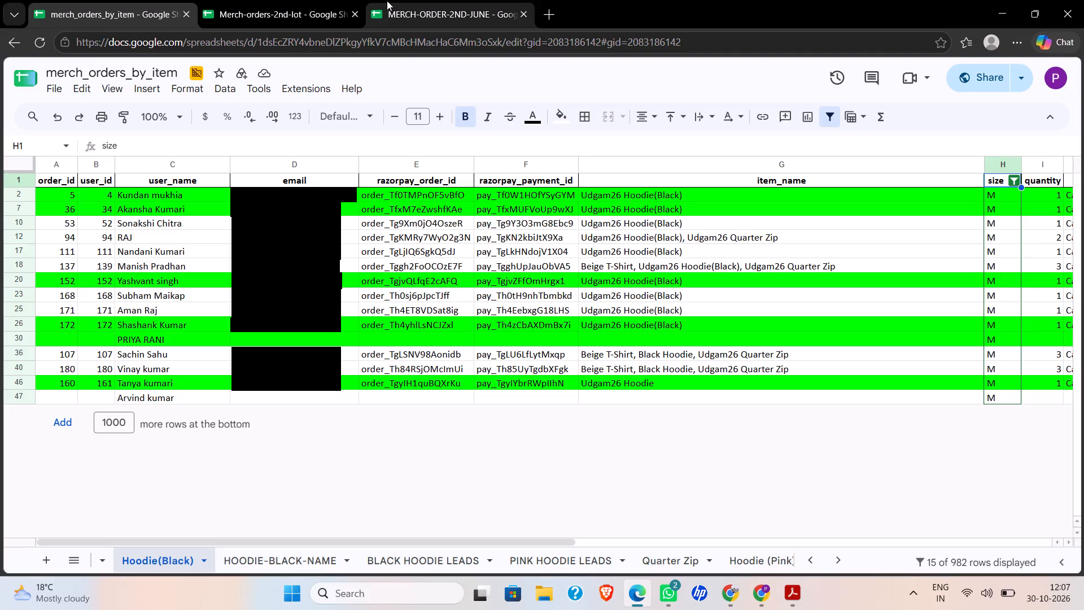
Switch to the Merch-orders-2nd-lot spreadsheet and examine the orders and sizes on its Hoodie(Black) sheet.
left_click(276, 7)
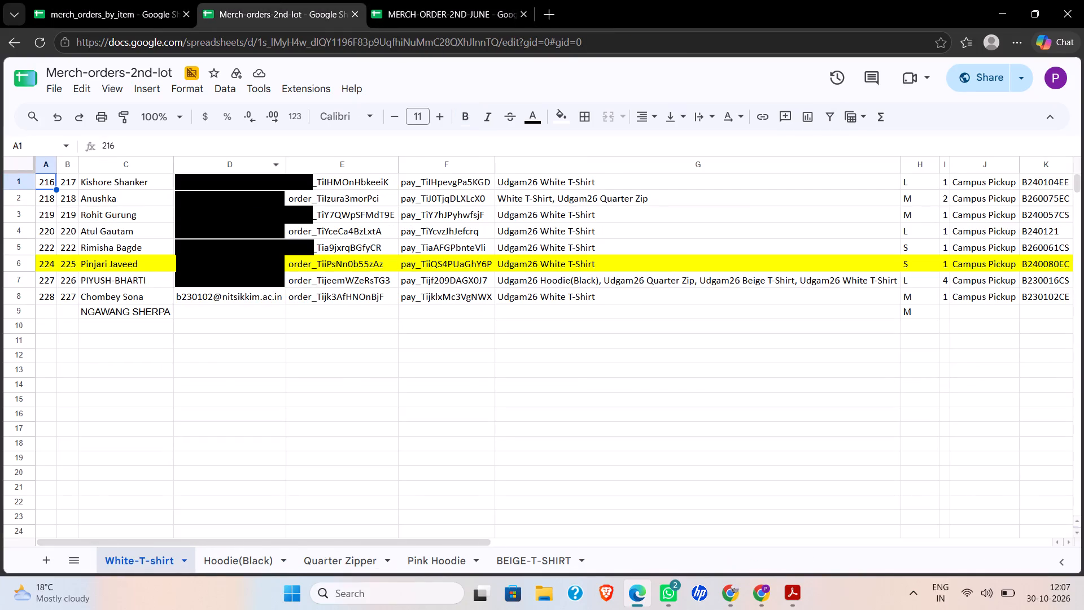
left_click(258, 564)
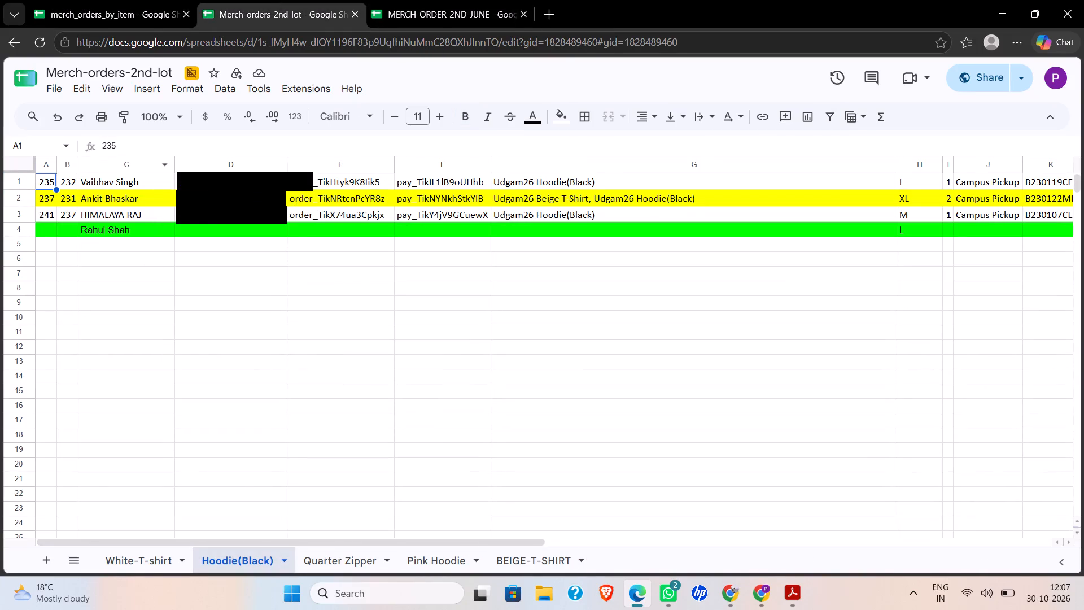
scroll(760, 226, "up", 1)
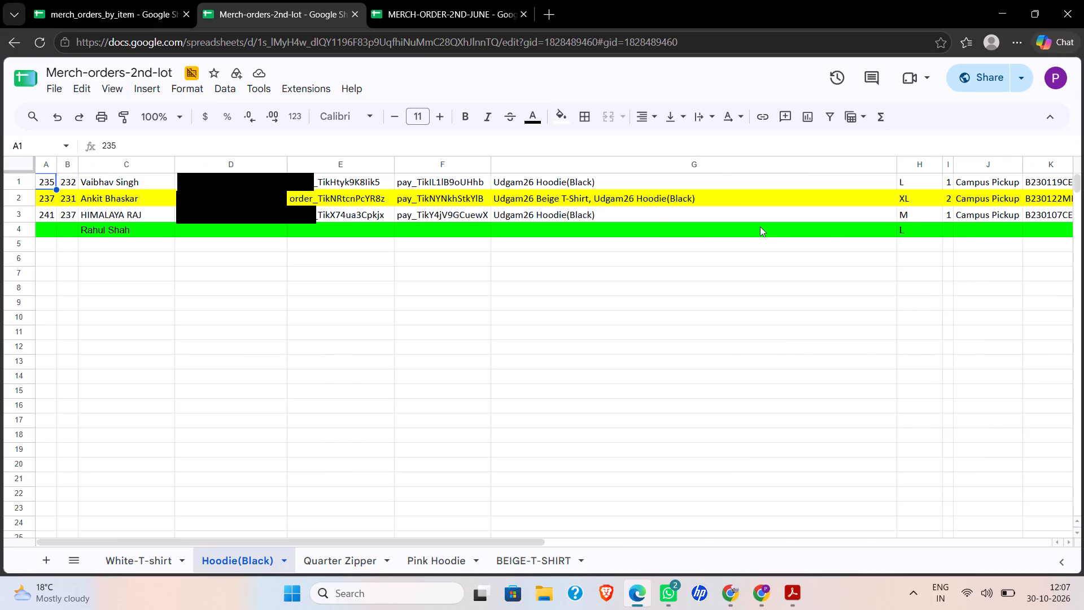
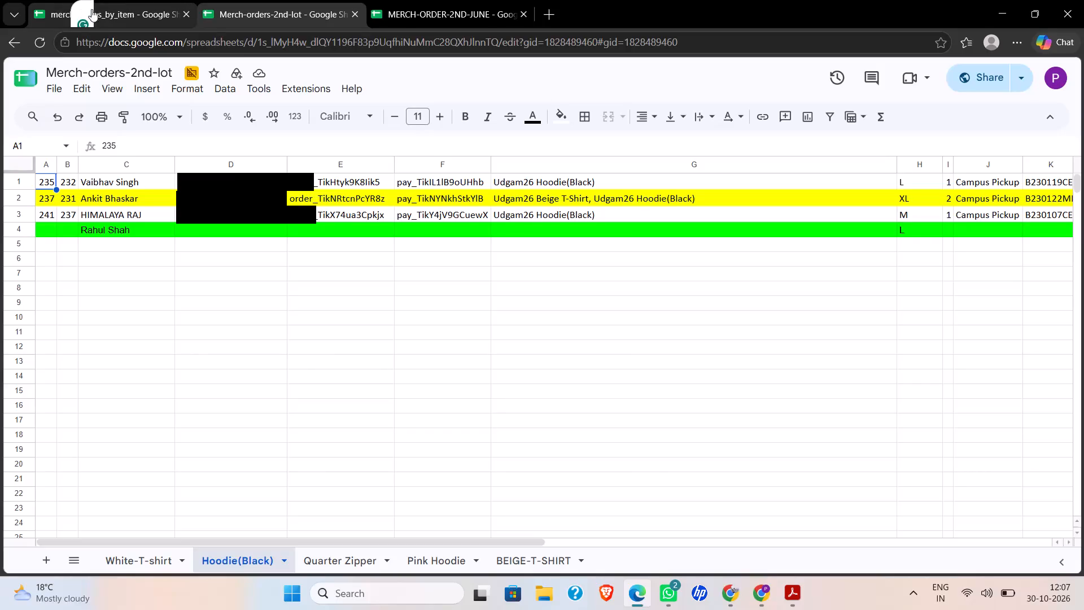
Switch to the merch_orders_by_item spreadsheet and search its Quarter Zip sheet for "ayush".
left_click(128, 15)
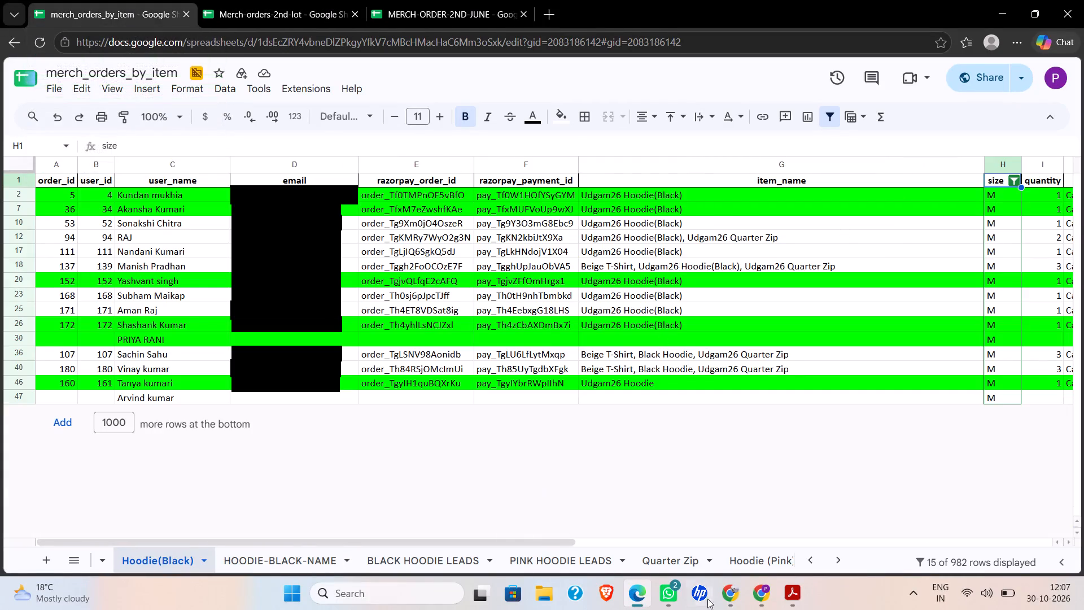
left_click(692, 560)
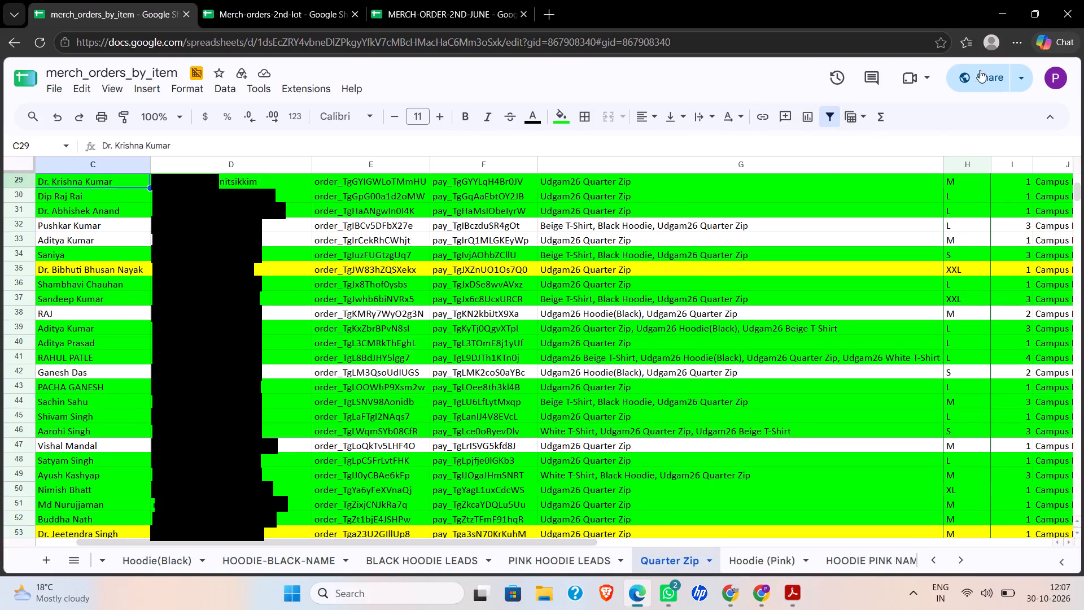
key("ctrl+f")
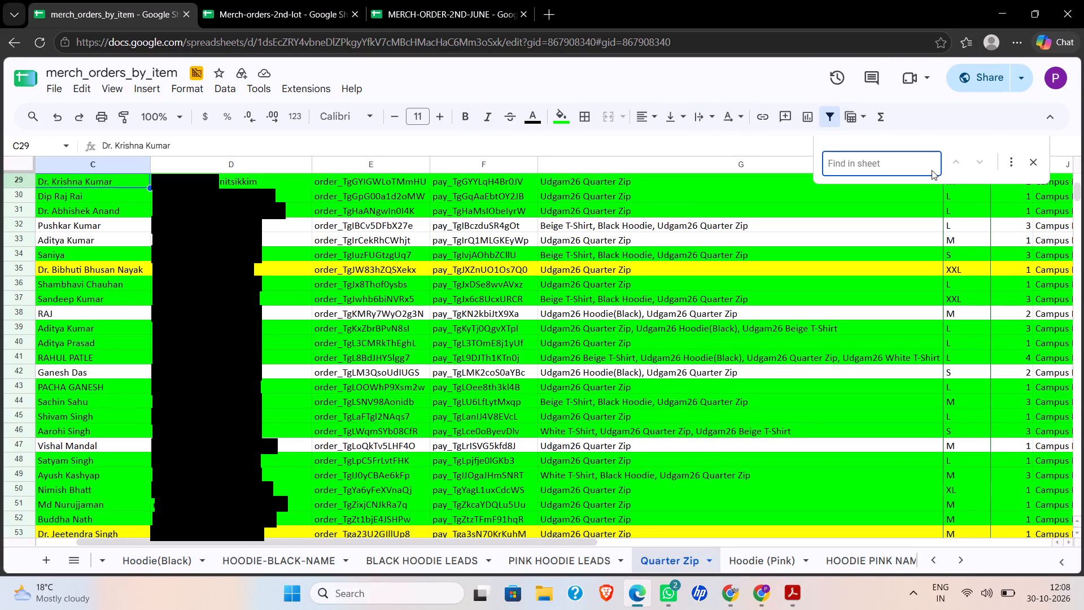
type("ayu")
type("sh")
key("space")
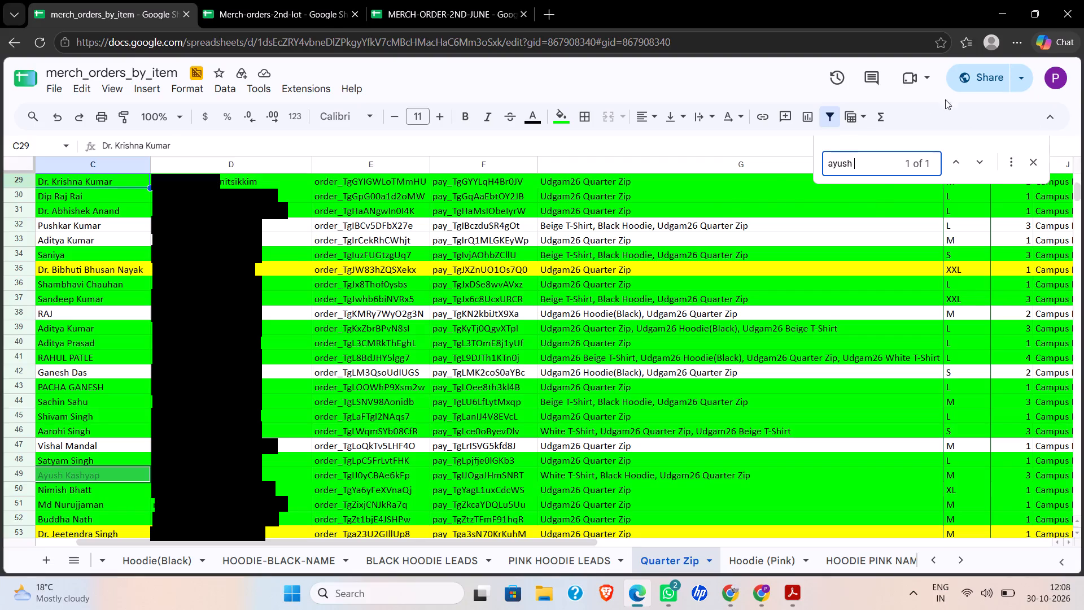
key("BackSpace")
key("BackSpace")
key("BackSpace")
key("BackSpace")
key("BackSpace")
key("BackSpace")
key("BackSpace")
key("BackSpace")
key("BackSpace")
key("BackSpace")
key("BackSpace")
key("BackSpace")
key("BackSpace")
key("BackSpace")
key("BackSpace")
key("BackSpace")
key("BackSpace")
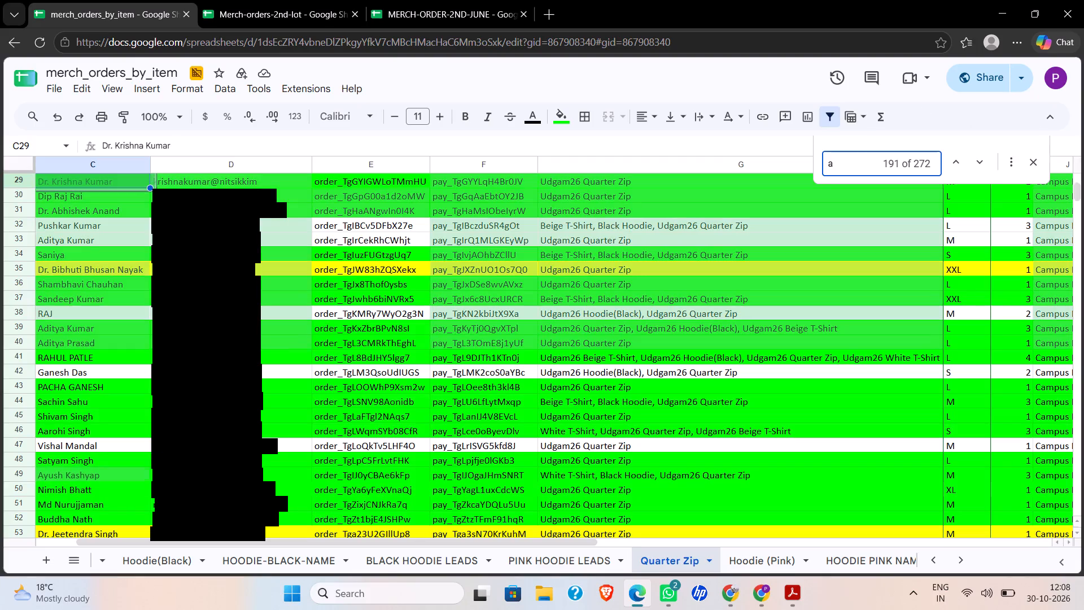
Check the buyers and sizes on the HOODIE-BLACK-NAME sheet.
left_click(317, 567)
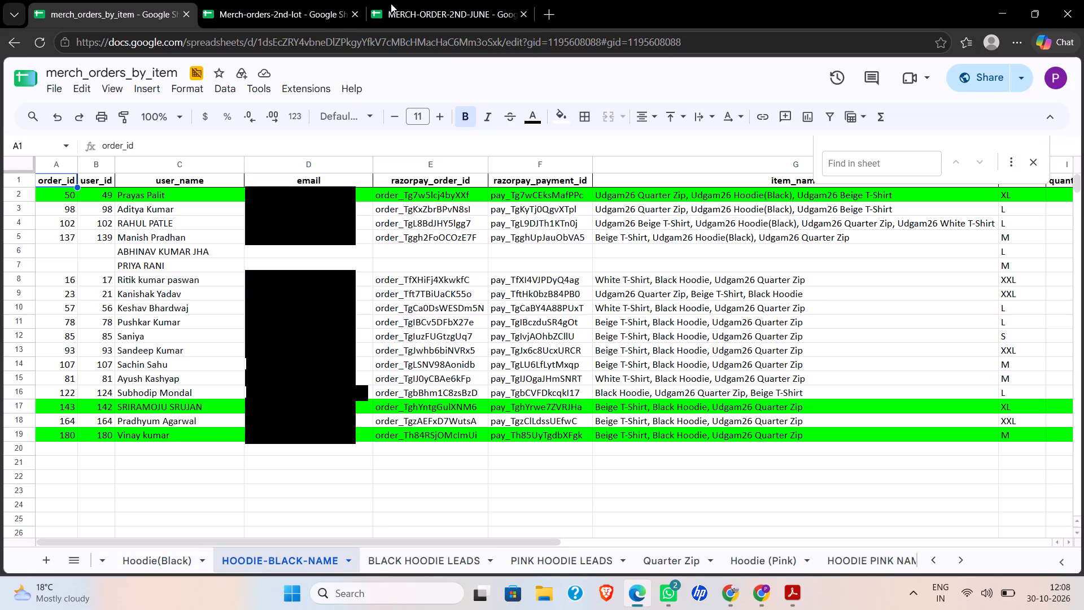
Switch to the Merch-orders-2nd-lot spreadsheet and select row 7, the XXL order, on its Quarter Zipper sheet.
left_click(314, 3)
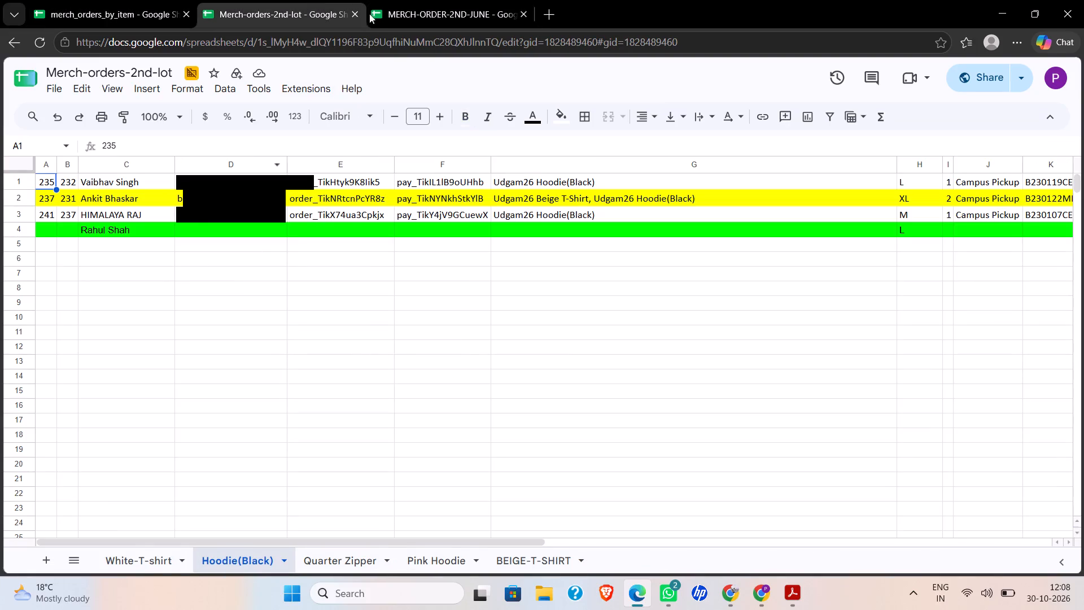
left_click(330, 551)
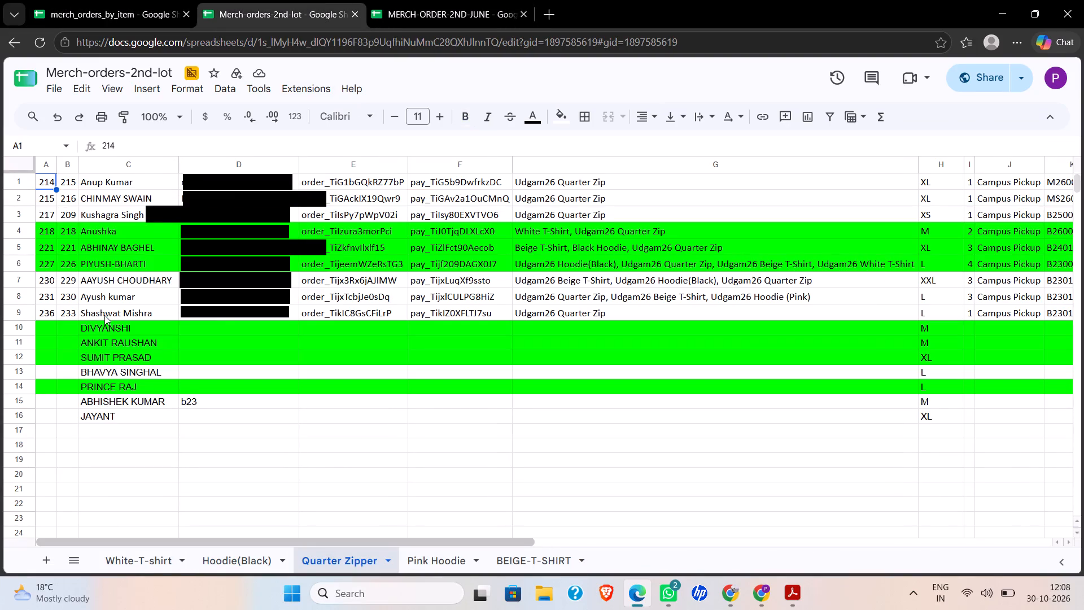
left_click(23, 282)
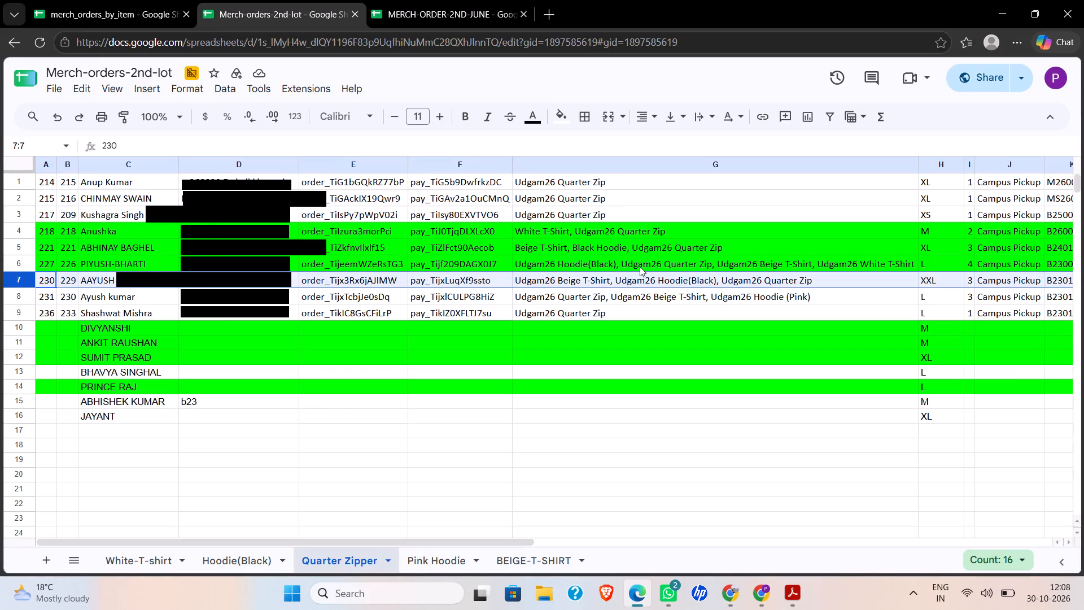
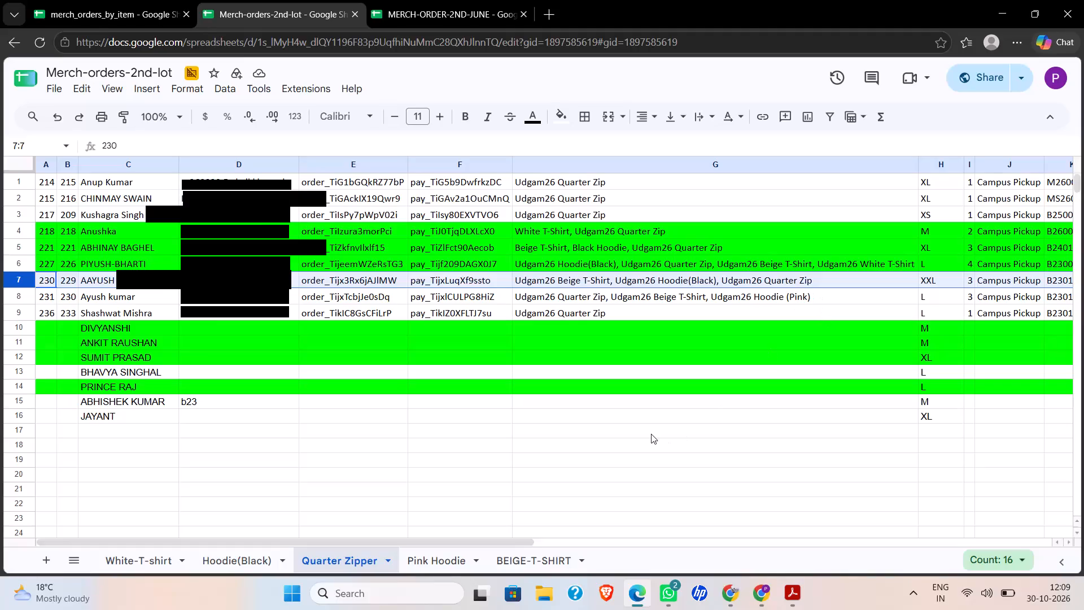
Check the black hoodie orders on merch_orders_by_item's HOODIE-BLACK-NAME and Hoodie(Black) sheets and on Merch-orders-2nd-lot's Hoodie(Black) sheet.
scroll(651, 434, "up", 5)
left_click(130, 15)
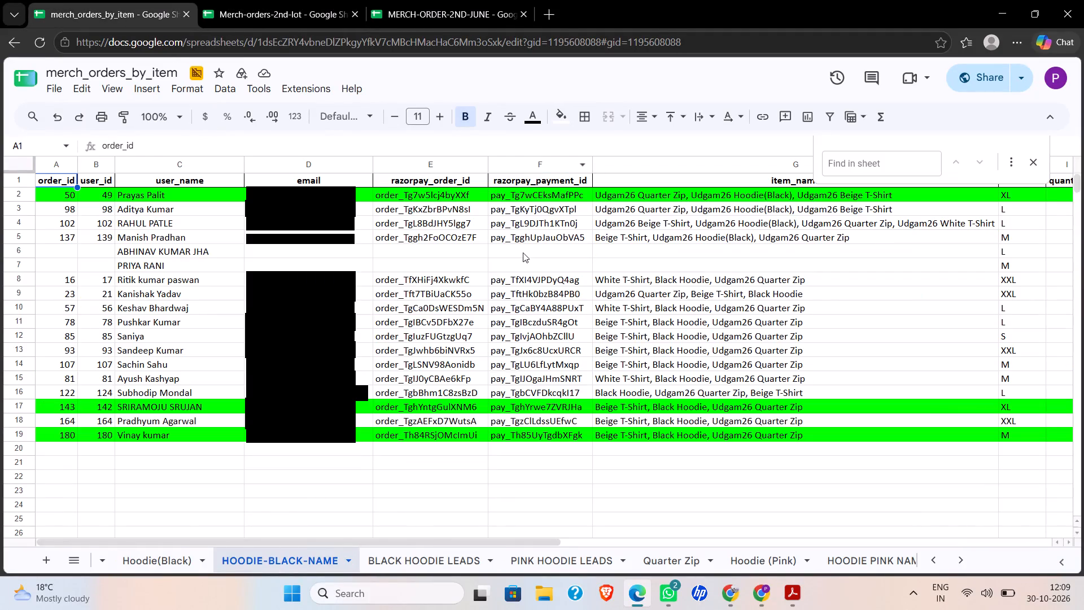
left_click(1038, 164)
scroll(861, 228, "left", 1)
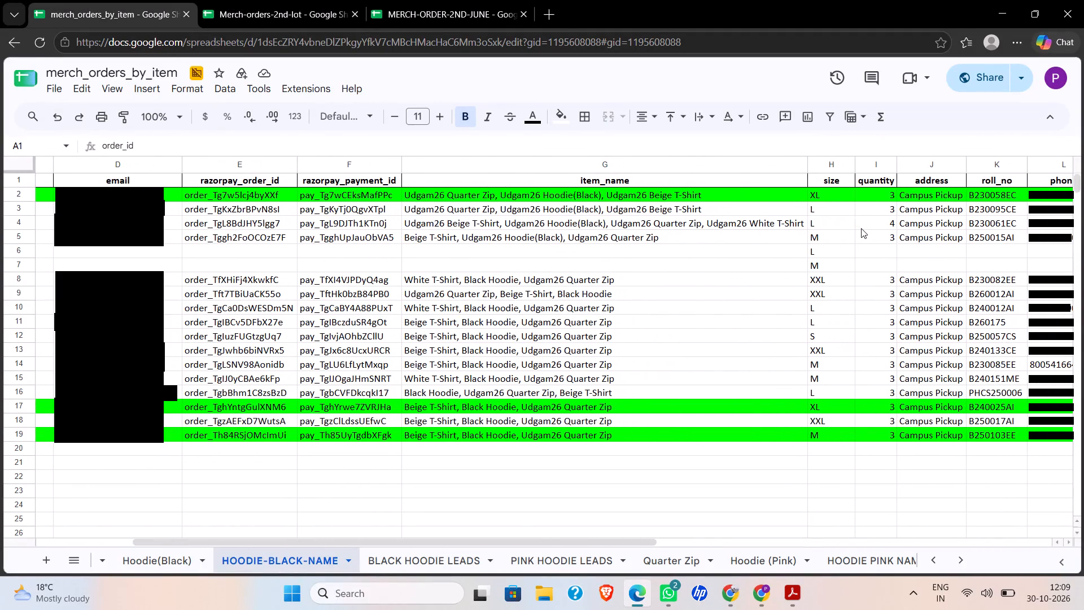
scroll(704, 234, "right", 2)
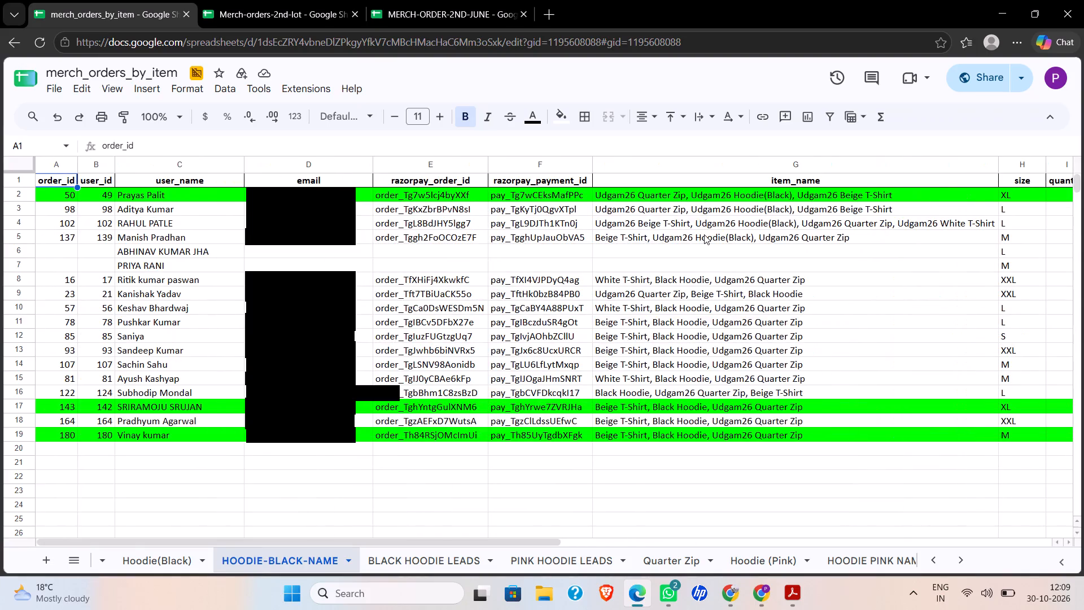
scroll(253, 574, "right", 1)
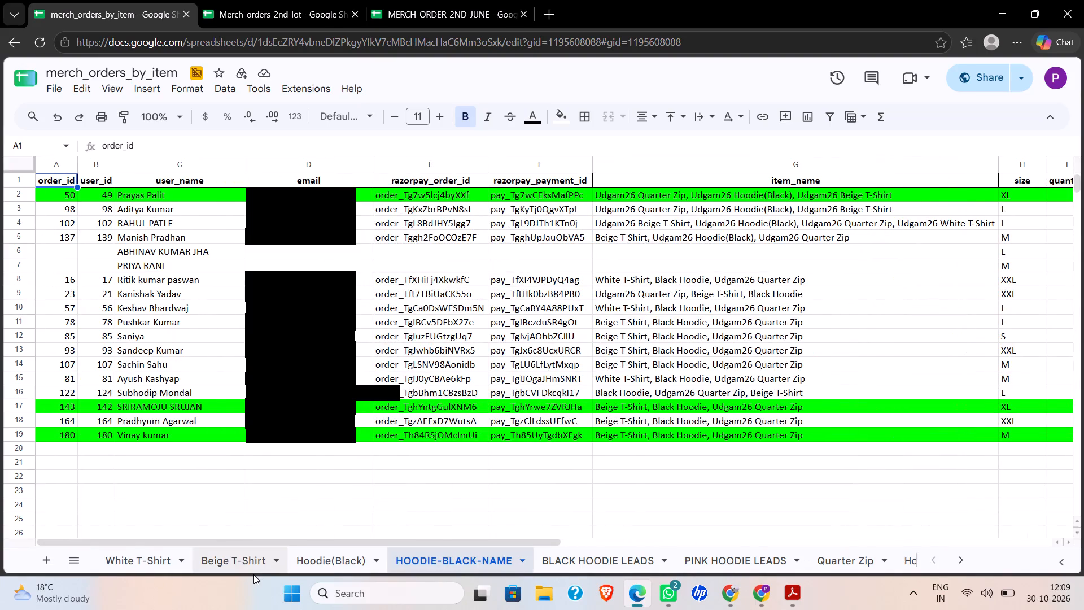
scroll(253, 574, "right", 1)
left_click(327, 554)
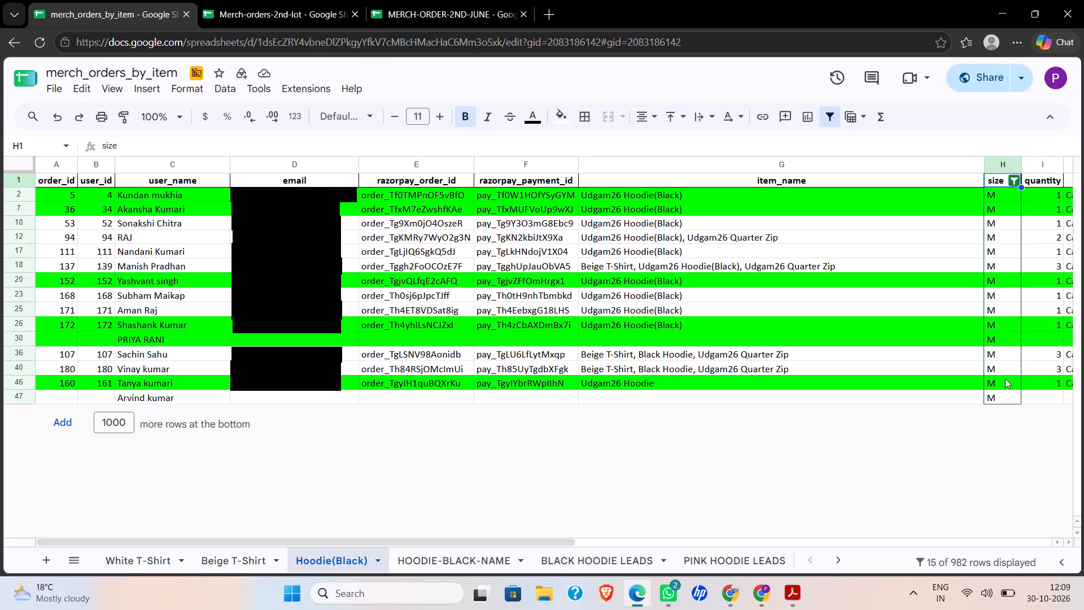
key("ctrl+Tab")
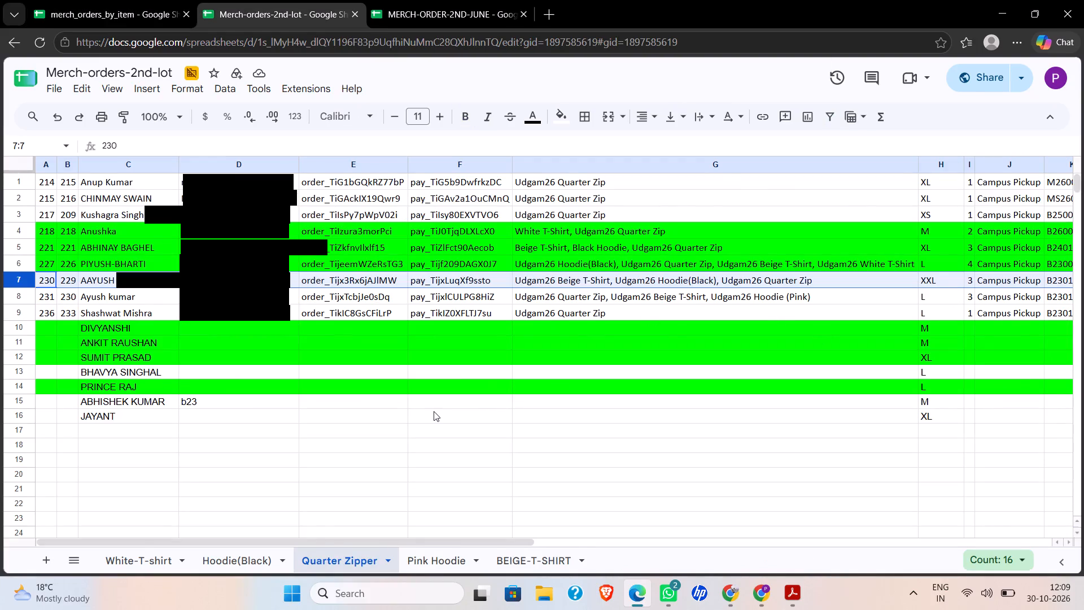
left_click(241, 557)
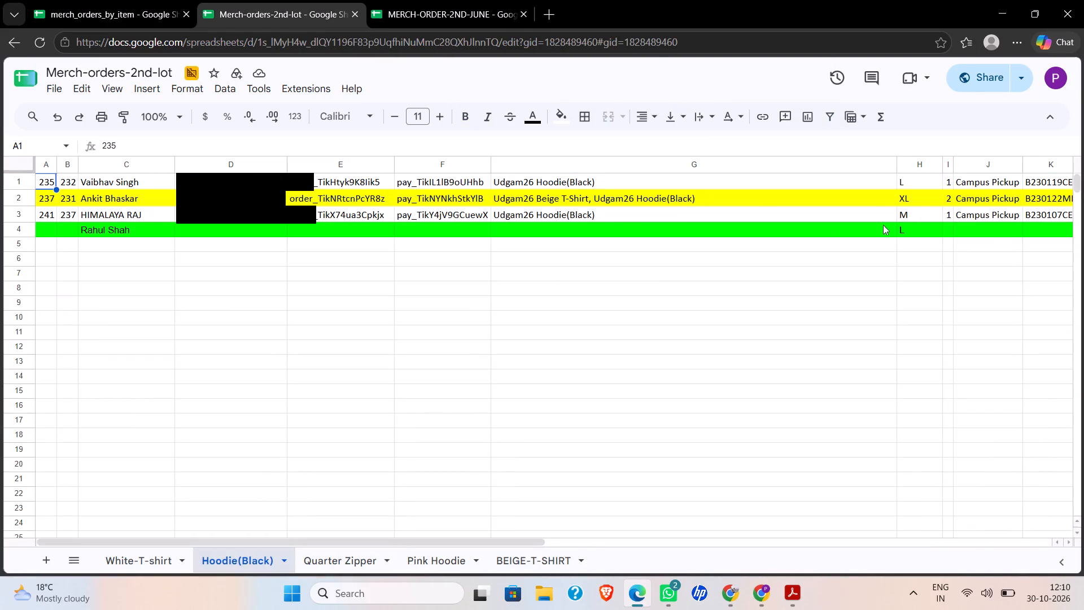
left_click(126, 12)
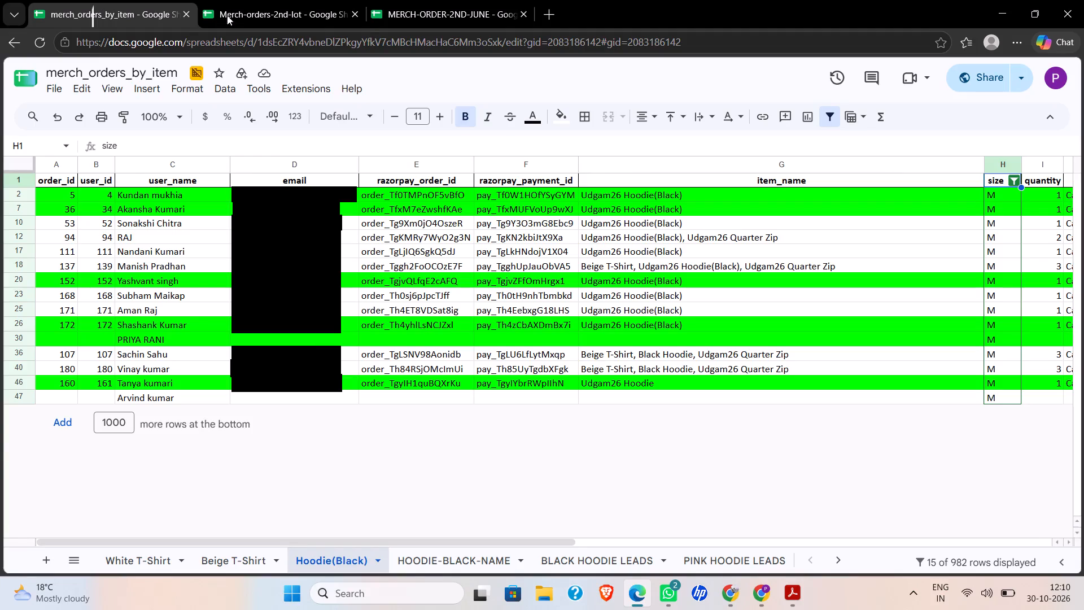
left_click(288, 14)
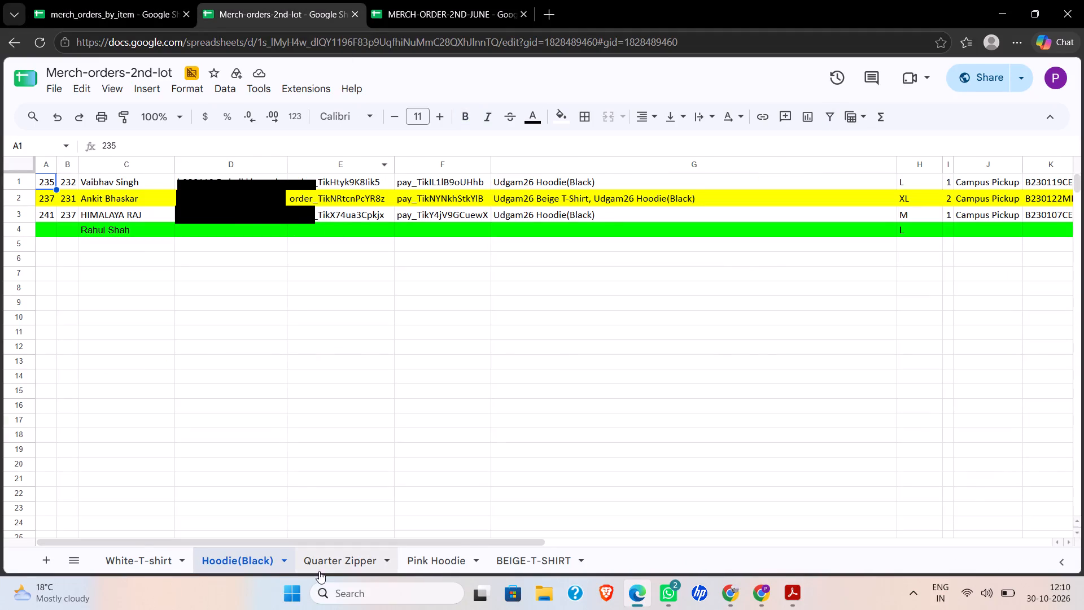
On the Quarter Zipper sheet of Merch-orders-2nd-lot, fill row 13, the size L order, with green.
left_click(363, 563)
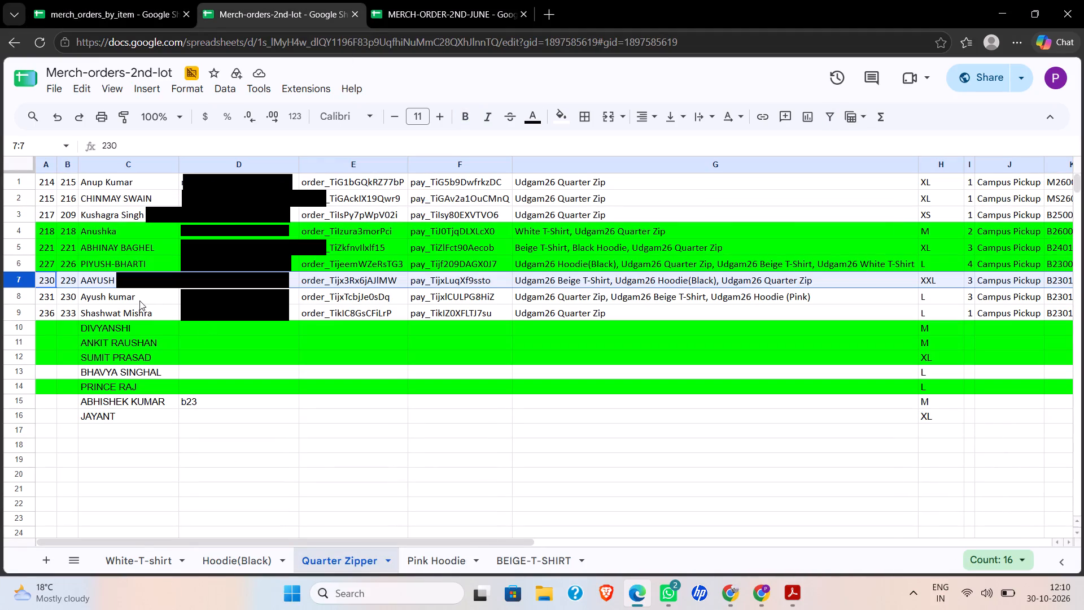
left_click(139, 300)
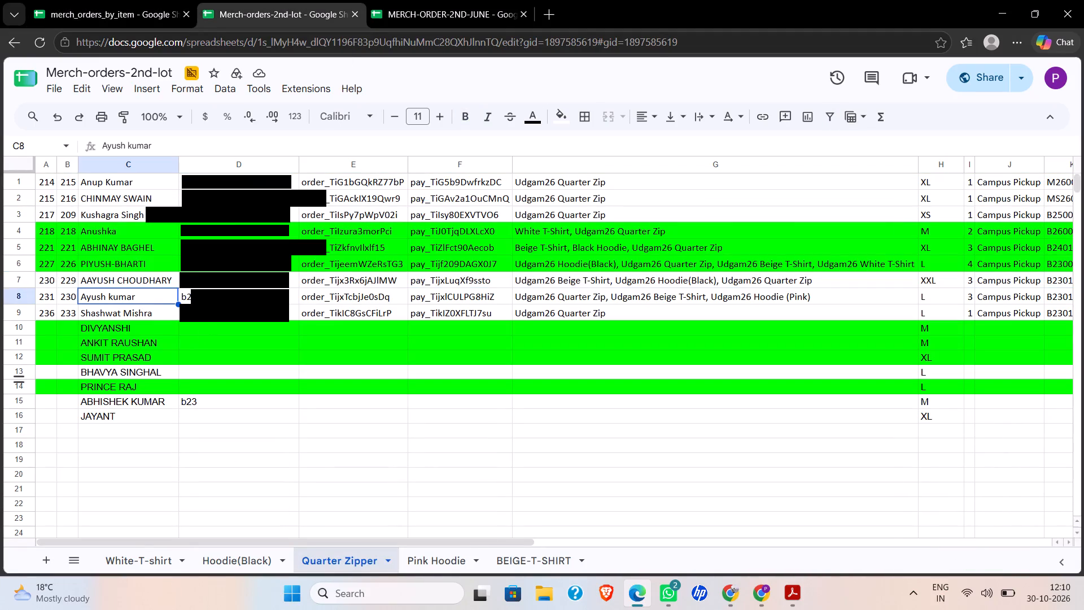
left_click(25, 369)
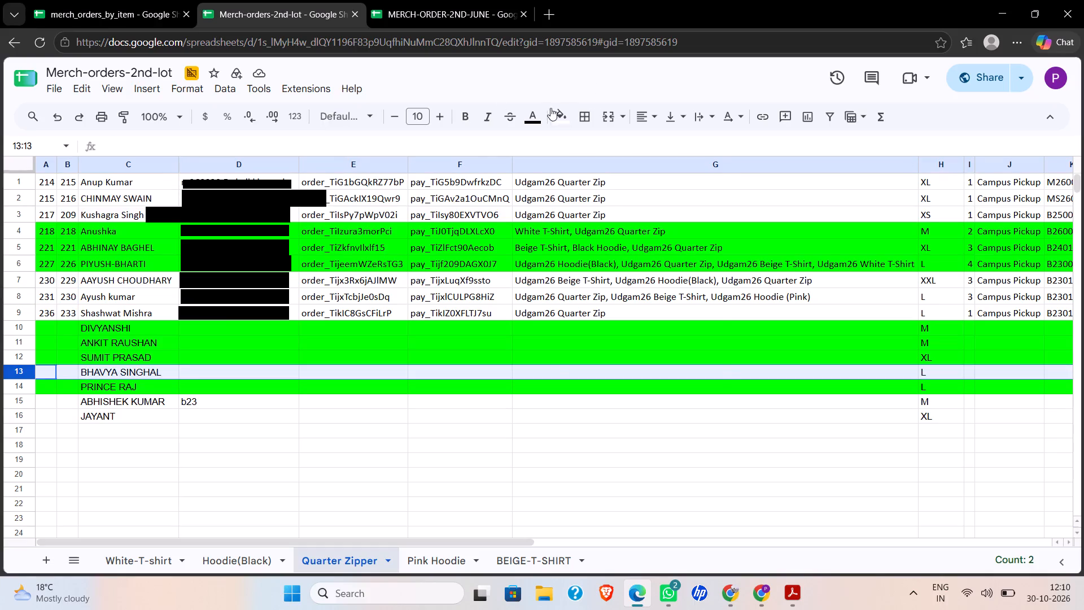
left_click(560, 106)
left_click(631, 181)
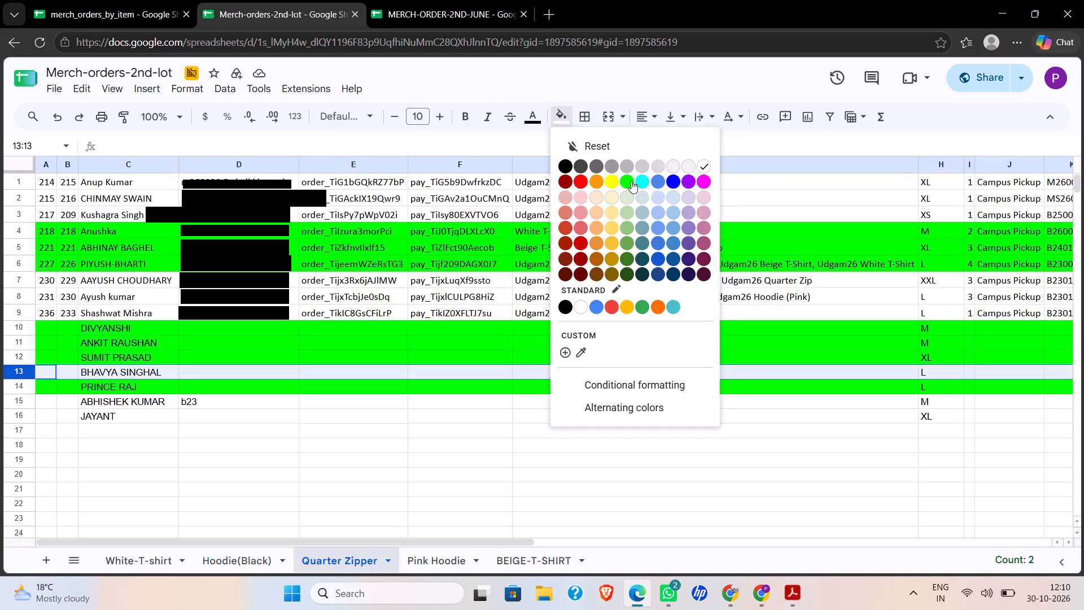
Fill row 7, the XXL order on the Quarter Zipper sheet, with green.
left_click(25, 285)
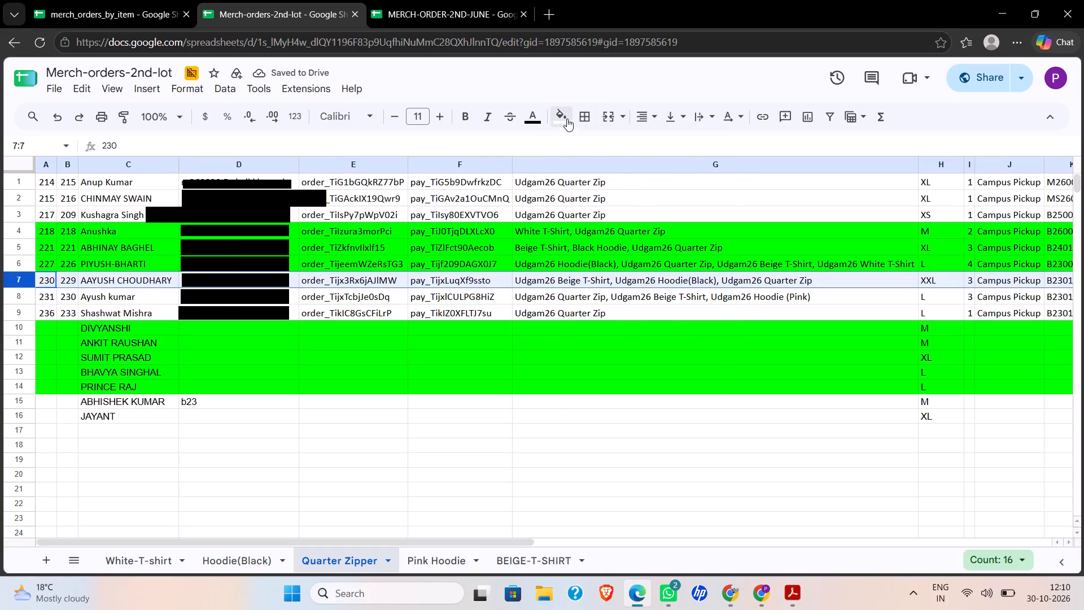
left_click(567, 119)
left_click(628, 182)
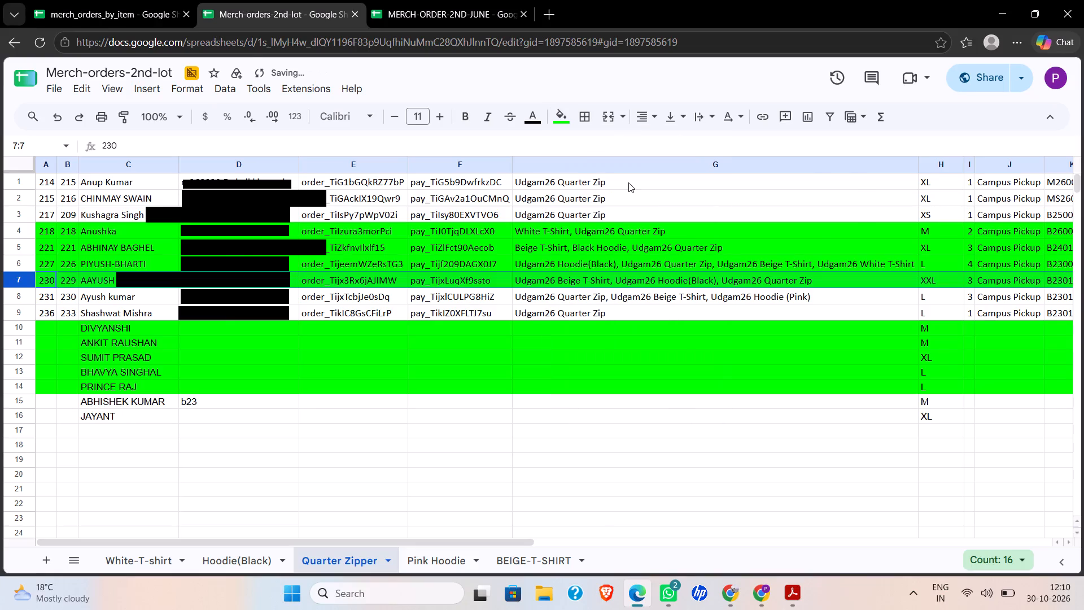
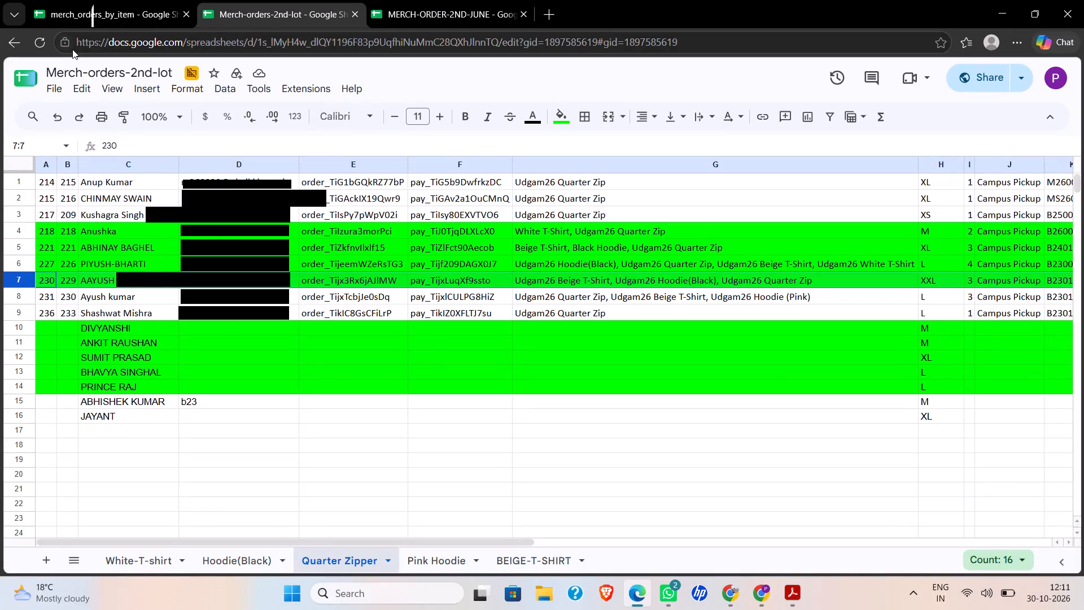
Search the HOODIE-BLACK-NAME sheet of merch_orders_by_item for "abhi".
left_click(139, 13)
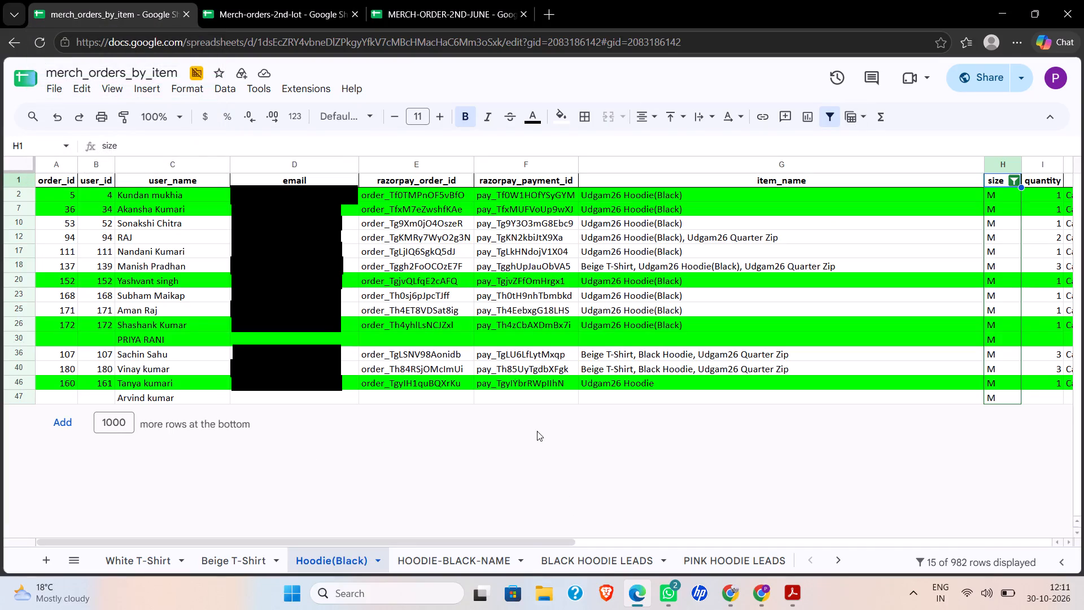
left_click(457, 552)
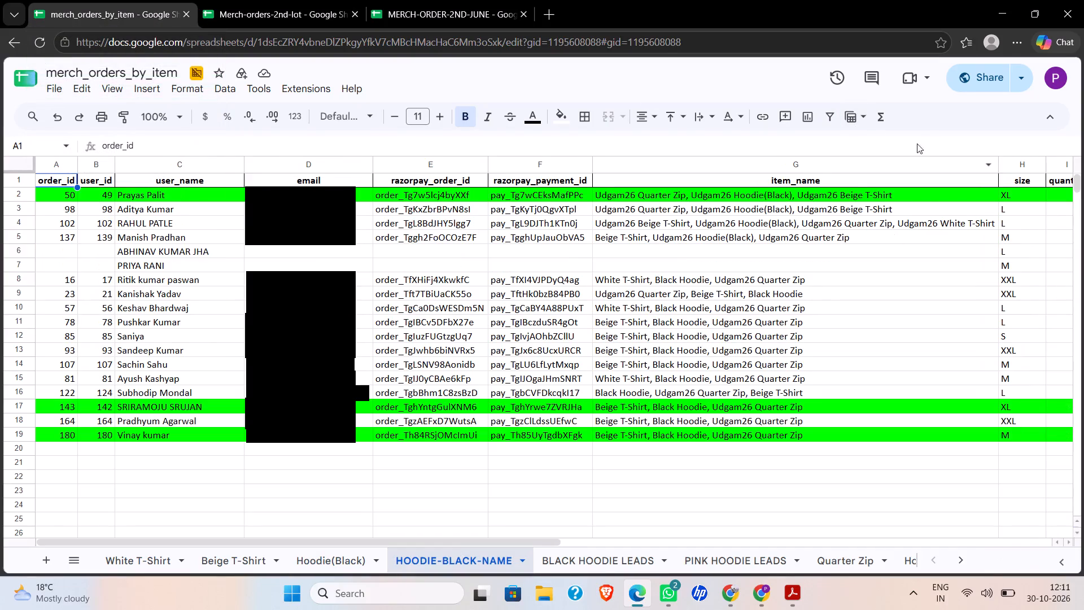
key("ctrl+f")
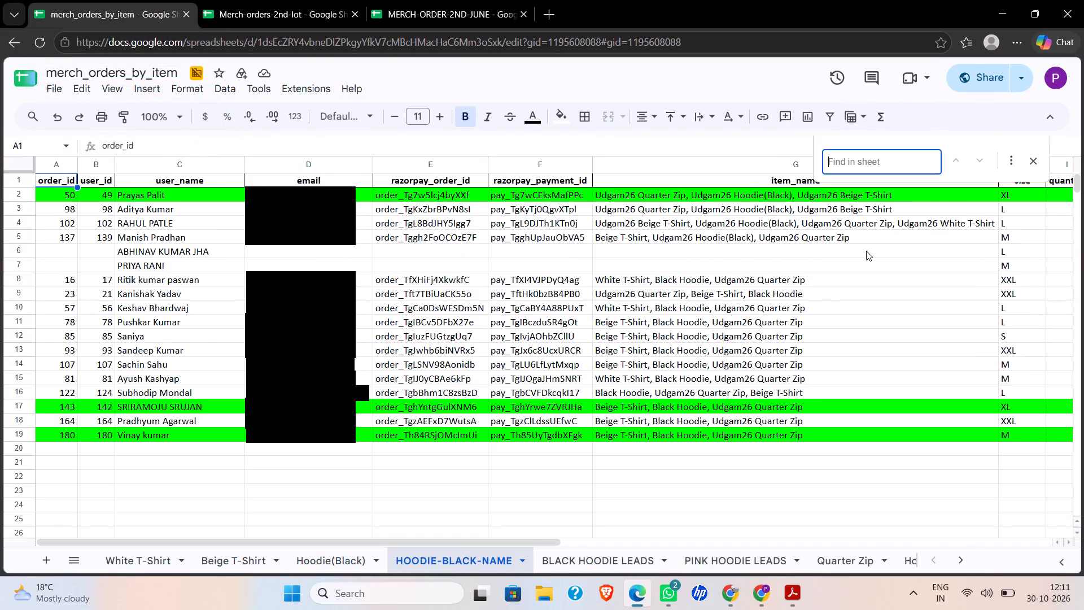
type("abhi")
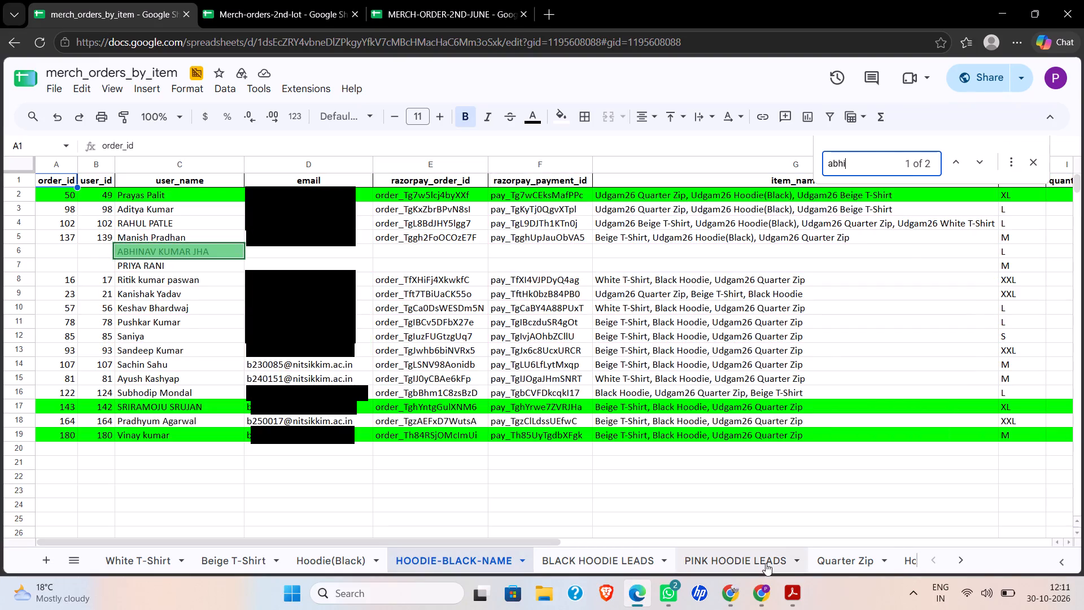
Search the Quarter Zip sheet of merch_orders_by_item for "abhinav" and examine the matching order's details across its row.
left_click(828, 561)
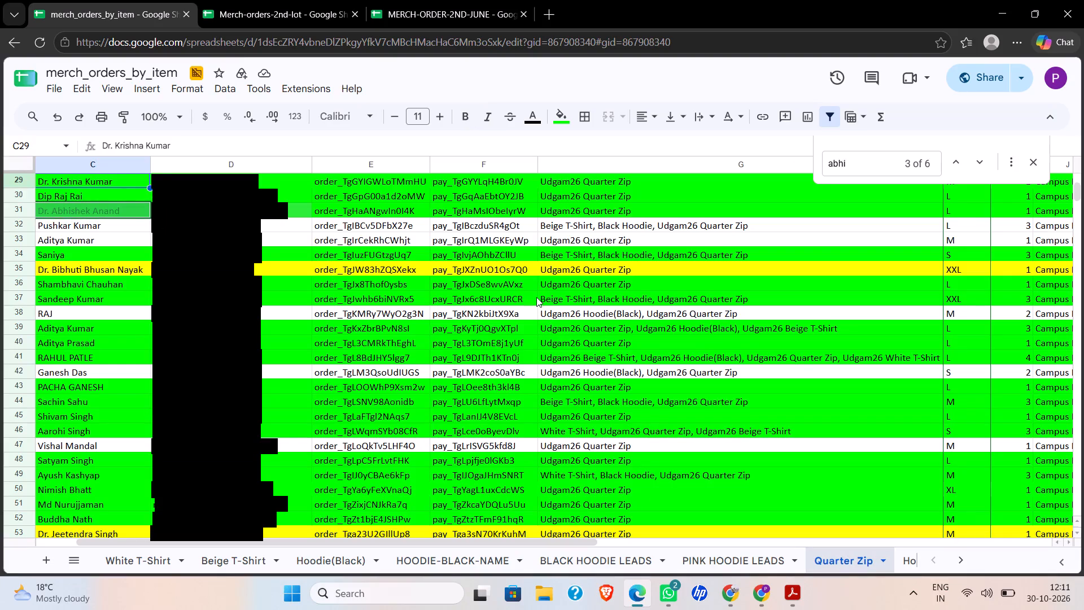
left_click(879, 167)
type("nav")
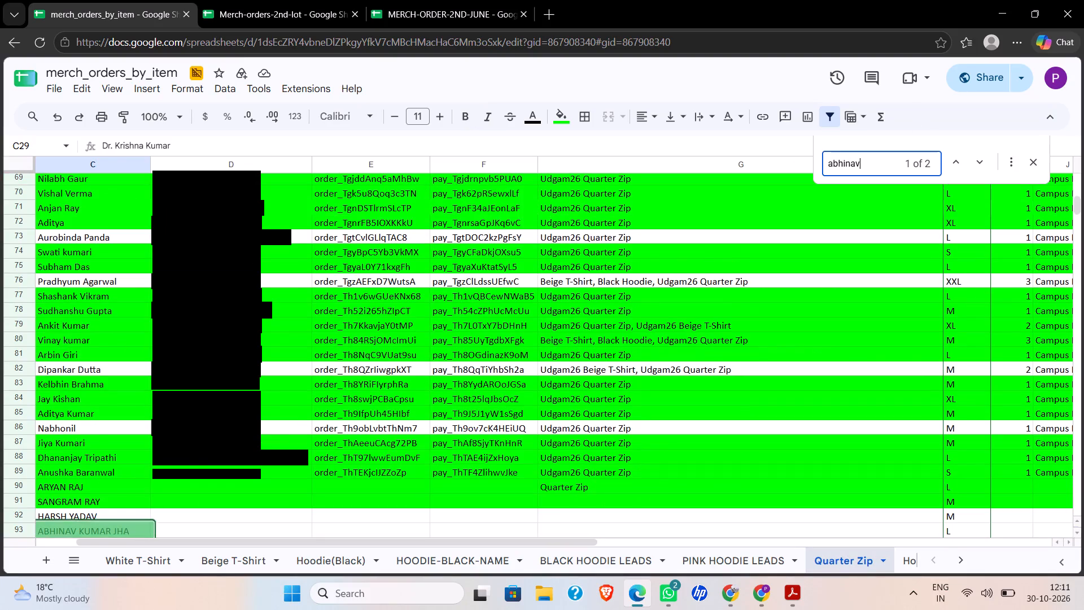
scroll(607, 307, "down", 3)
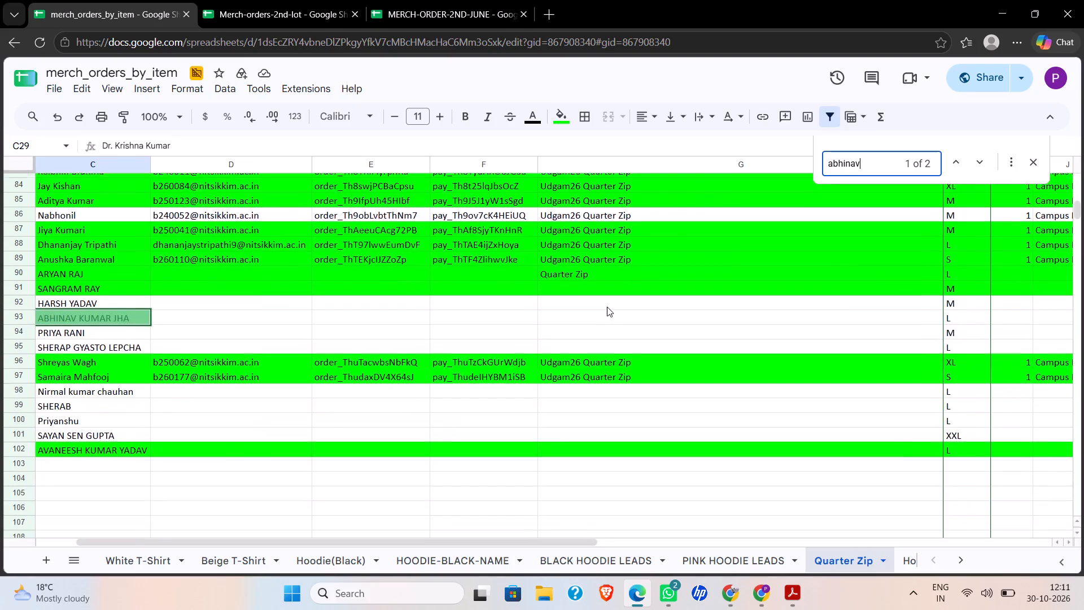
scroll(607, 307, "right", 4)
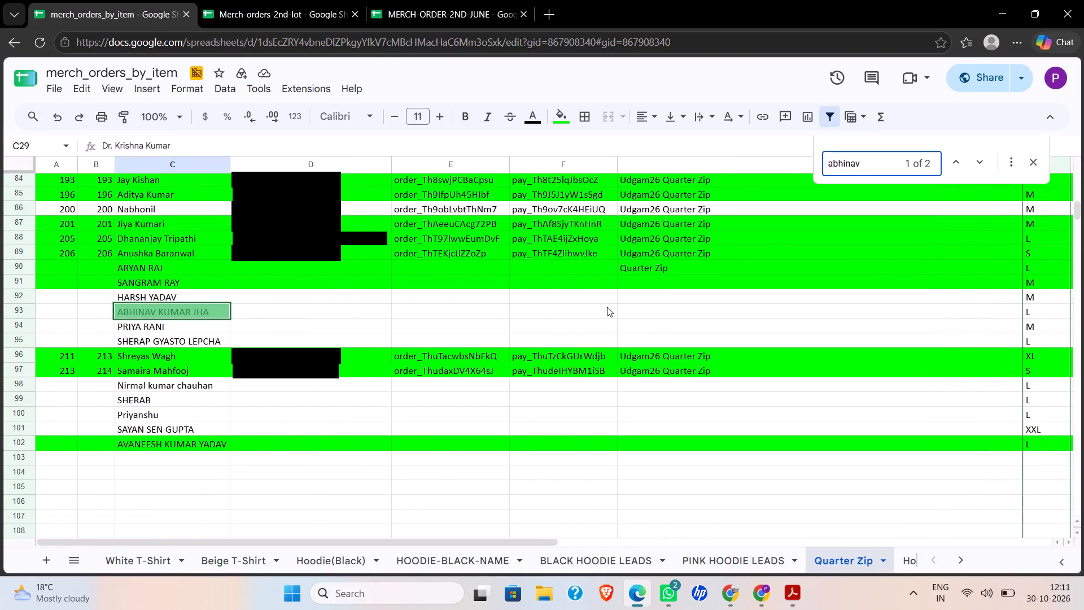
scroll(607, 307, "left", 4)
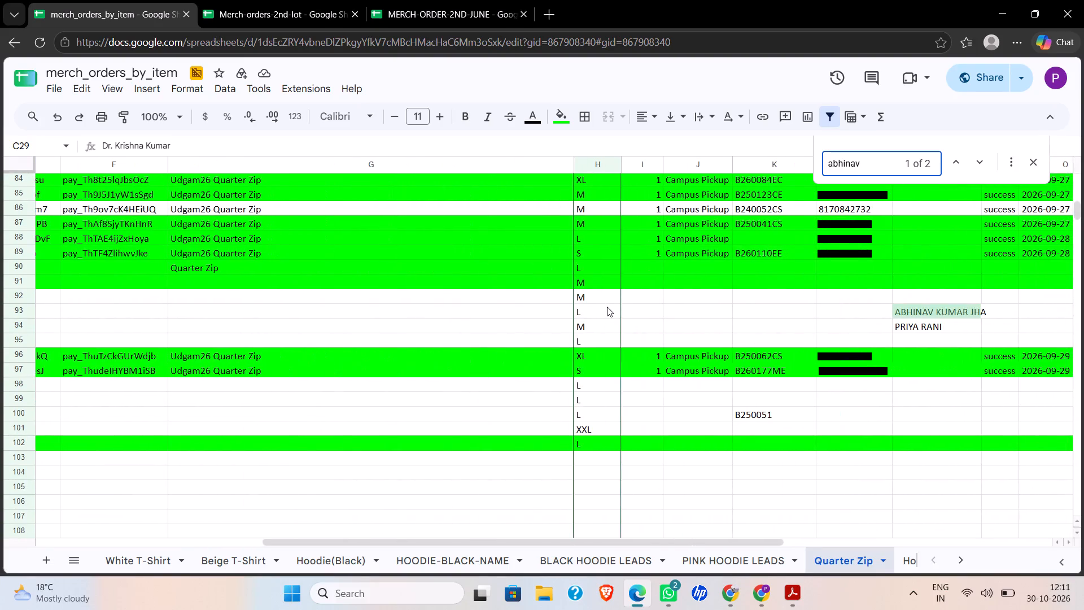
scroll(607, 307, "left", 5)
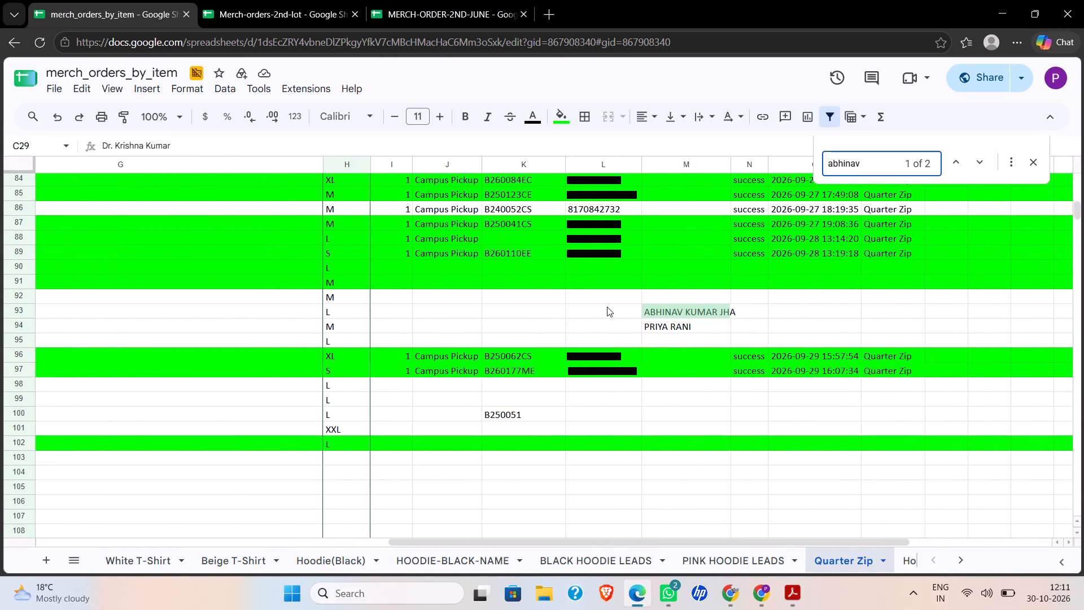
scroll(607, 307, "right", 3)
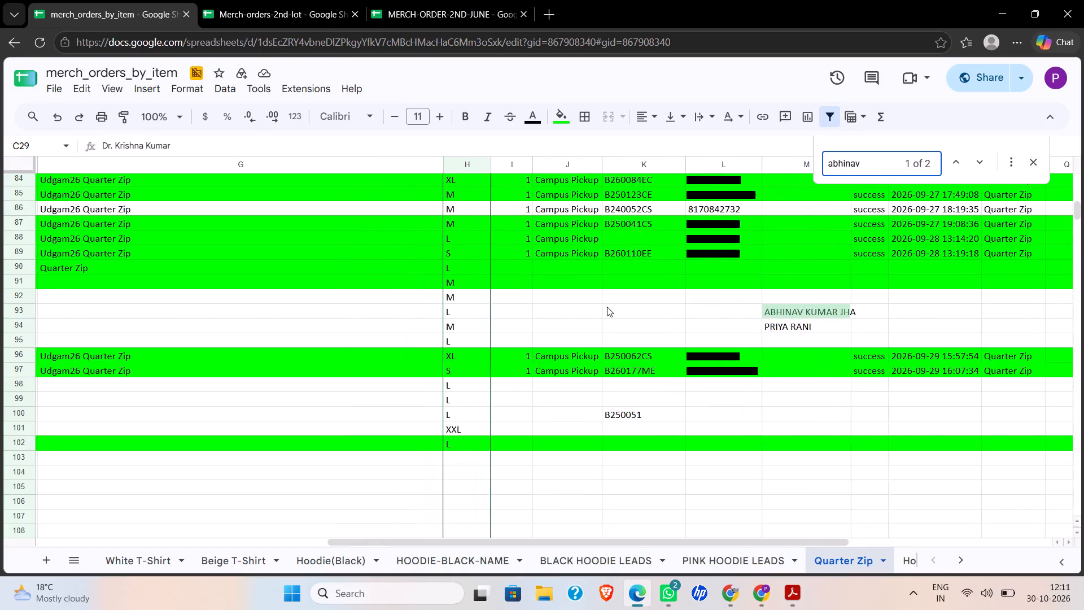
scroll(607, 307, "right", 8)
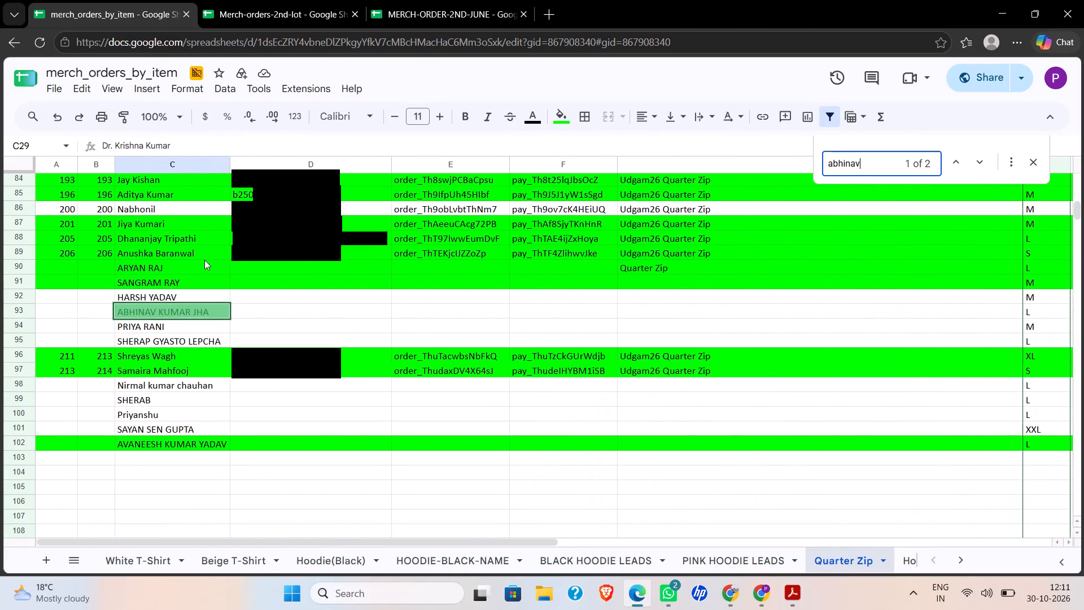
Select the whole of row 93, the size L order on the Quarter Zip sheet.
left_click(21, 316)
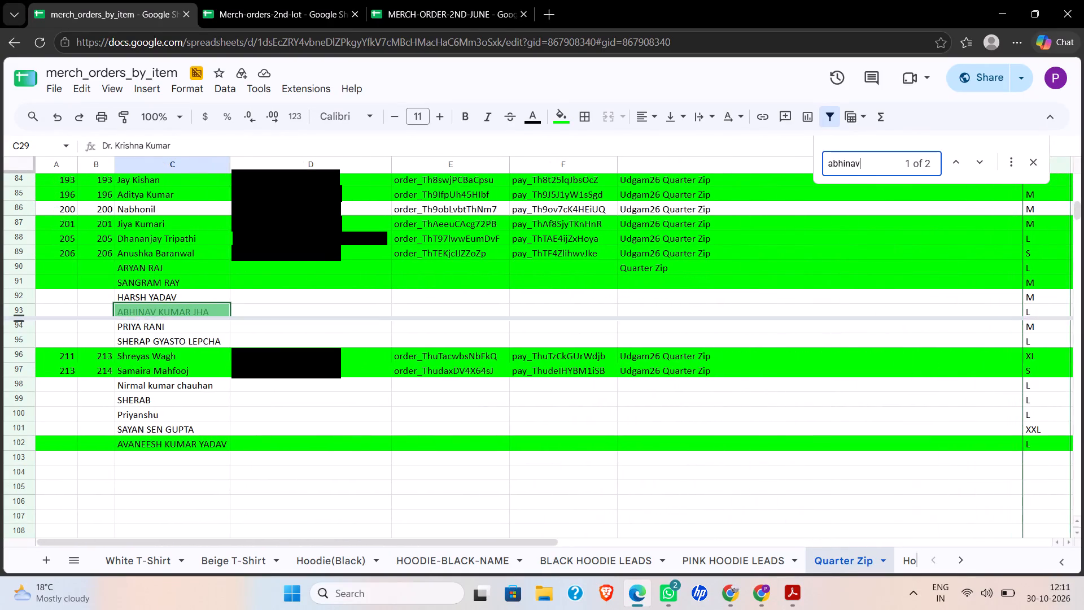
left_click(22, 312)
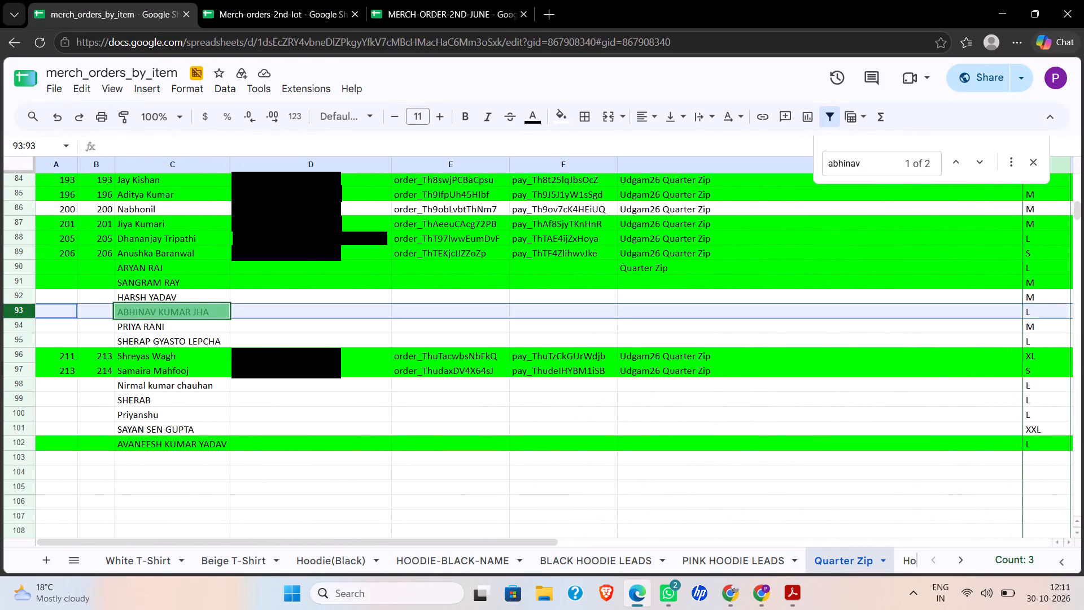
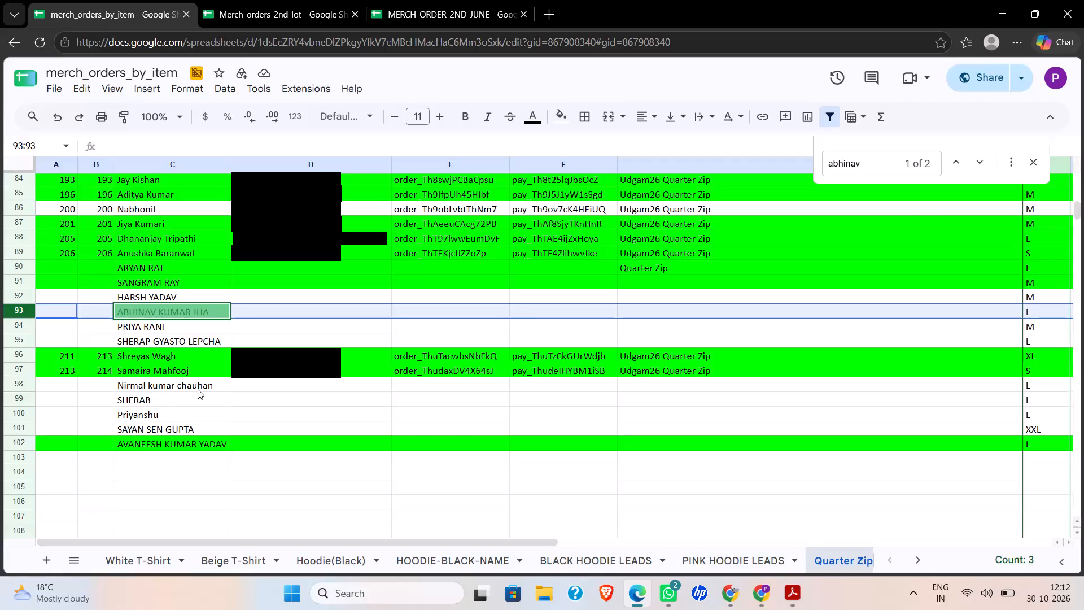
Examine the details across row 93, the size L order on the Quarter Zip sheet.
scroll(349, 361, "left", 4)
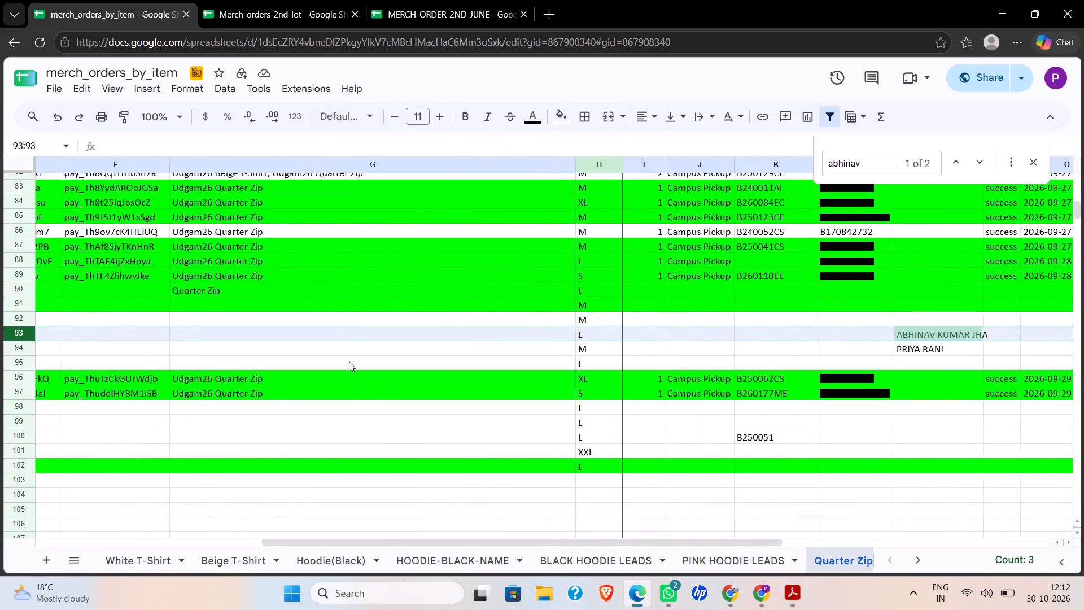
scroll(349, 361, "left", 3)
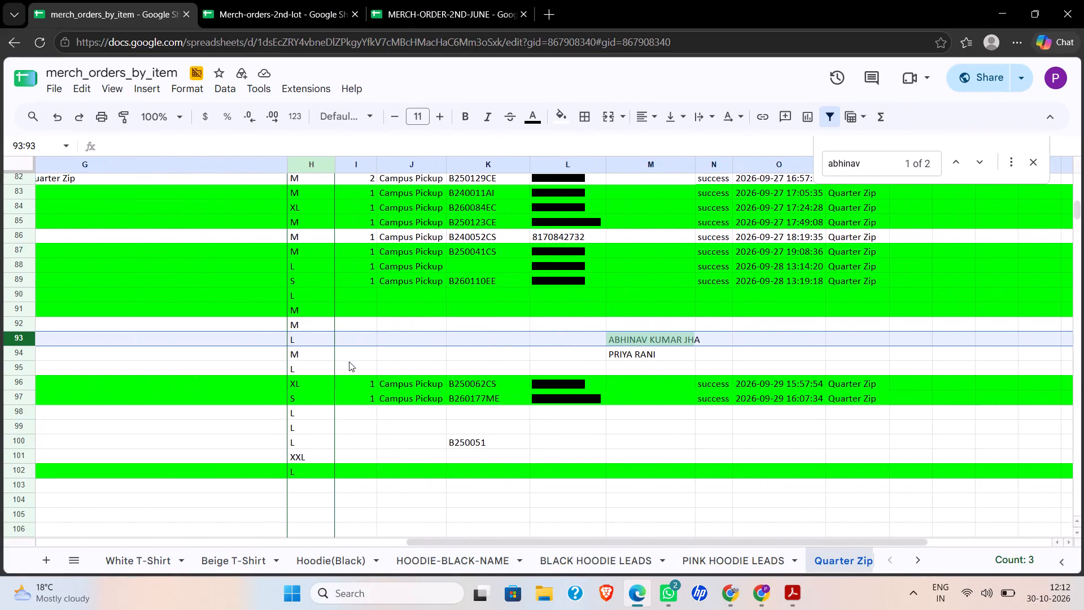
scroll(446, 386, "right", 7)
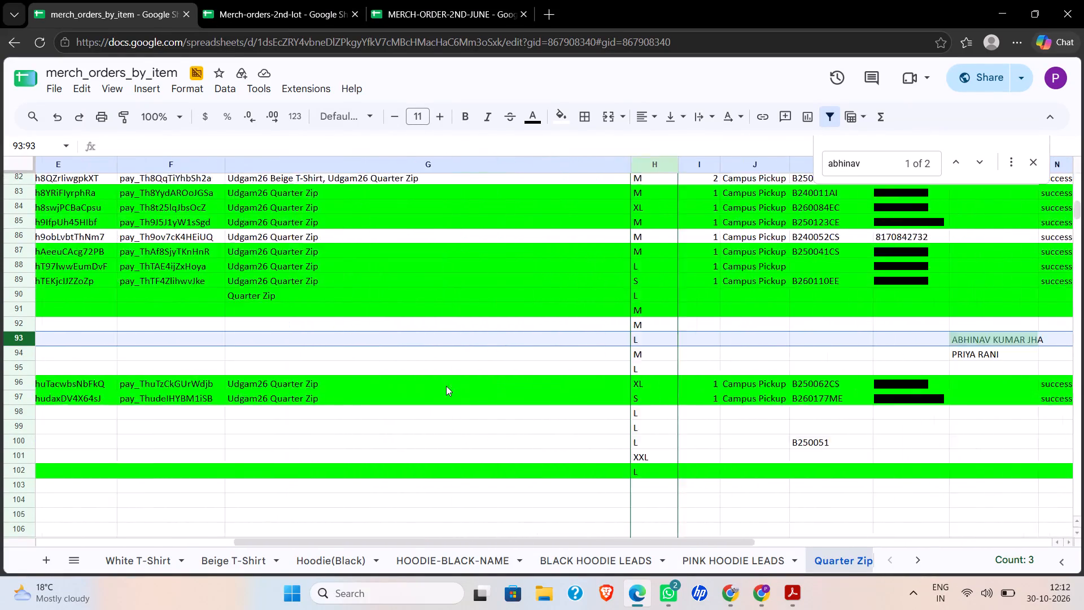
scroll(446, 386, "right", 5)
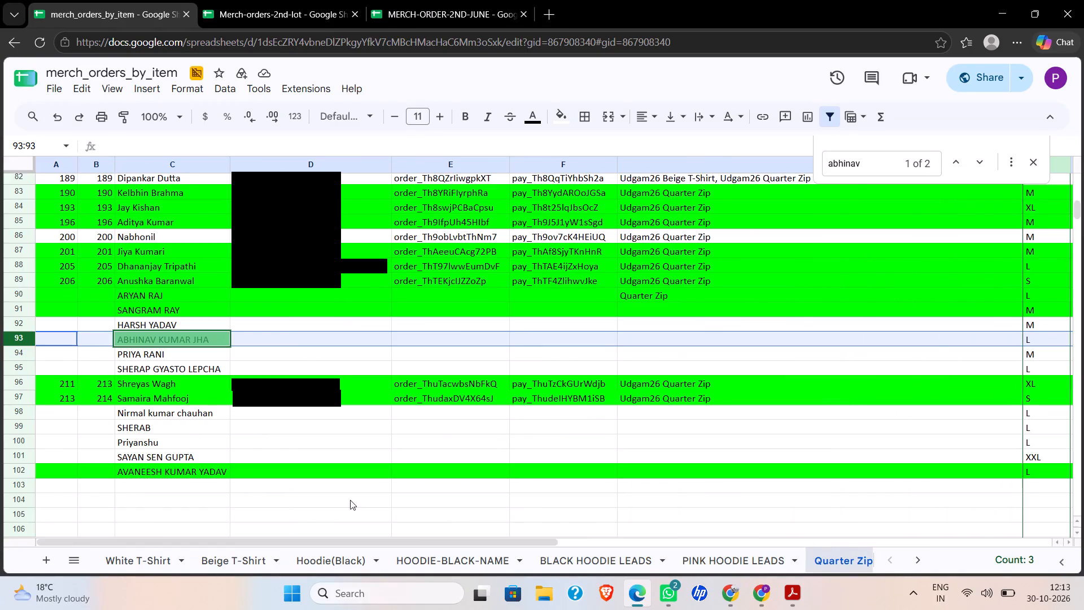
Search the Beige T-Shirt sheet of merch_orders_by_item for "abhinav" and find the matching order's row.
left_click(247, 555)
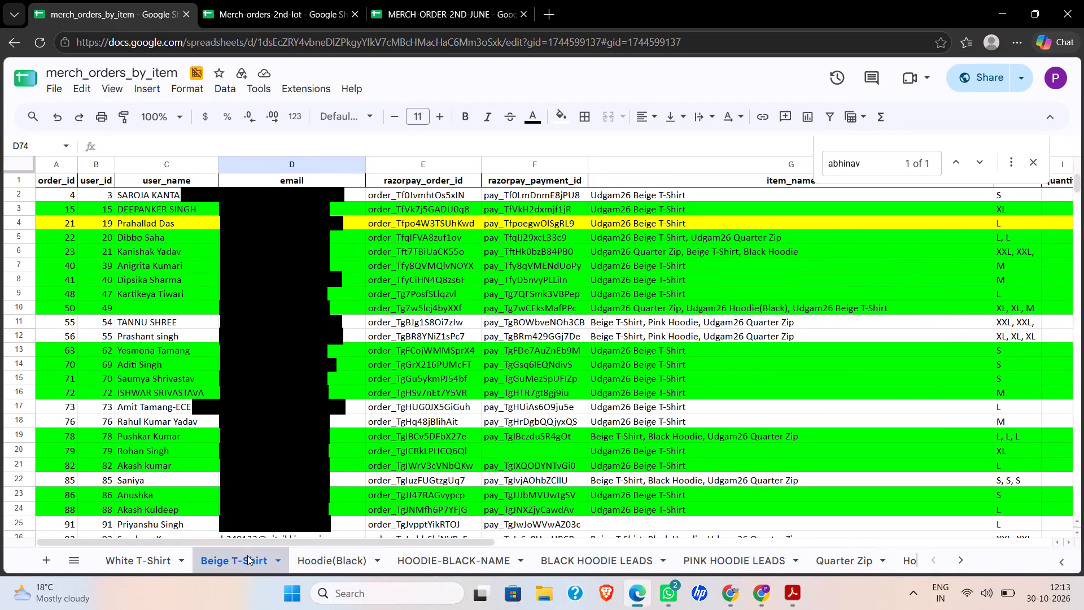
left_click(865, 163)
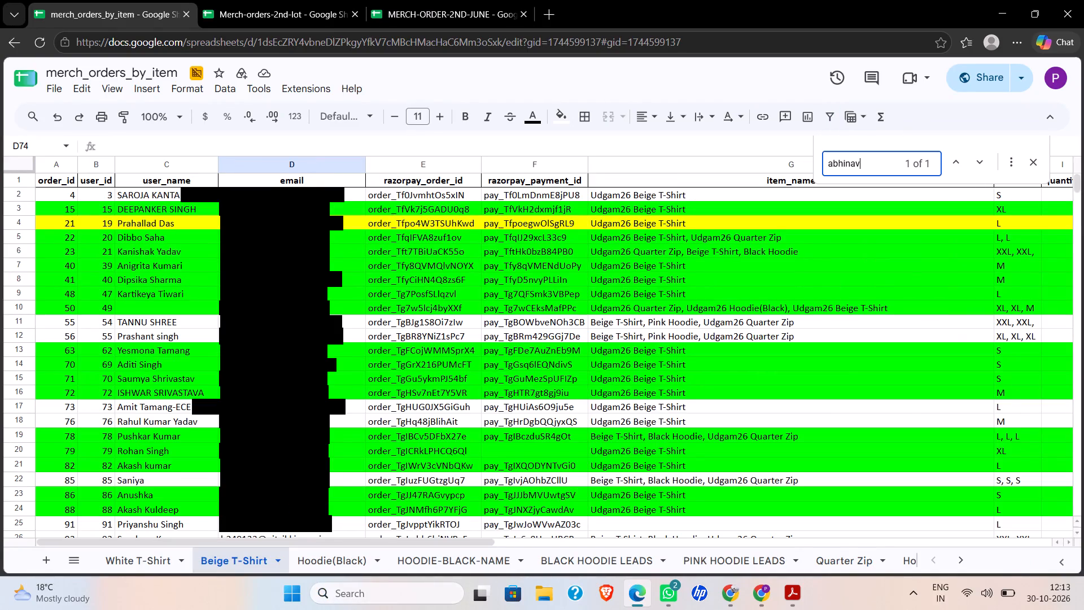
key("backslash")
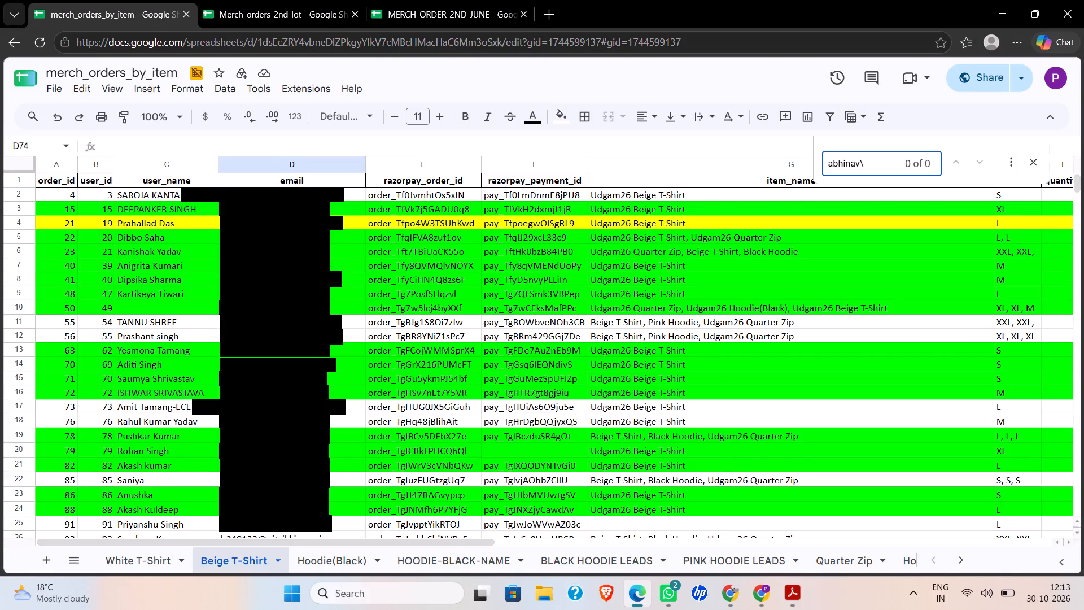
key("BackSpace")
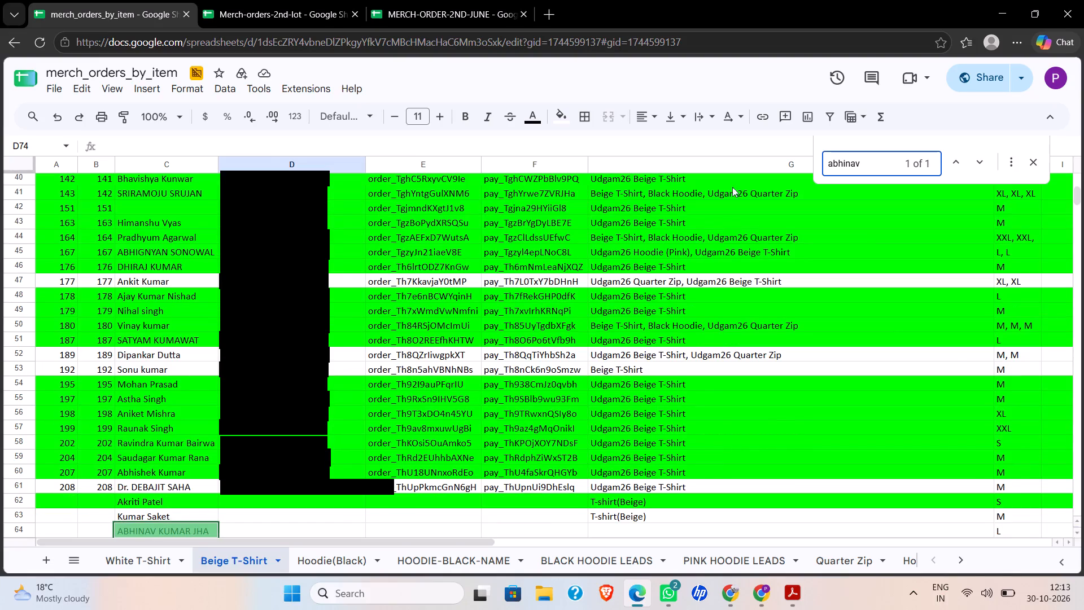
scroll(473, 291, "down", 2)
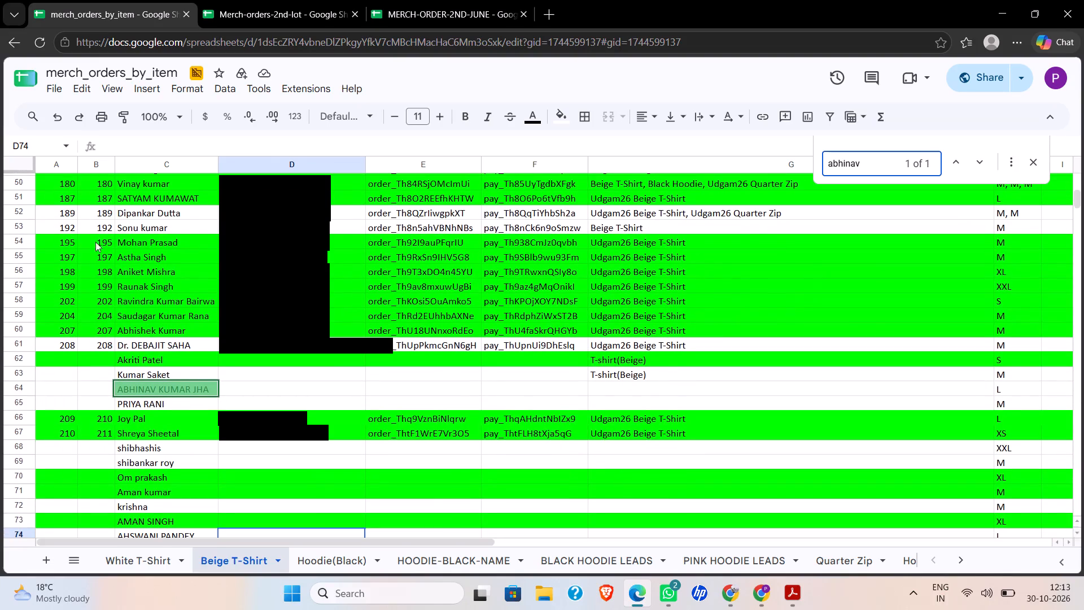
Open the fill colour choices for the whole of row 64, the size L order on the Beige T-Shirt sheet.
left_click(16, 387)
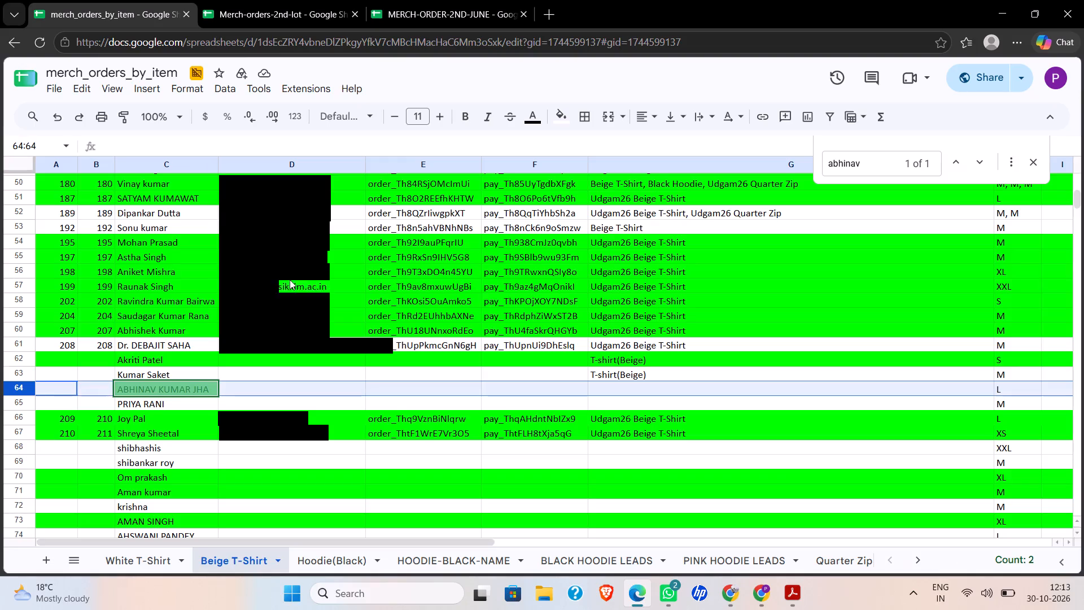
left_click(556, 114)
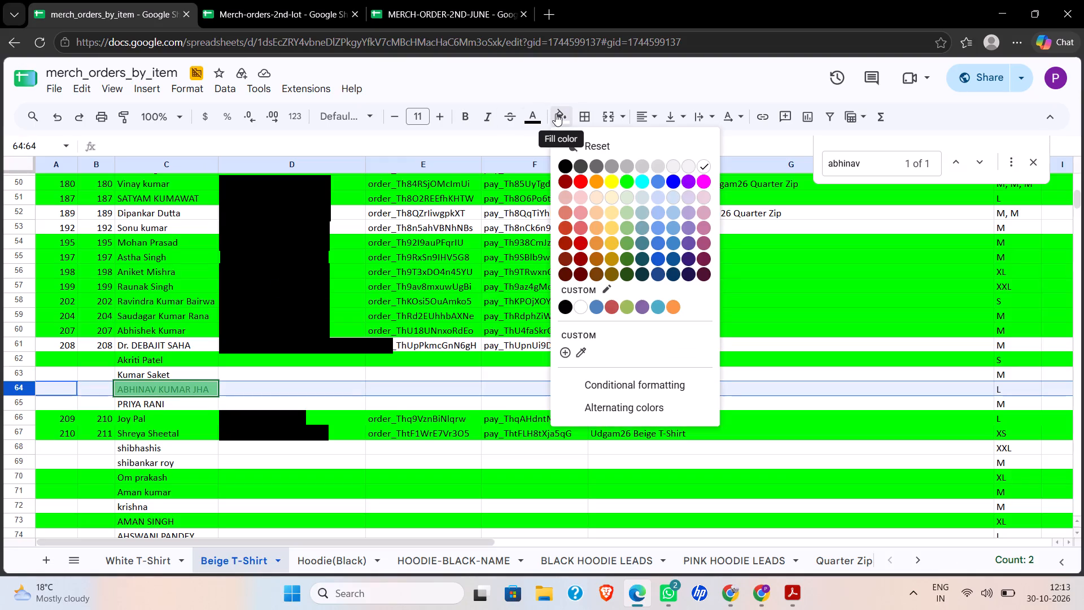
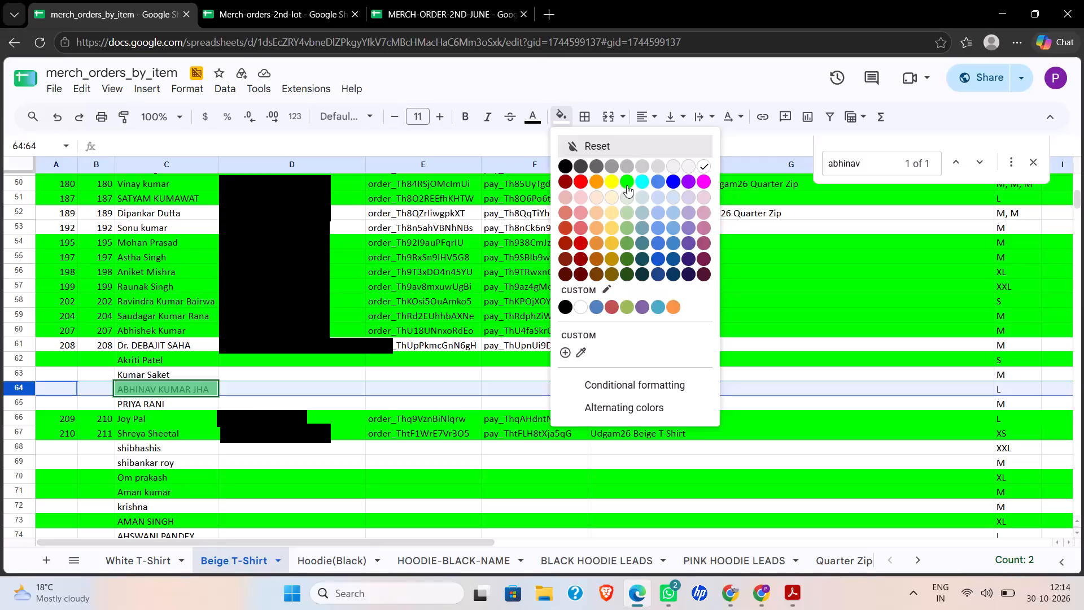
Fill the whole of row 64, the size L order on the Beige T-Shirt sheet, with bright green.
left_click(627, 185)
Fill the whole of row 93, the size L order on the Quarter Zip sheet, with bright green.
left_click(755, 559)
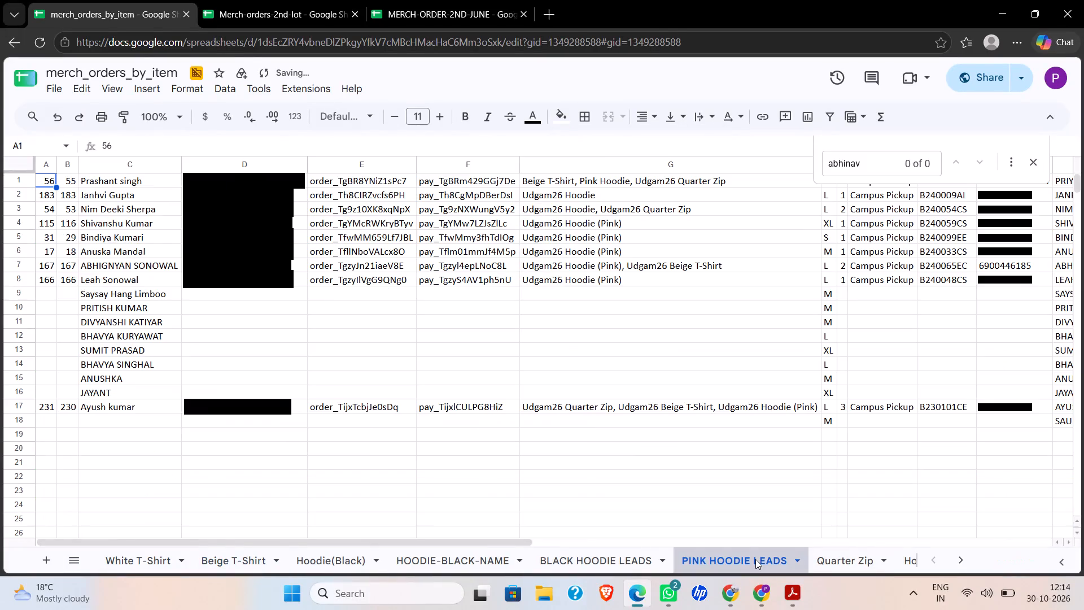
left_click(824, 568)
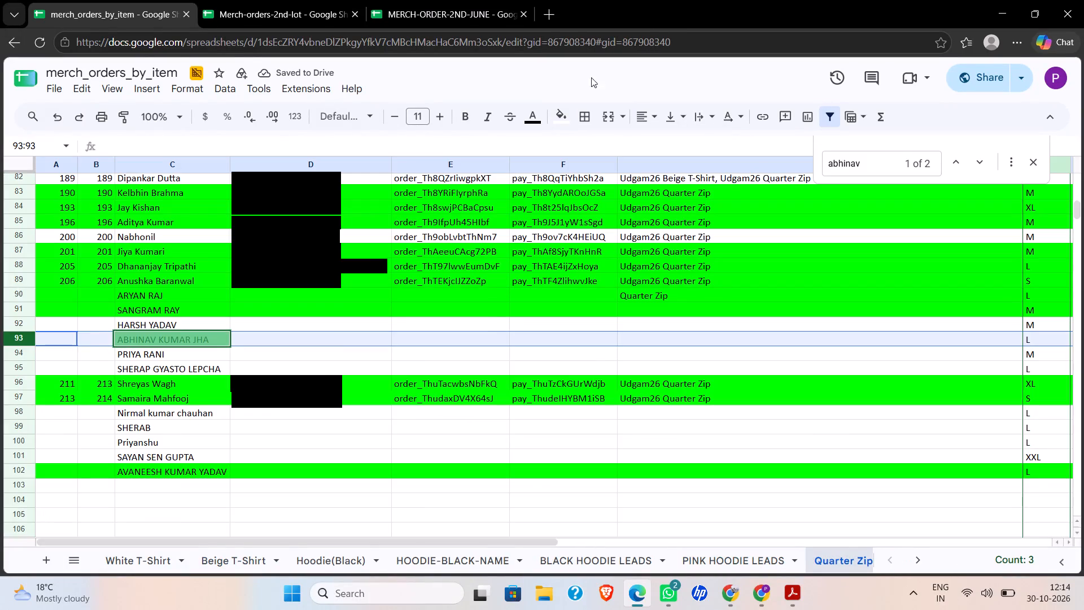
left_click(561, 119)
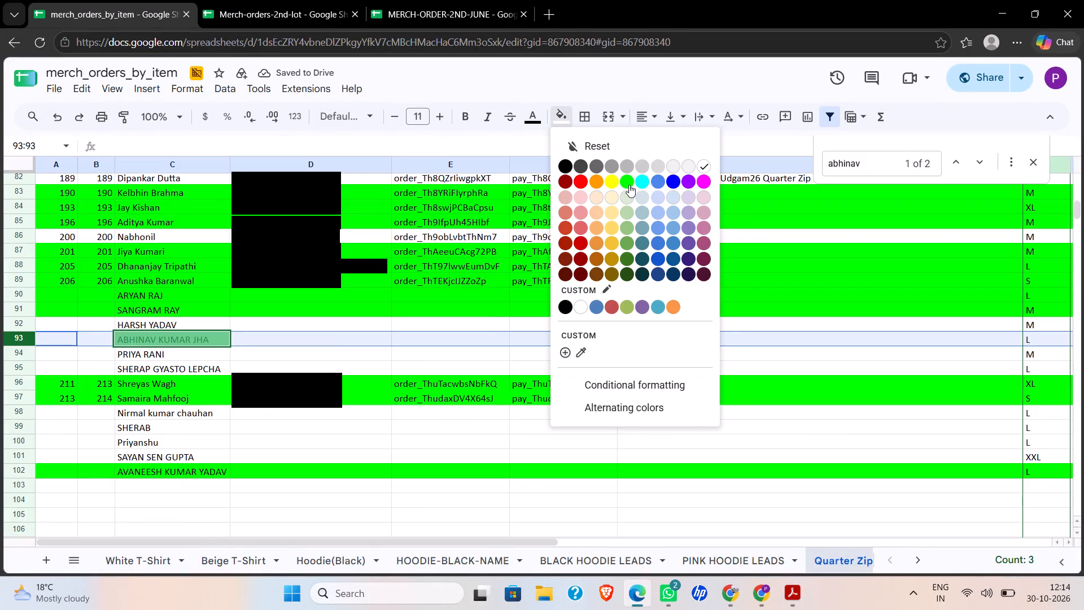
left_click(629, 185)
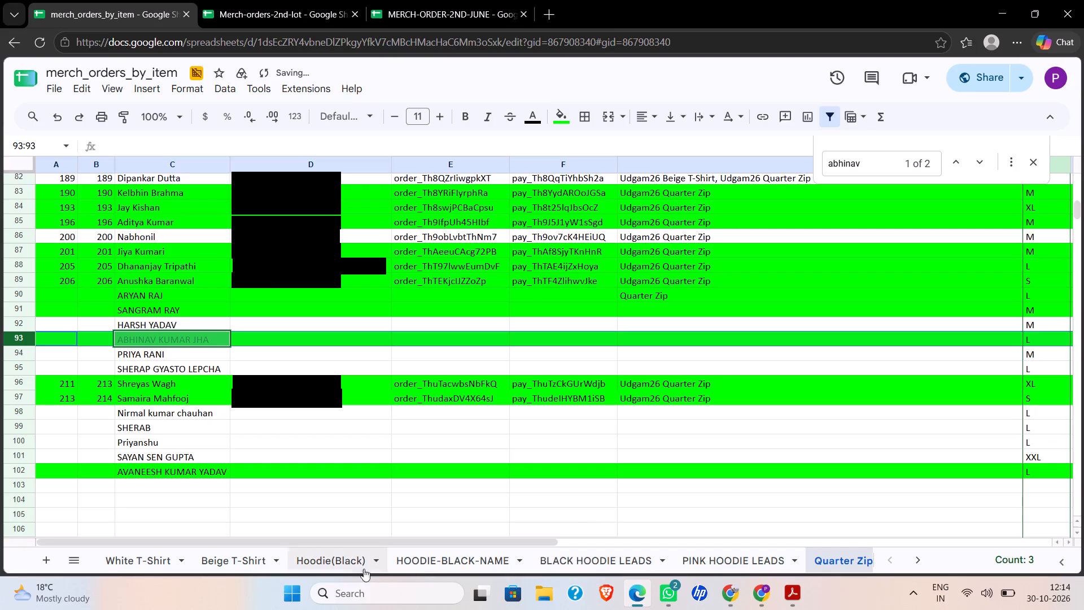
Check Hoodie(Black) for the same buyer, and fill the buyer's whole row 6 on the HOODIE-BLACK-NAME sheet with bright green.
left_click(335, 551)
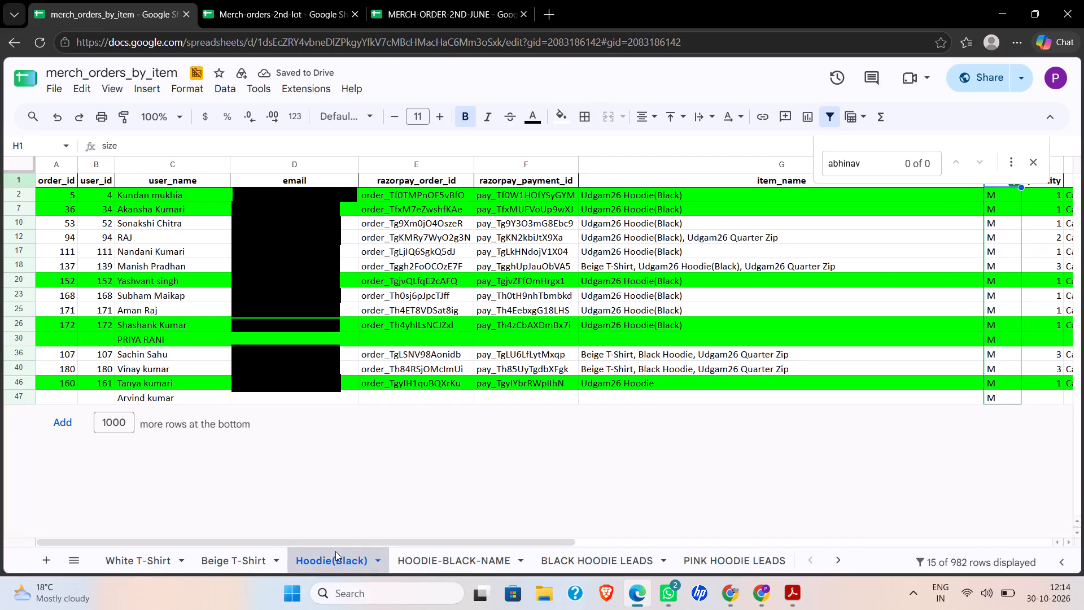
scroll(521, 372, "up", 2)
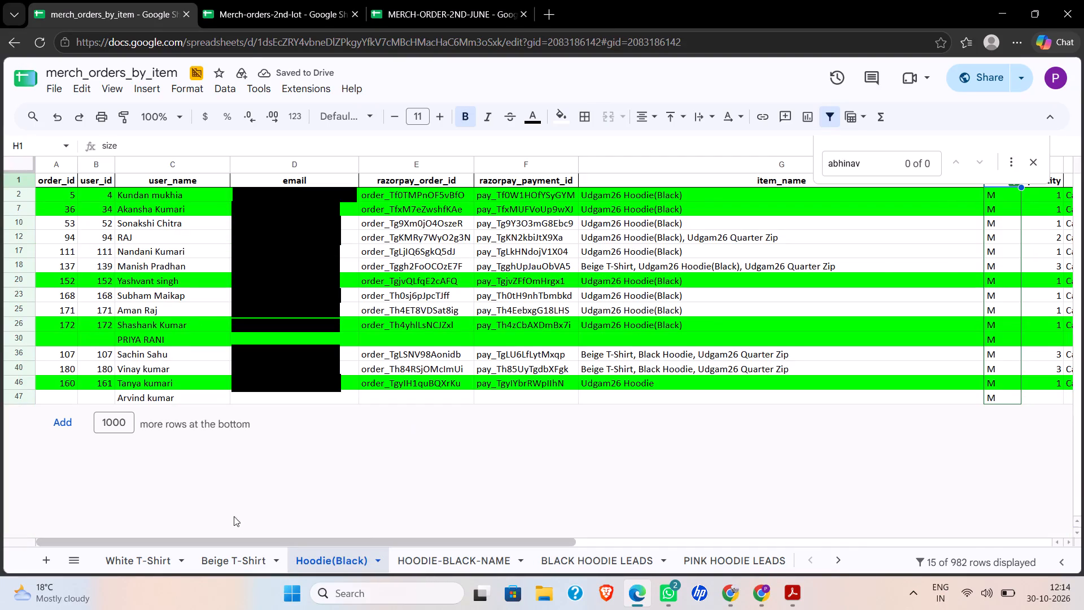
left_click(422, 559)
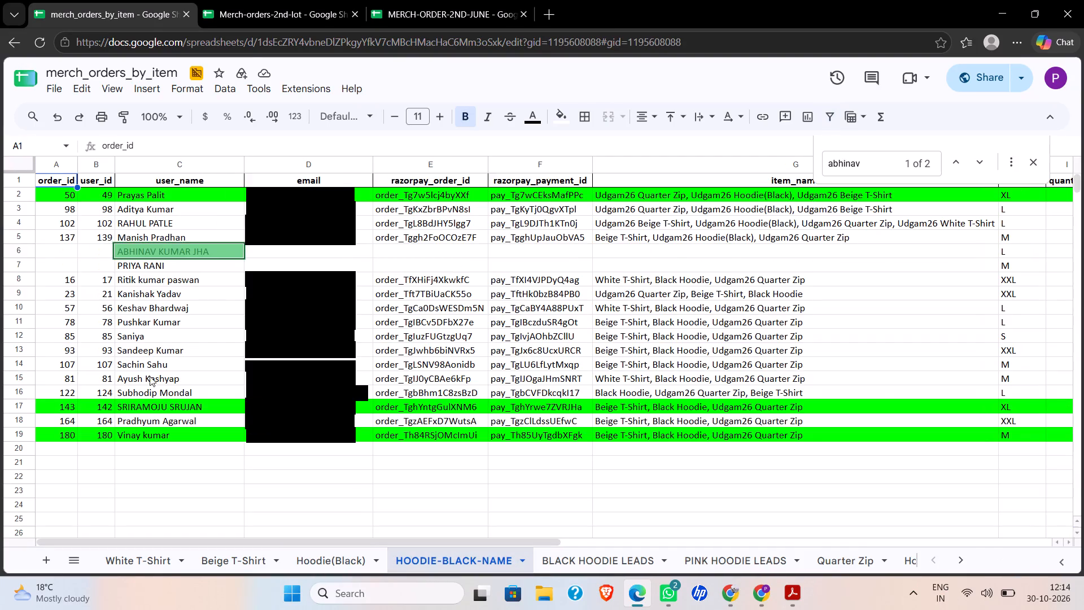
left_click(19, 250)
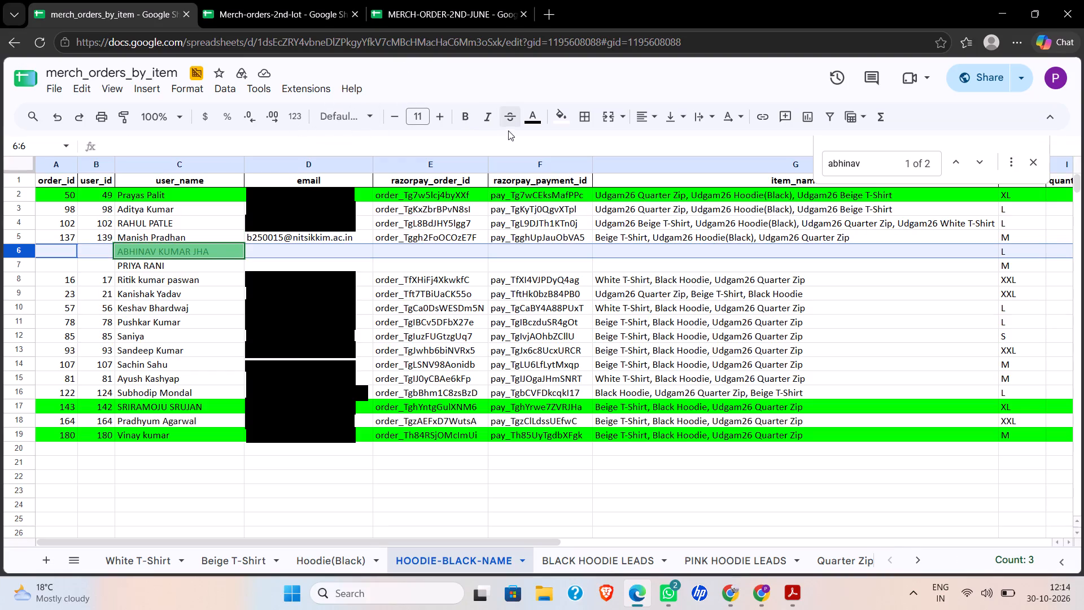
left_click(555, 115)
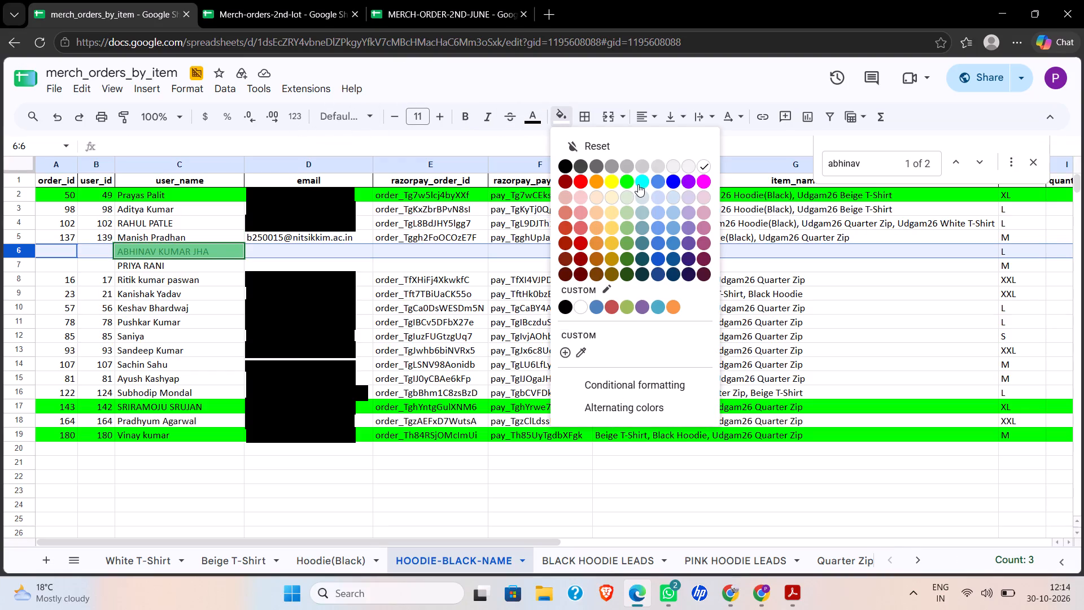
left_click(629, 183)
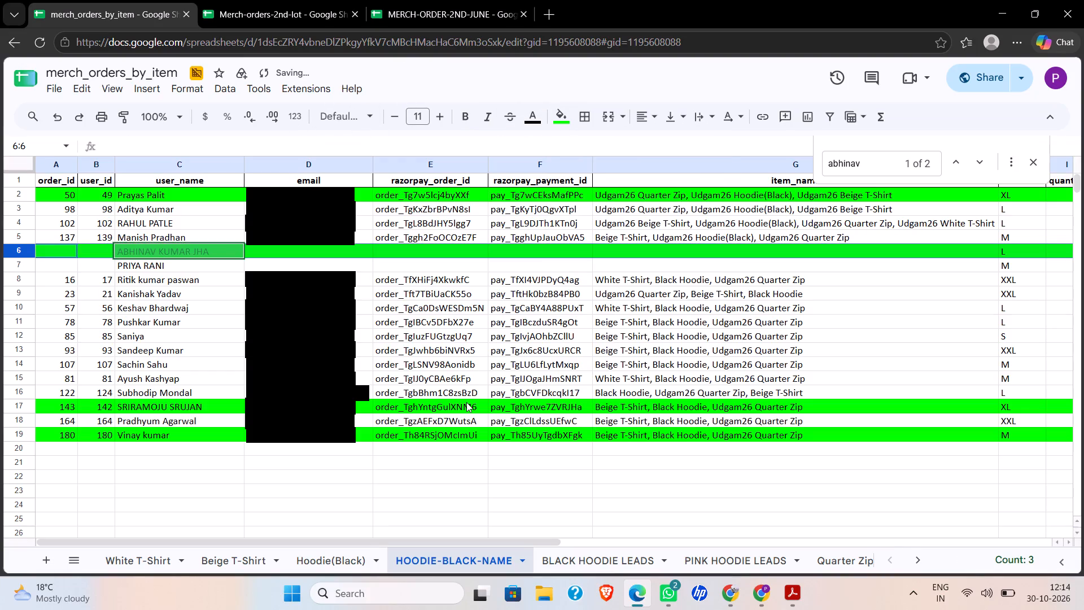
Check the PINK HOODIE LEADS and Quarter Zip sheets for the same buyer's orders and their green marking.
scroll(466, 402, "up", 4)
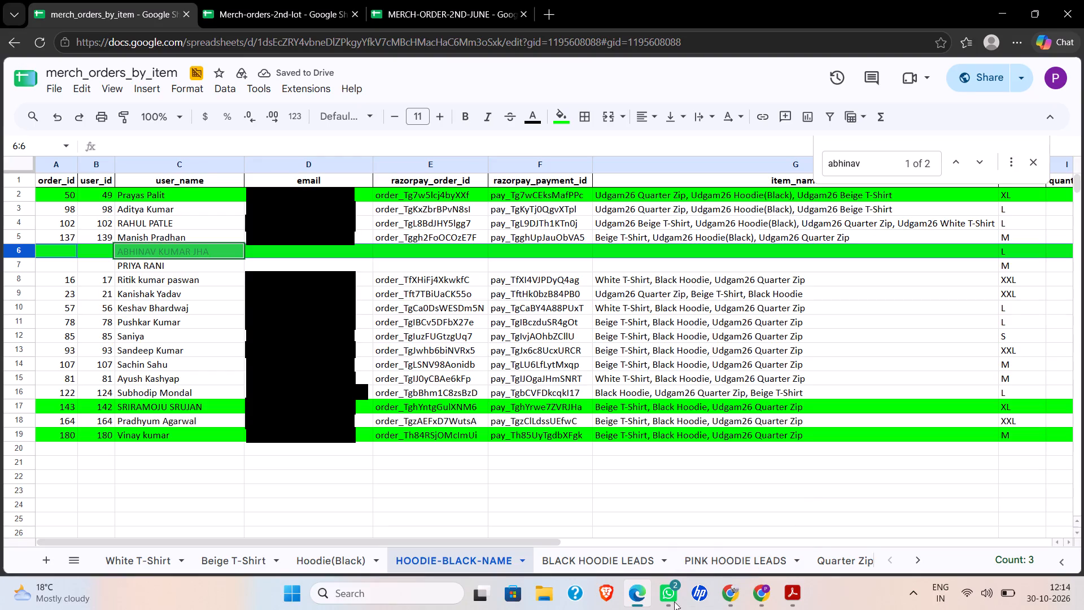
left_click(741, 565)
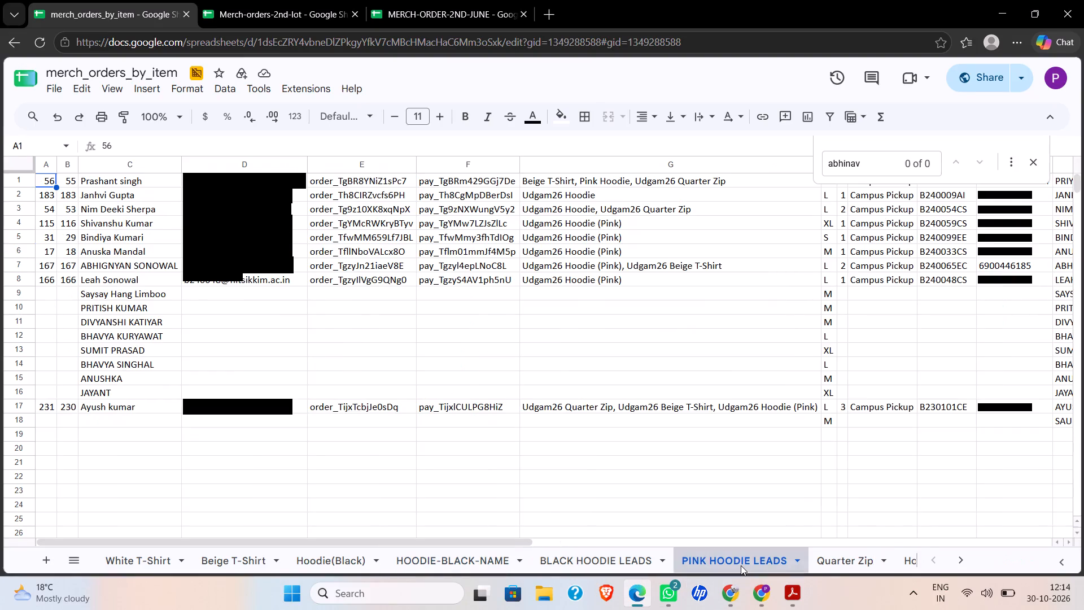
left_click(840, 570)
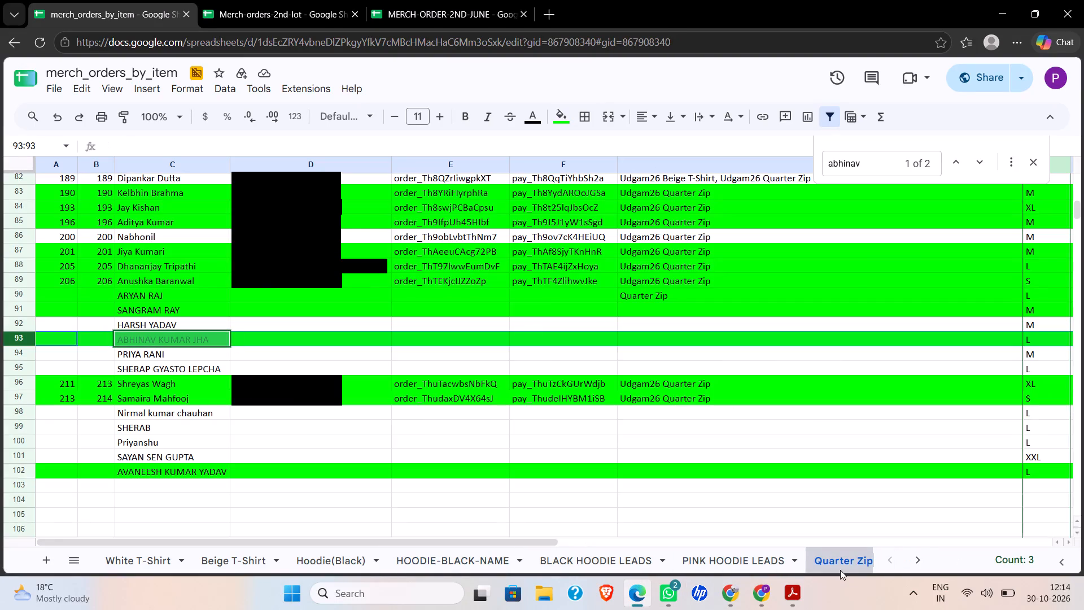
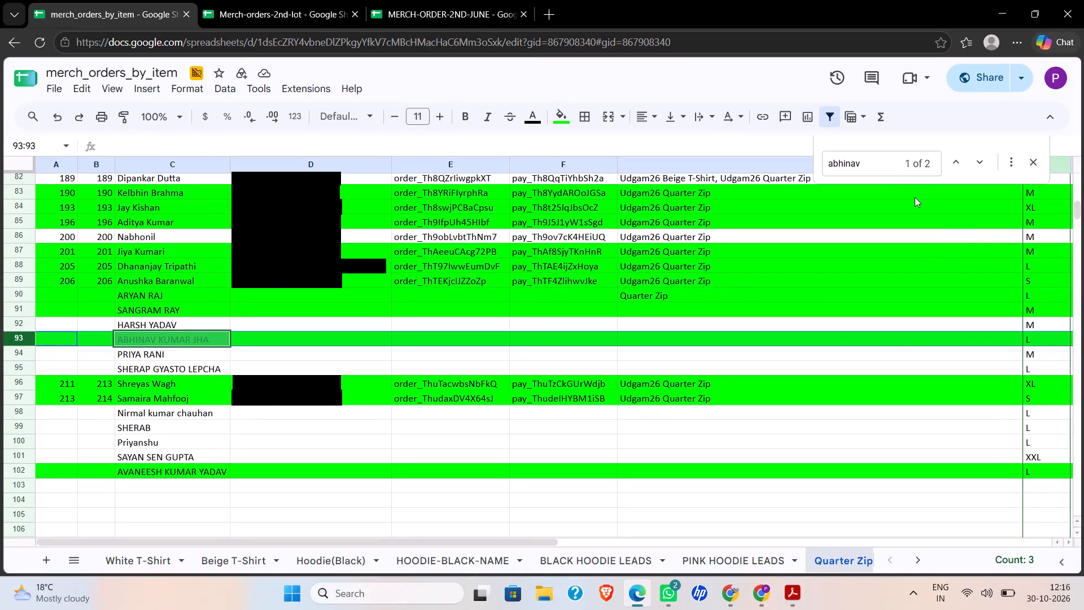
Search by name for the buyer of order 231 on the Quarter Zip, HOODIE-BLACK-NAME, Hoodie(Black) and PINK HOODIE LEADS sheets.
left_click(888, 165)
key("BackSpace")
key("BackSpace")
key("BackSpace")
key("BackSpace")
key("BackSpace")
key("BackSpace")
key("BackSpace")
key("BackSpace")
key("BackSpace")
key("BackSpace")
key("BackSpace")
key("BackSpace")
key("BackSpace")
key("BackSpace")
key("BackSpace")
key("BackSpace")
key("BackSpace")
key("BackSpace")
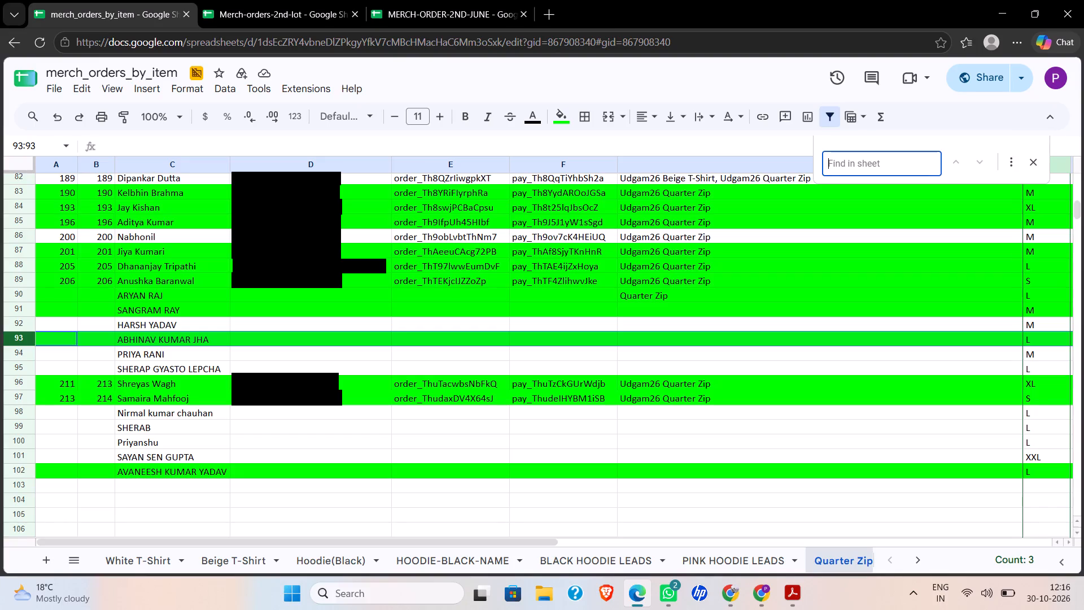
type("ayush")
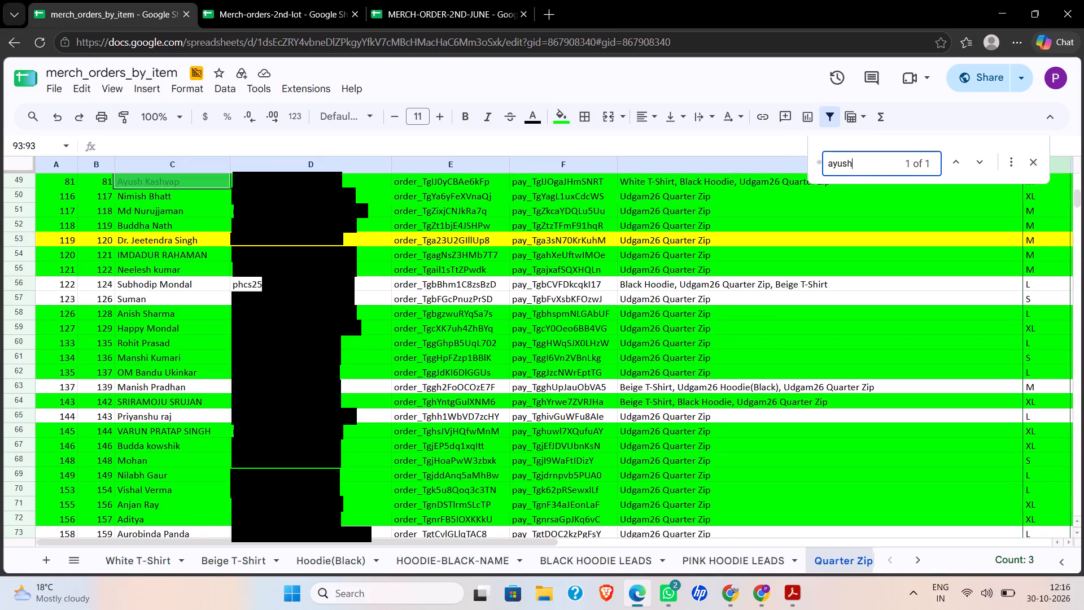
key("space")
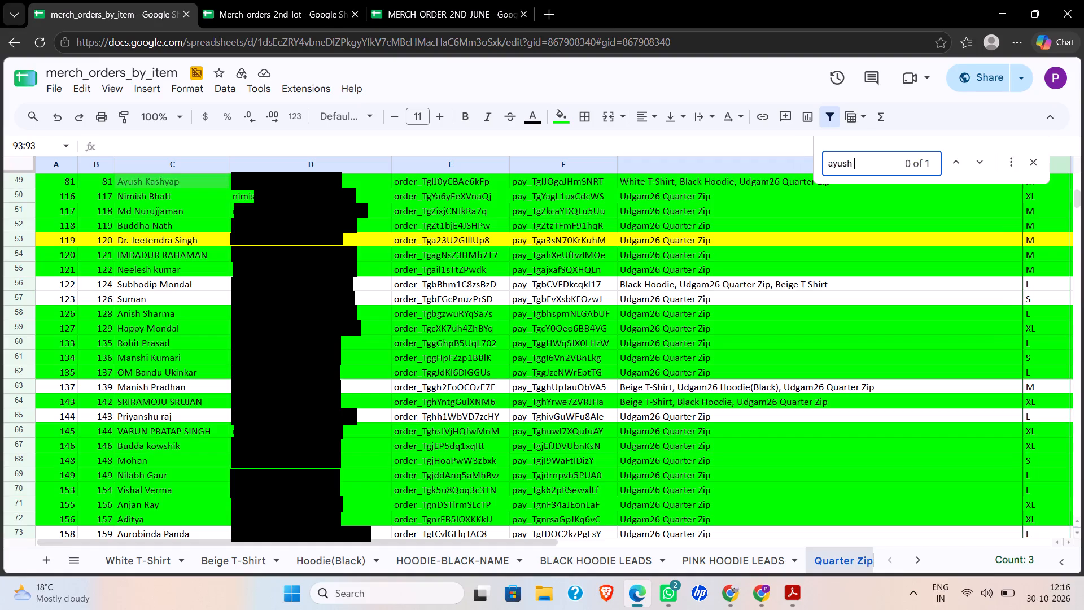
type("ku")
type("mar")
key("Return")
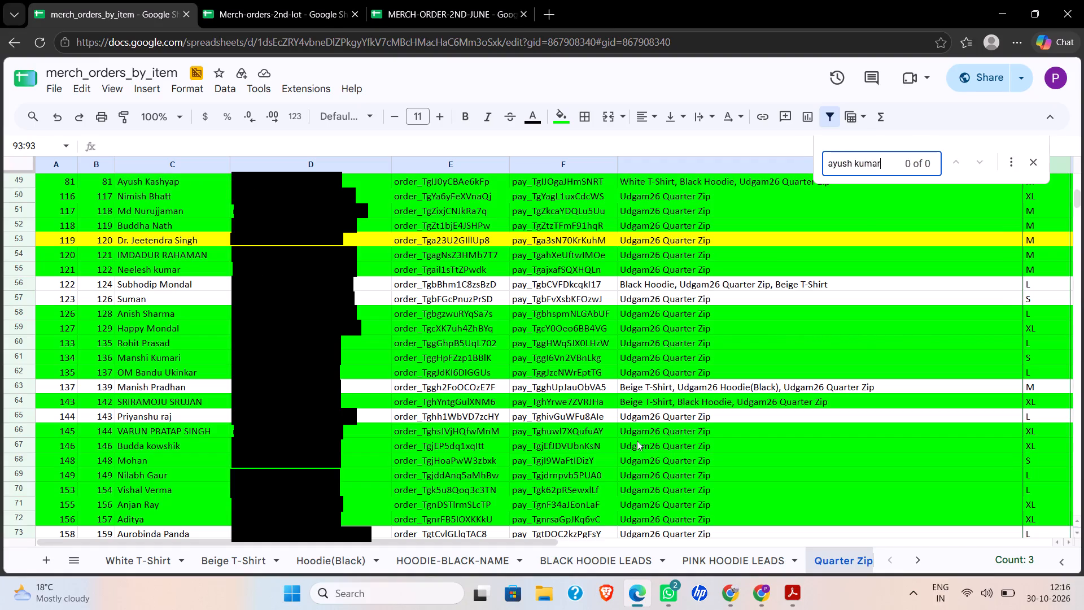
left_click(471, 554)
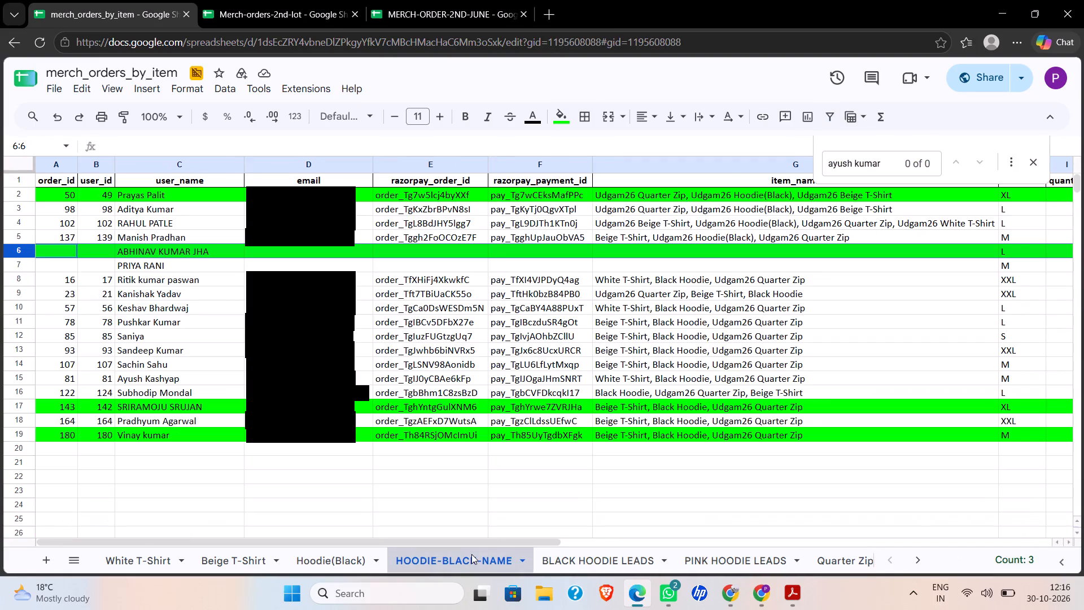
left_click(333, 560)
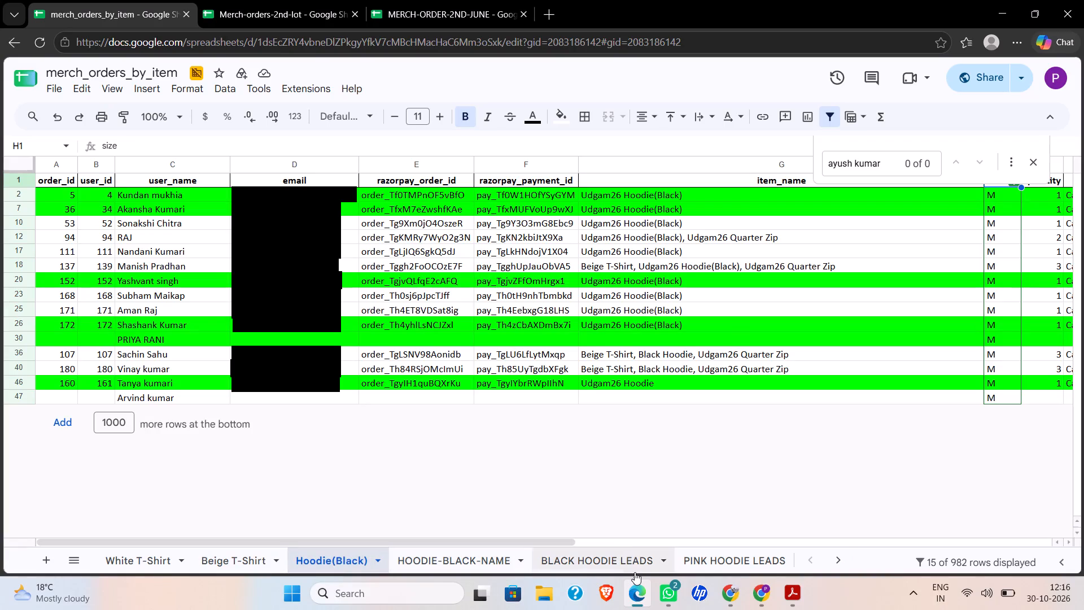
left_click(750, 560)
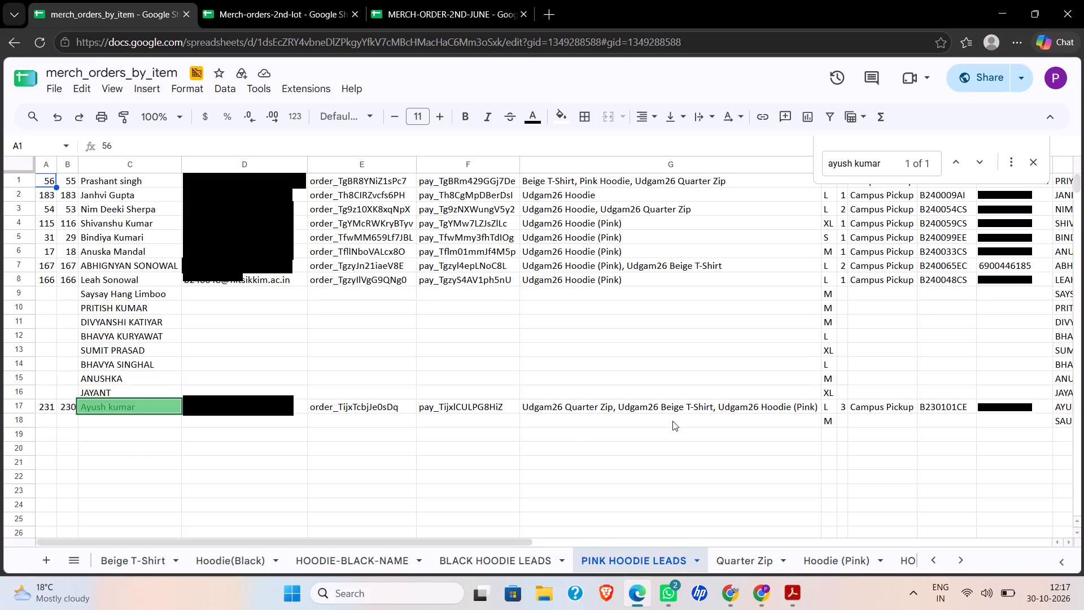
Fill the whole of row 17, the size L order 231 on the PINK HOODIE LEADS sheet, with bright green and close the search.
left_click(21, 406)
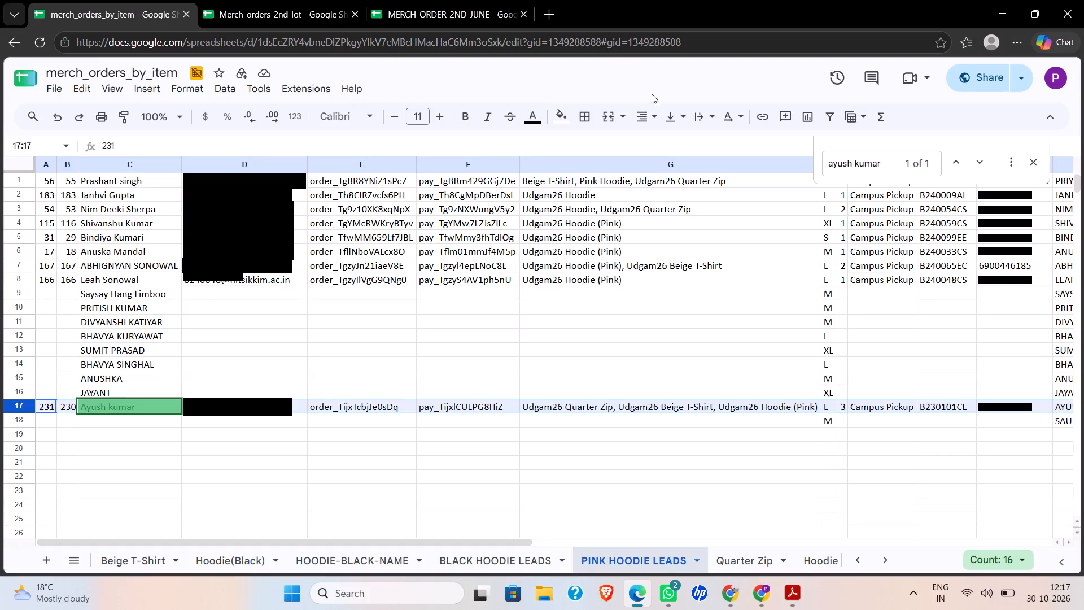
left_click(564, 119)
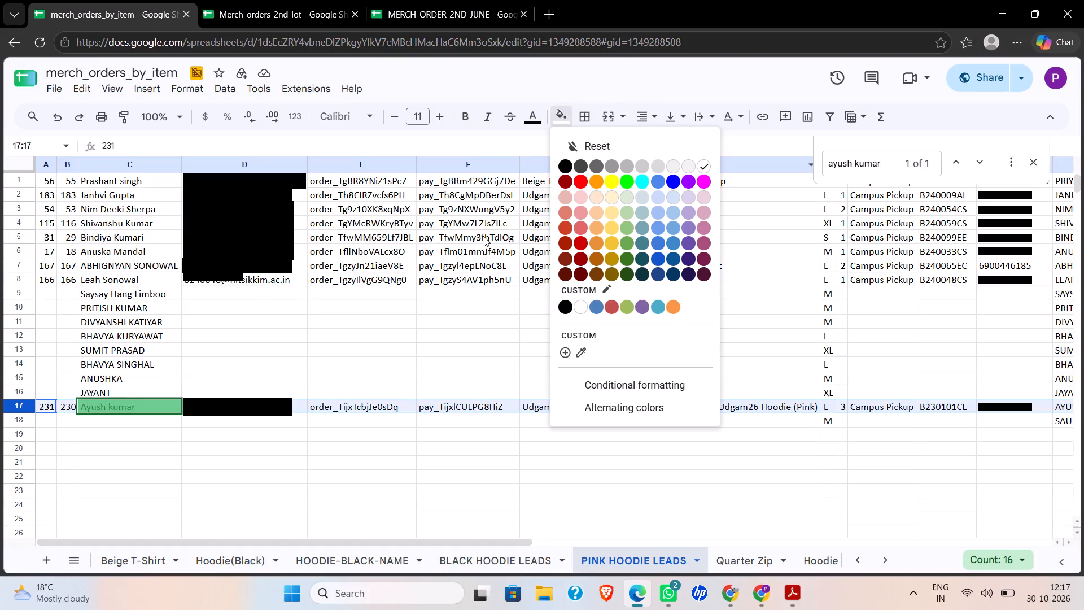
left_click(630, 183)
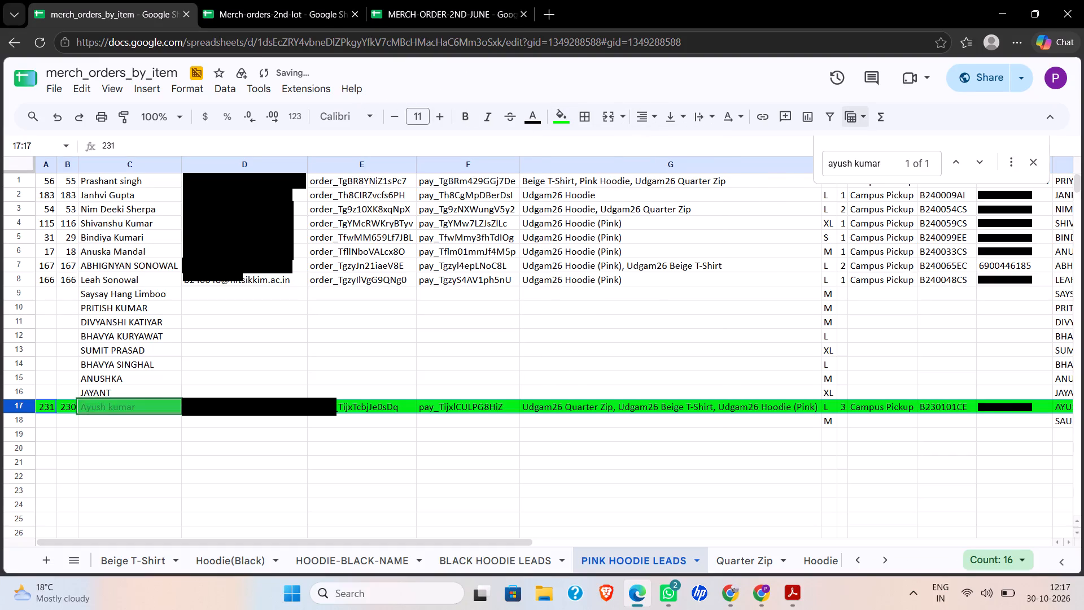
triple_click(896, 164)
key("BackSpace")
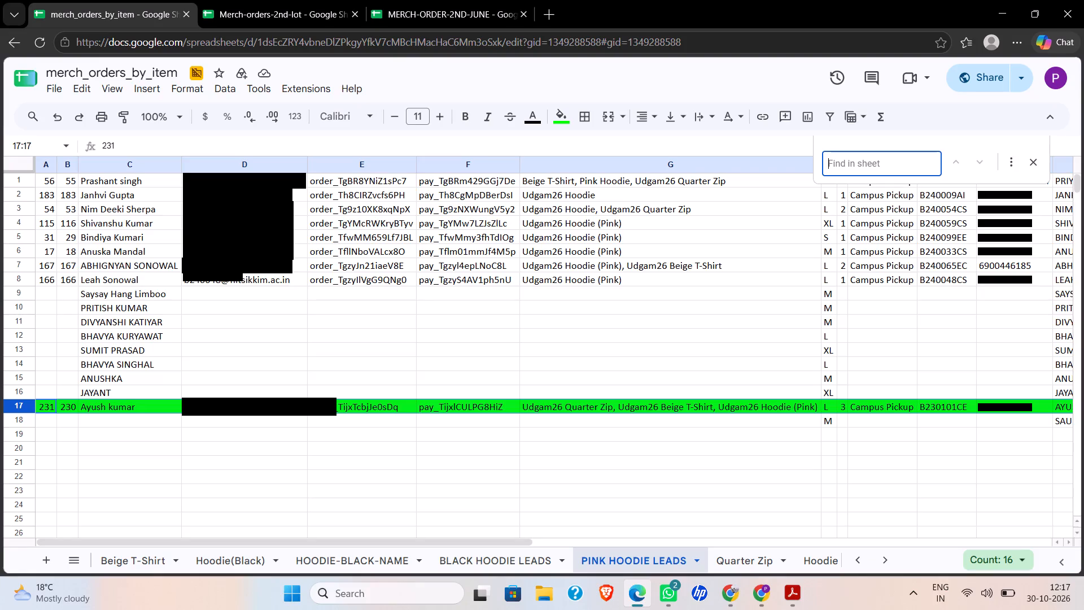
left_click(1025, 162)
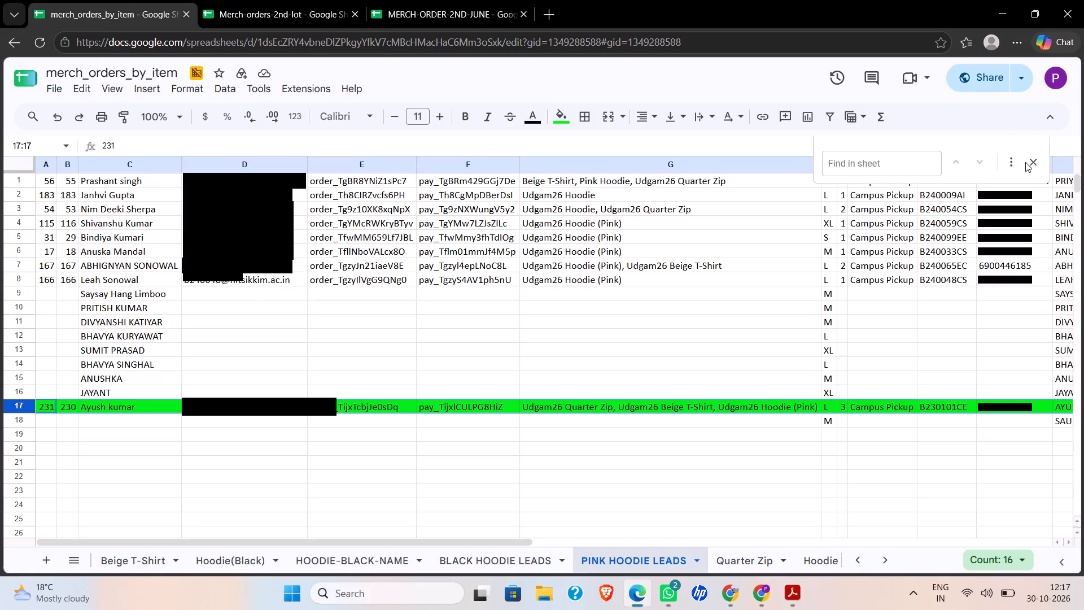
left_click(1035, 163)
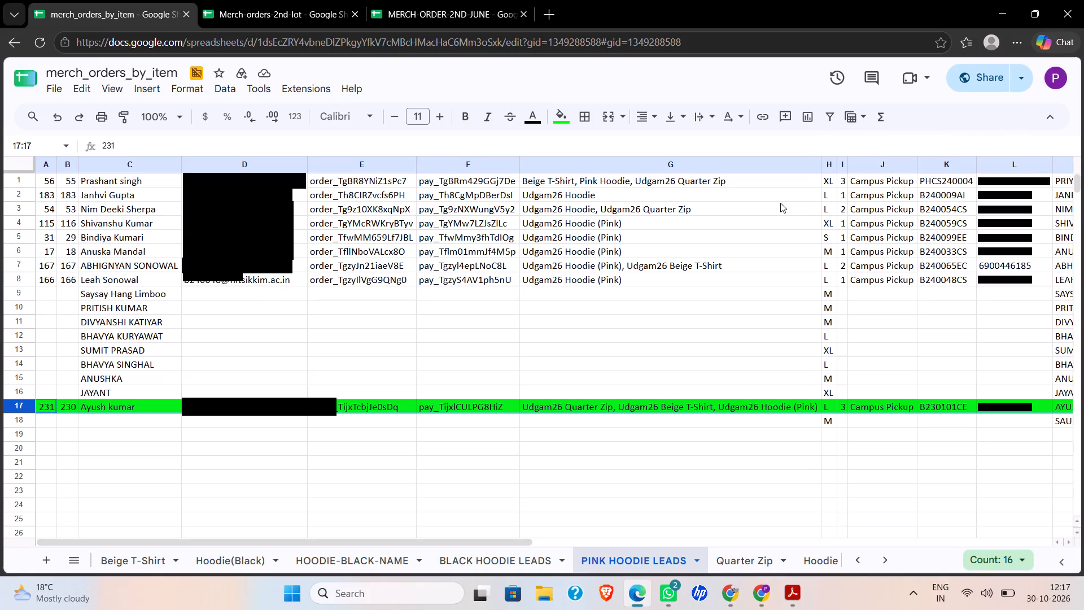
Filter the Hoodie(Black) sheet's size column to show only S orders.
scroll(780, 203, "up", 2)
left_click(246, 551)
scroll(793, 377, "left", 1)
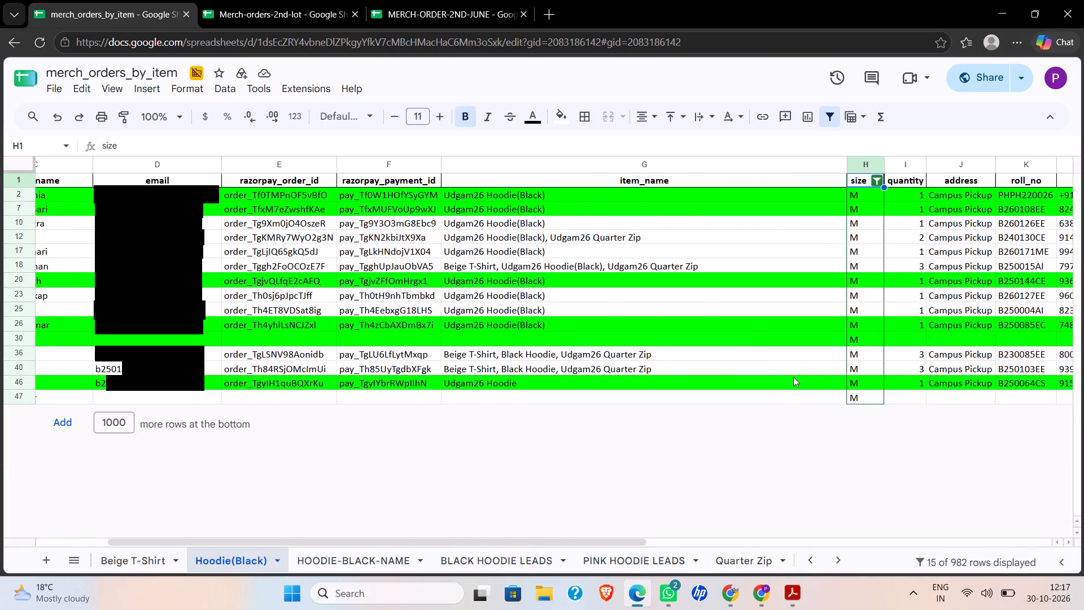
left_click(877, 180)
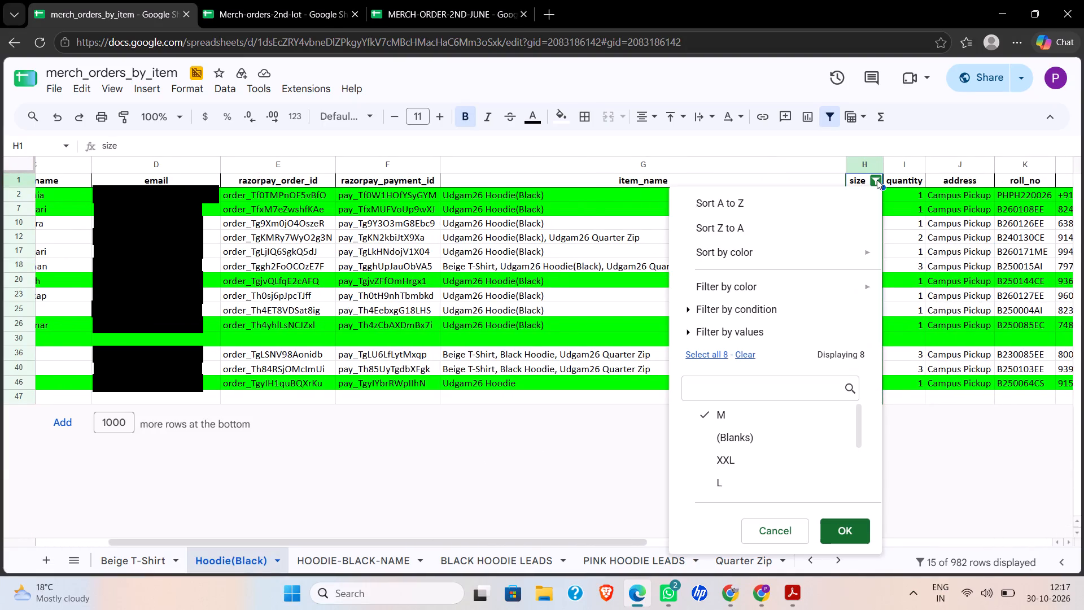
left_click(737, 424)
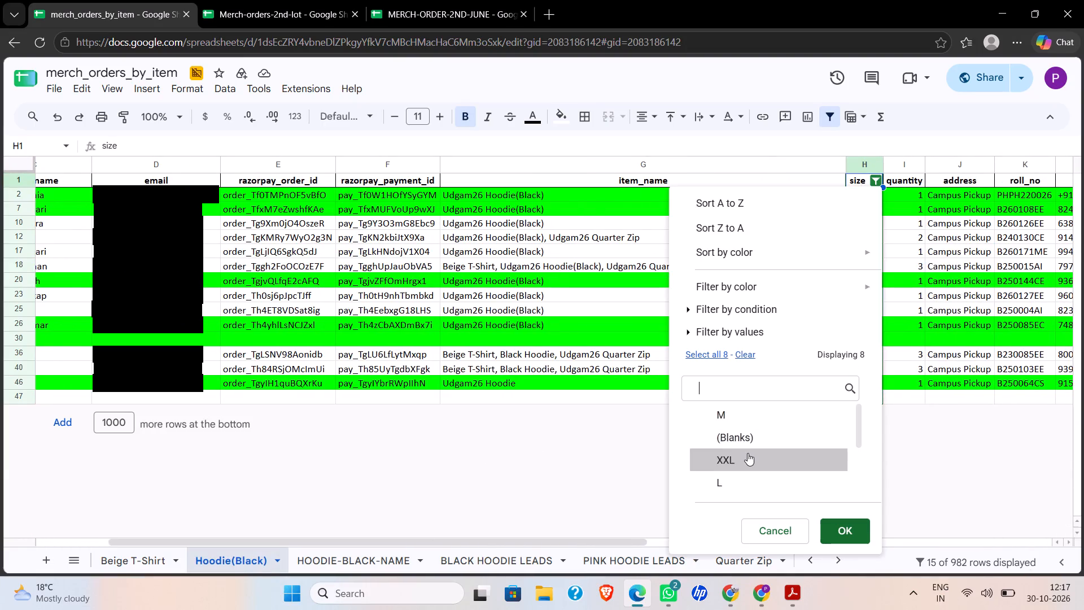
scroll(748, 453, "down", 1)
left_click(748, 449)
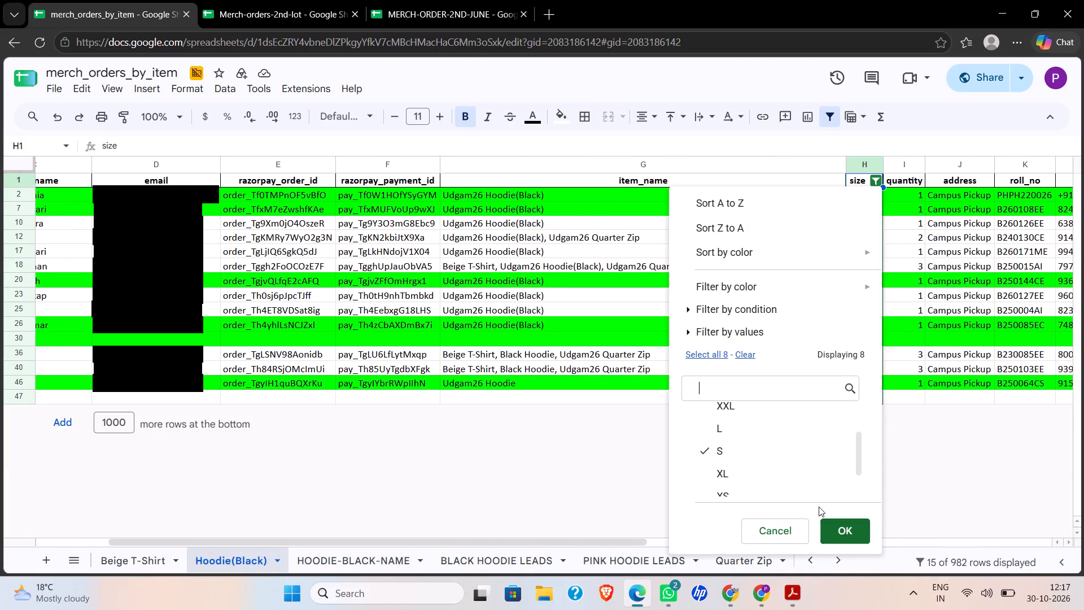
left_click(854, 533)
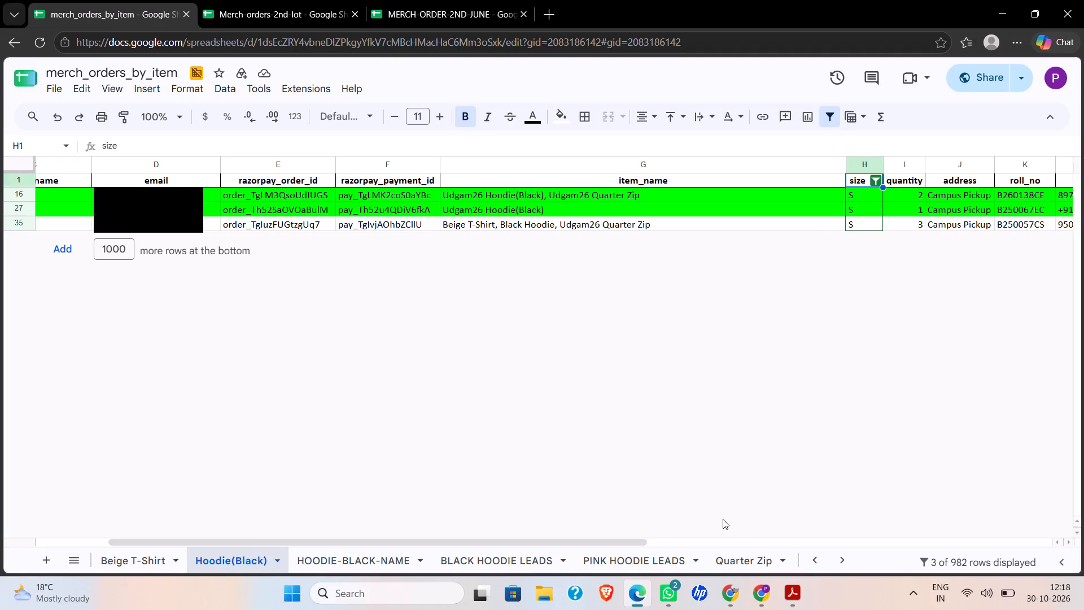
Check the Beige T-Shirt sheet, the Merch-orders-2nd-lot Quarter Zipper and Hoodie(Black) sheets, and the size S rows on merch_orders_by_item's Hoodie(Black) sheet.
left_click(141, 557)
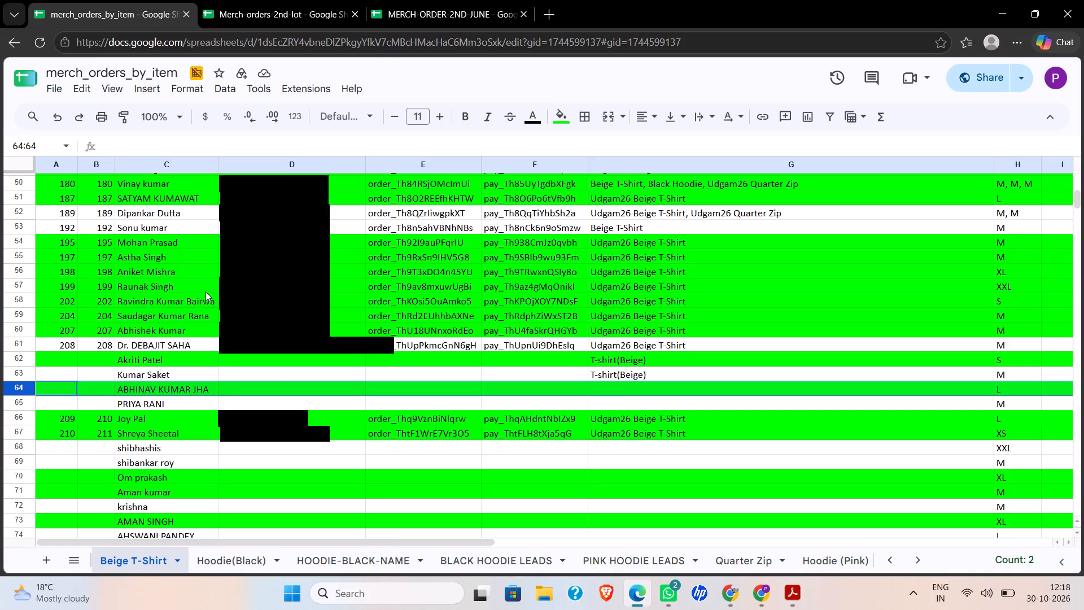
left_click(282, 18)
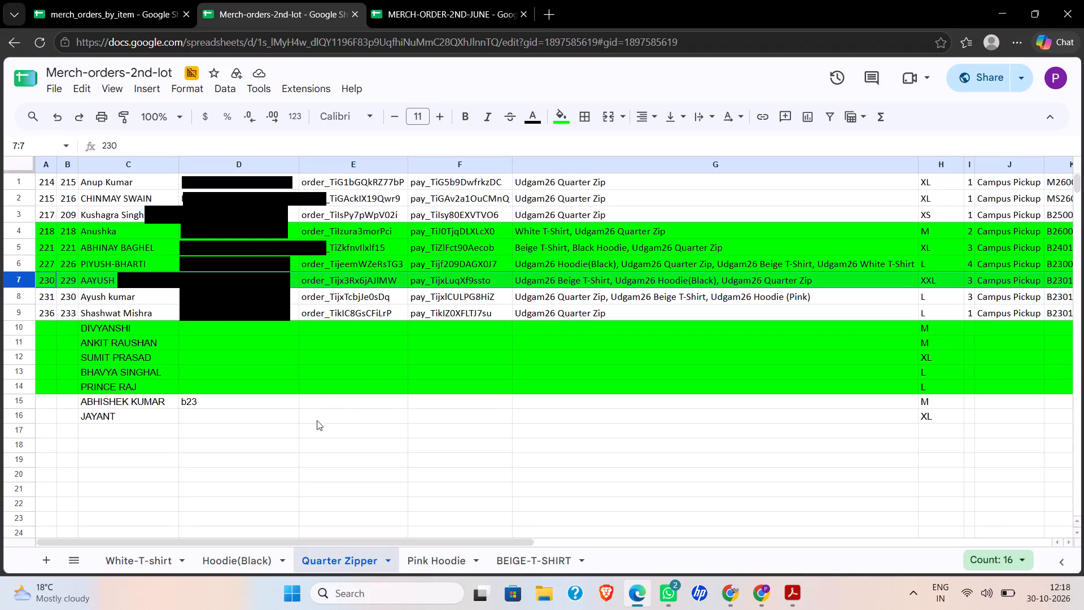
left_click(249, 556)
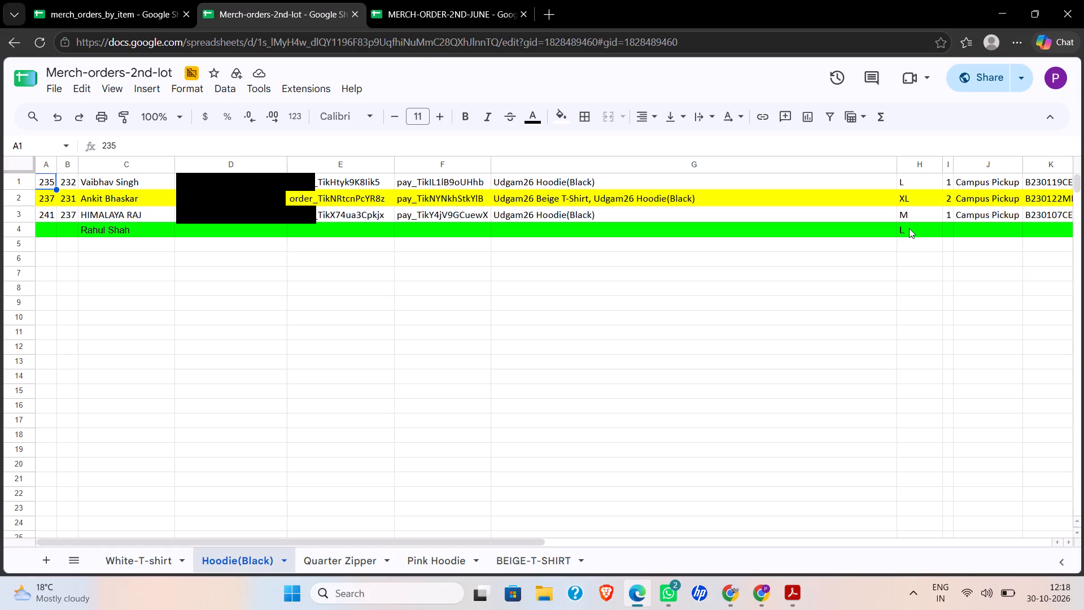
left_click(909, 228)
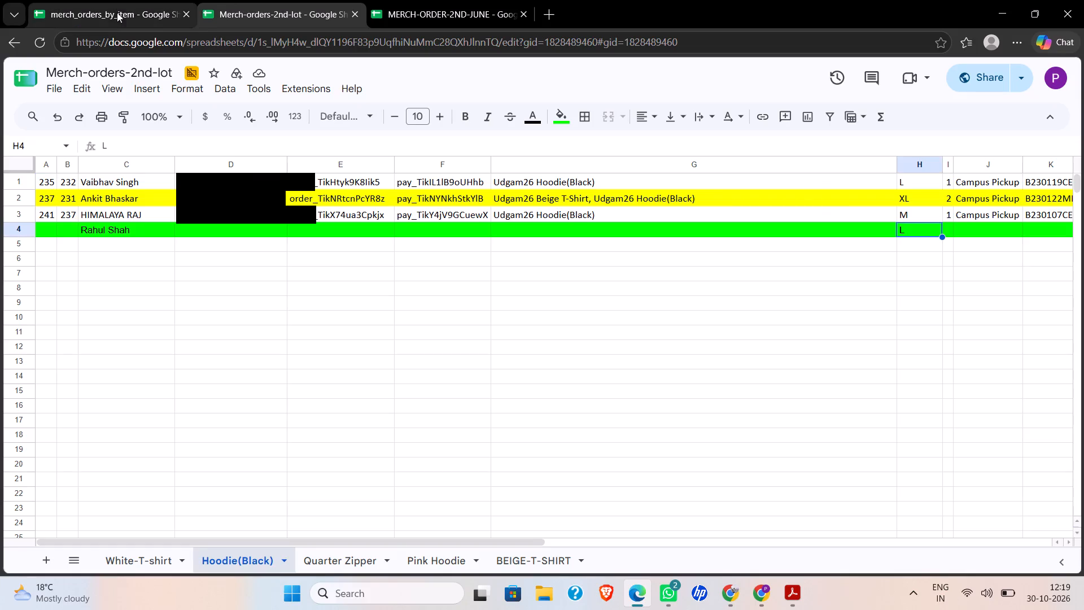
left_click(116, 11)
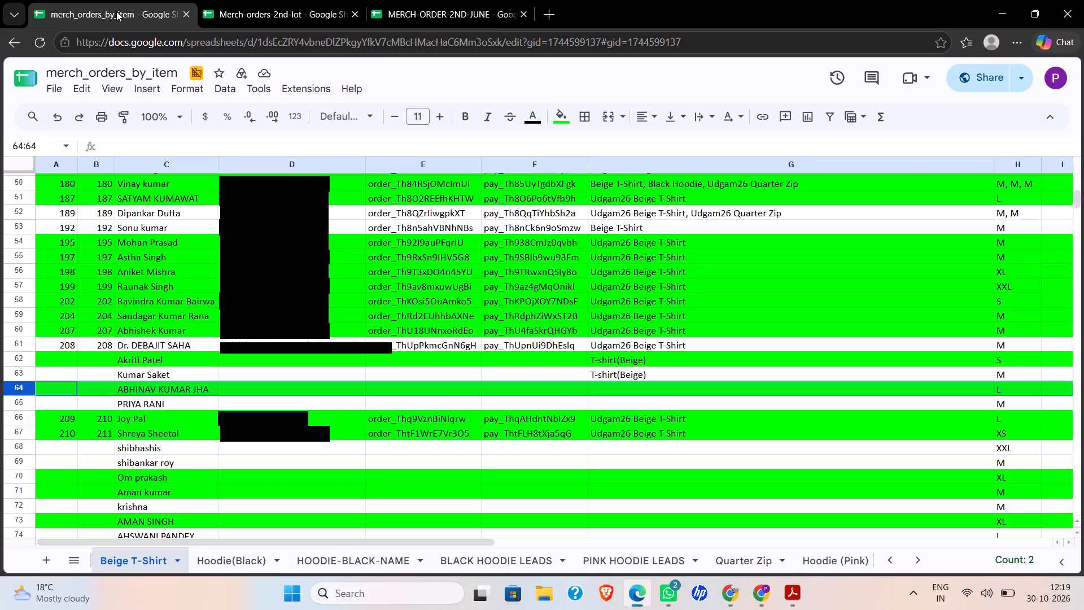
left_click(228, 565)
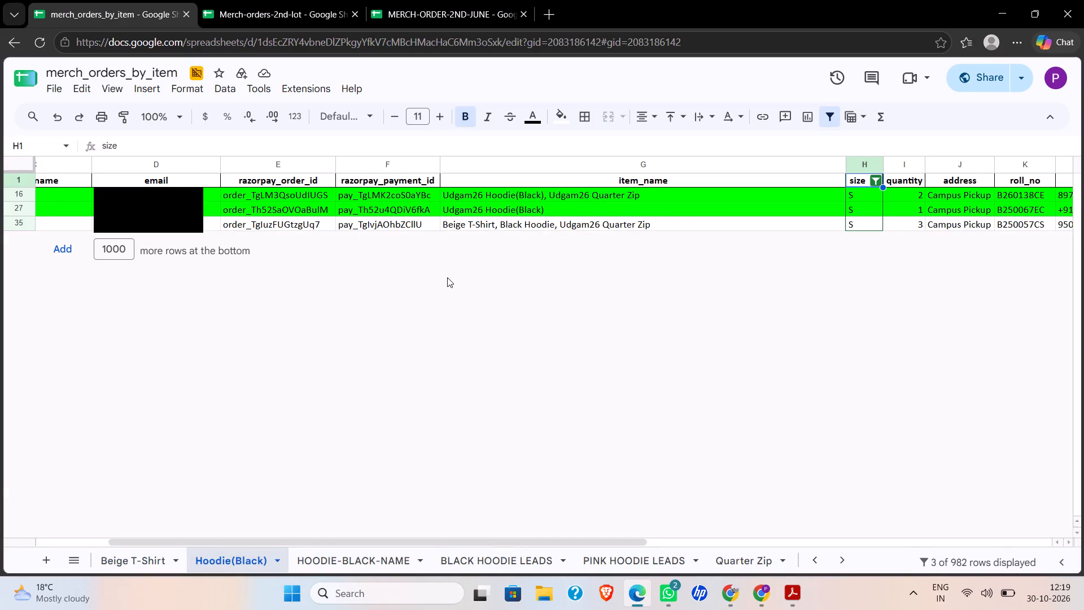
scroll(297, 227, "right", 1)
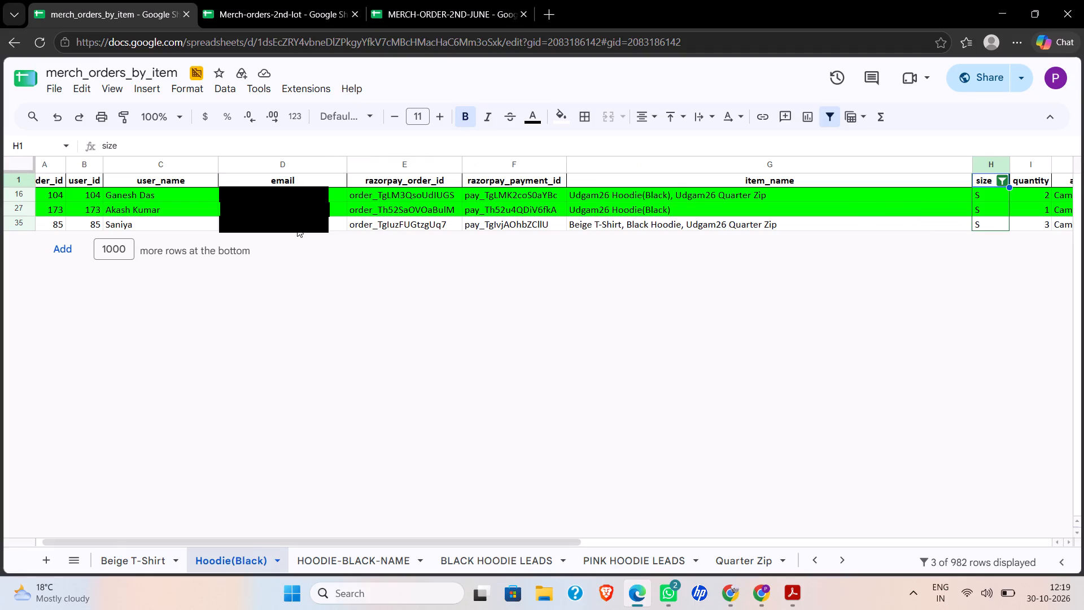
left_click_drag(297, 227, 708, 242)
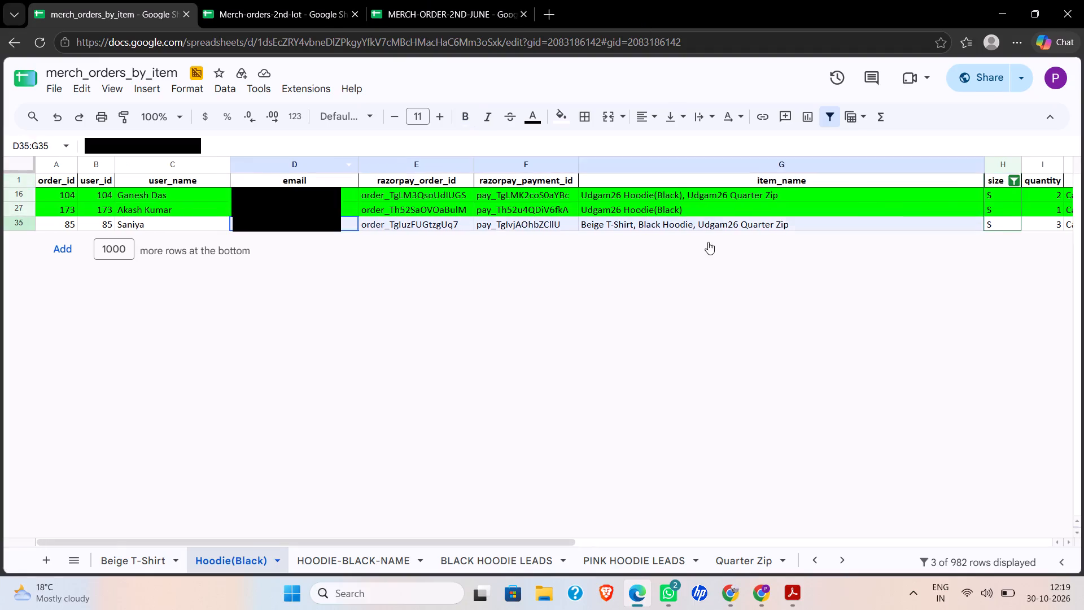
left_click_drag(708, 242, 399, 264)
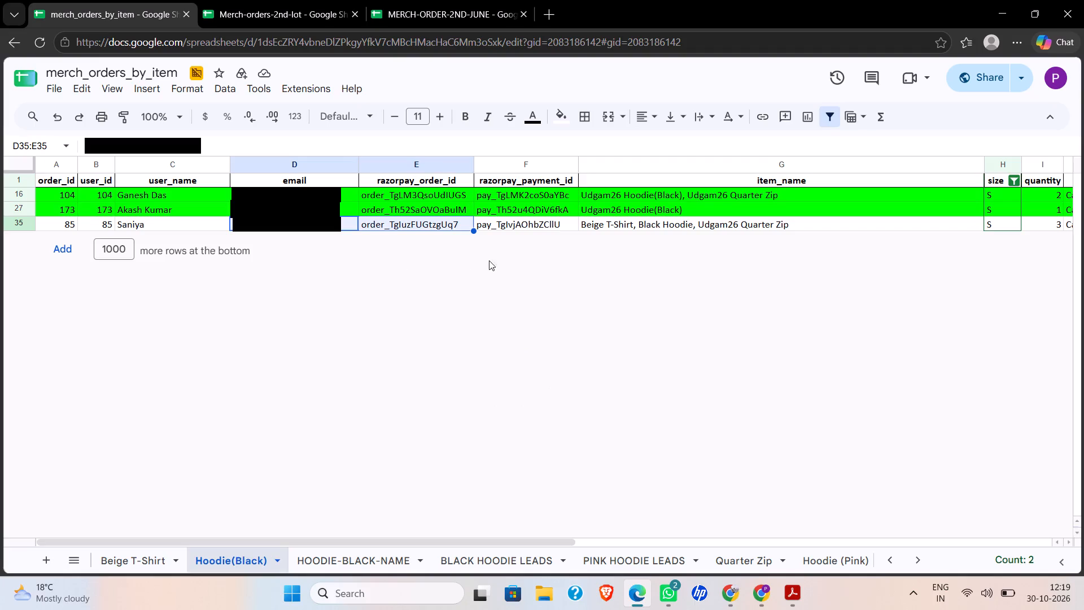
Filter Hoodie(Black) in merch_orders_by_item to size L only and compare it with the Hoodie(Black) sheet in Merch-orders-2nd-lot.
left_click(1011, 178)
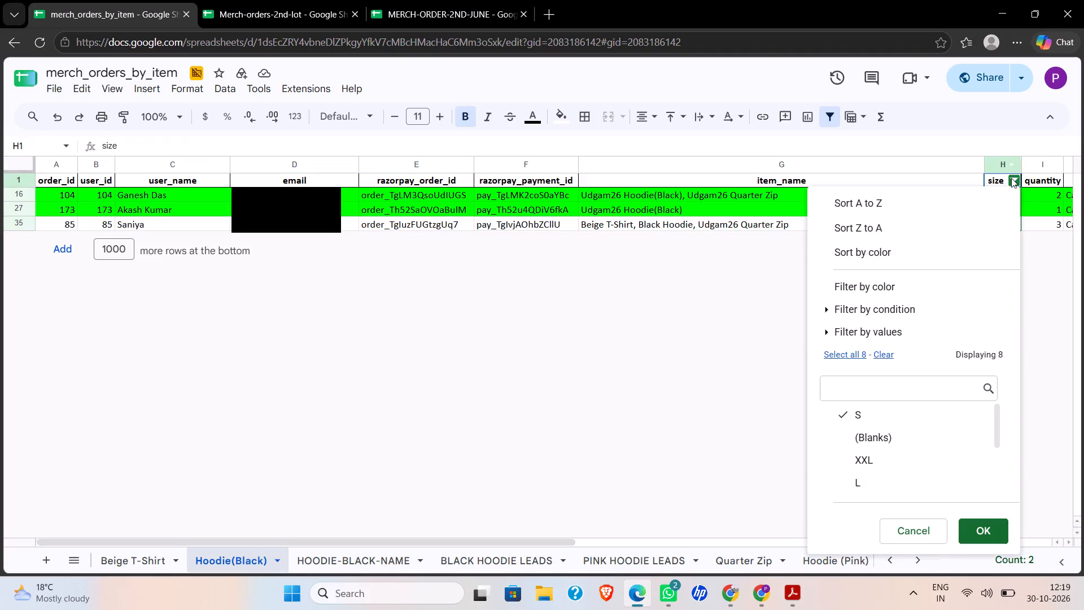
left_click(899, 403)
left_click(885, 480)
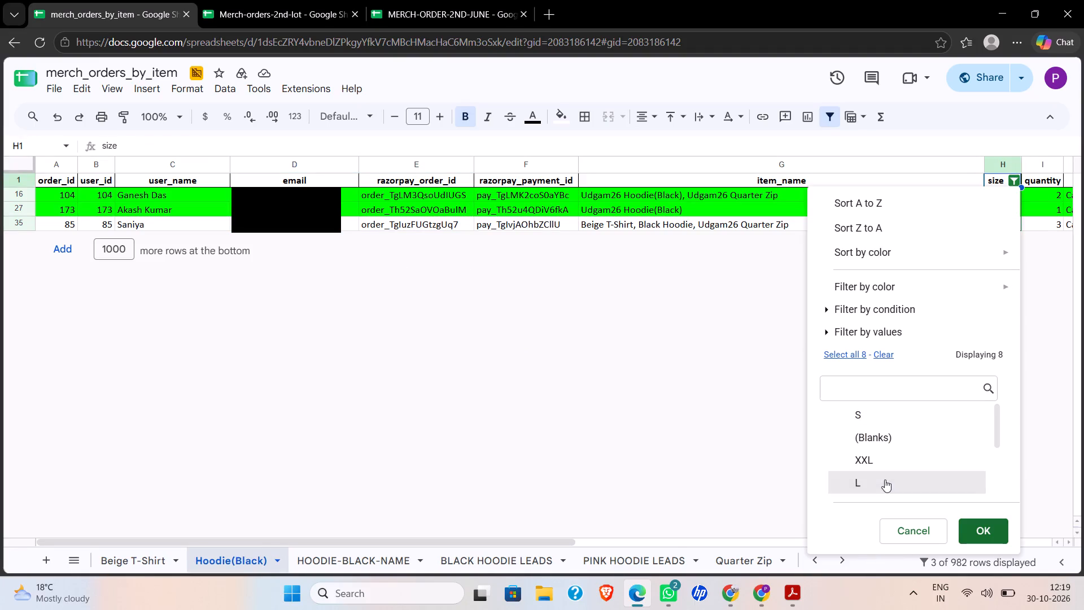
left_click(980, 528)
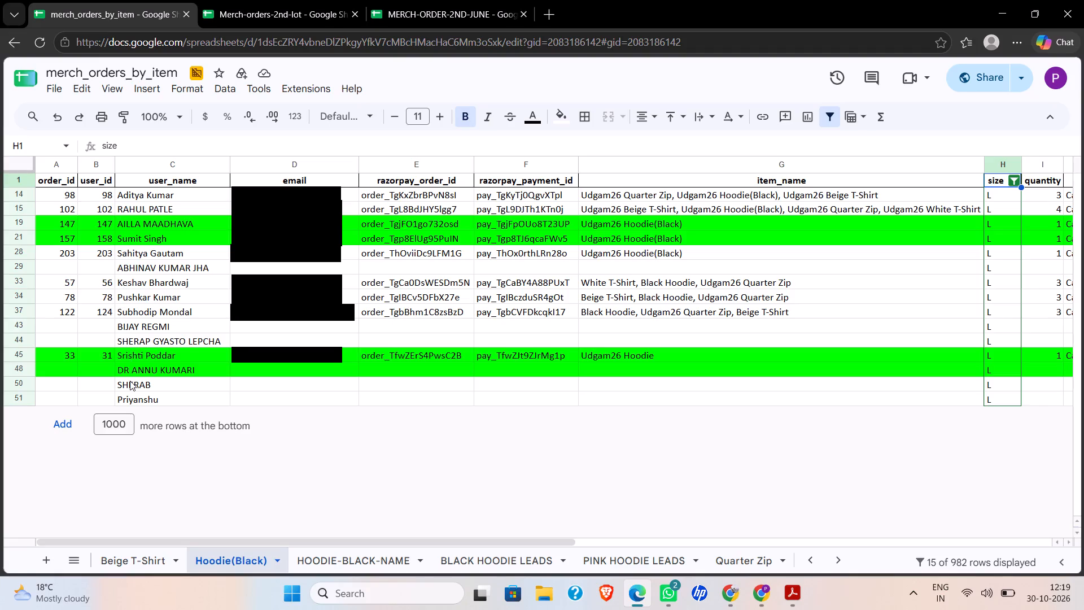
left_click(294, 6)
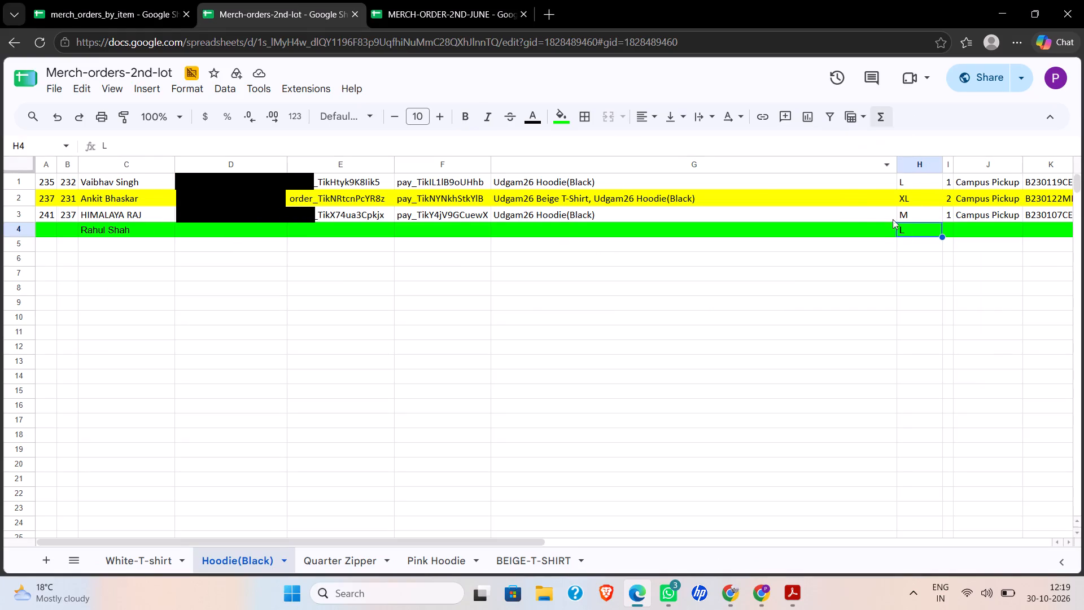
left_click(120, 12)
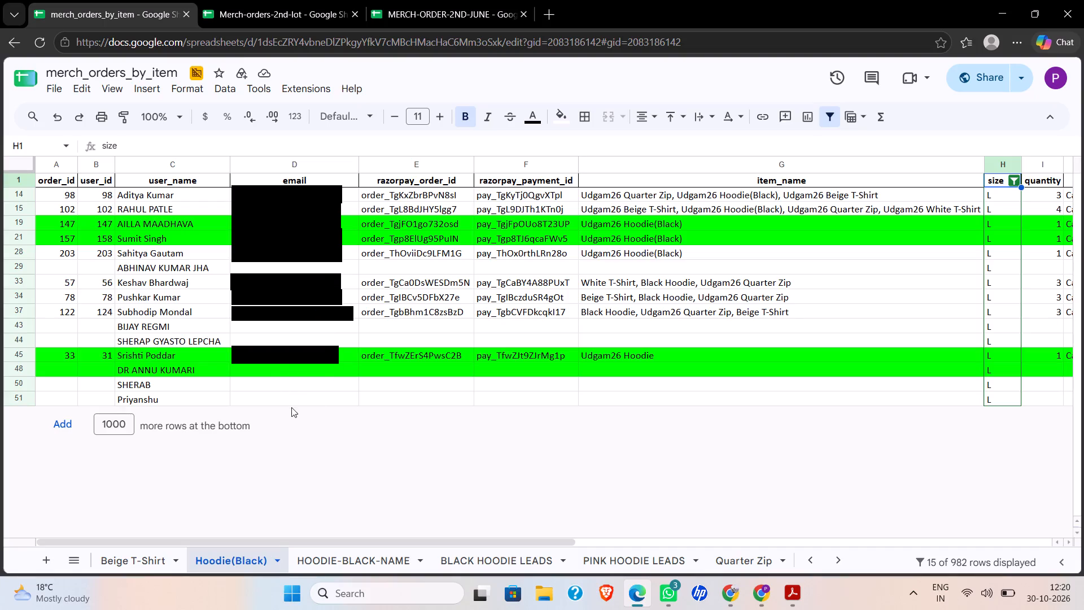
left_click(318, 10)
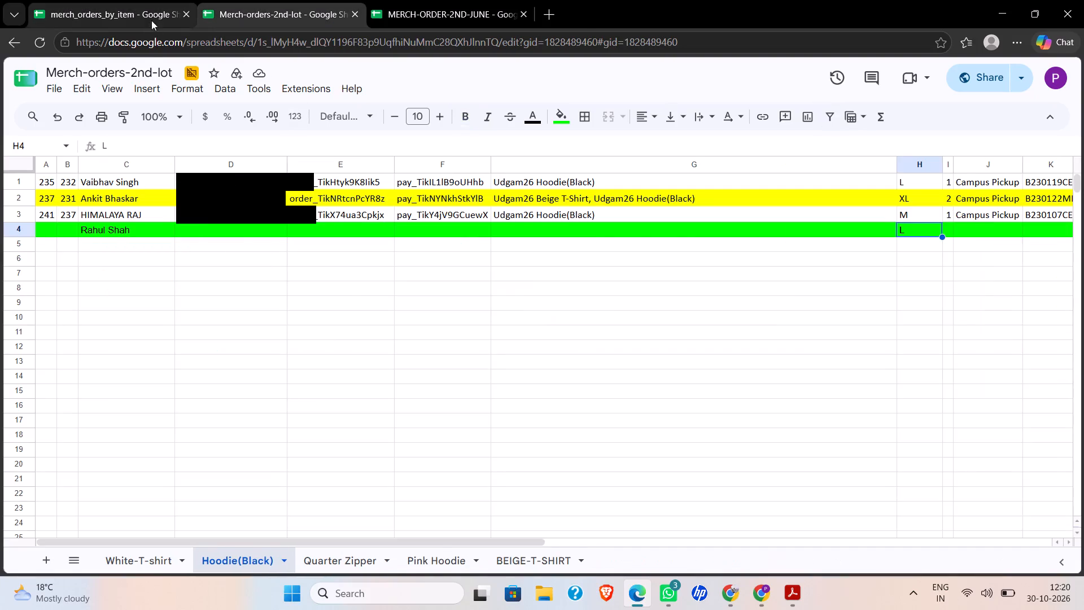
left_click(151, 11)
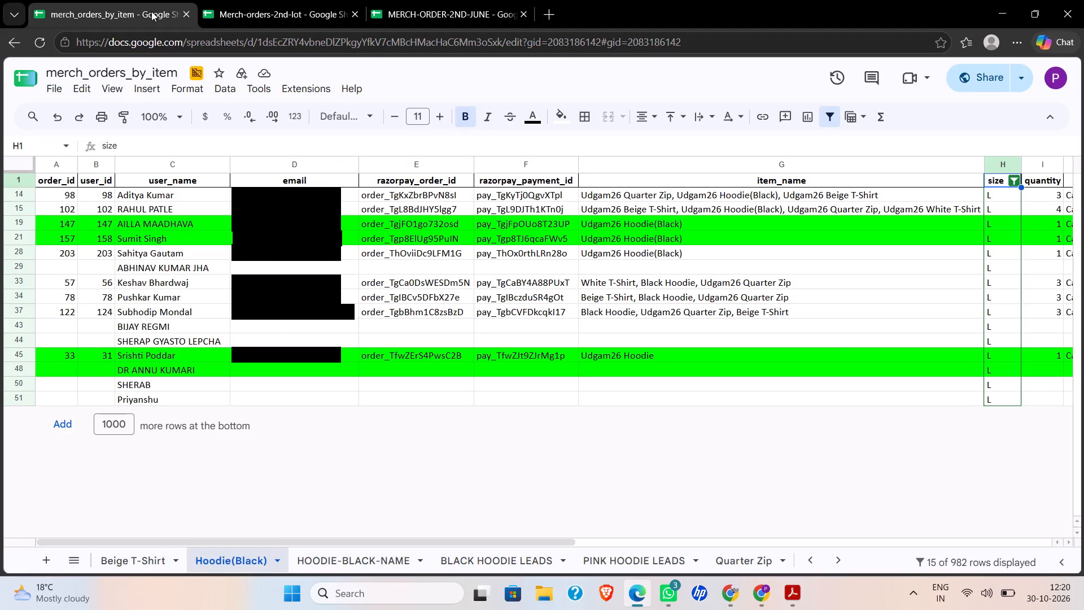
Replace the size L filter on merch_orders_by_item's Hoodie(Black) sheet with XXL only.
scroll(412, 180, "left", 3)
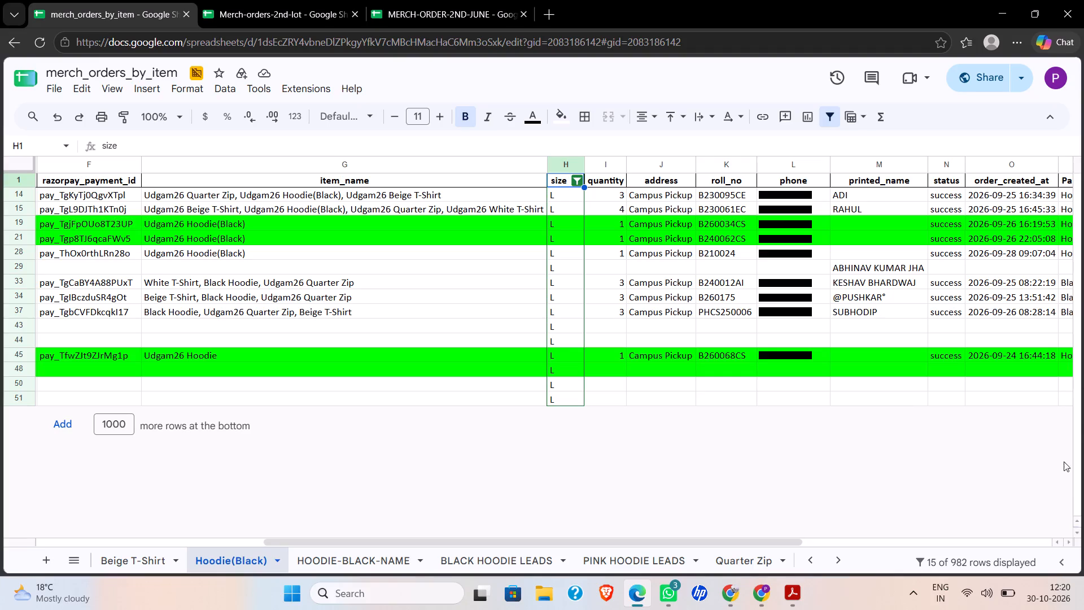
scroll(810, 375, "right", 7)
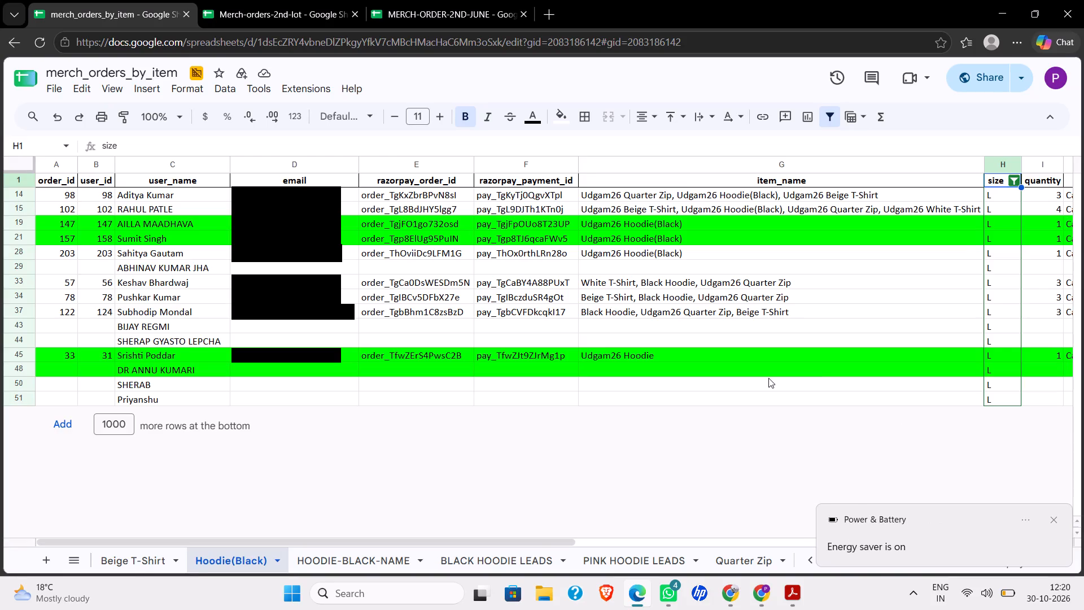
left_click(1015, 180)
scroll(925, 333, "down", 1)
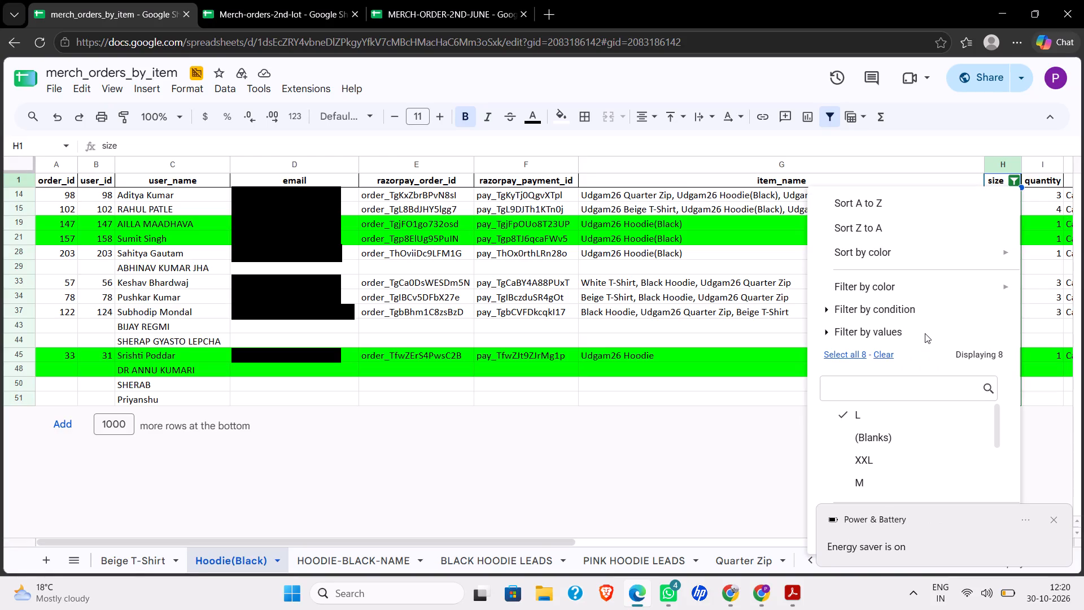
scroll(925, 333, "down", 1)
left_click(1054, 513)
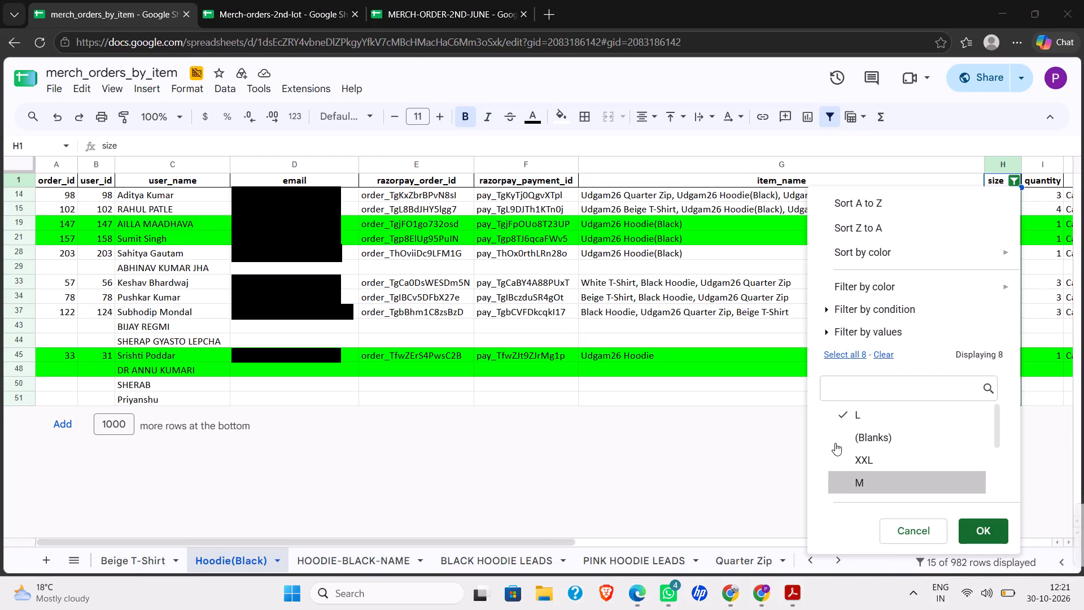
left_click(908, 455)
left_click(903, 419)
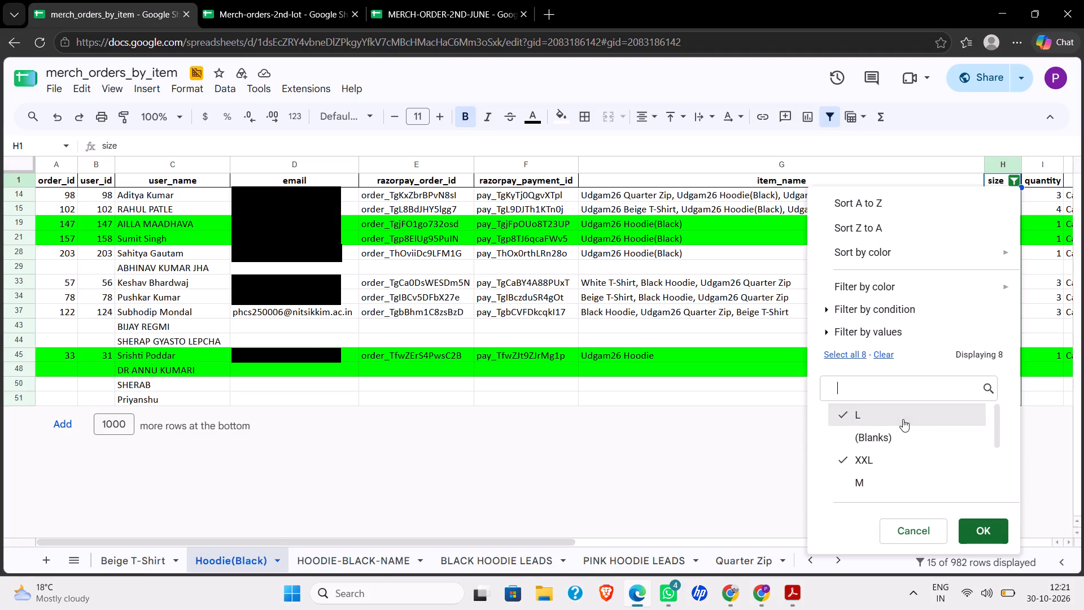
left_click(993, 536)
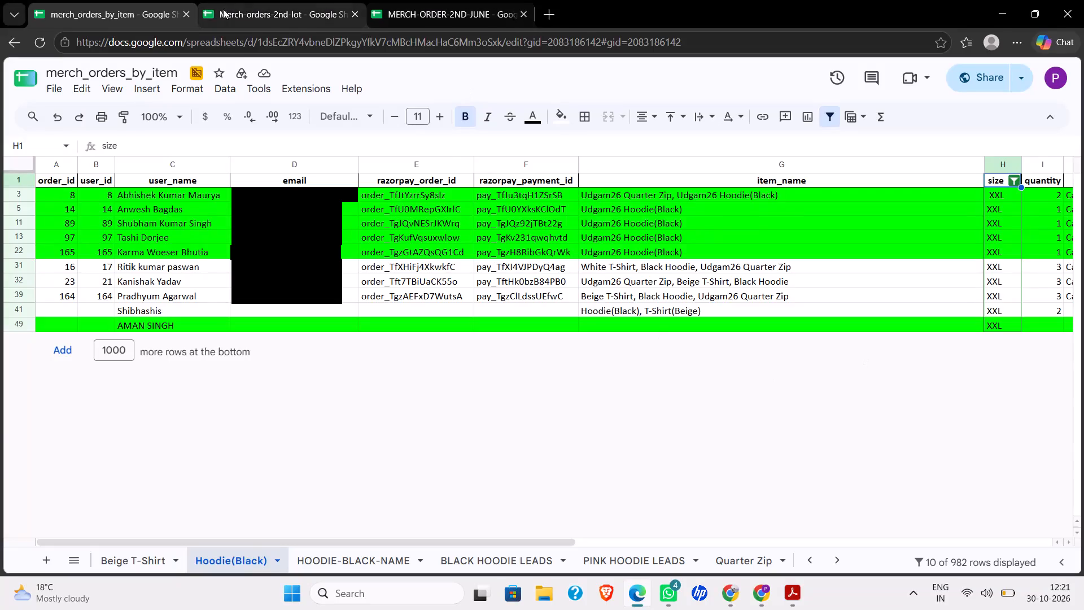
Compare the XXL black hoodie rows with the Hoodie(Black) sheet in Merch-orders-2nd-lot, including roll numbers and printed names.
left_click(266, 22)
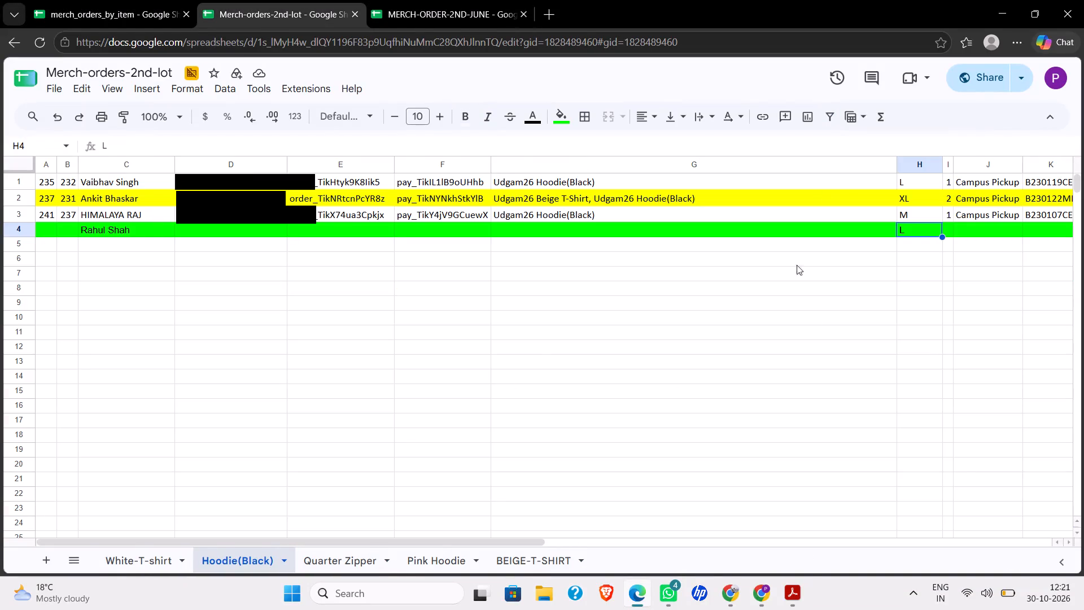
left_click(149, 21)
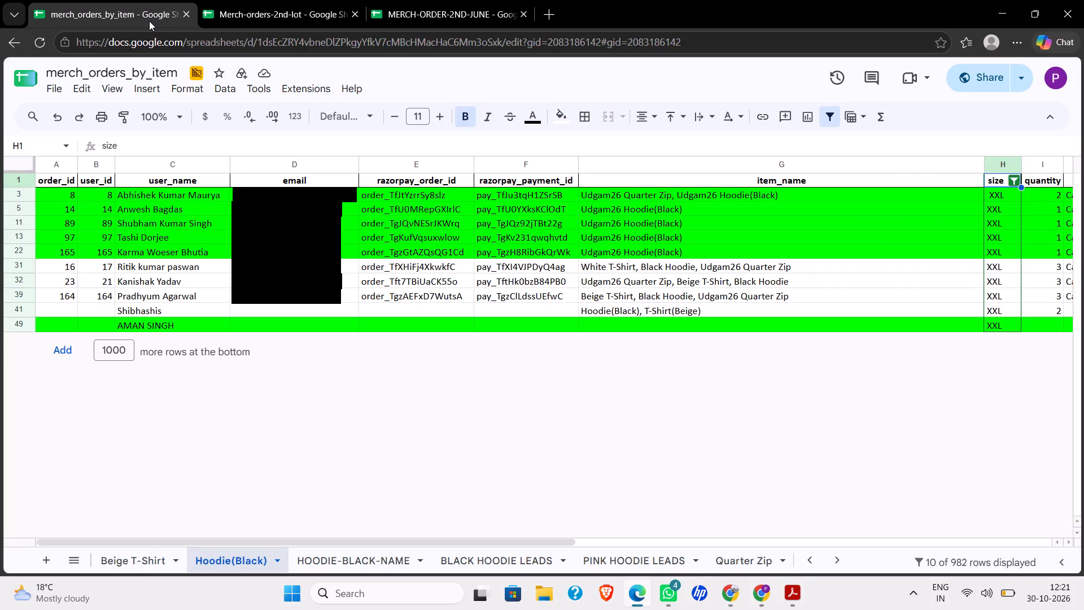
scroll(756, 377, "left", 3)
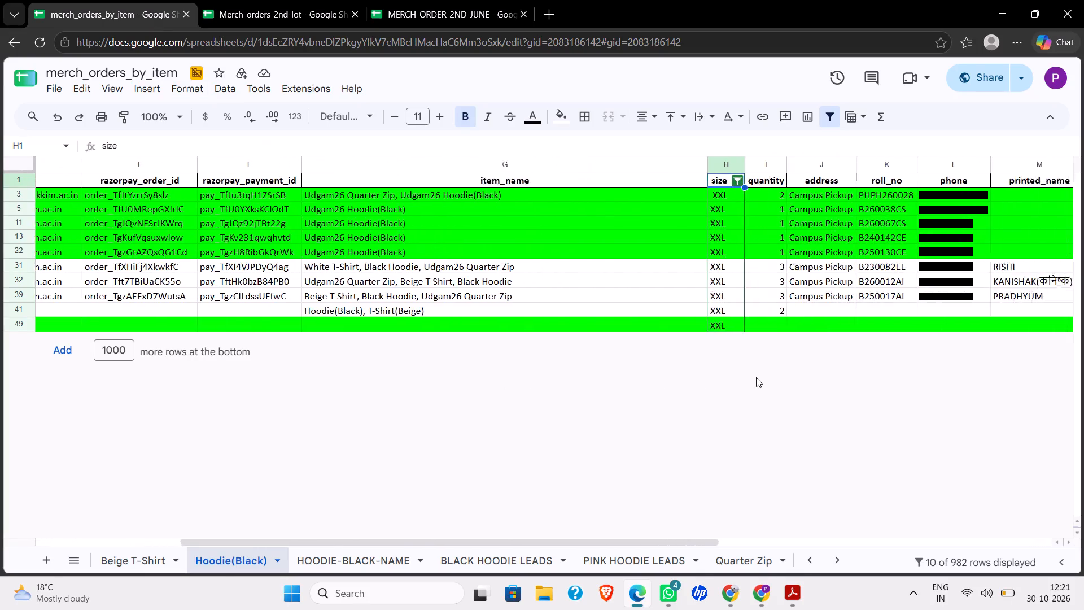
scroll(756, 377, "left", 2)
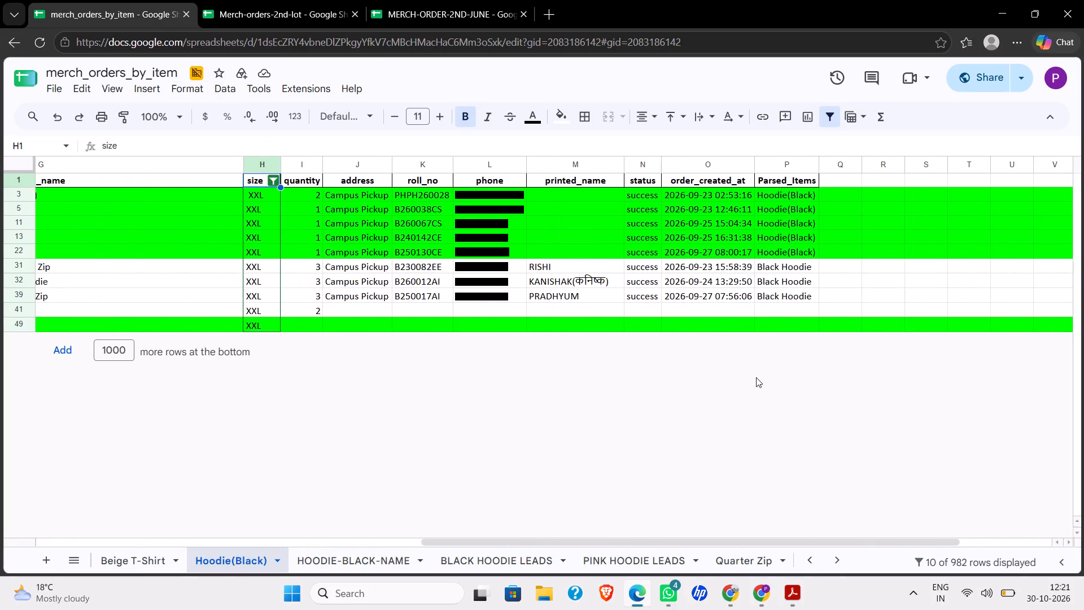
scroll(756, 377, "right", 5)
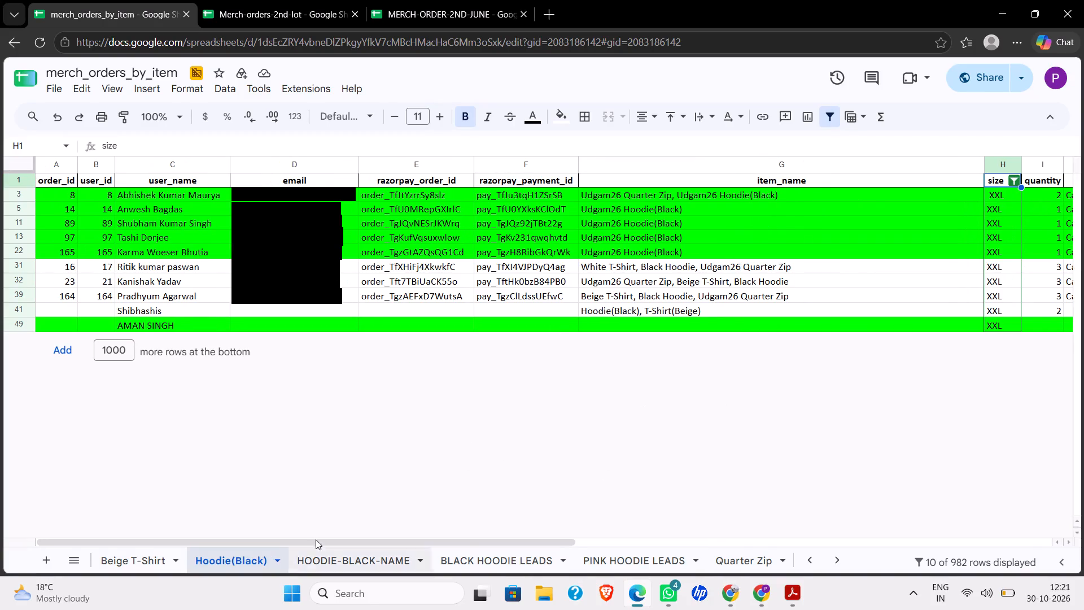
Filter merch_orders_by_item's Hoodie(Black) sheet to size L only and compare its rows with Merch-orders-2nd-lot's Hoodie(Black) sheet.
left_click(1016, 175)
left_click(1016, 182)
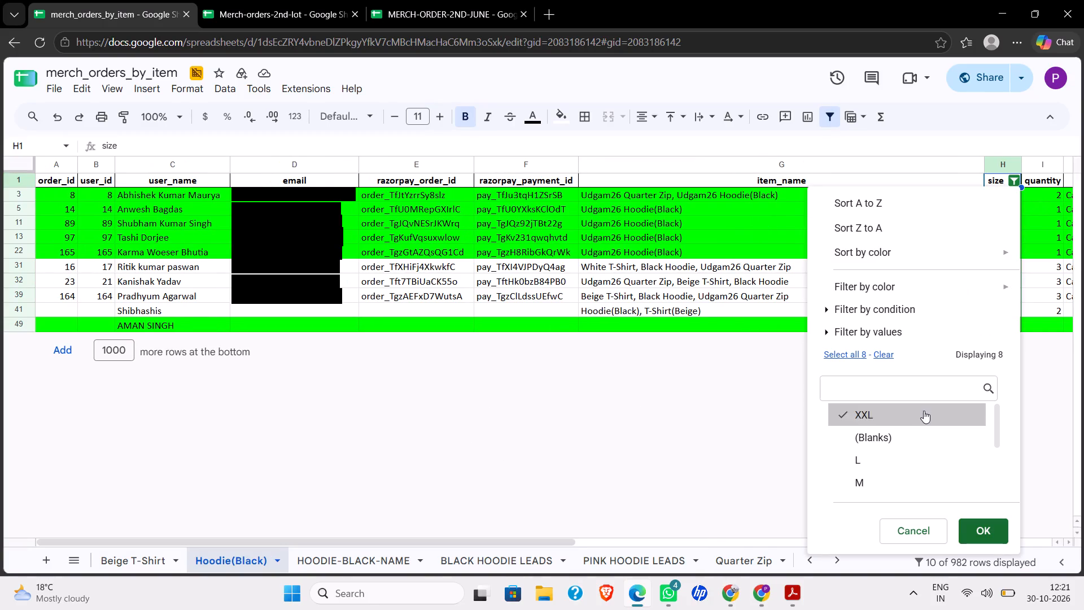
left_click(923, 412)
left_click(900, 459)
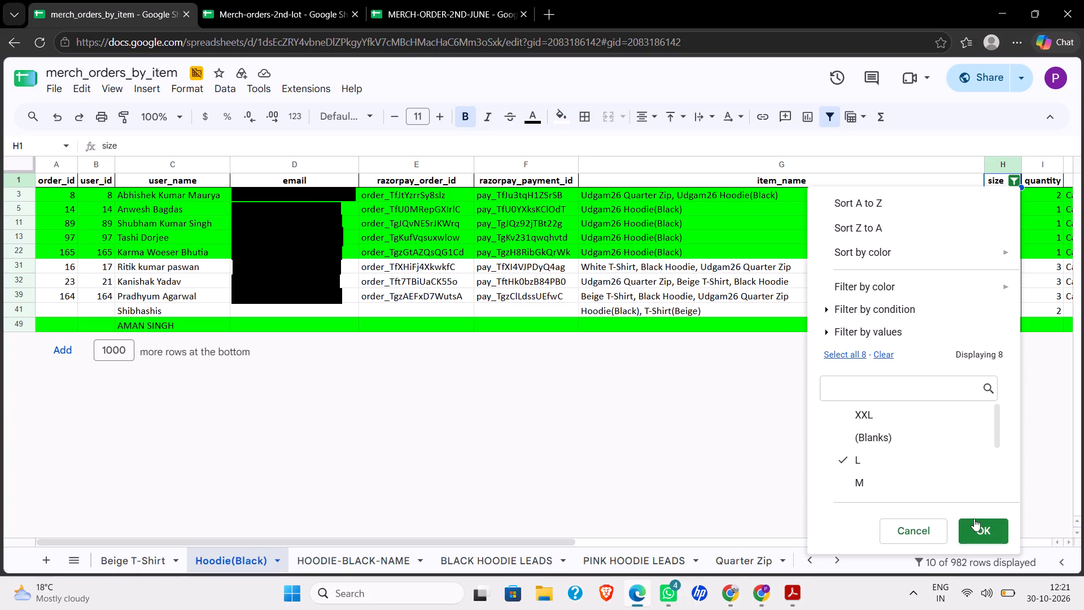
left_click(980, 524)
scroll(604, 307, "left", 4)
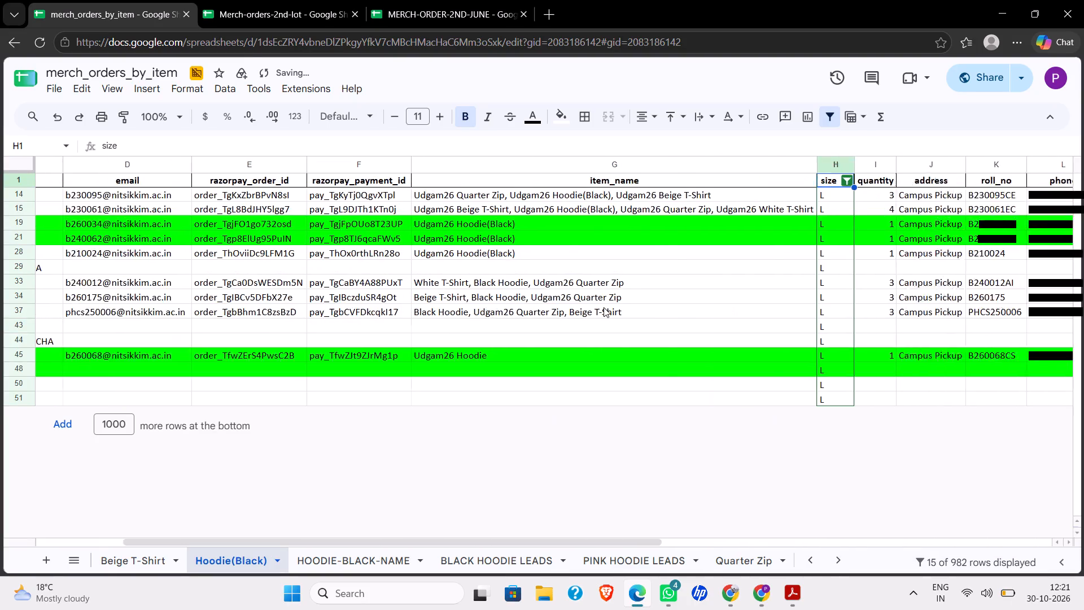
scroll(604, 307, "left", 2)
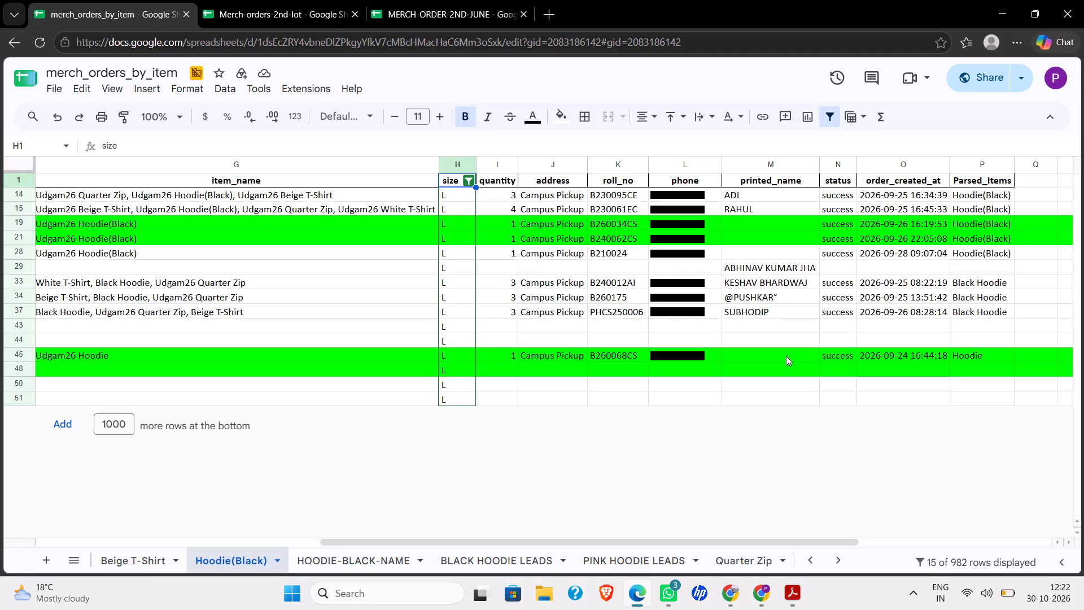
left_click(277, 17)
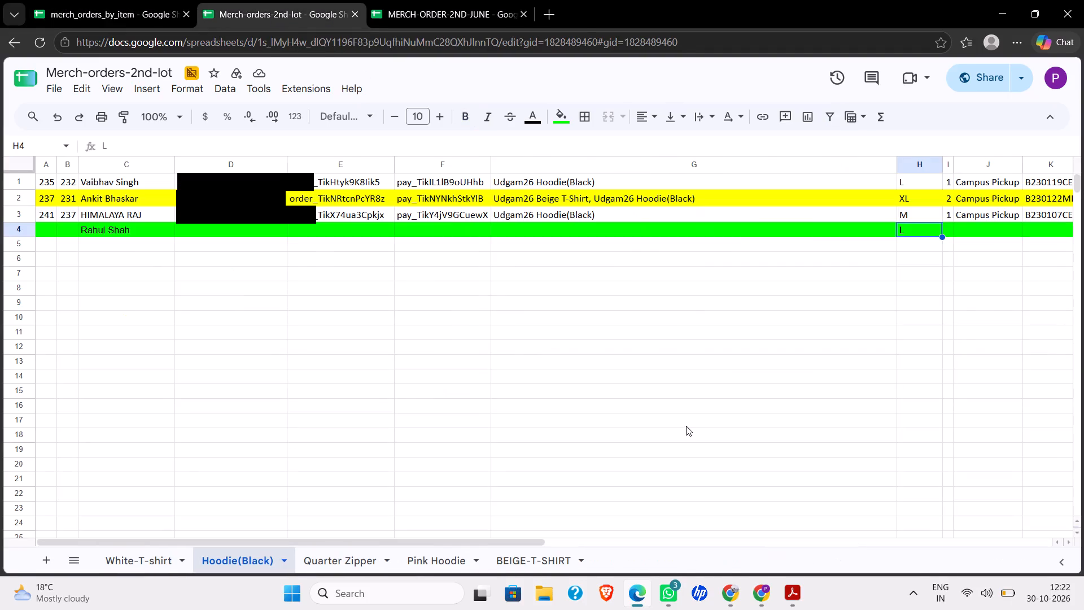
left_click(128, 15)
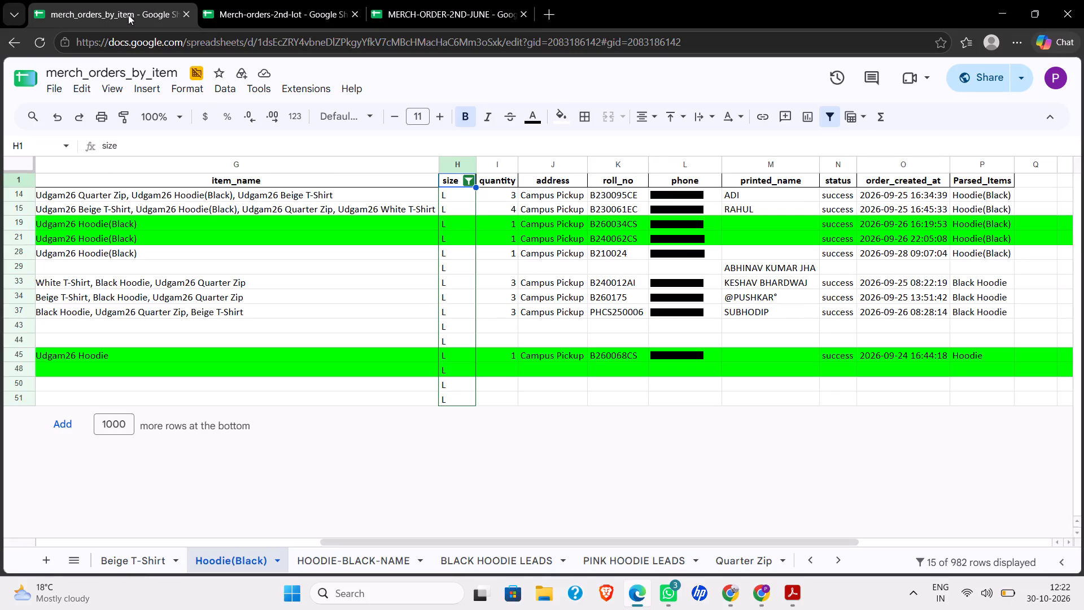
Change the Hoodie(Black) sheet's size filter in merch_orders_by_item to show only XL orders.
left_click(469, 184)
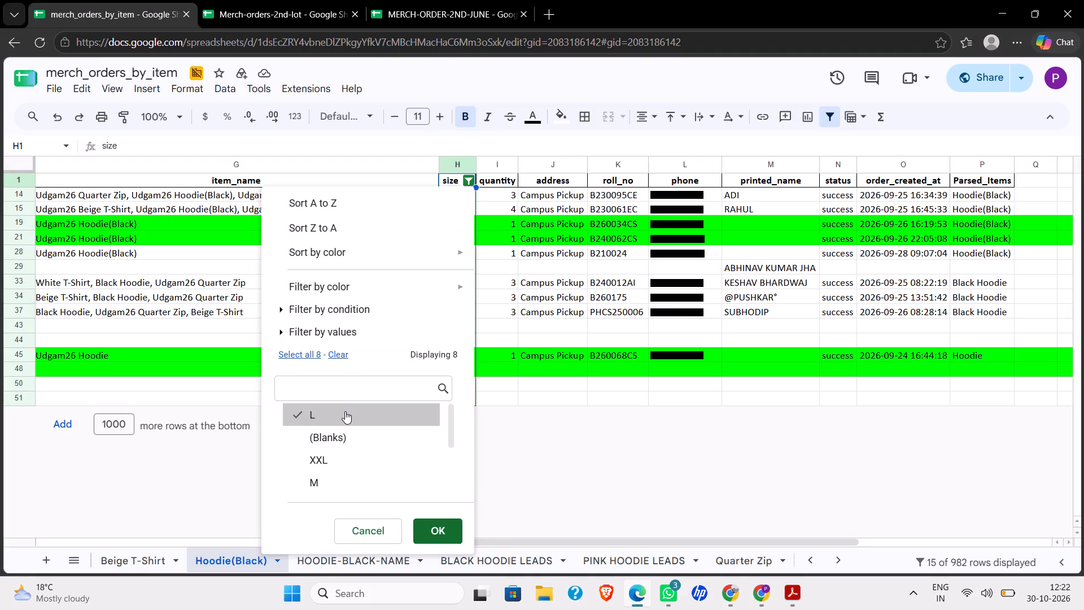
left_click(344, 418)
scroll(356, 447, "down", 1)
left_click(352, 443)
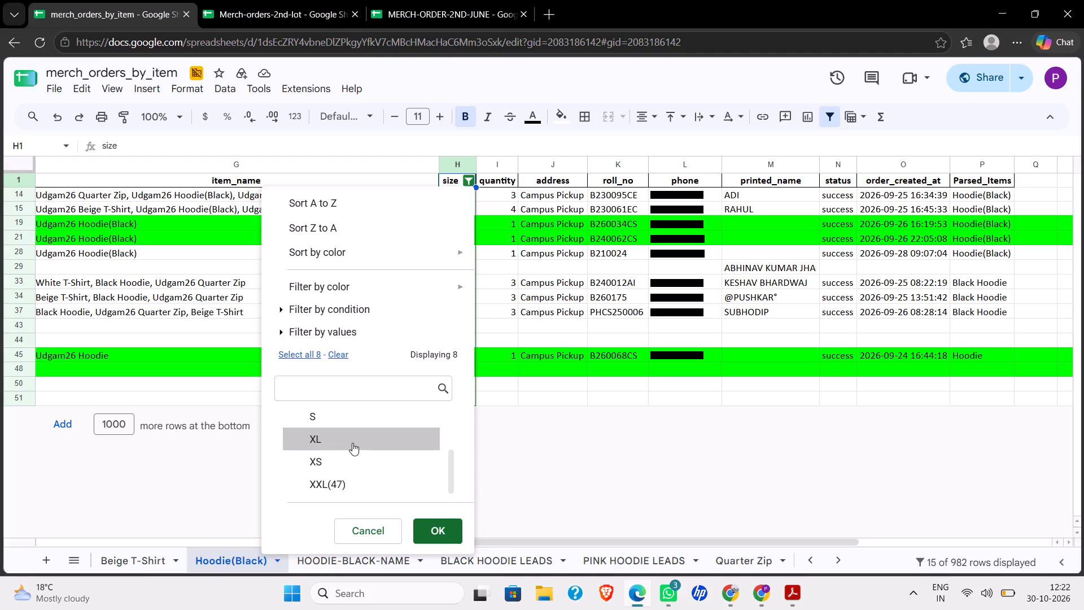
left_click(436, 524)
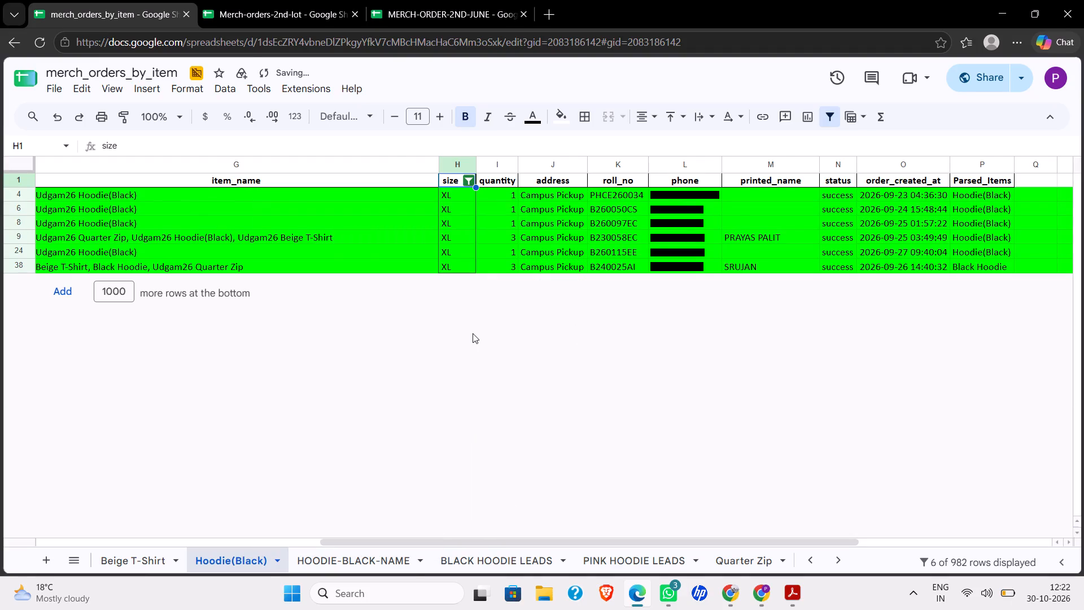
Review all columns of the XL black hoodie orders and compare them with the Hoodie(Black) sheet in Merch-orders-2nd-lot.
scroll(473, 333, "right", 4)
scroll(473, 333, "left", 1)
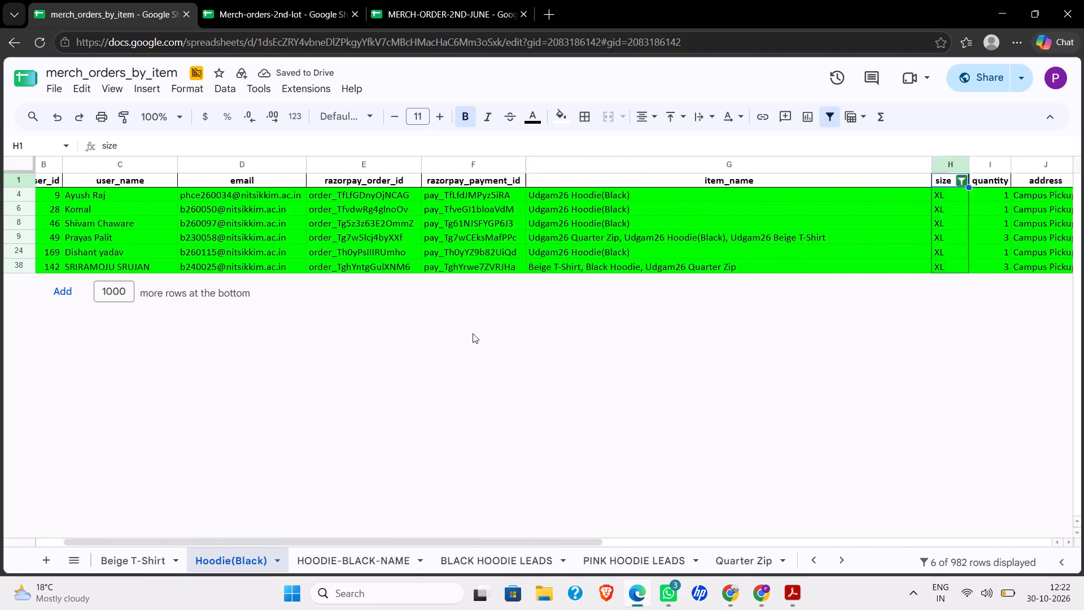
scroll(473, 333, "left", 1)
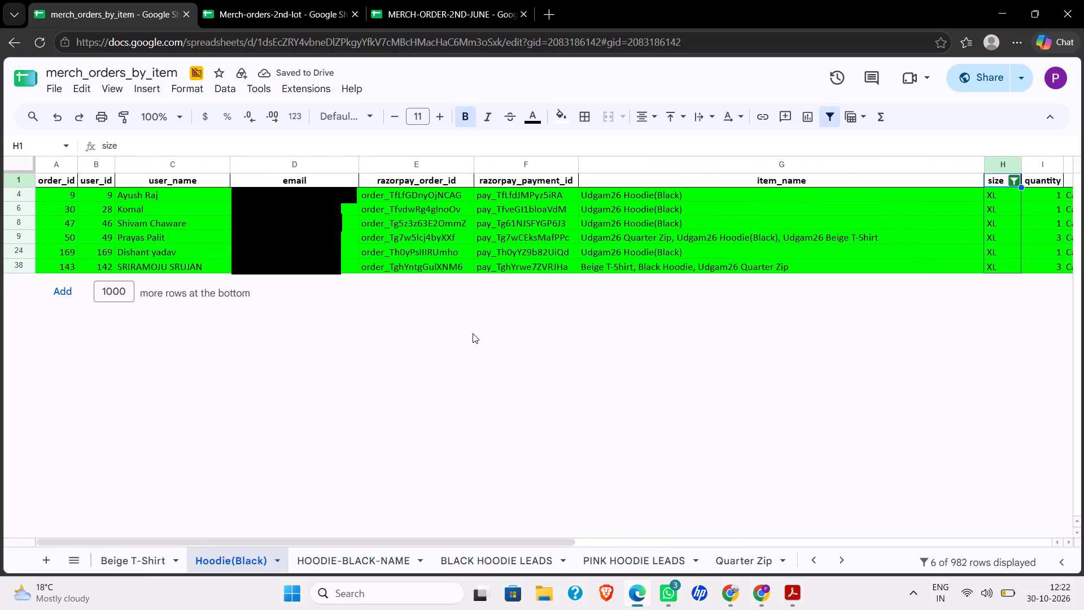
left_click(272, 8)
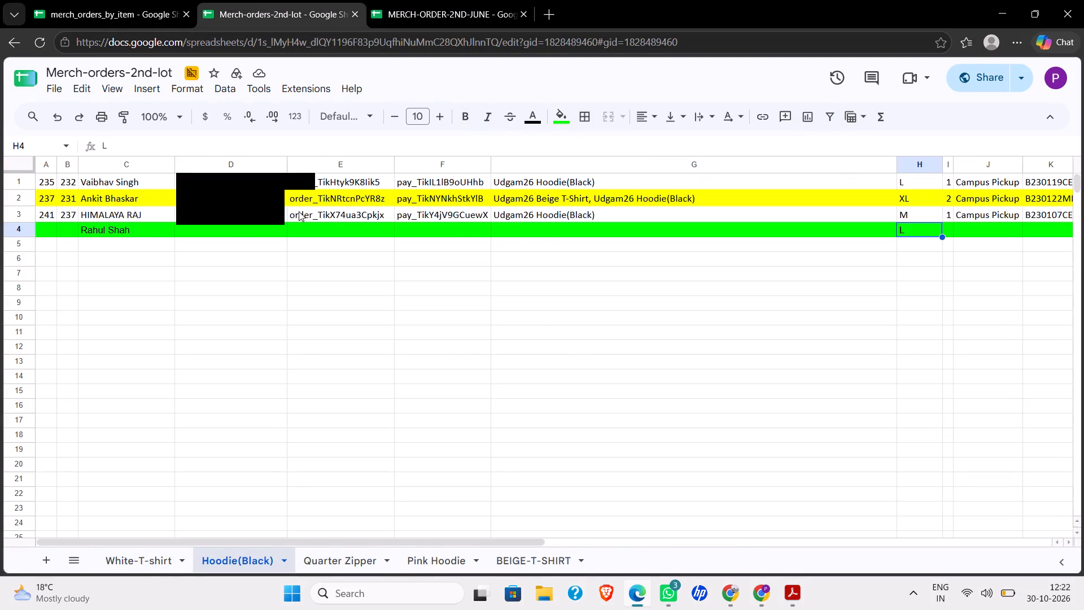
scroll(457, 215, "left", 1)
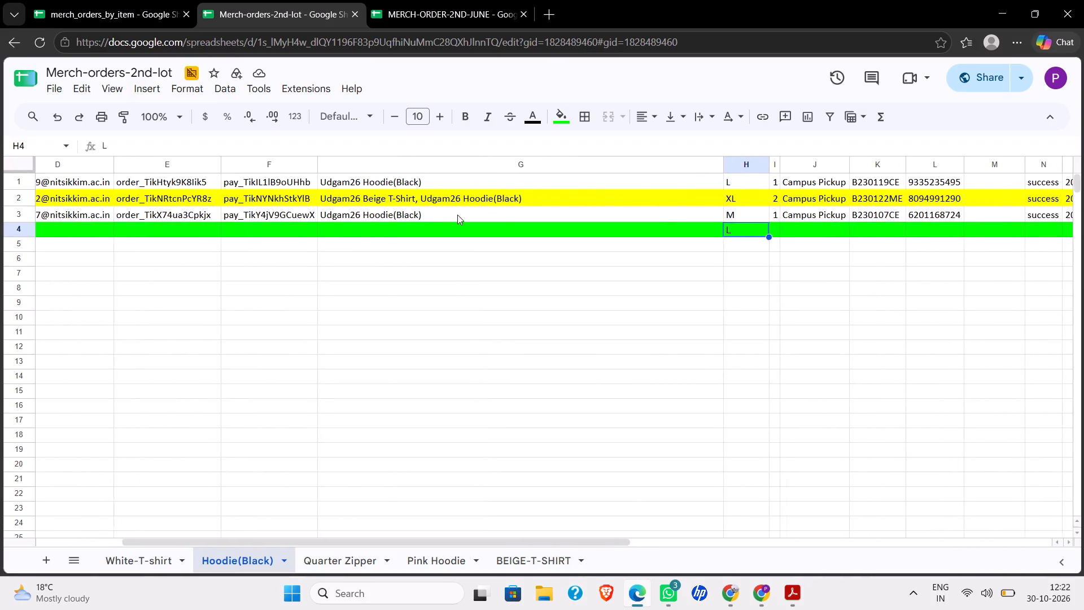
scroll(457, 215, "right", 3)
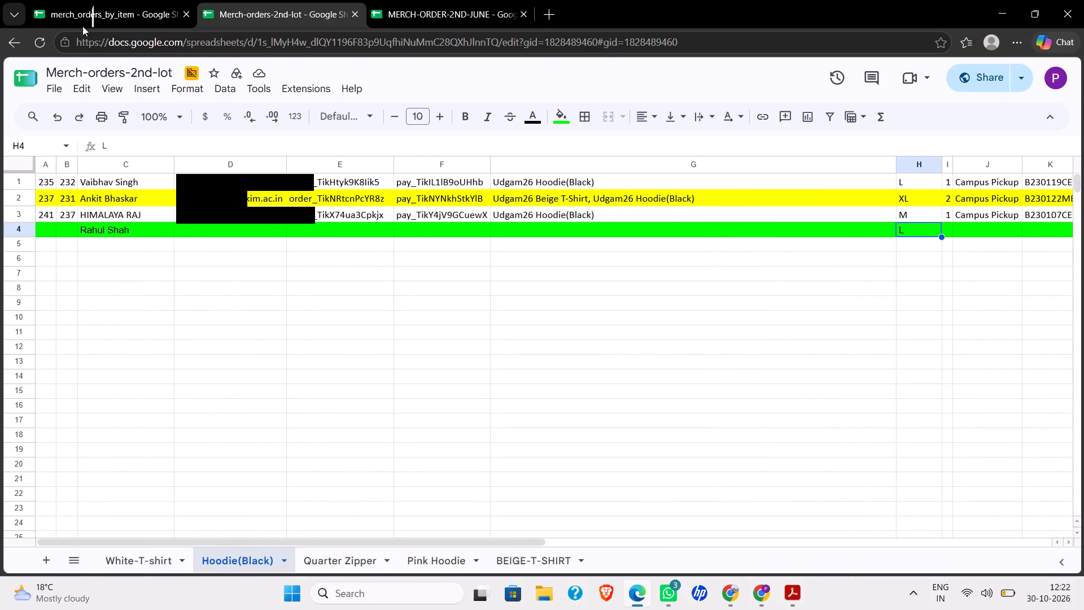
left_click(126, 12)
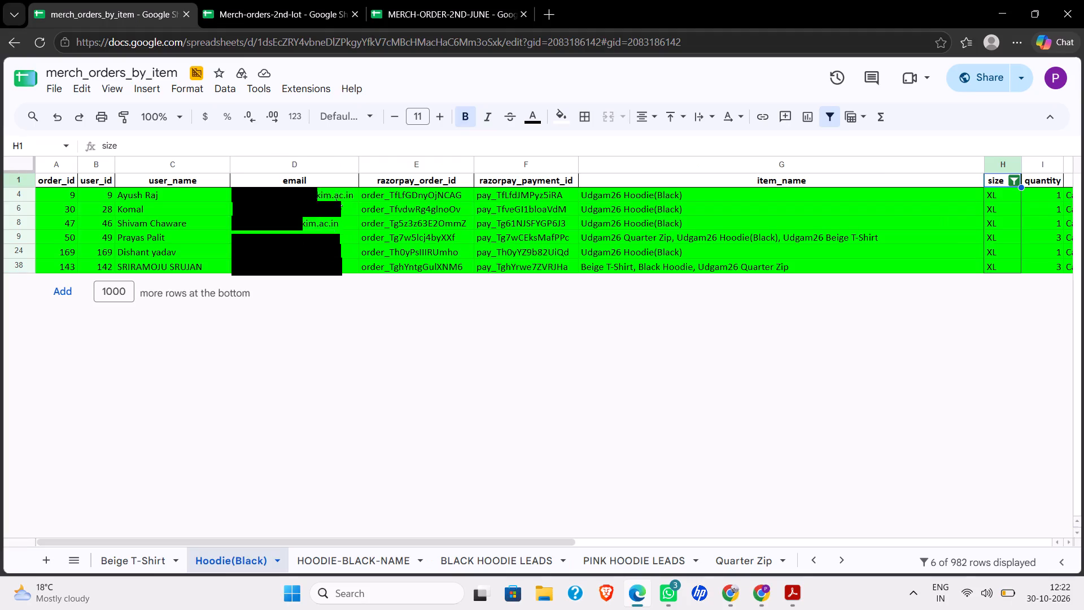
scroll(696, 320, "left", 2)
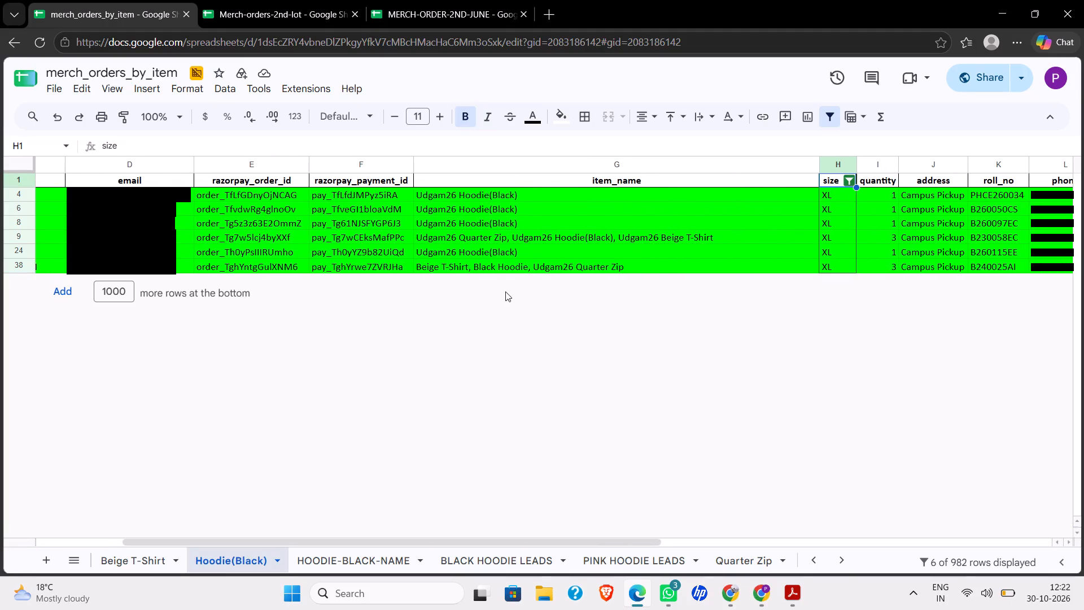
left_click(255, 2)
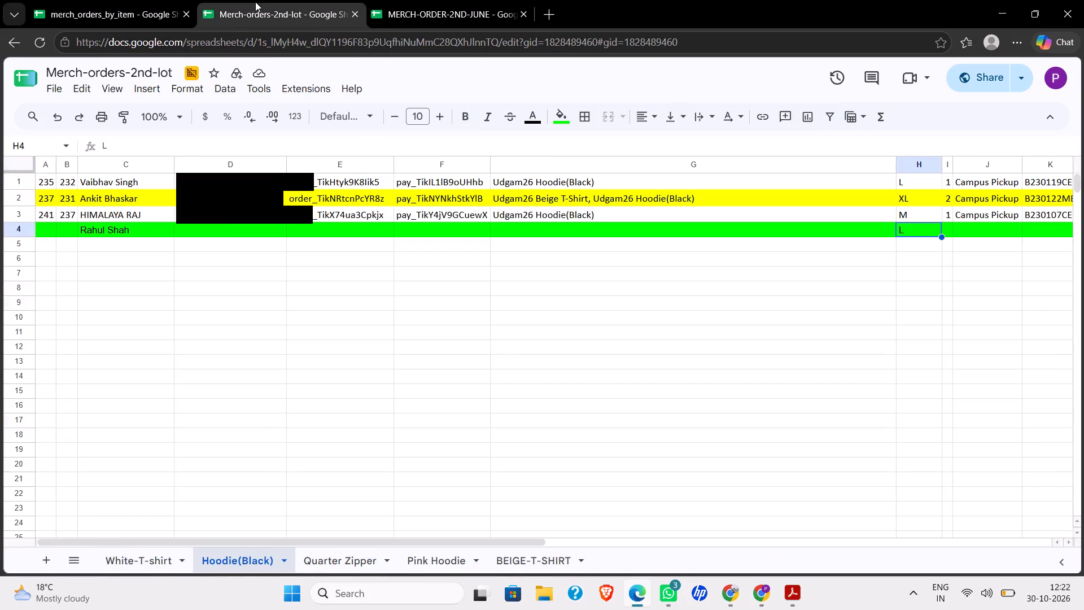
left_click(137, 16)
scroll(527, 334, "left", 1)
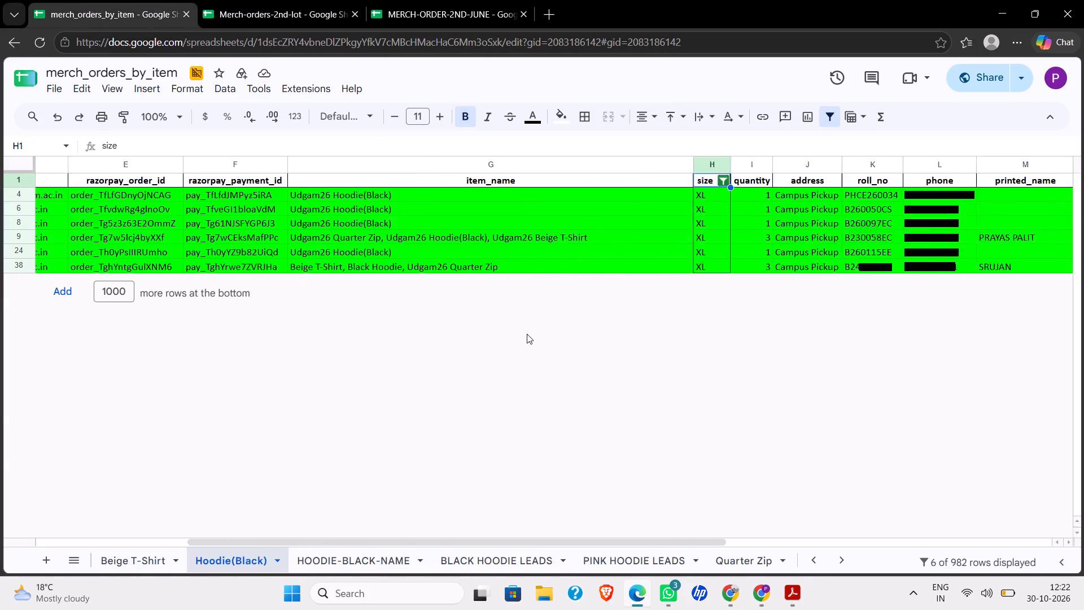
scroll(527, 334, "left", 1)
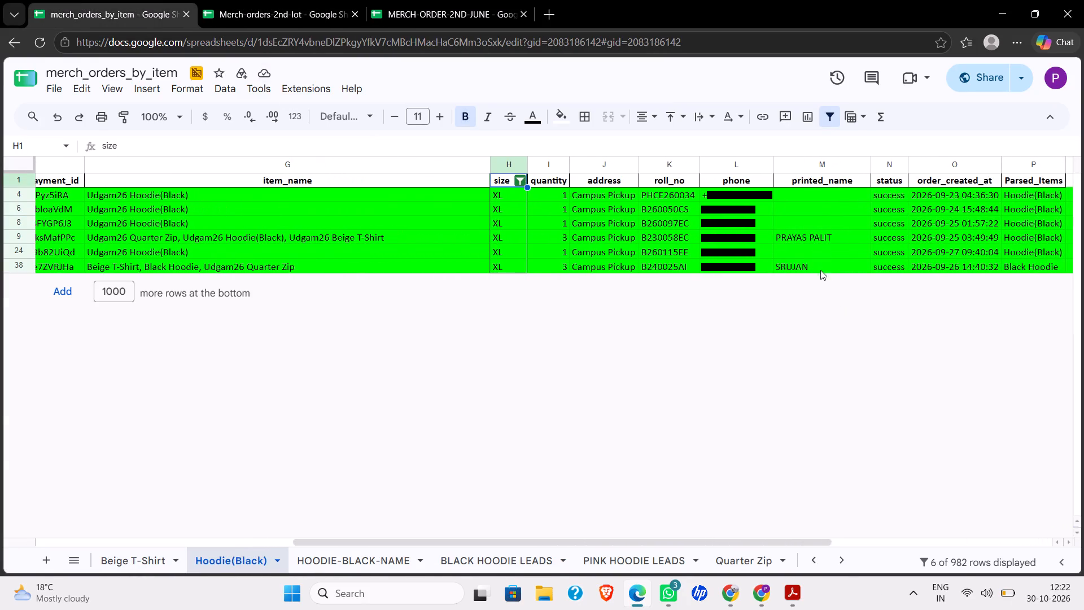
left_click(294, 18)
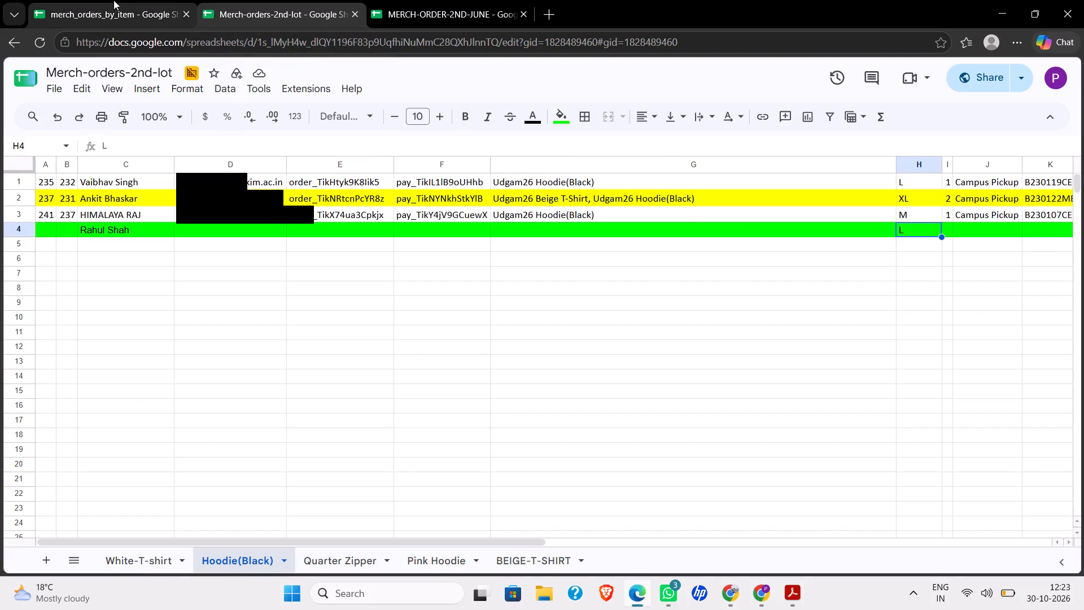
left_click(126, 10)
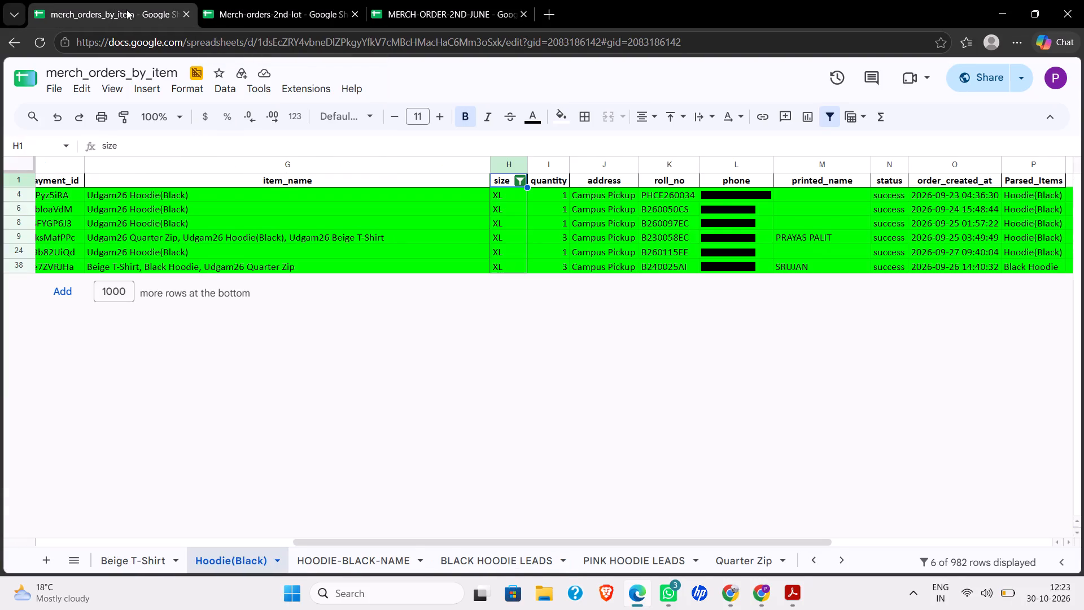
left_click(274, 15)
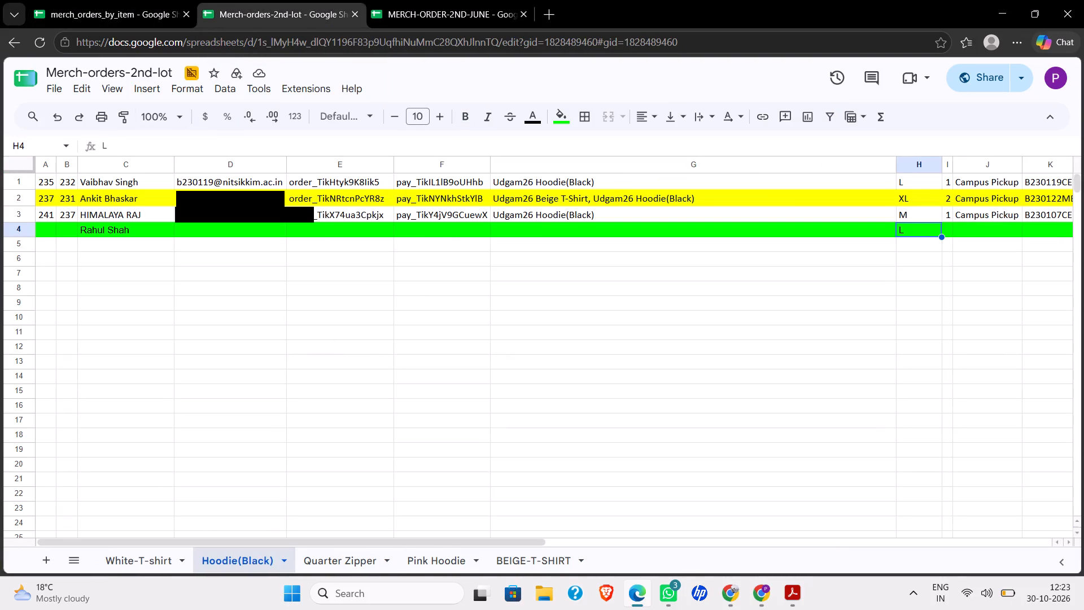
left_click(139, 8)
scroll(139, 8, "right", 2)
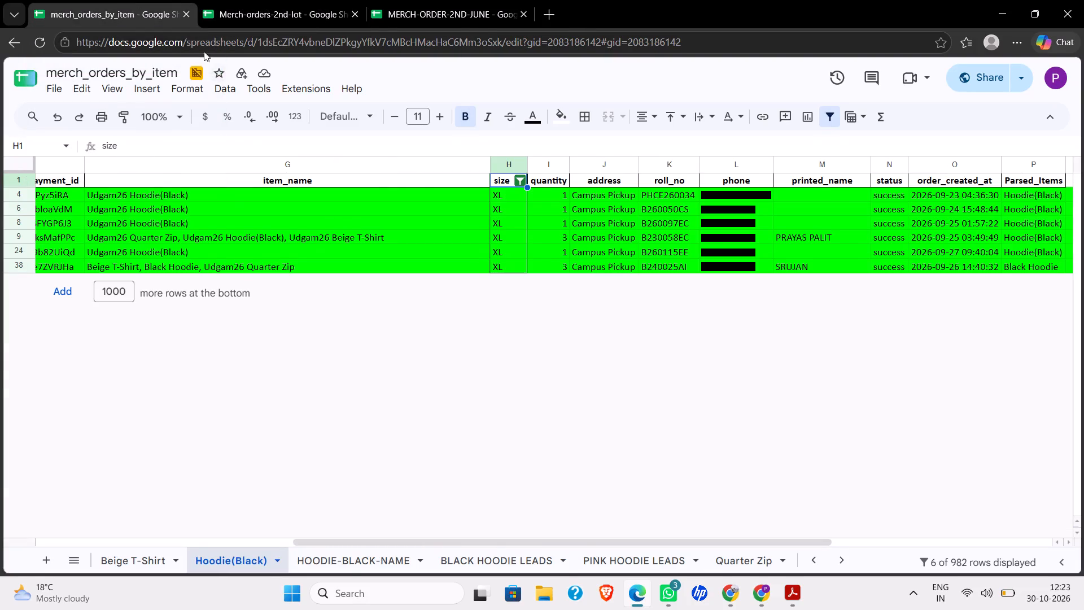
scroll(204, 51, "right", 2)
scroll(490, 314, "left", 4)
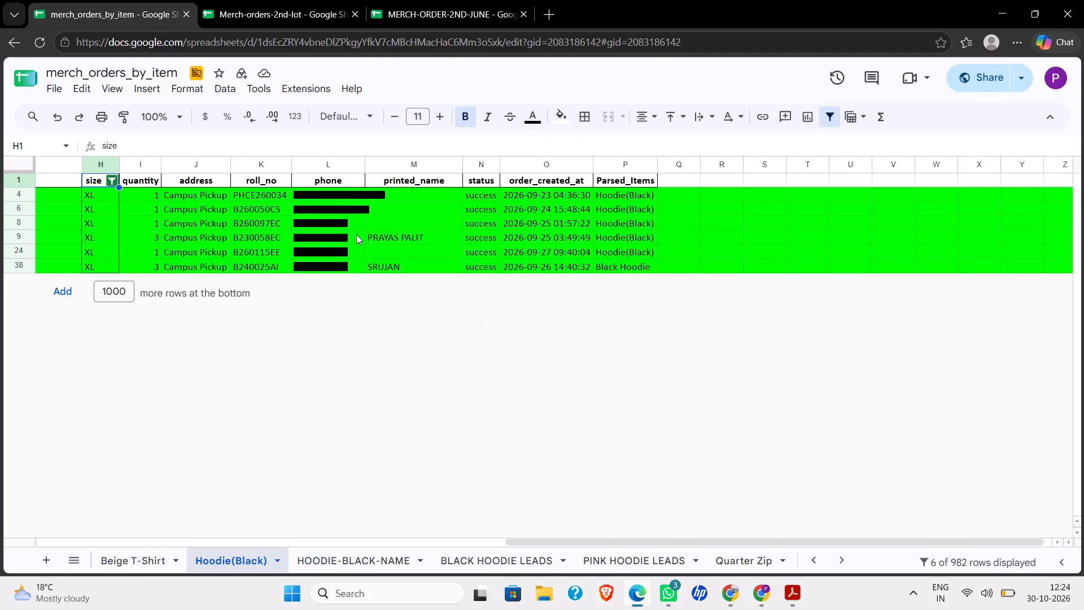
Change the size filter on merch_orders_by_item's Hoodie(Black) sheet from XL to show only XXL orders.
scroll(101, 239, "right", 4)
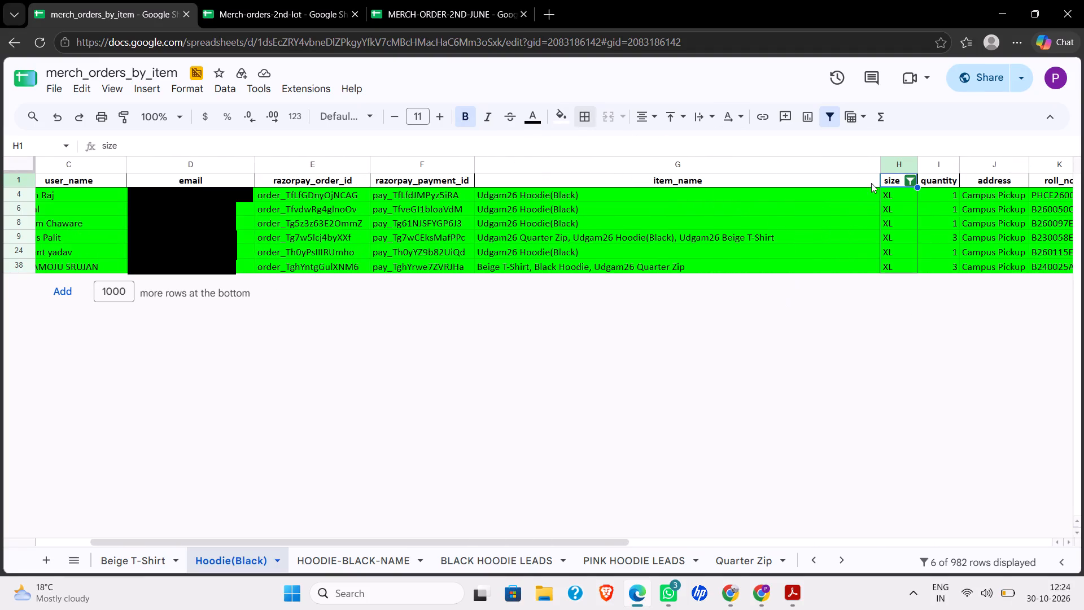
left_click(912, 178)
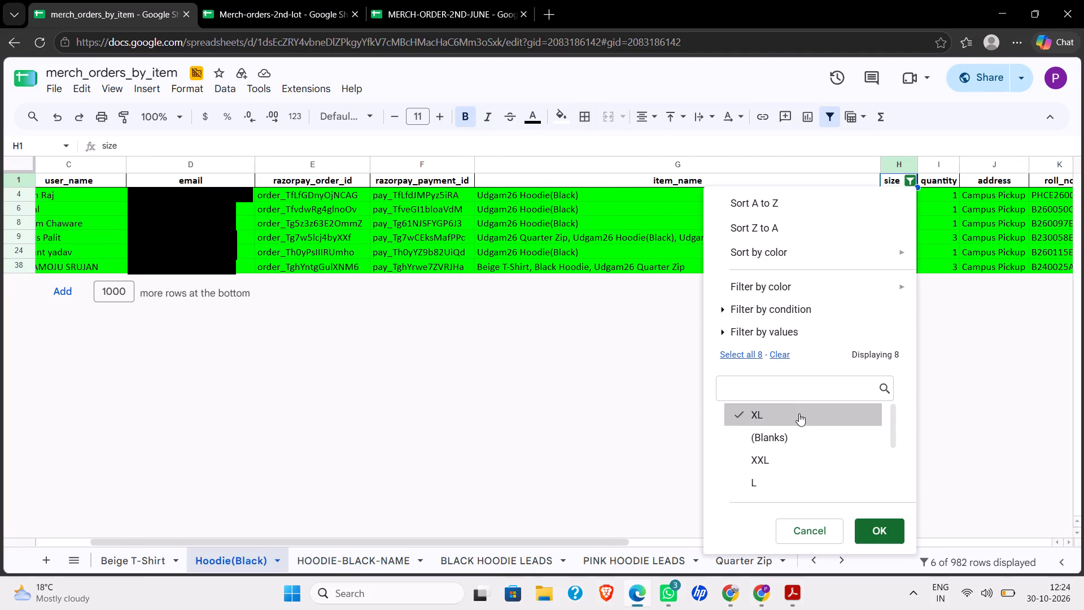
left_click(794, 409)
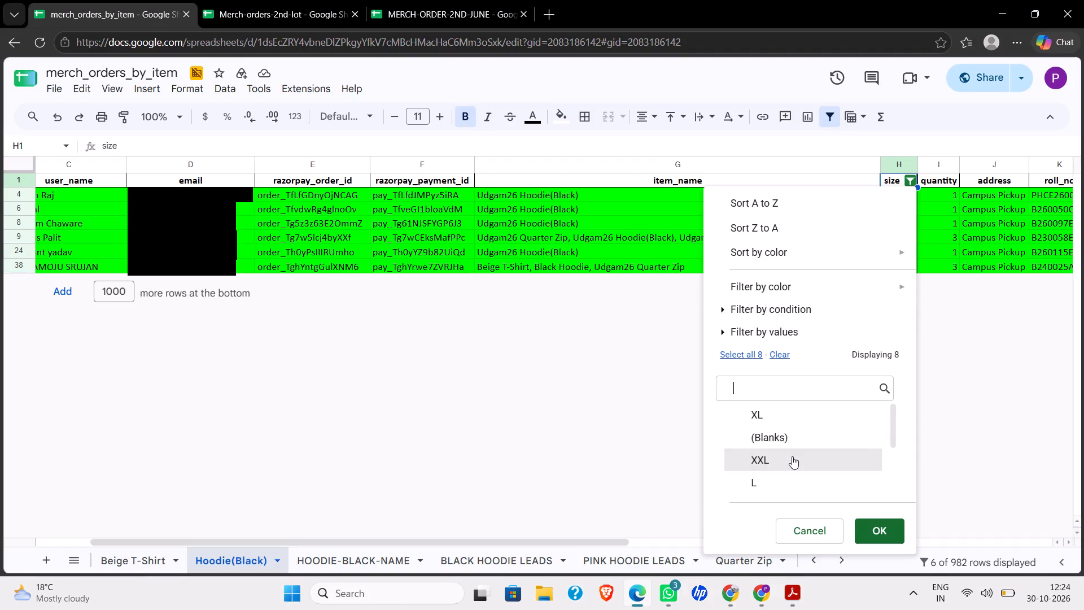
left_click(792, 456)
left_click(871, 525)
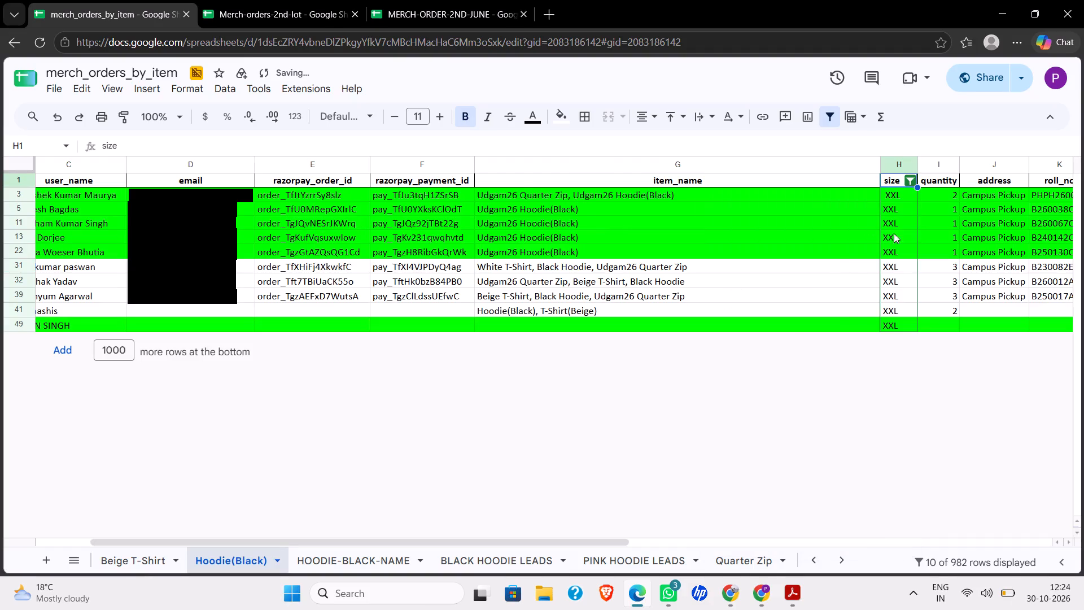
Review all columns of the XXL black hoodie orders, including roll numbers and printed names, and check against Merch-orders-2nd-lot's Hoodie(Black) sheet.
scroll(796, 332, "left", 3)
scroll(796, 332, "right", 1)
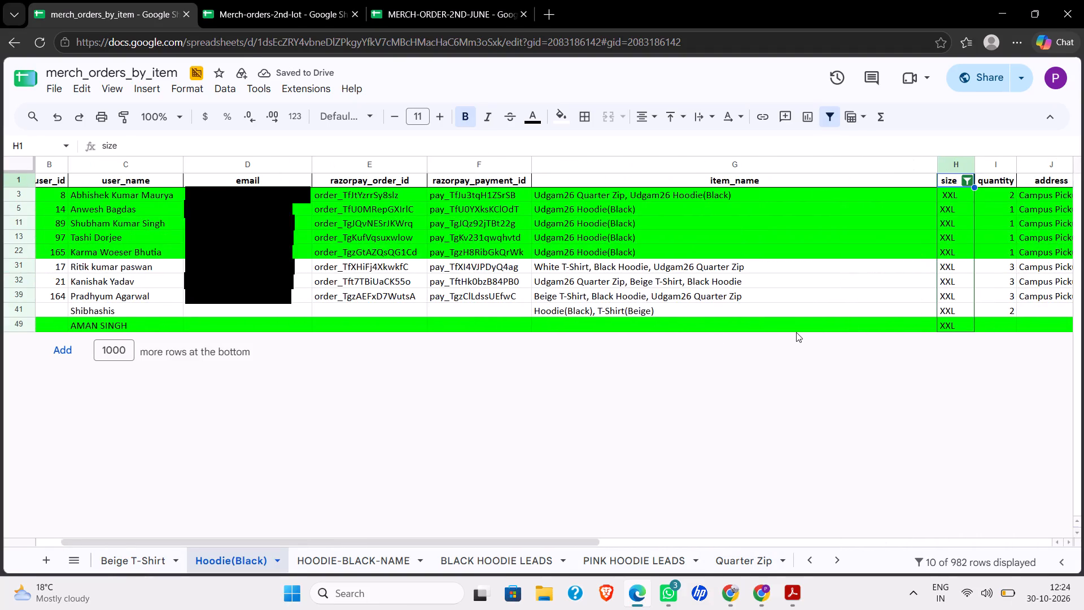
scroll(796, 332, "right", 1)
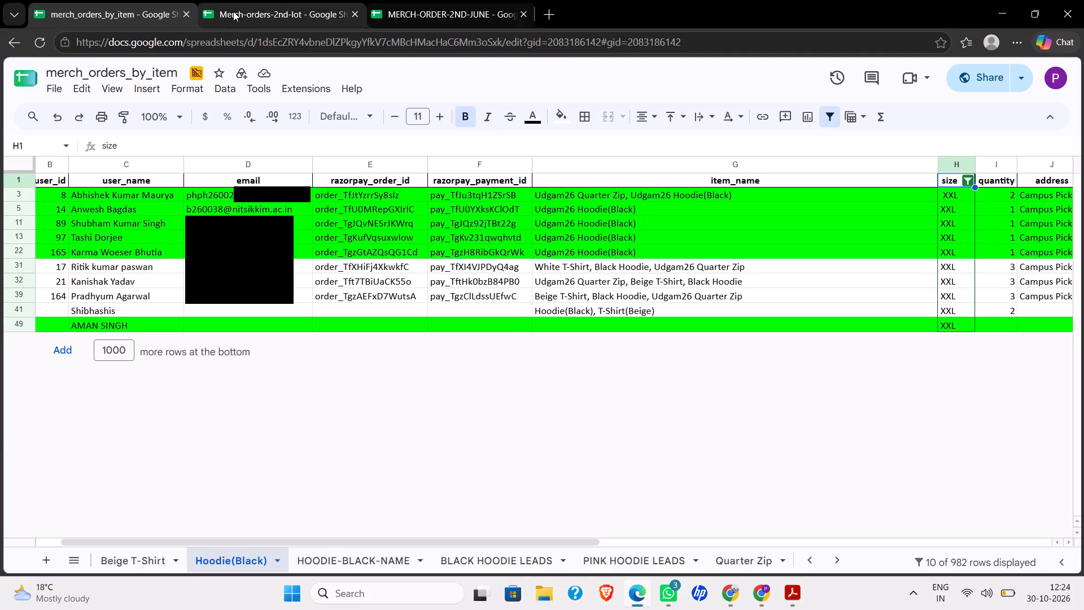
left_click(289, 11)
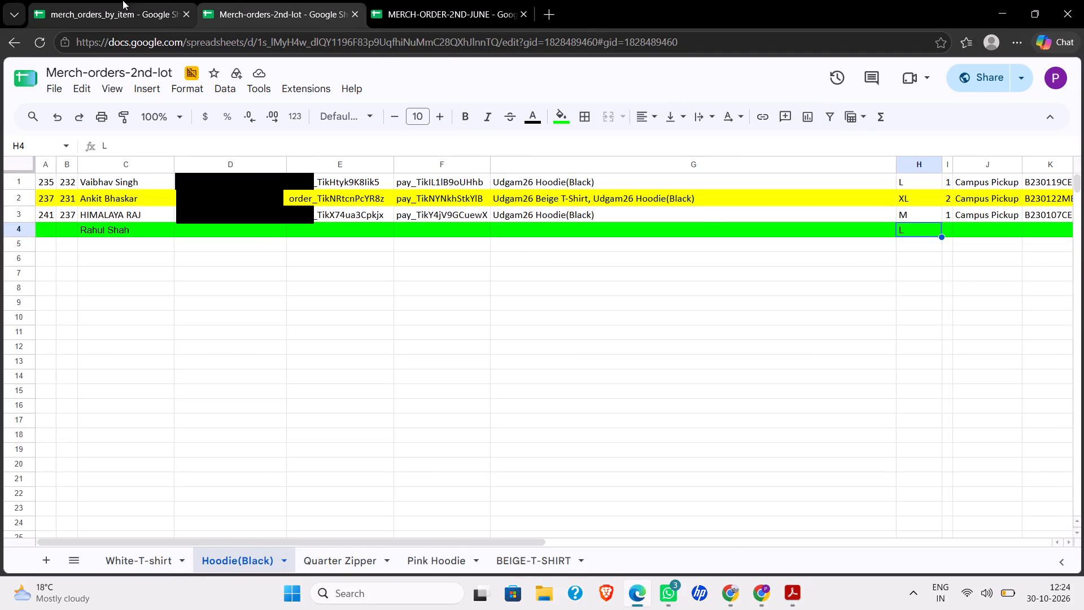
left_click(136, 10)
scroll(576, 418, "left", 4)
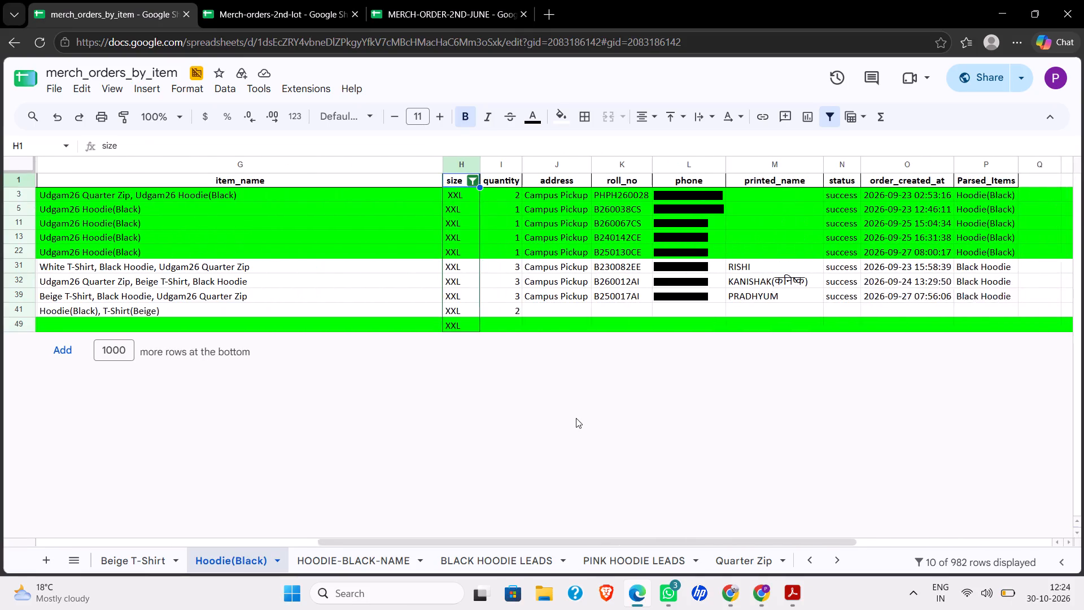
scroll(576, 418, "left", 1)
scroll(576, 418, "right", 4)
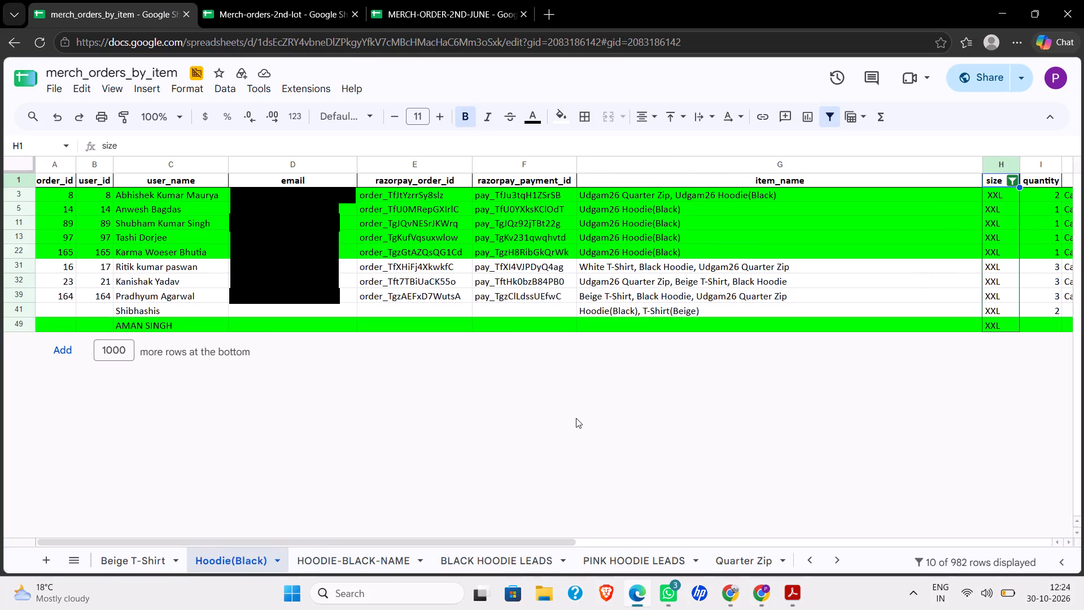
scroll(851, 411, "left", 3)
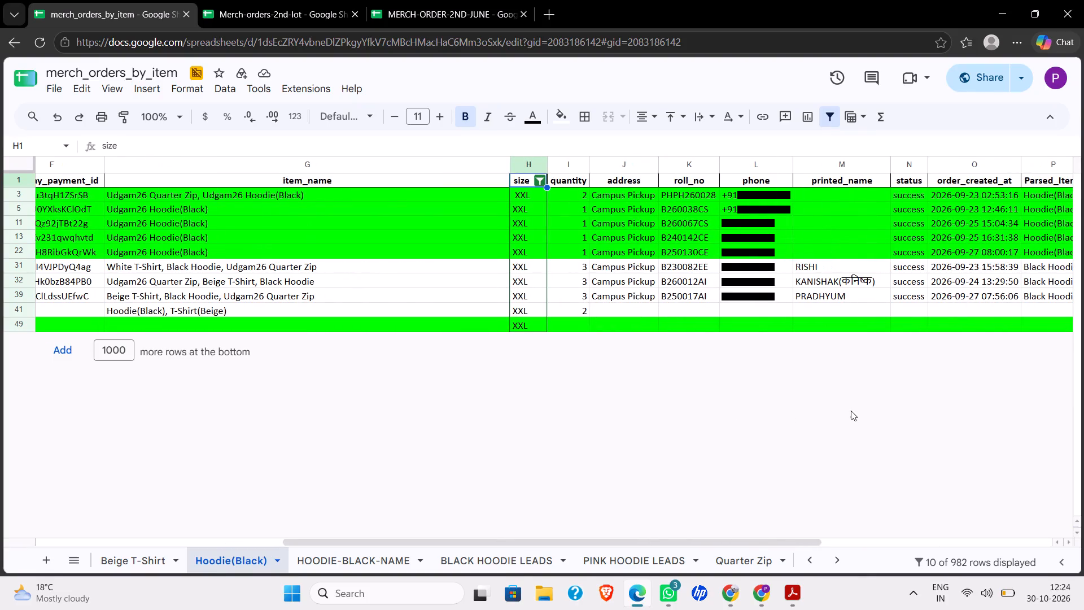
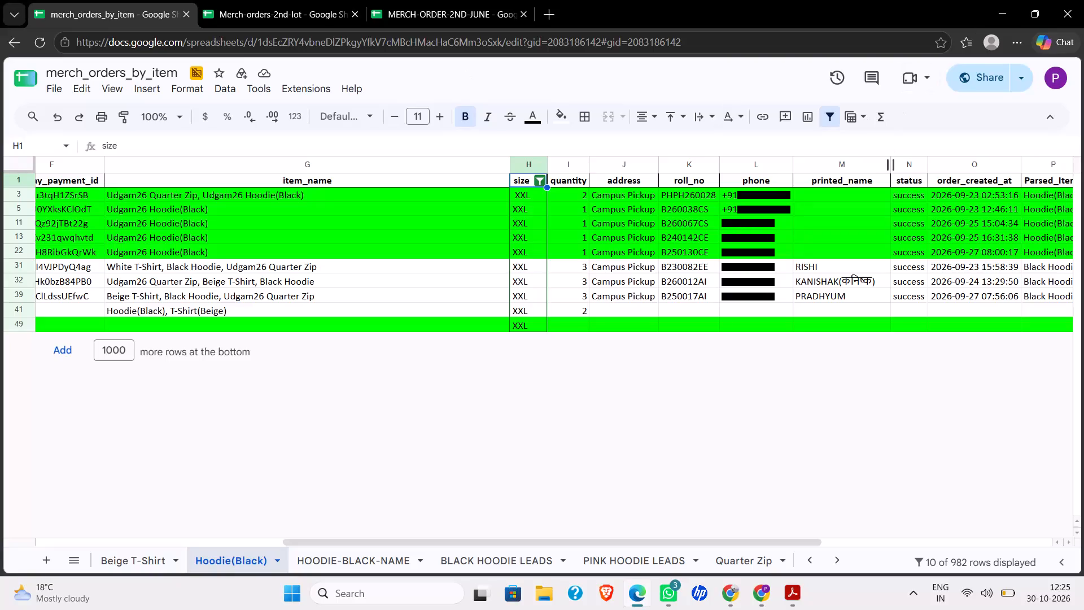
Change the size filter on merch_orders_by_item's Hoodie(Black) sheet from XXL to show only M orders.
left_click(536, 181)
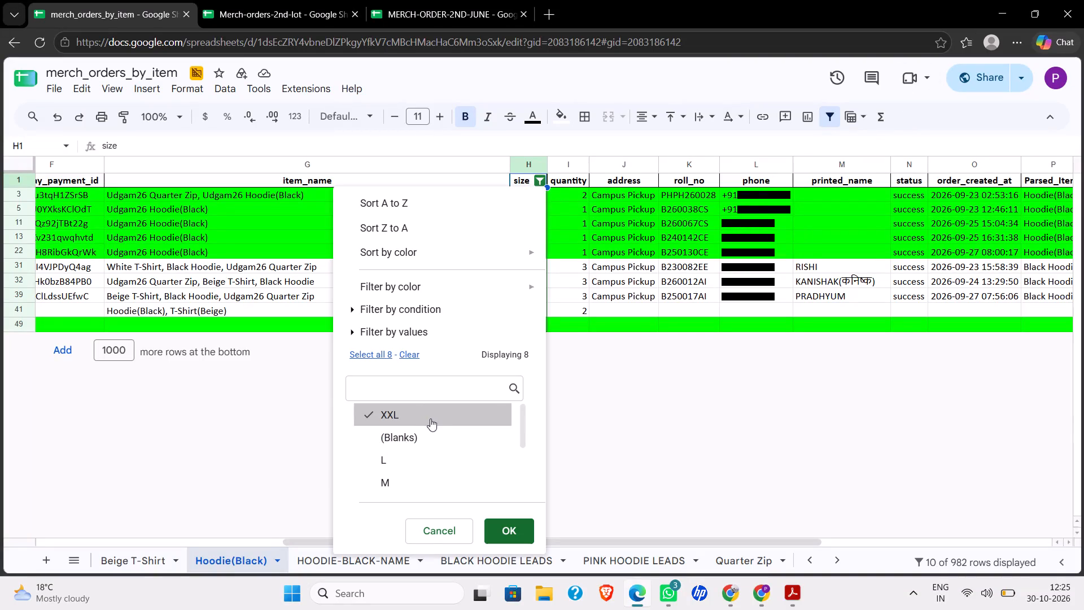
left_click(430, 419)
left_click(443, 484)
left_click(523, 528)
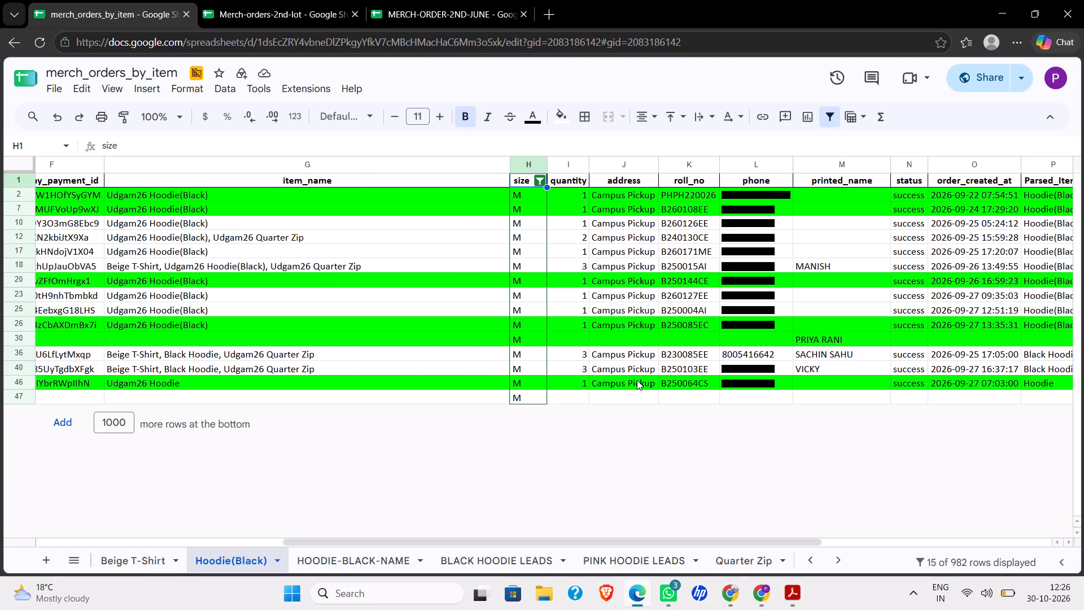
Review the M black hoodie orders, including roll numbers and printed names, and compare them with the Hoodie(Black) sheet in Merch-orders-2nd-lot.
scroll(637, 380, "left", 2)
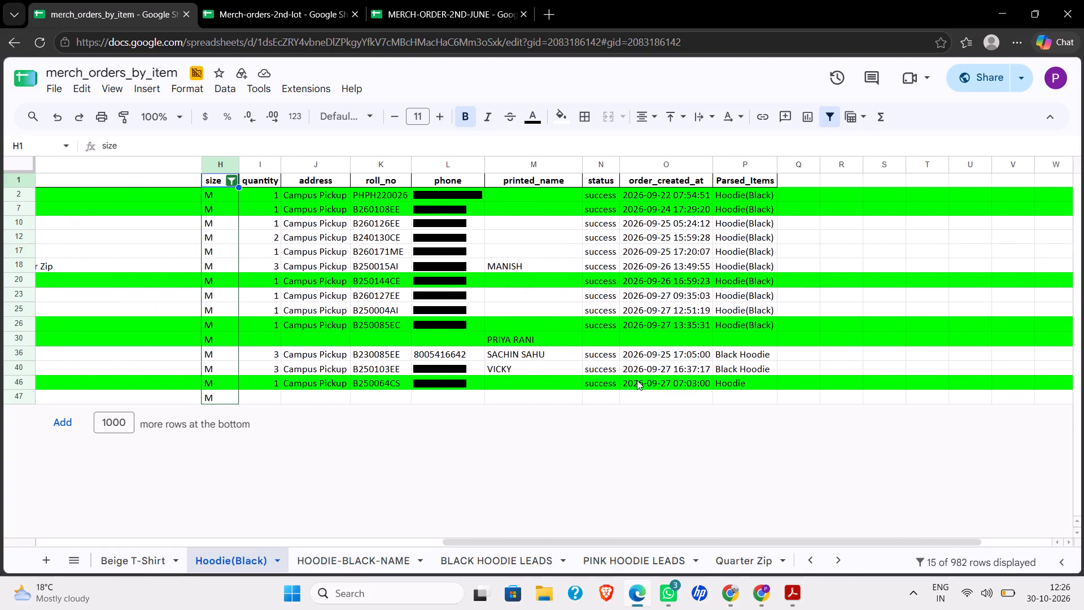
left_click(262, 10)
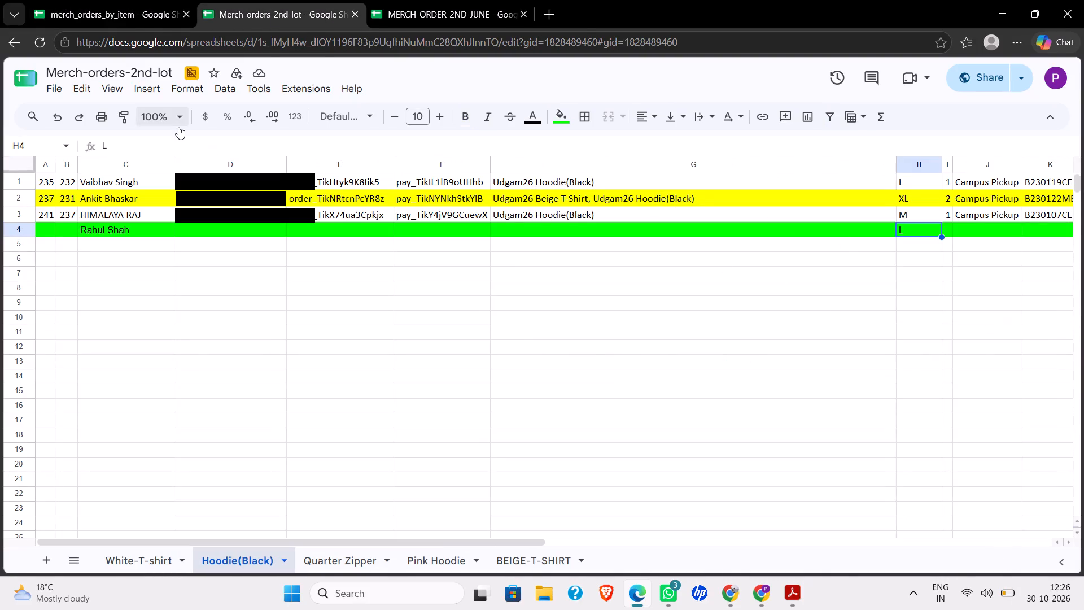
left_click(125, 15)
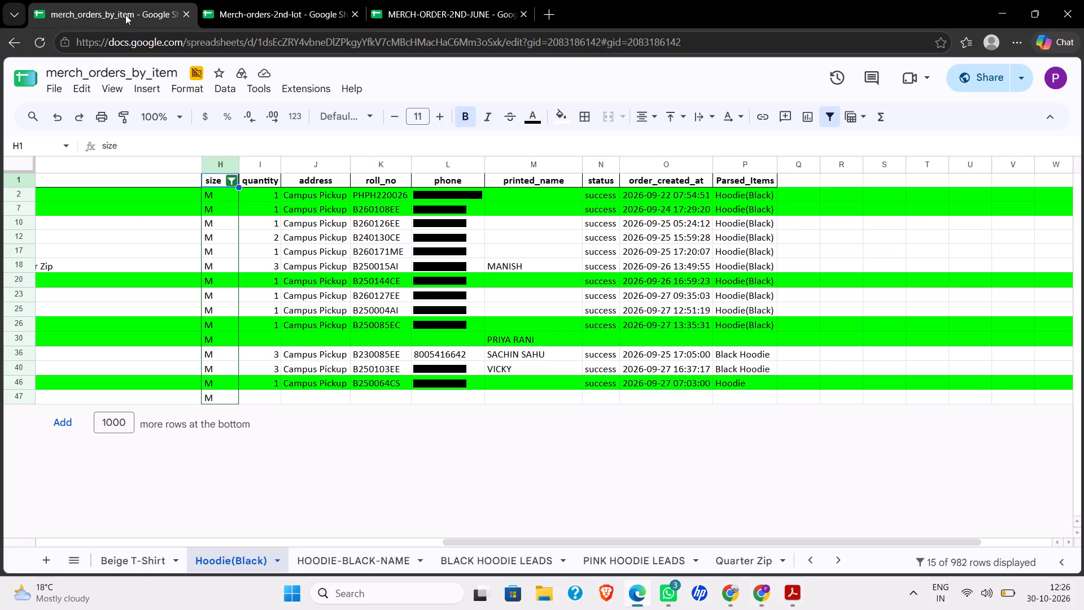
scroll(125, 15, "right", 9)
scroll(499, 446, "right", 1)
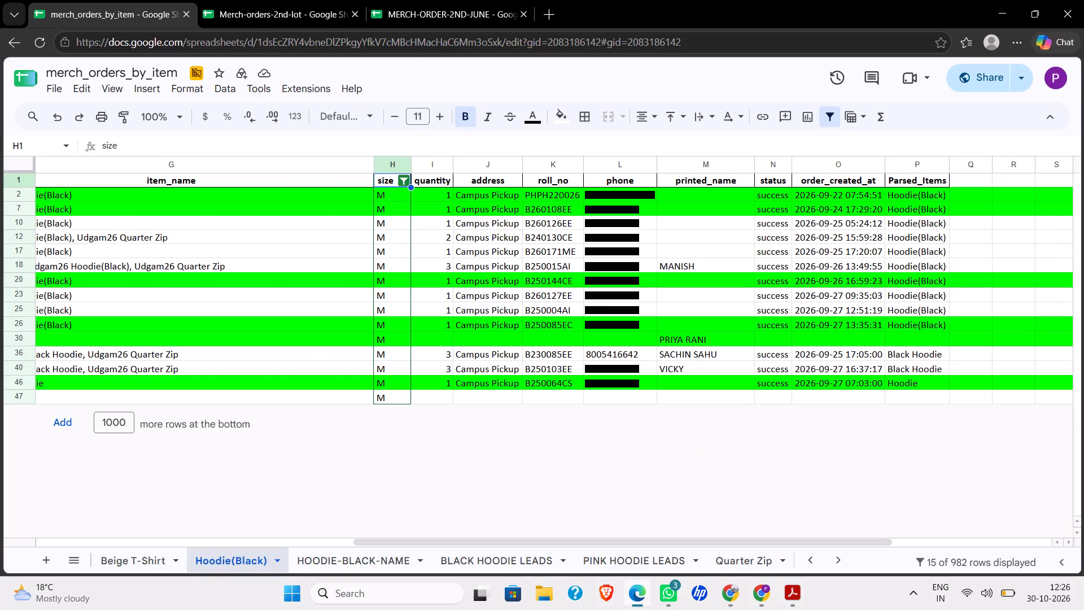
left_click(252, 23)
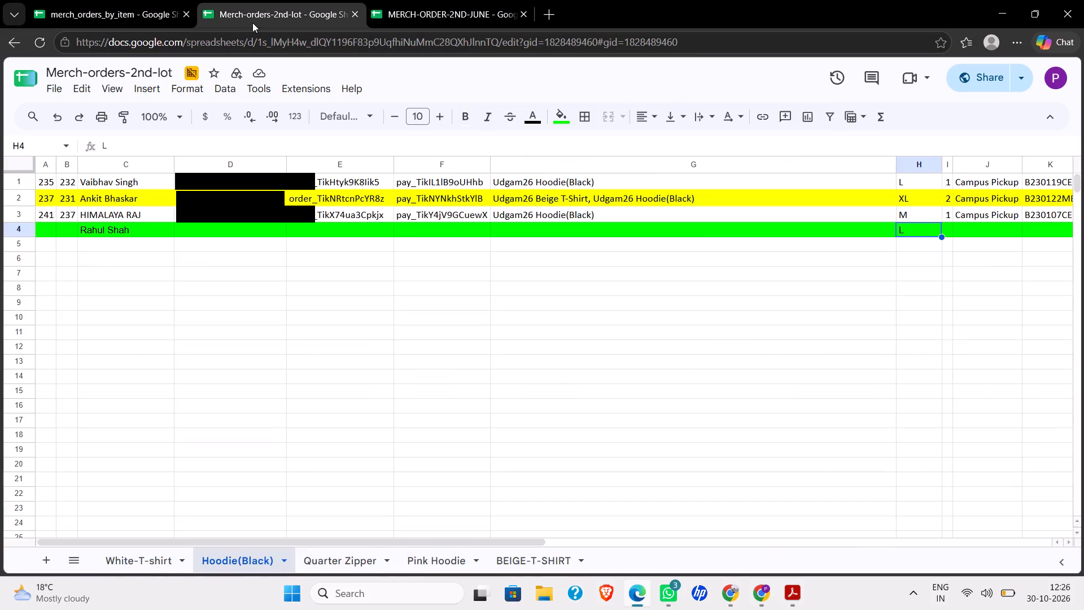
left_click(124, 15)
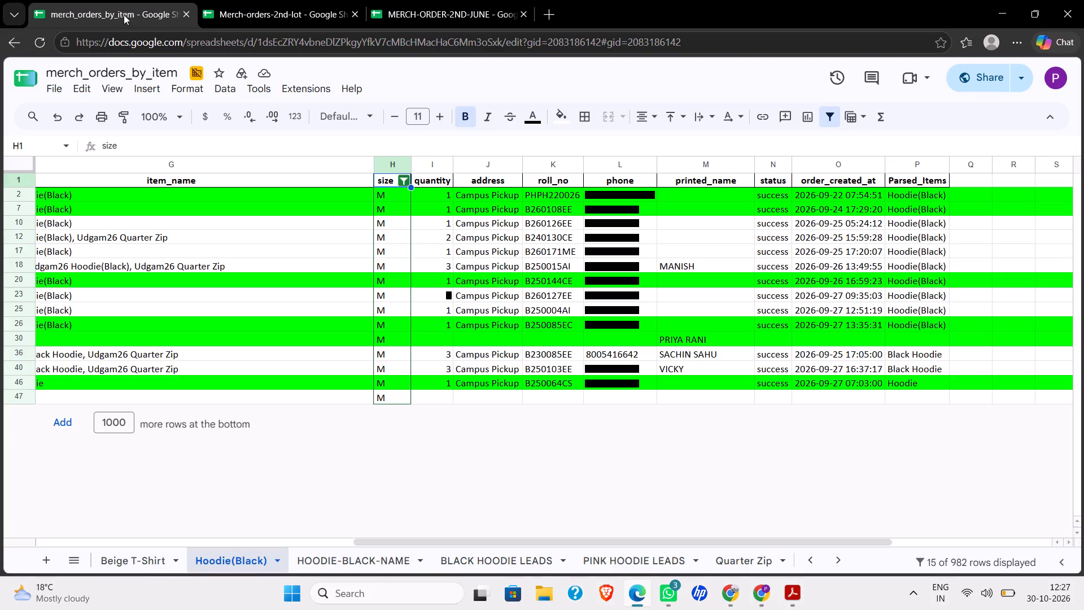
Change the size filter on merch_orders_by_item's Hoodie(Black) sheet from M to show only S orders.
left_click(403, 176)
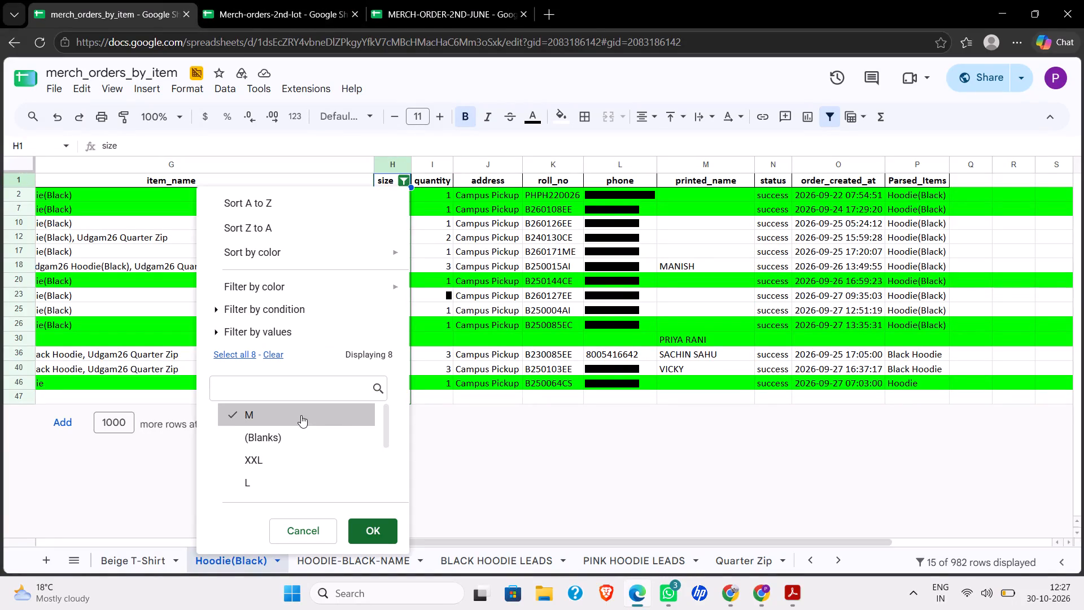
left_click(301, 415)
scroll(301, 415, "down", 2)
left_click(288, 422)
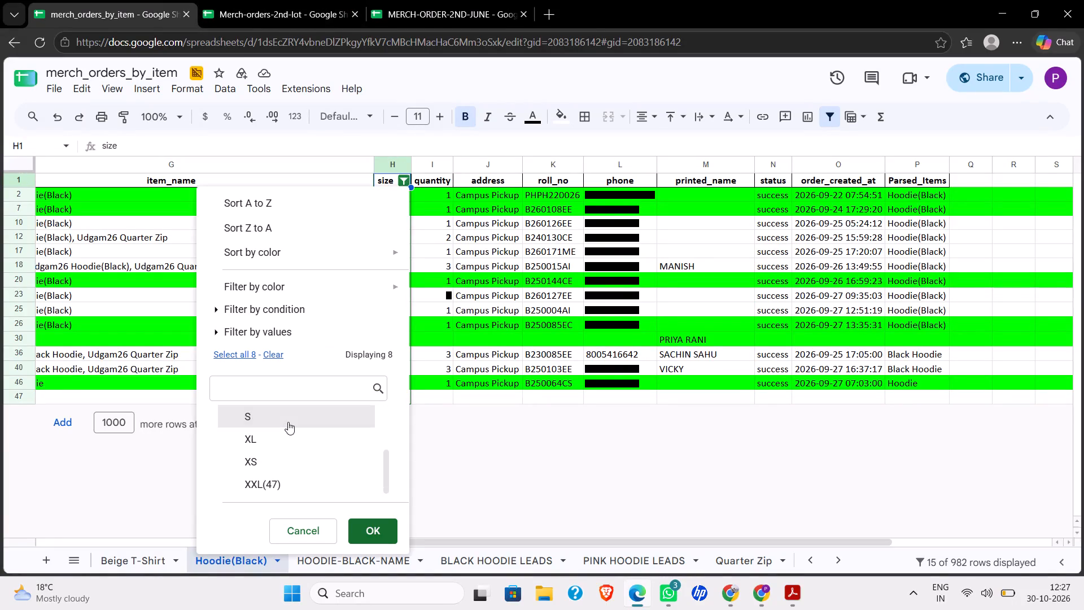
left_click(379, 520)
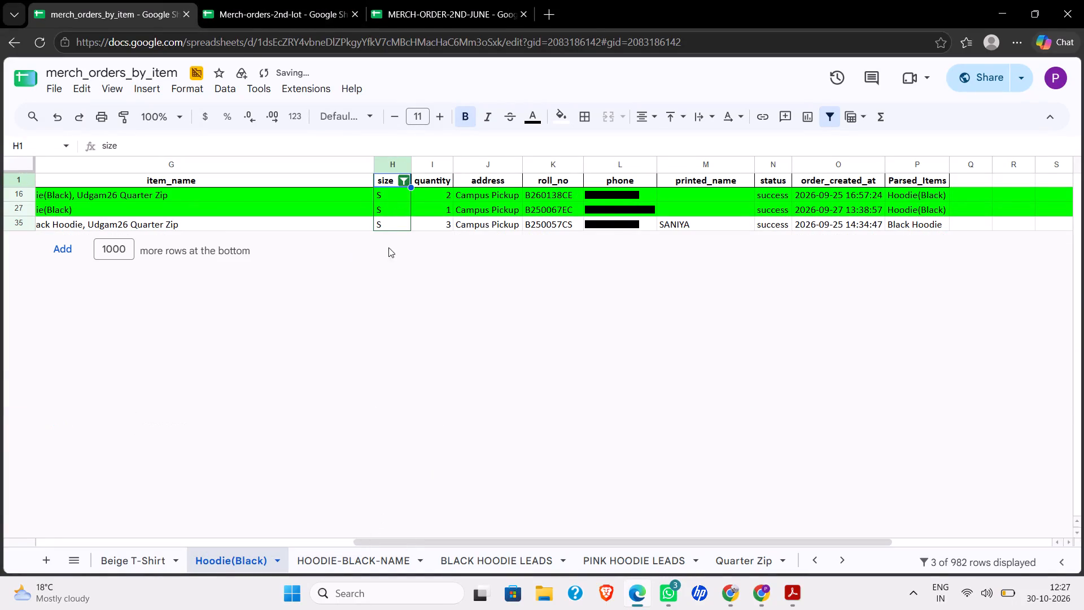
Compare the S black hoodie orders with the Hoodie(Black) sheet in Merch-orders-2nd-lot.
left_click(269, 22)
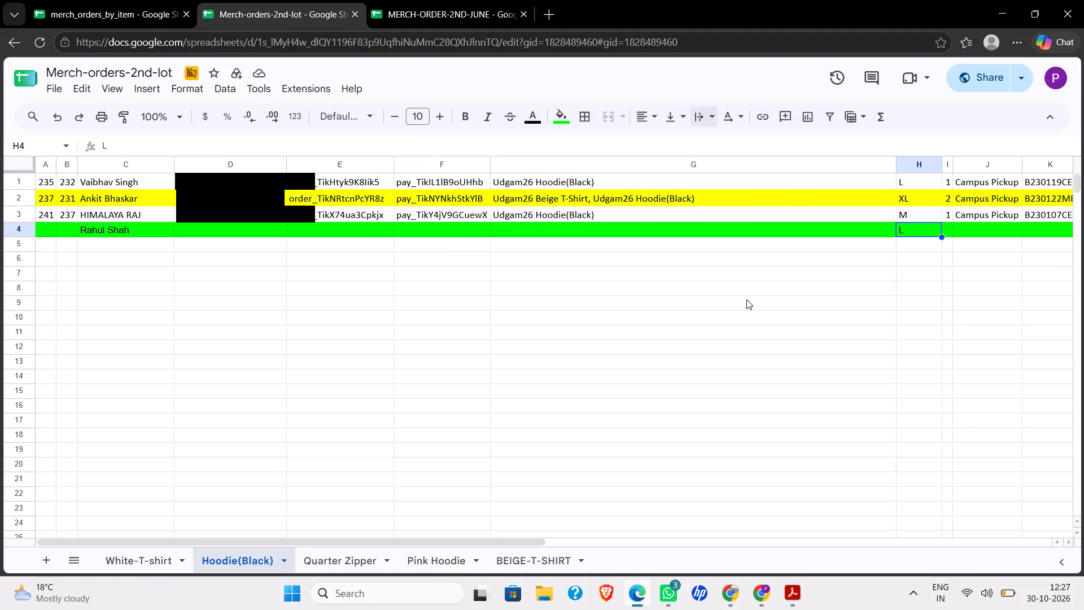
left_click(127, 15)
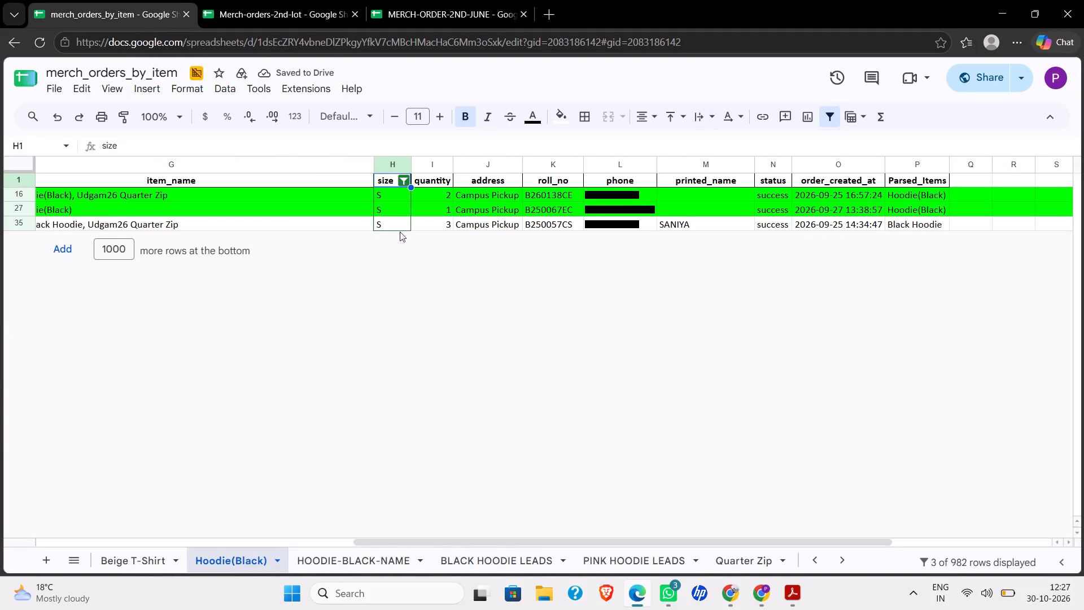
left_click(222, 28)
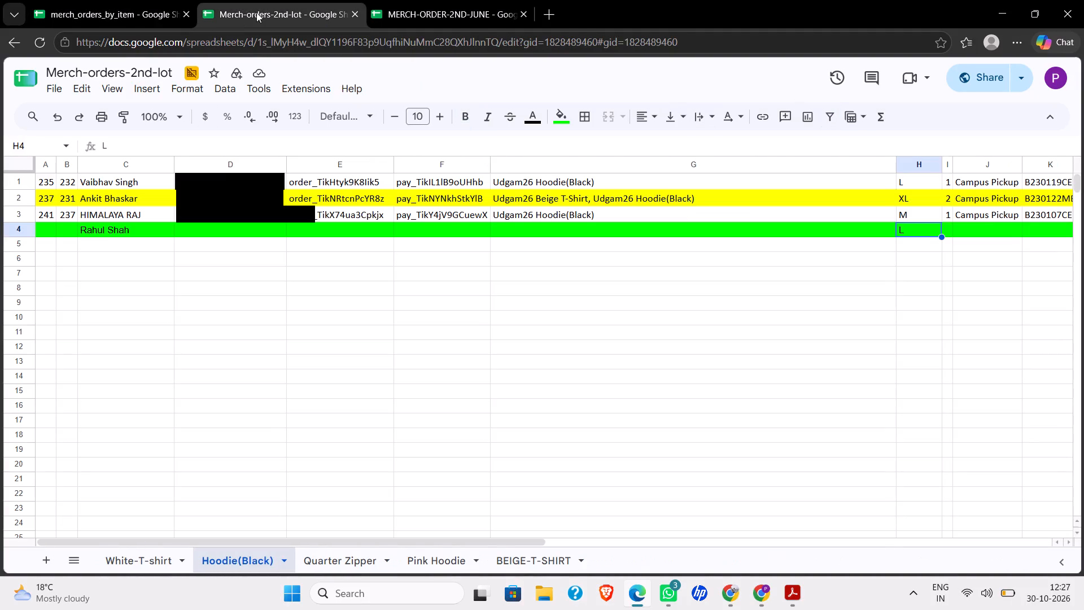
left_click(100, 16)
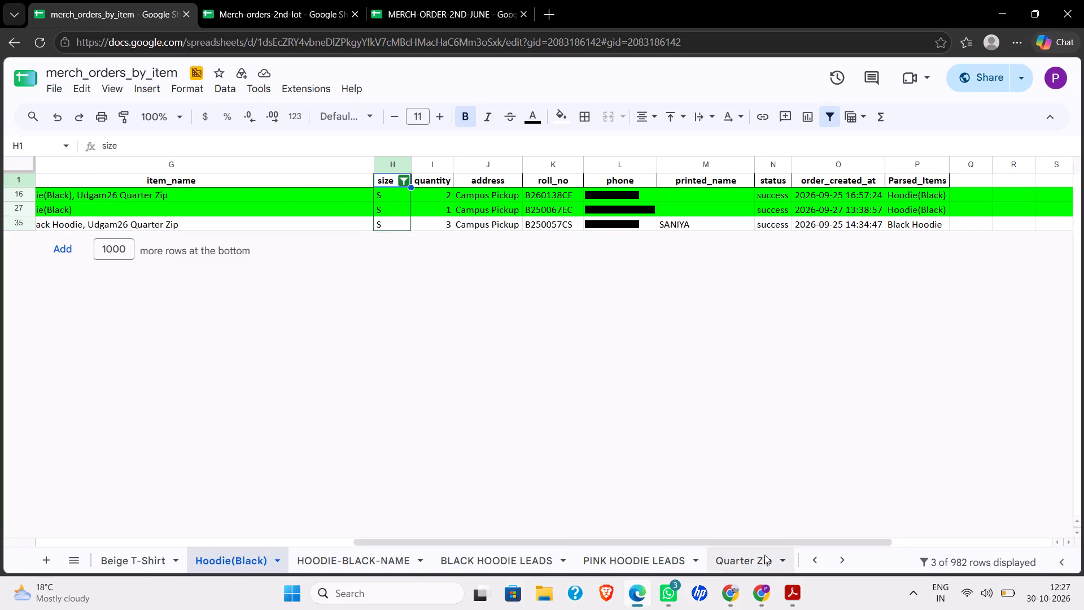
On merch_orders_by_item's Quarter Zip sheet, remove the existing filter and create a new one on size column H.
left_click(763, 569)
scroll(869, 313, "left", 1)
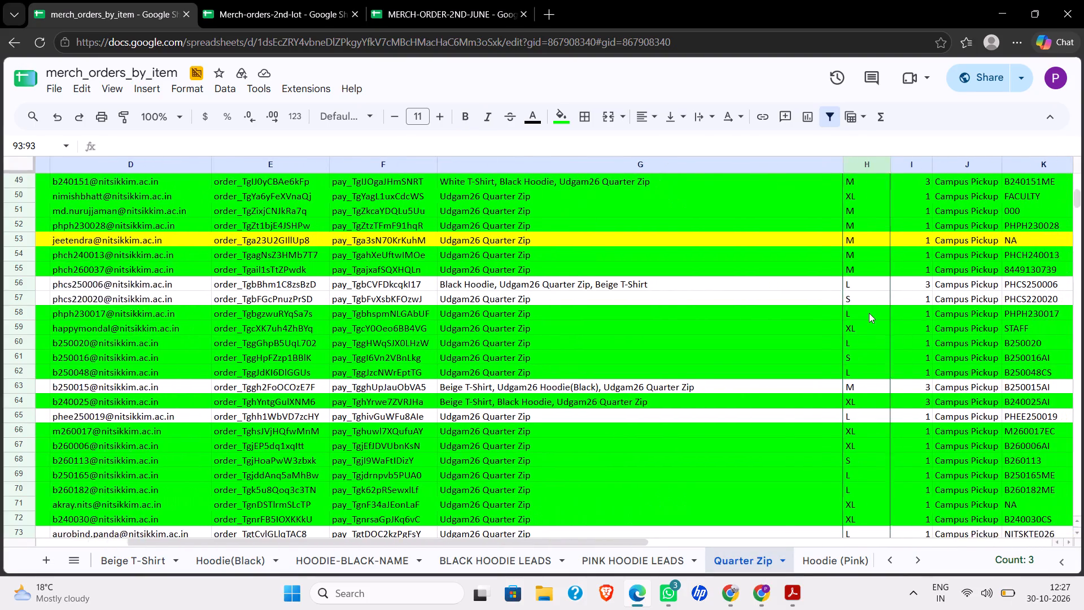
left_click(866, 164)
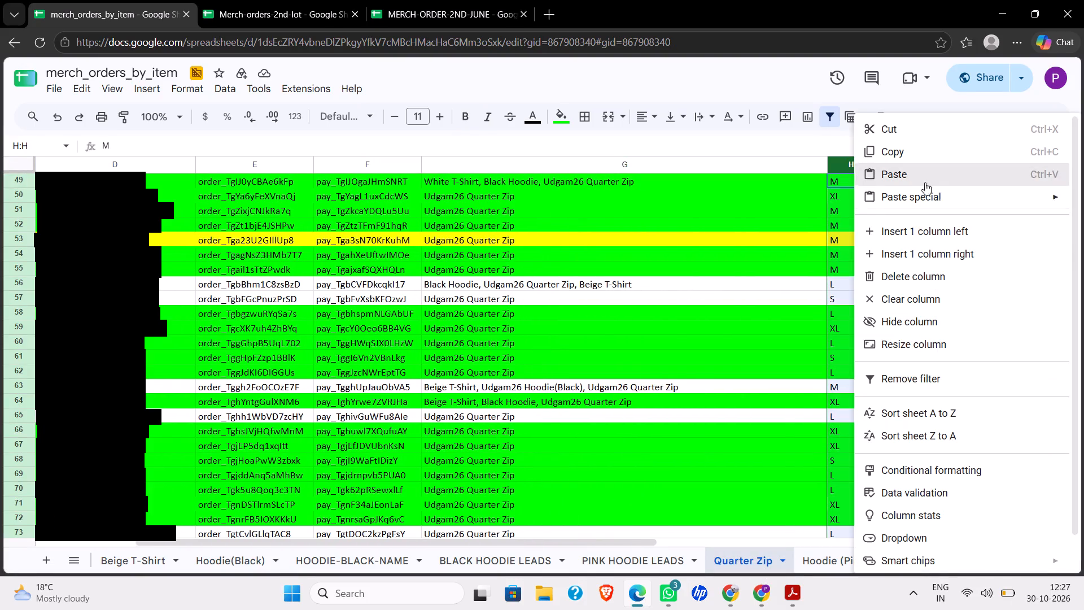
left_click(923, 374)
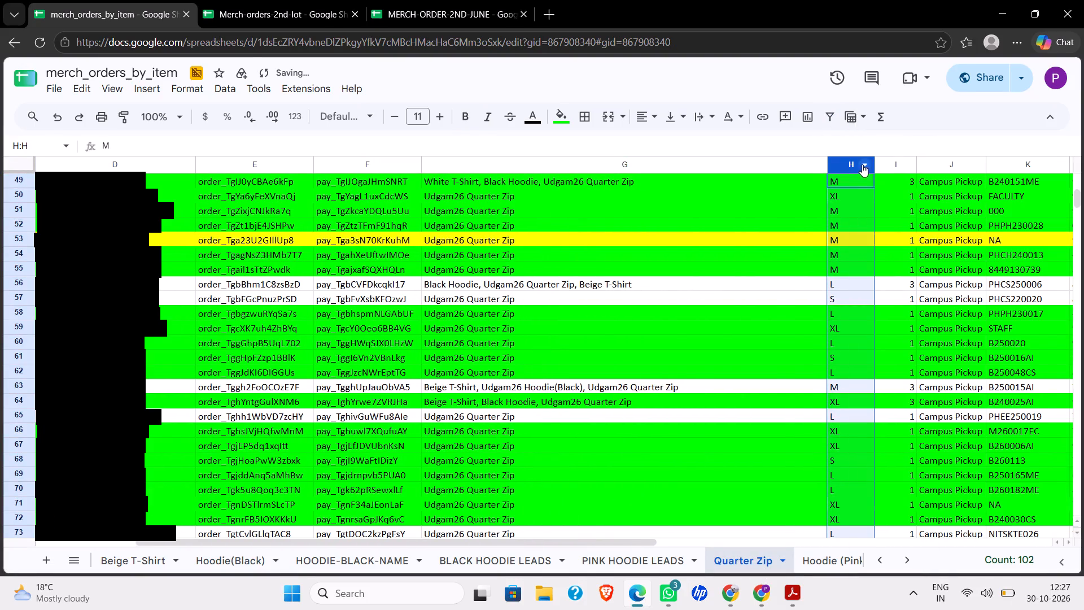
left_click(863, 165)
left_click(921, 376)
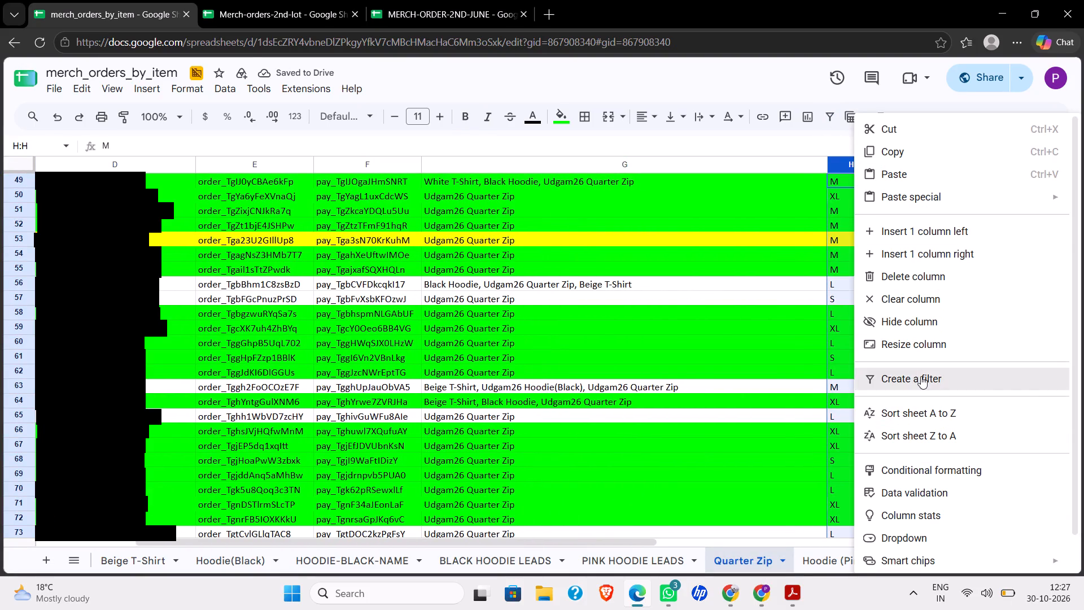
left_click(862, 156)
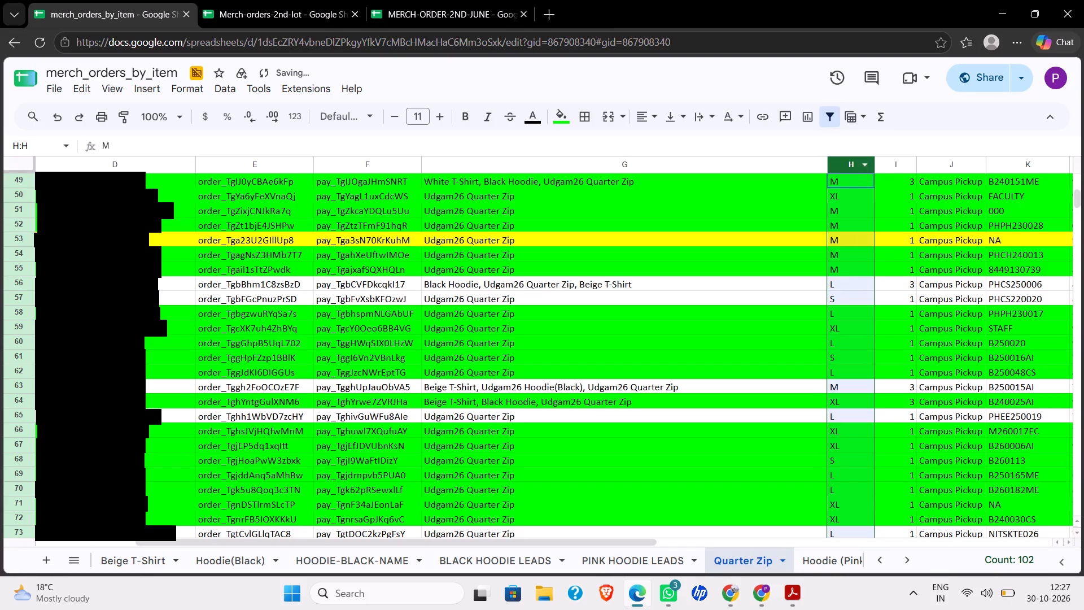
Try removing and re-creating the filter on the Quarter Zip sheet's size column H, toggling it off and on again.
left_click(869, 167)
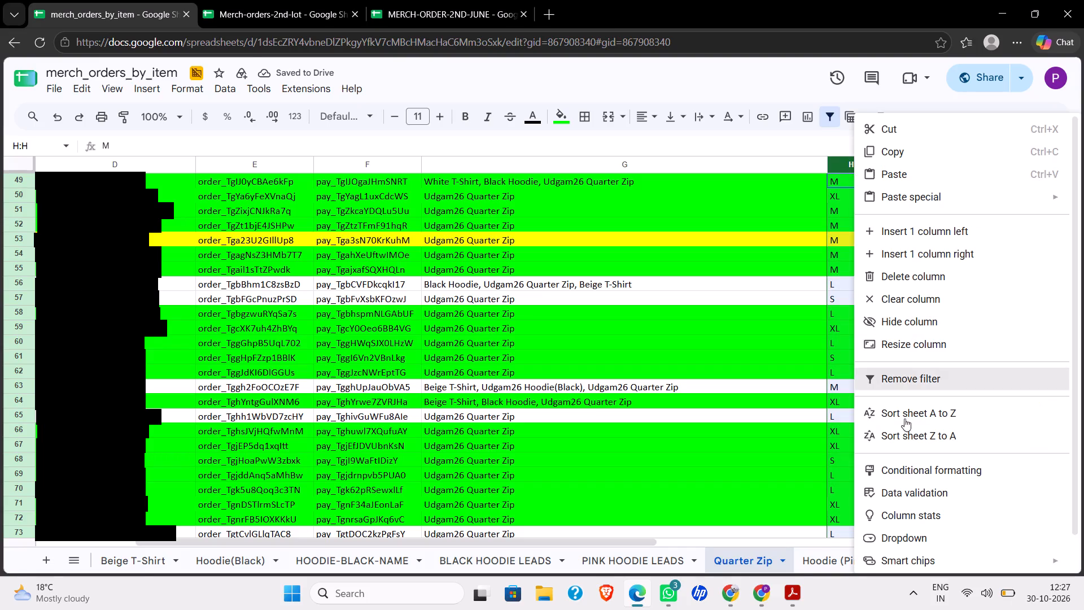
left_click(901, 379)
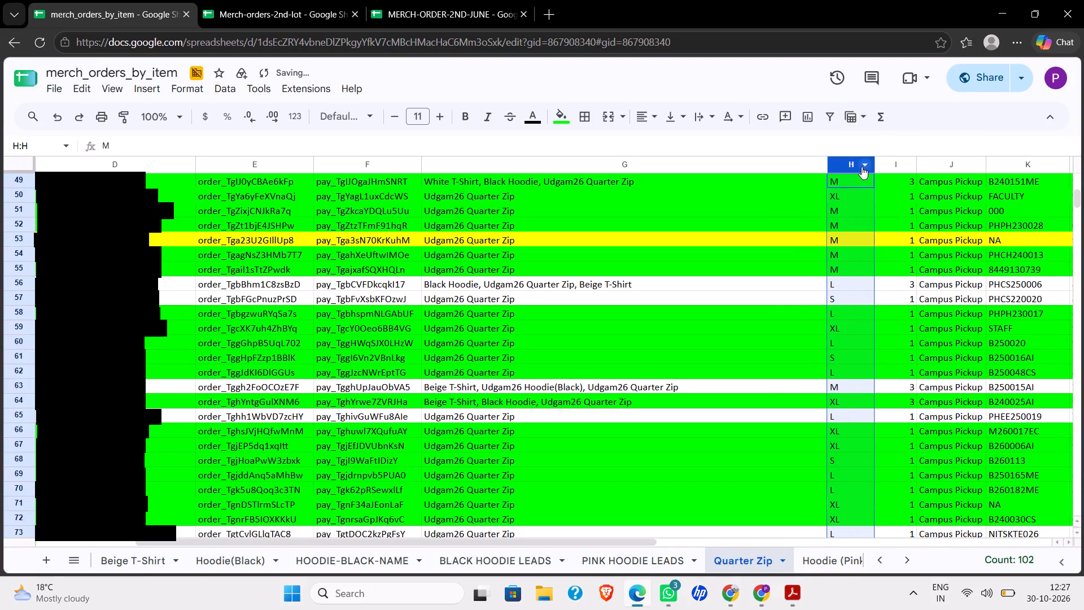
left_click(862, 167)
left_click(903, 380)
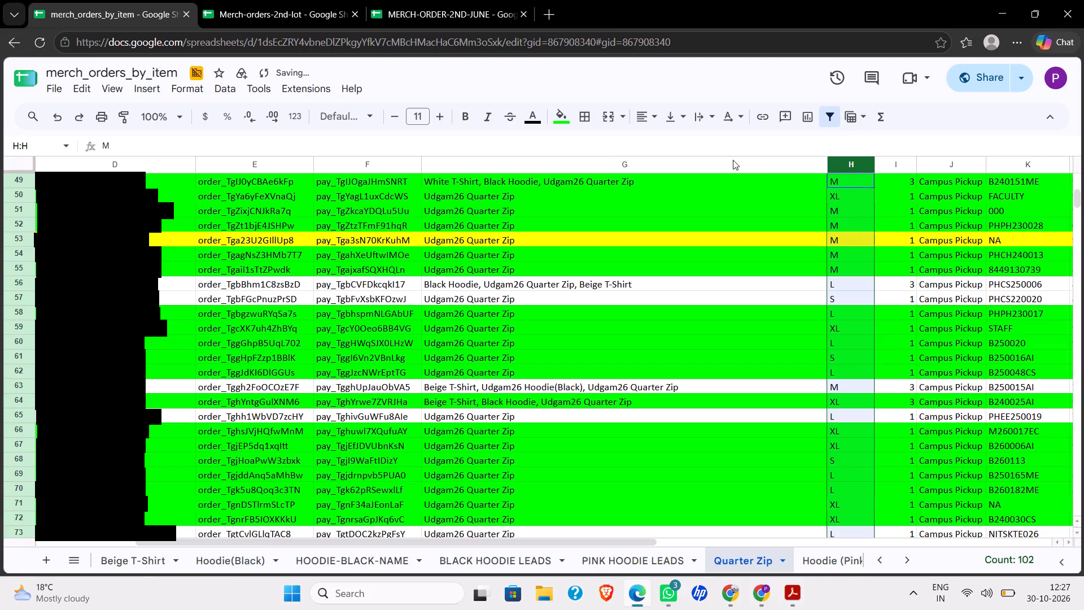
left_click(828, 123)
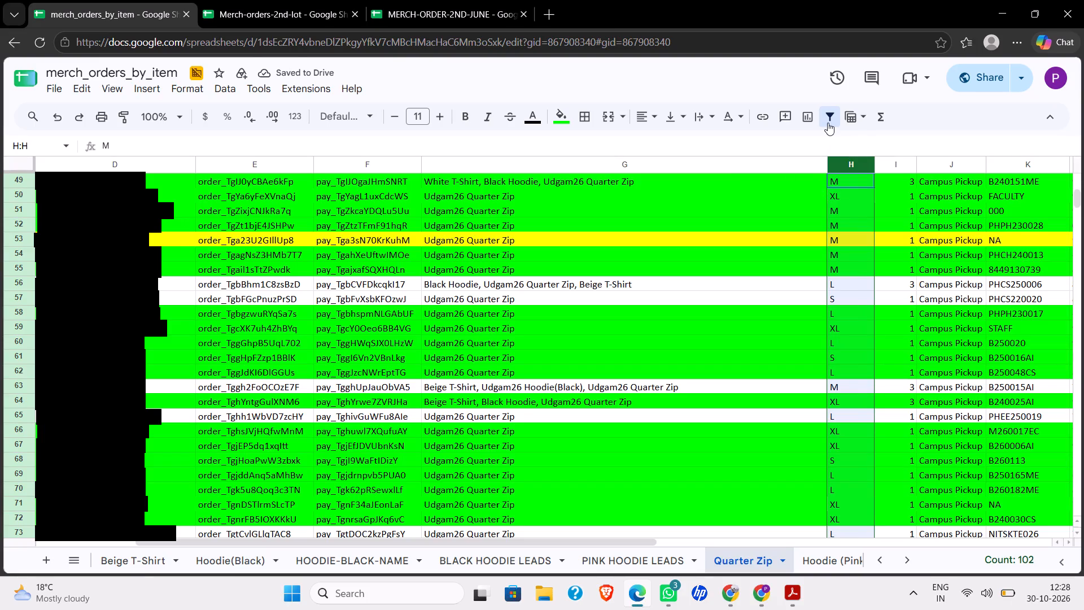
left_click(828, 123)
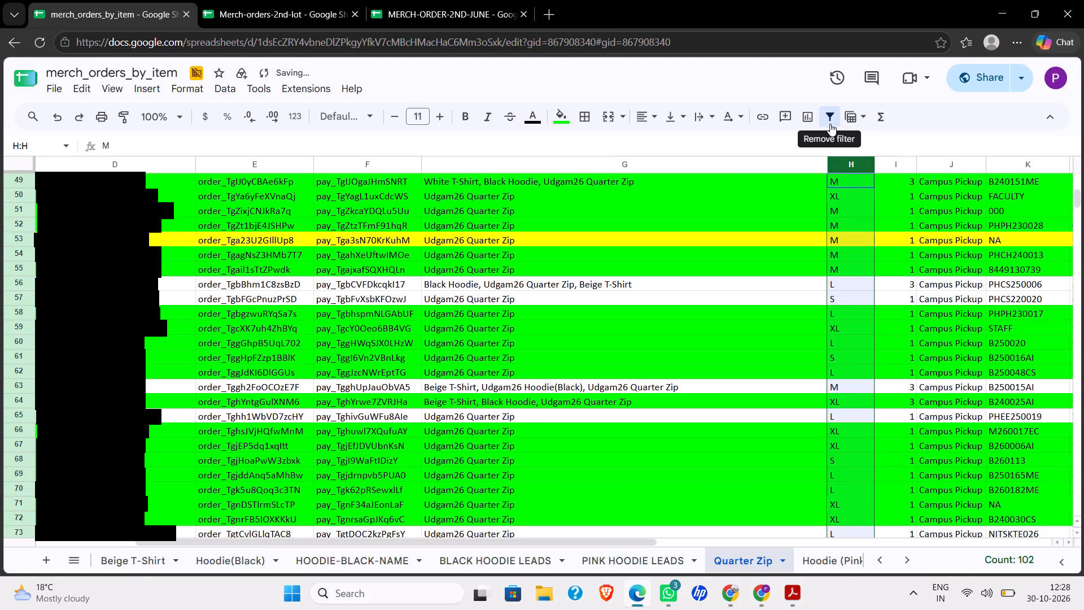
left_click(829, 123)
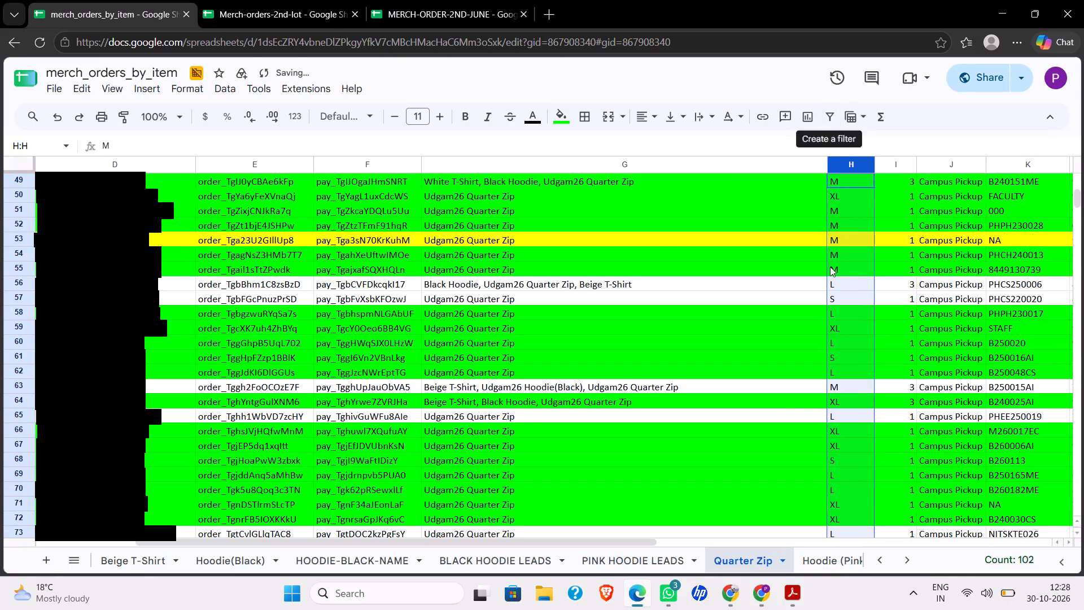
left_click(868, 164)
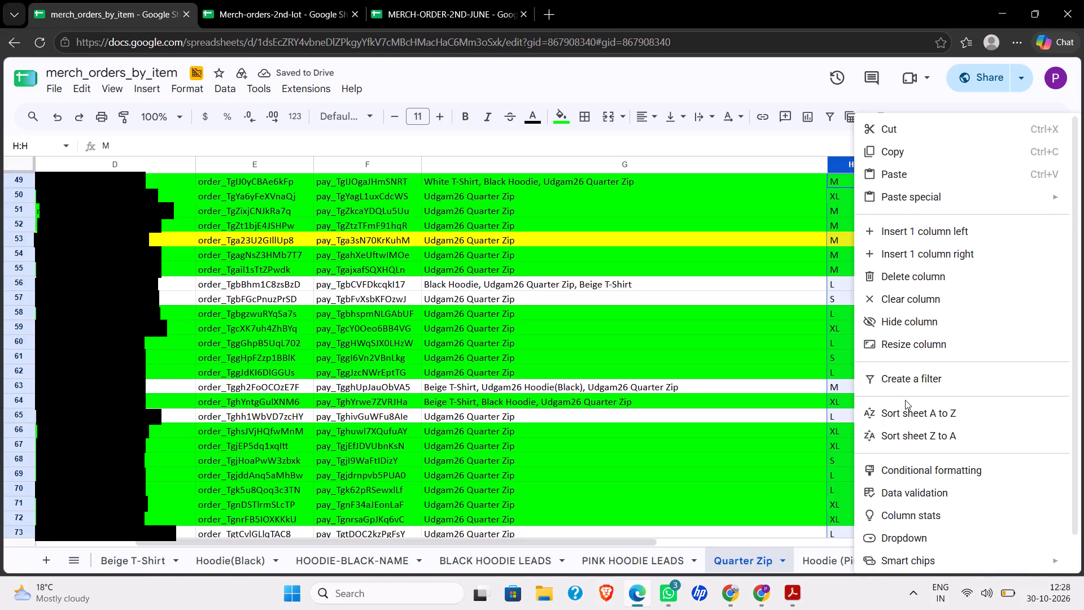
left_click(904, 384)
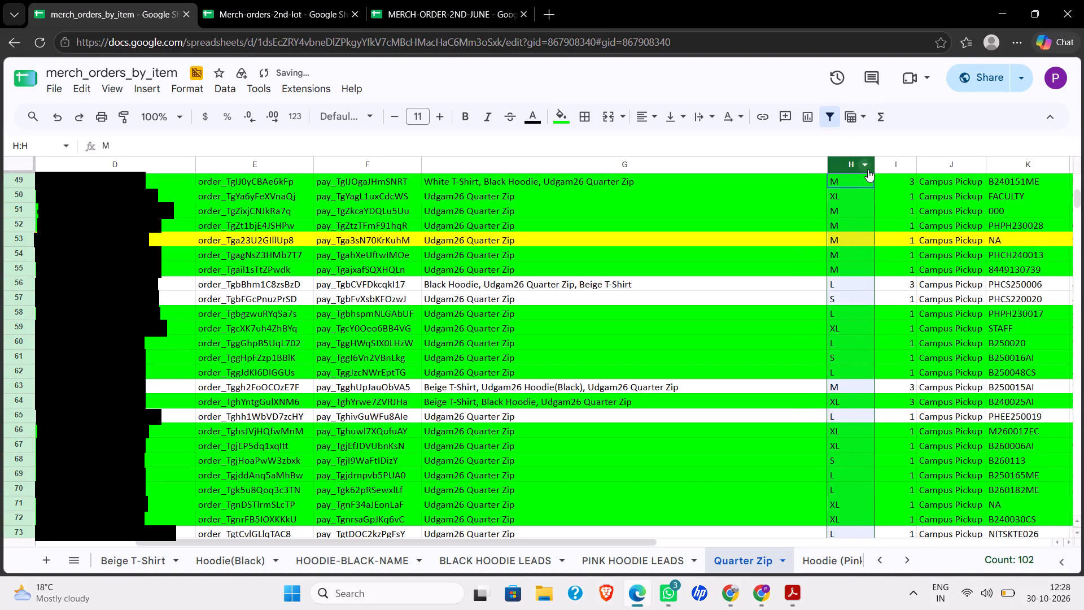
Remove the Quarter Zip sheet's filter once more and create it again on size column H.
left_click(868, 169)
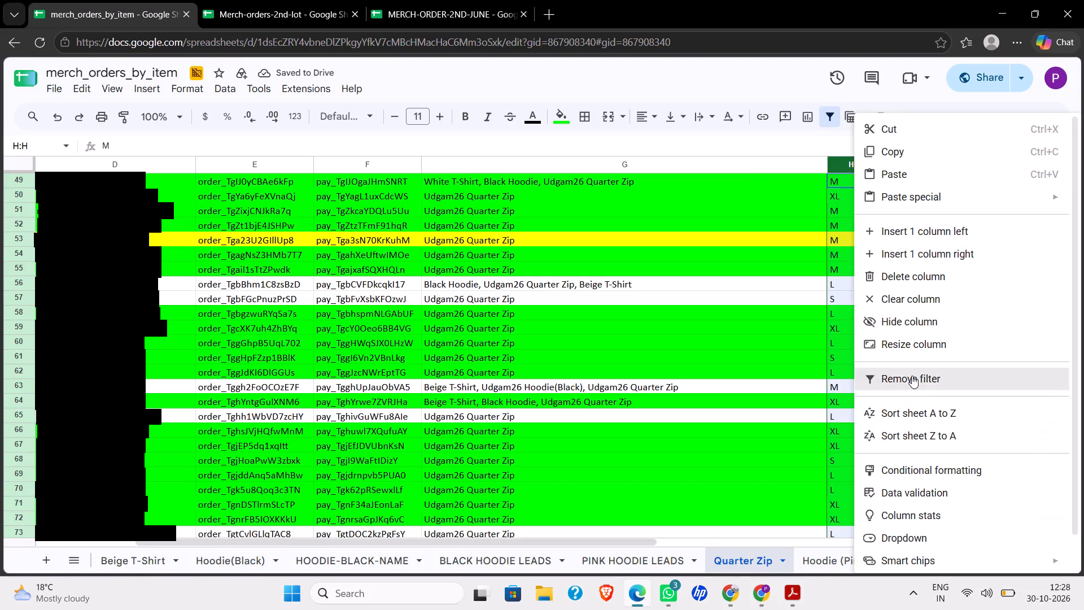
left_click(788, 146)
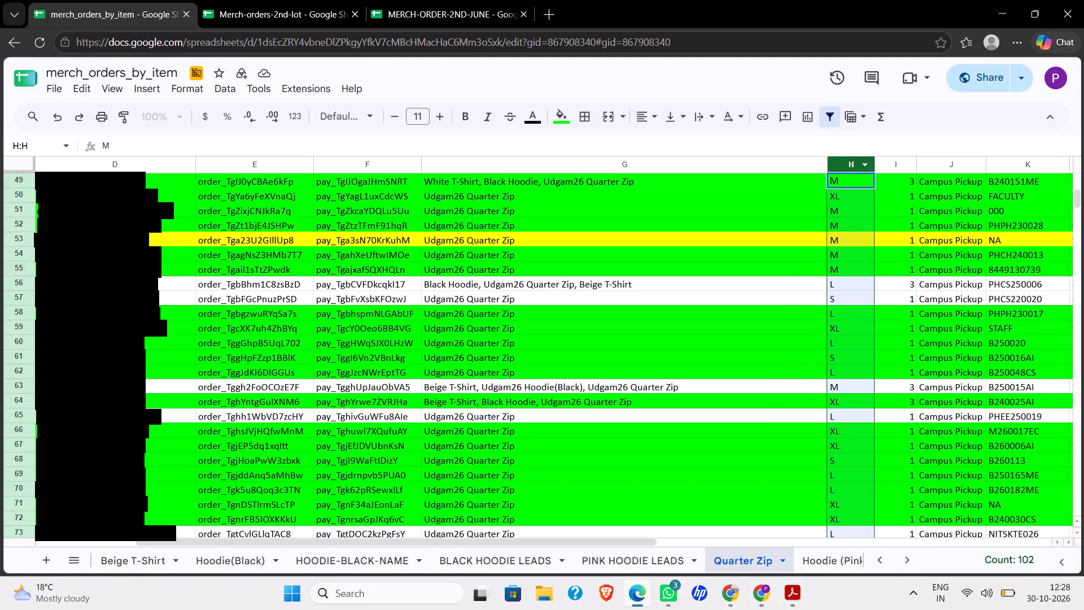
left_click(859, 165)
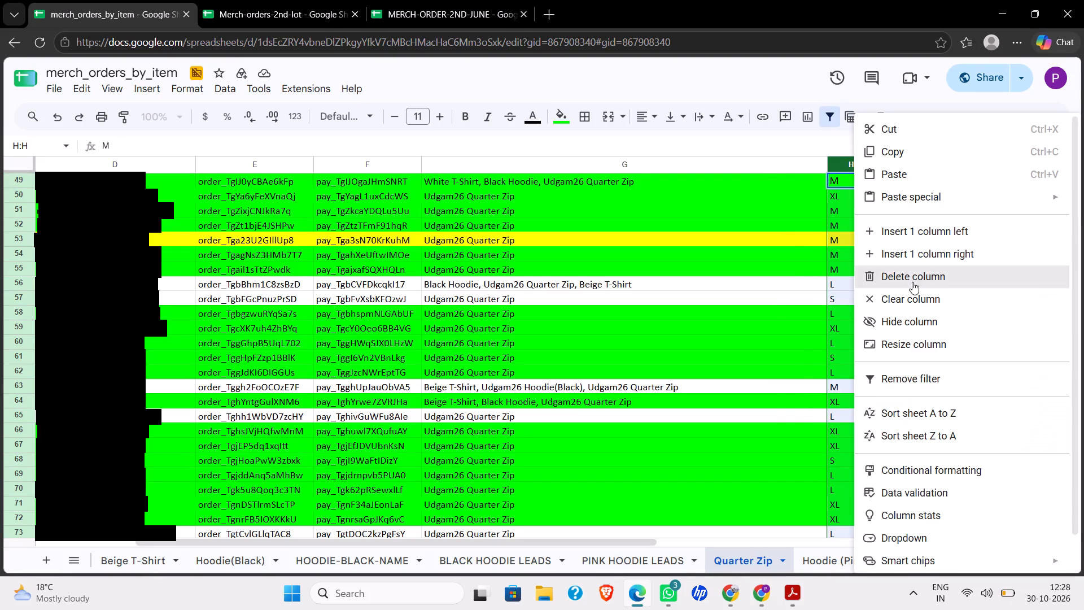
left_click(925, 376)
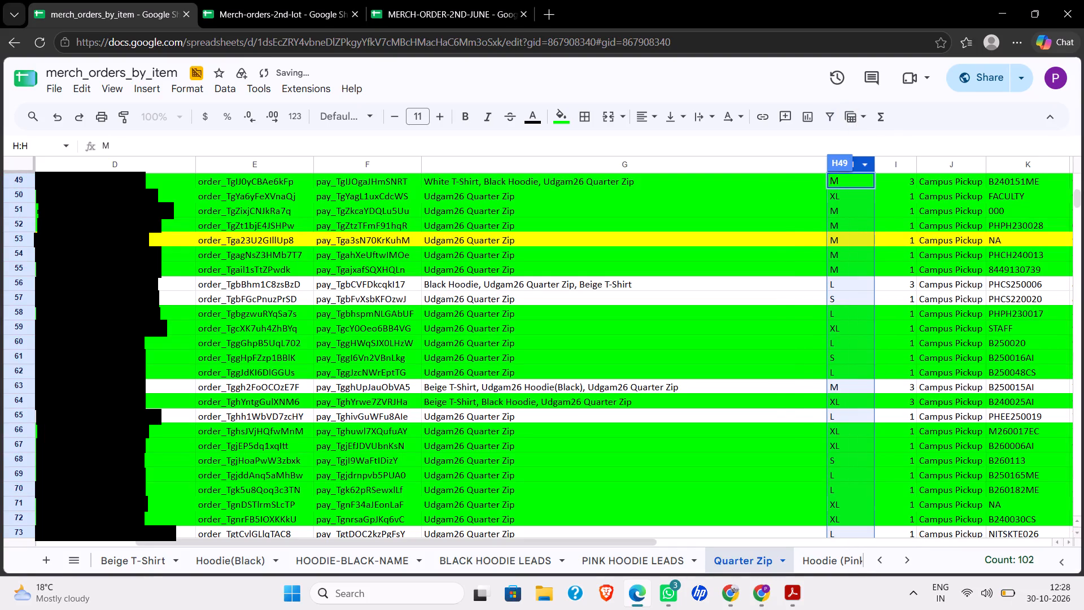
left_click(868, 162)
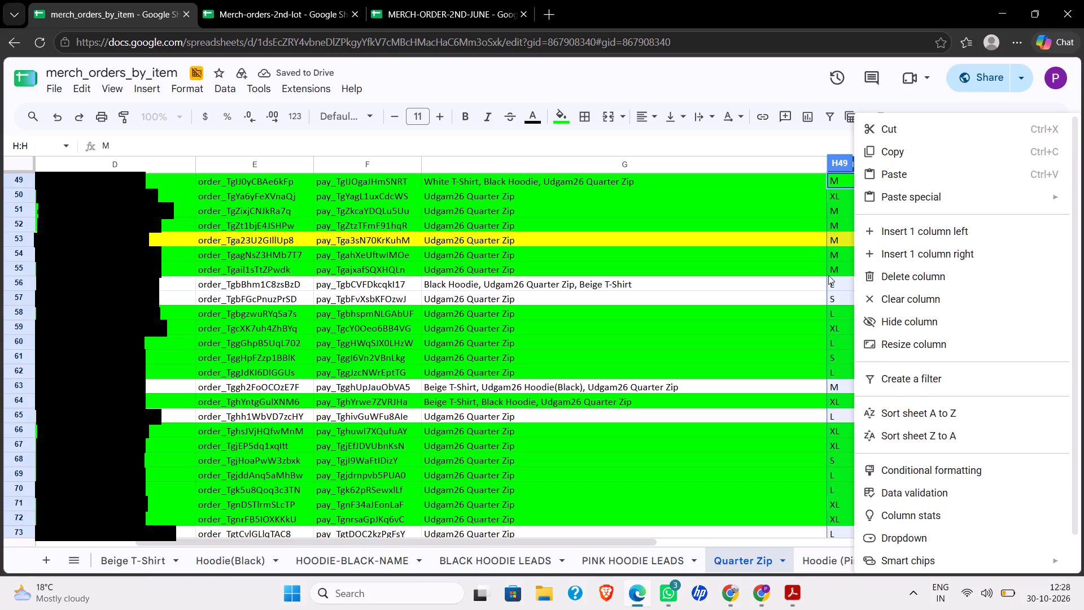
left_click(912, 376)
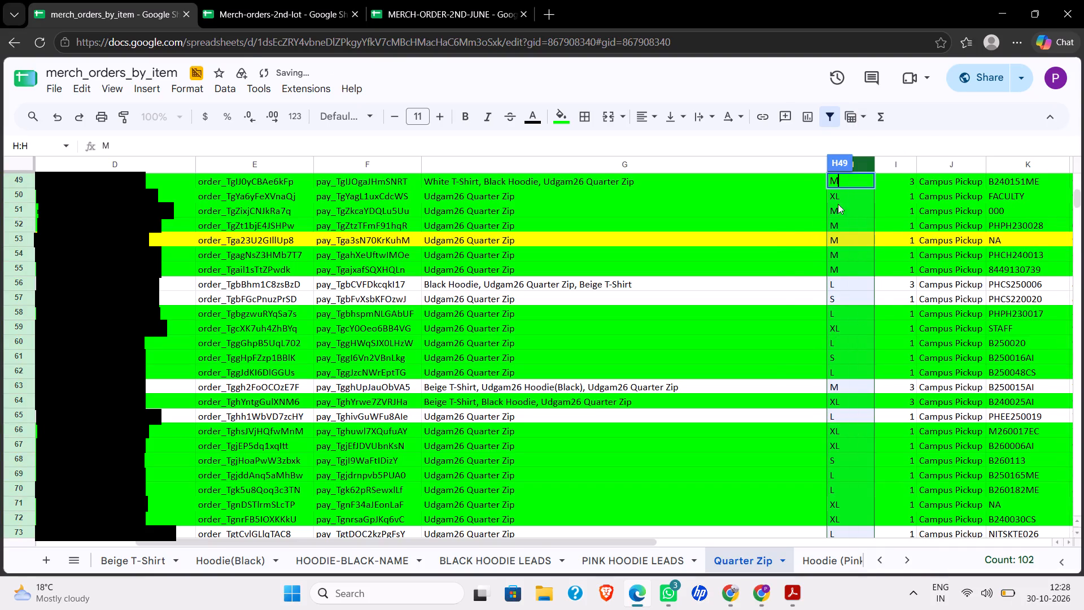
Leave the cell edit, dismiss the promotional pop-up, and remove the filter from the Quarter Zip sheet's size column H.
left_click(744, 134)
triple_click(749, 152)
left_click(792, 143)
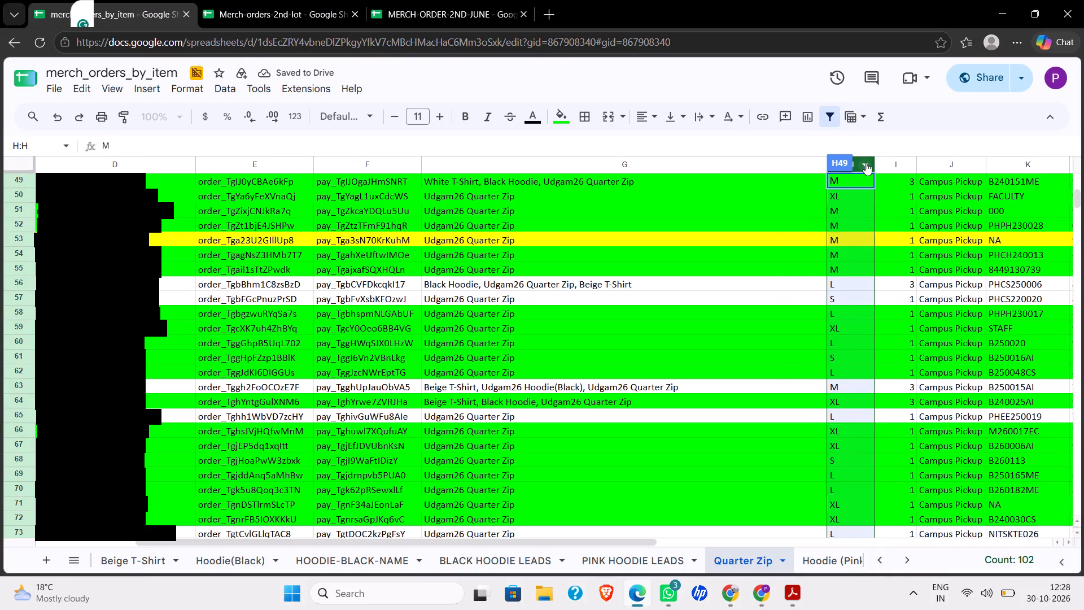
left_click(865, 162)
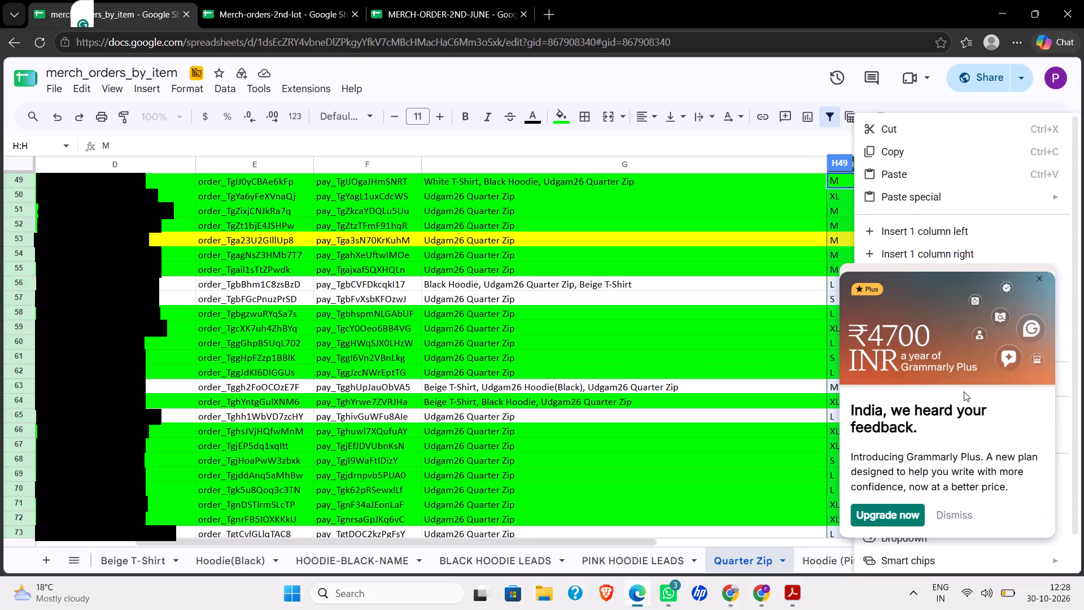
left_click(1042, 276)
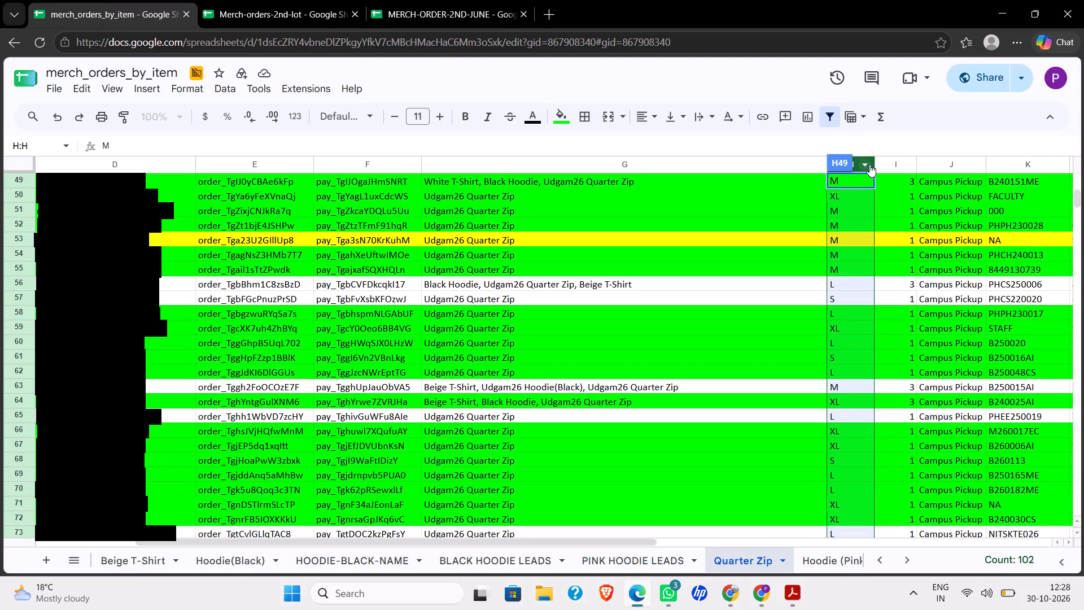
left_click(869, 164)
left_click(915, 375)
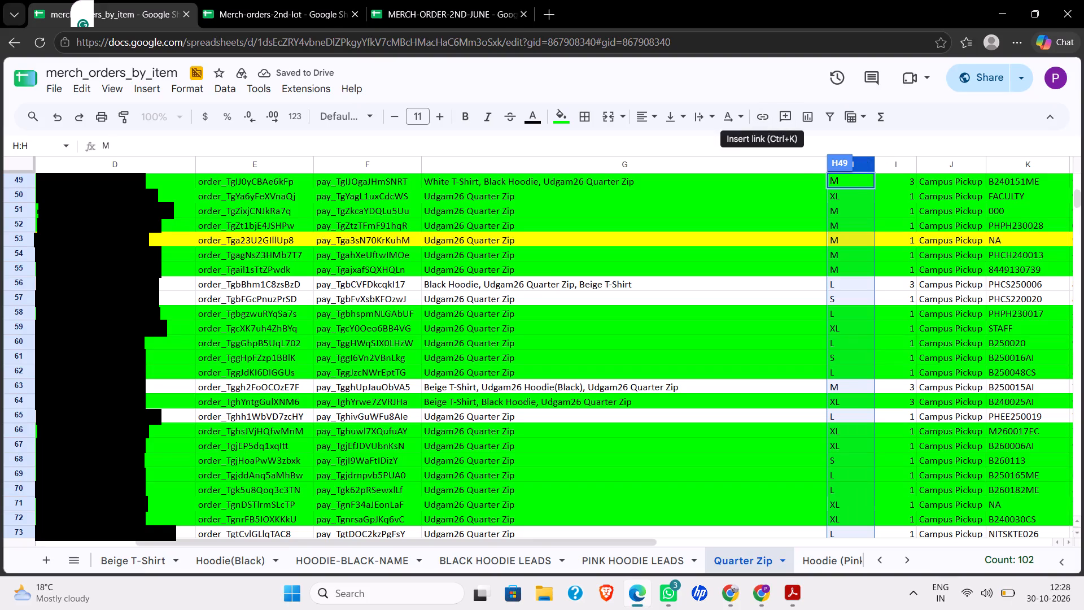
Remove the size filter from the Hoodie(Black) sheet so all its orders are shown.
left_click(244, 552)
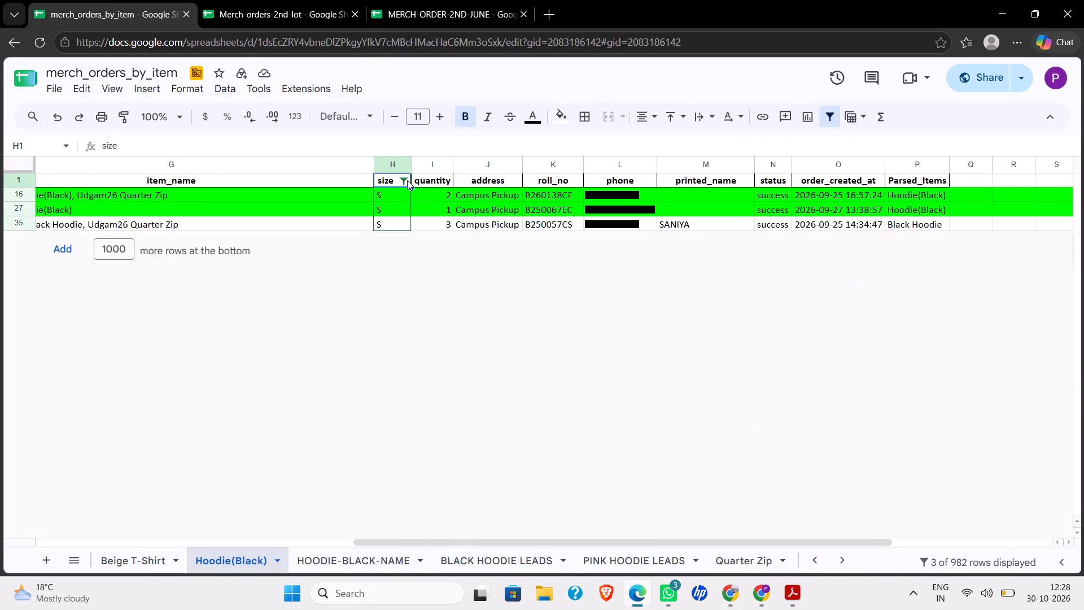
left_click(406, 180)
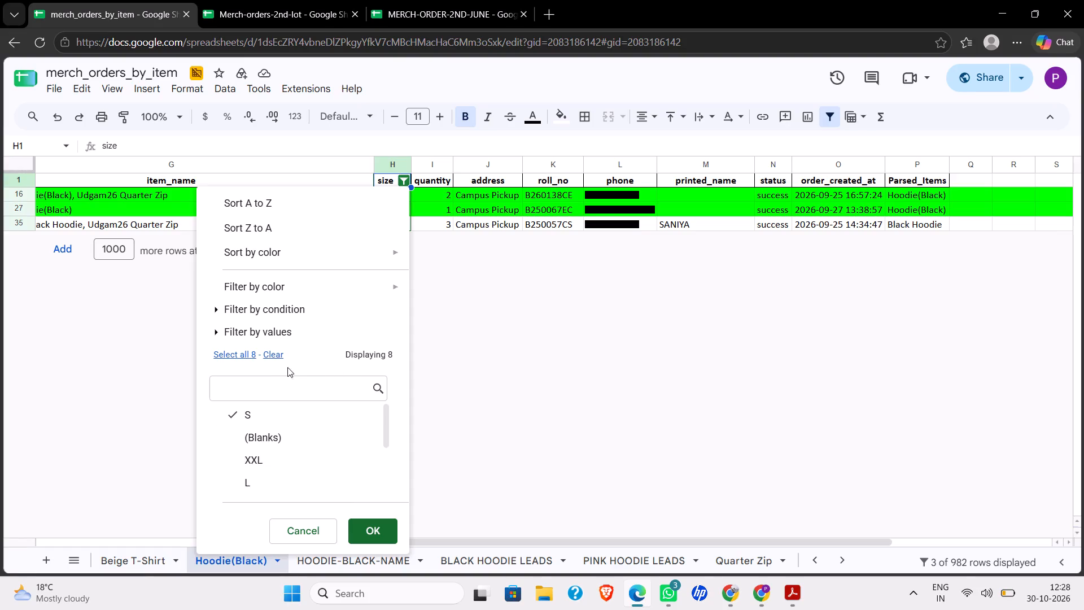
scroll(280, 365, "down", 2)
left_click(309, 517)
left_click(309, 534)
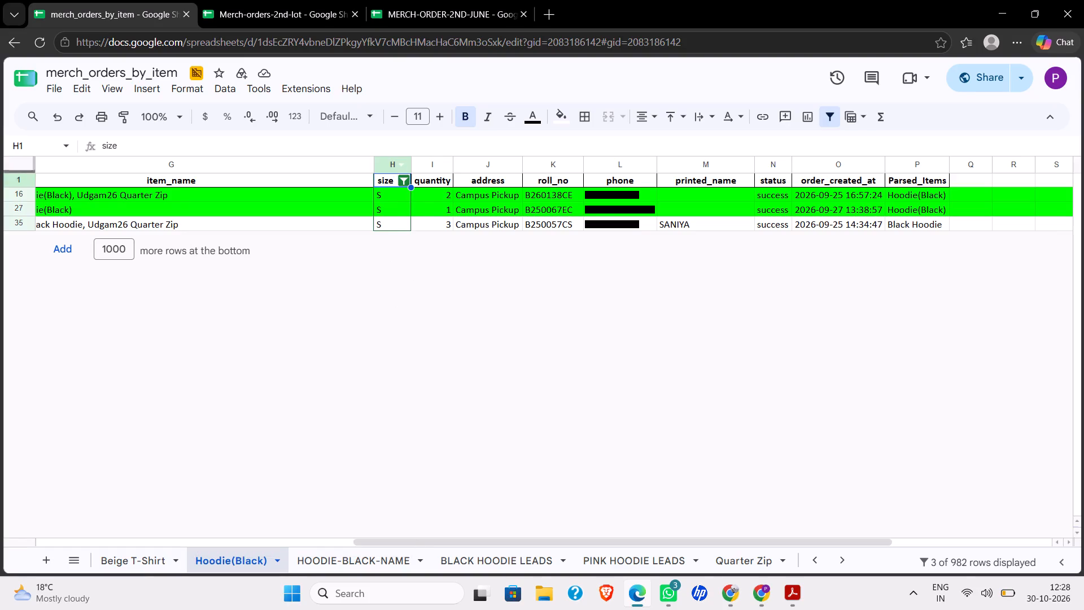
left_click(399, 165)
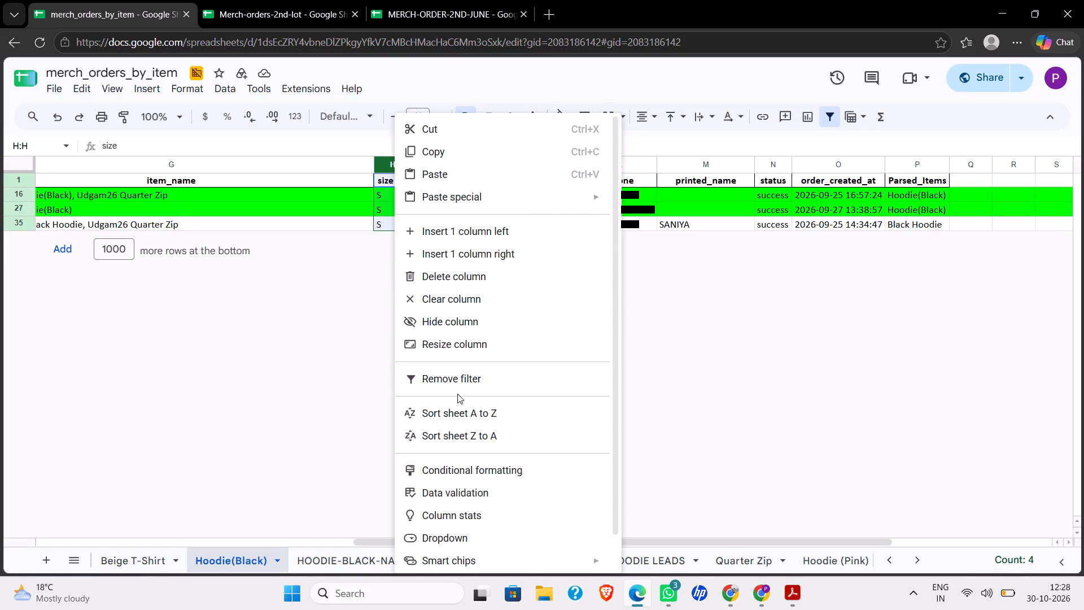
left_click(457, 387)
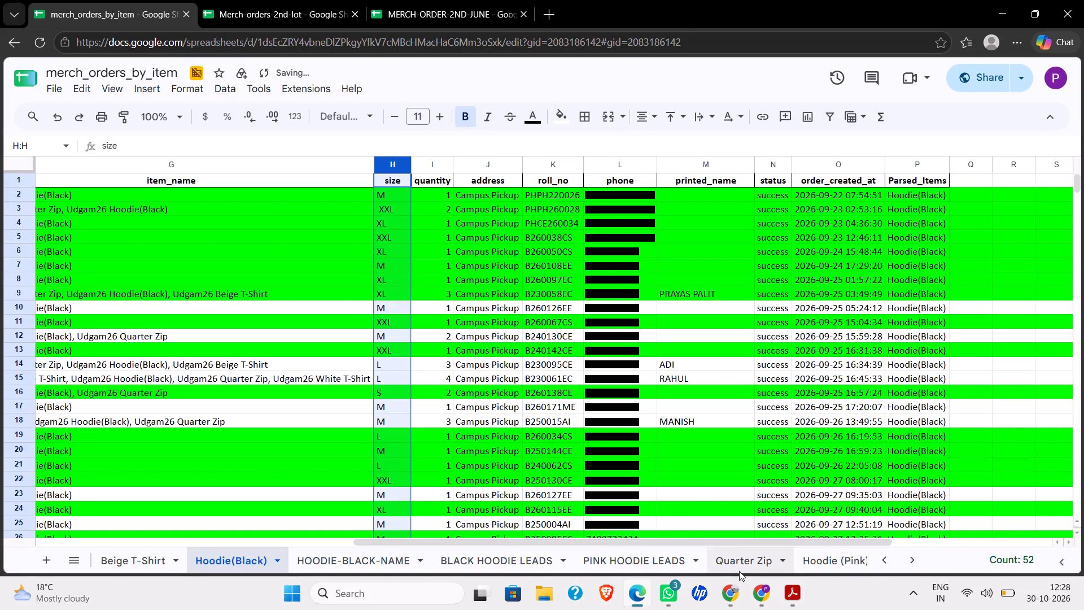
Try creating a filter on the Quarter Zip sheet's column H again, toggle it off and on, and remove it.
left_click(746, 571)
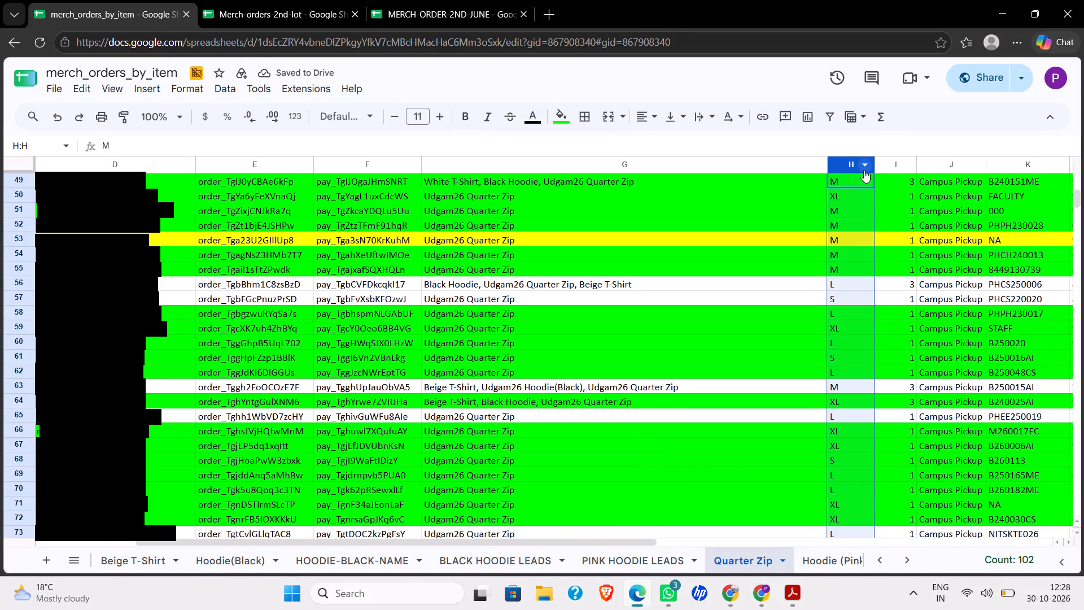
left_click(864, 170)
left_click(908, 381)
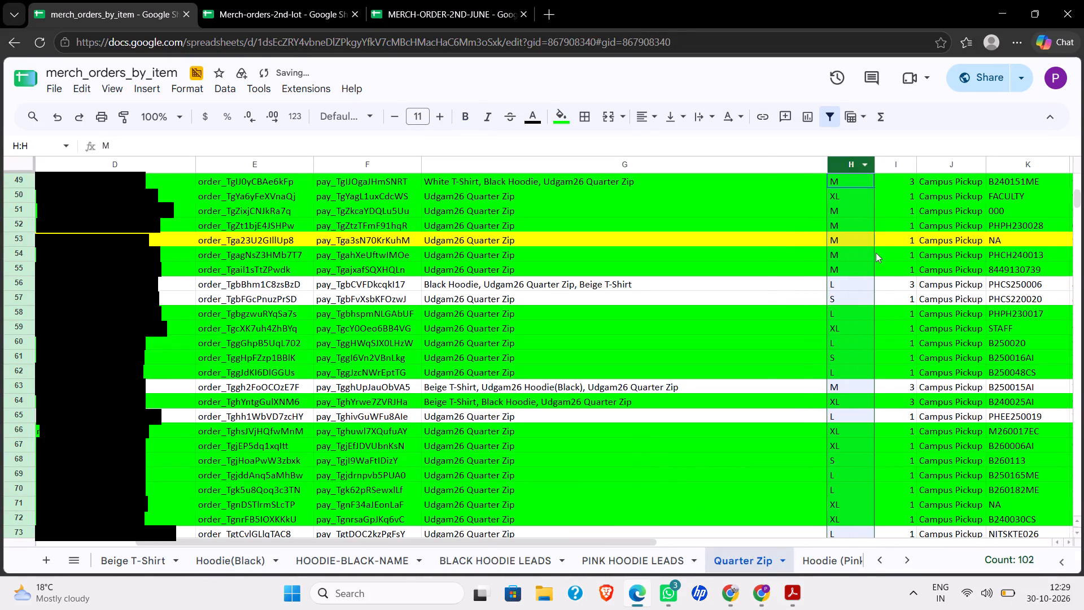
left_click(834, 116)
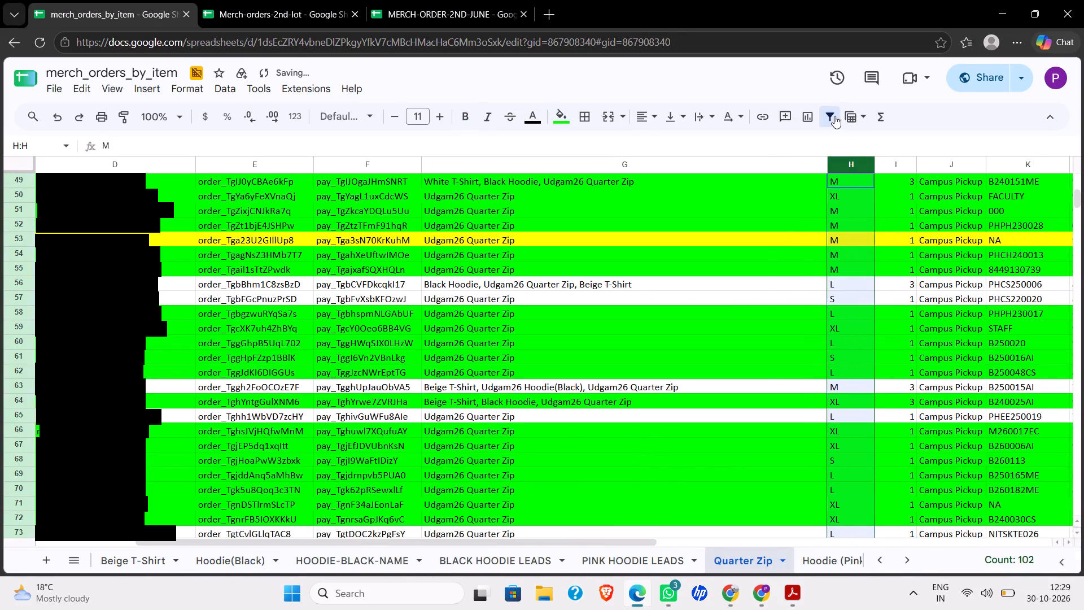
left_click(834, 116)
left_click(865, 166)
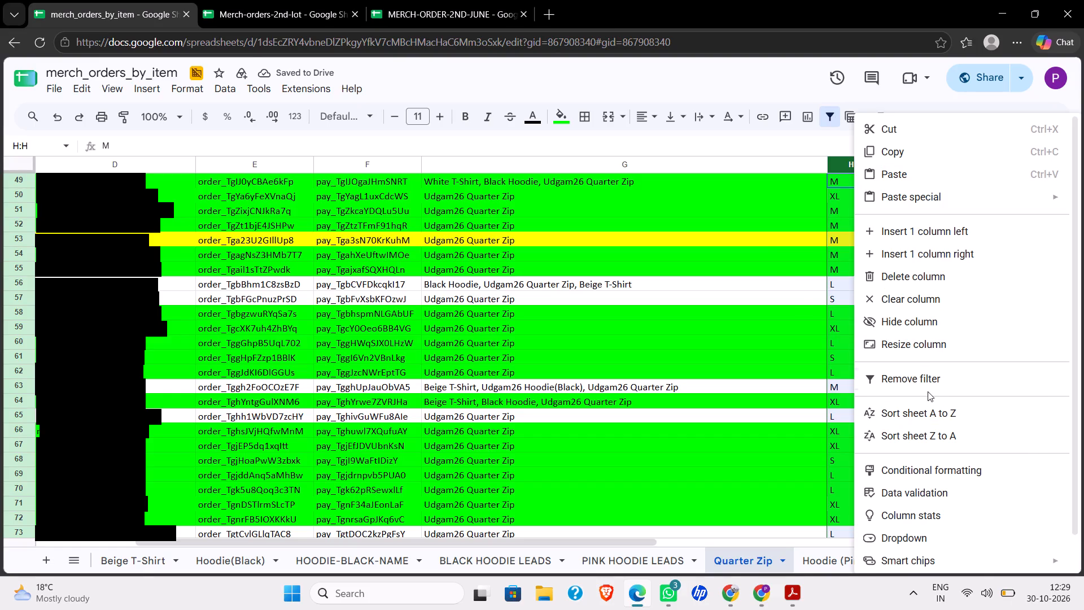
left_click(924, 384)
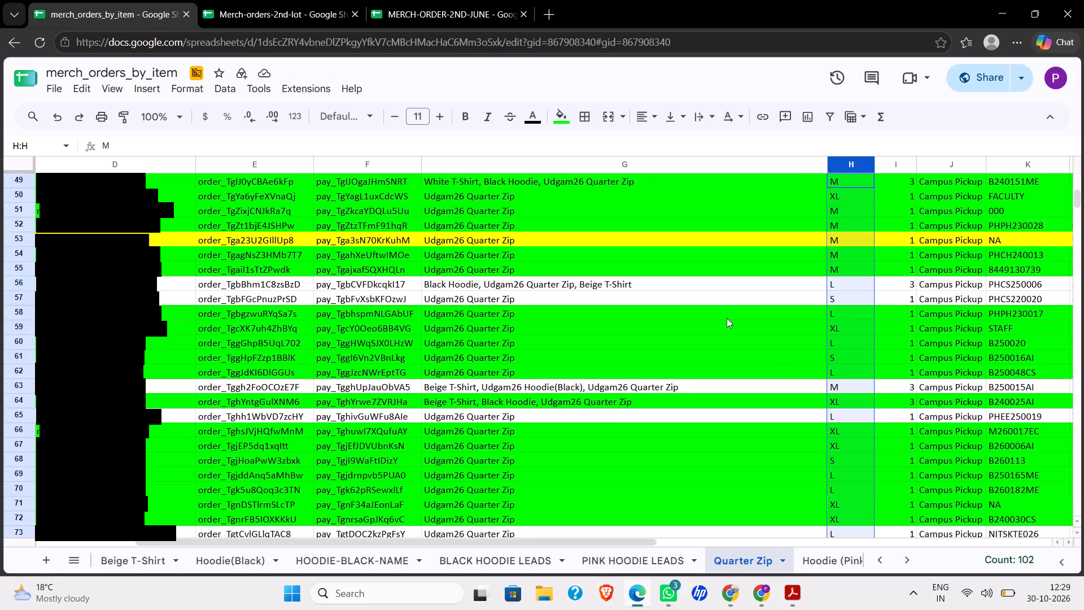
On the Quarter Zip sheet, create a filter on column H starting from the size header cell in row 1.
scroll(727, 318, "up", 10)
scroll(727, 318, "left", 2)
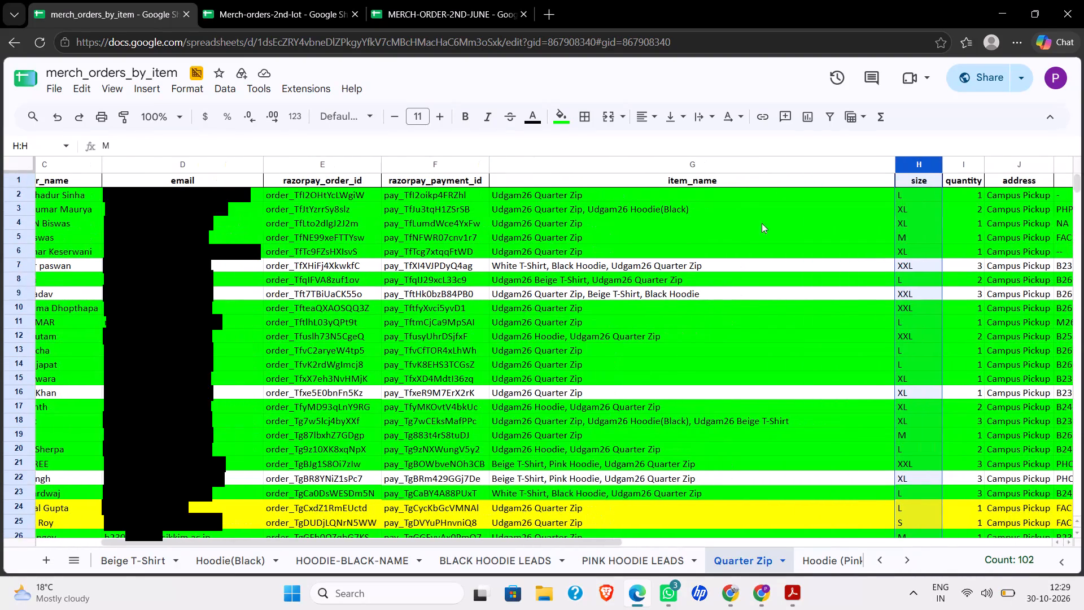
left_click(912, 179)
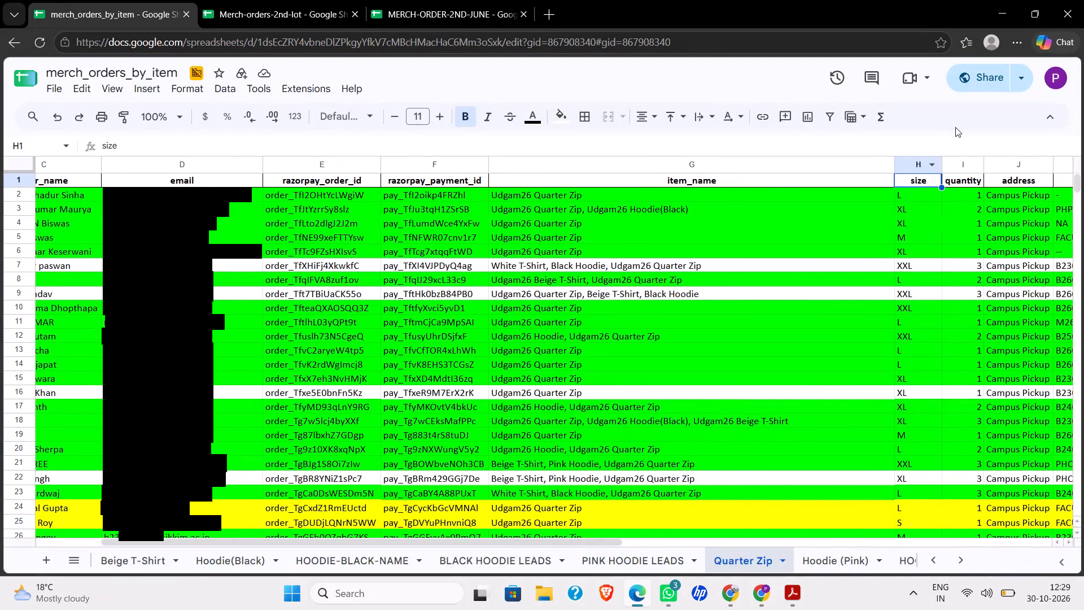
left_click(932, 169)
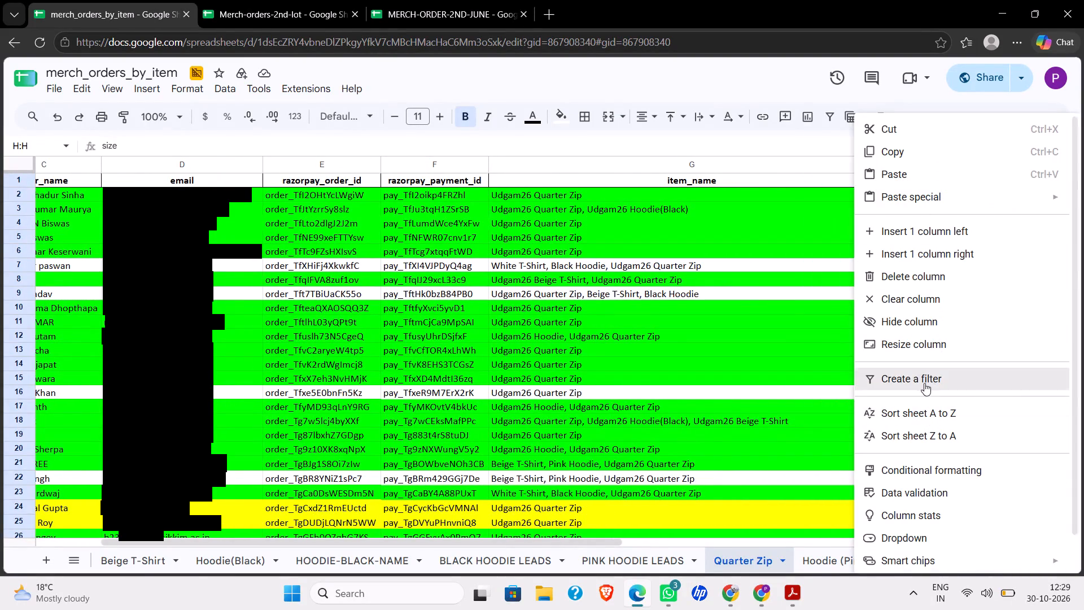
left_click(924, 382)
Filter the Quarter Zip sheet's size column to S only, excluding blanks, L, M, XL and XXL.
left_click(936, 179)
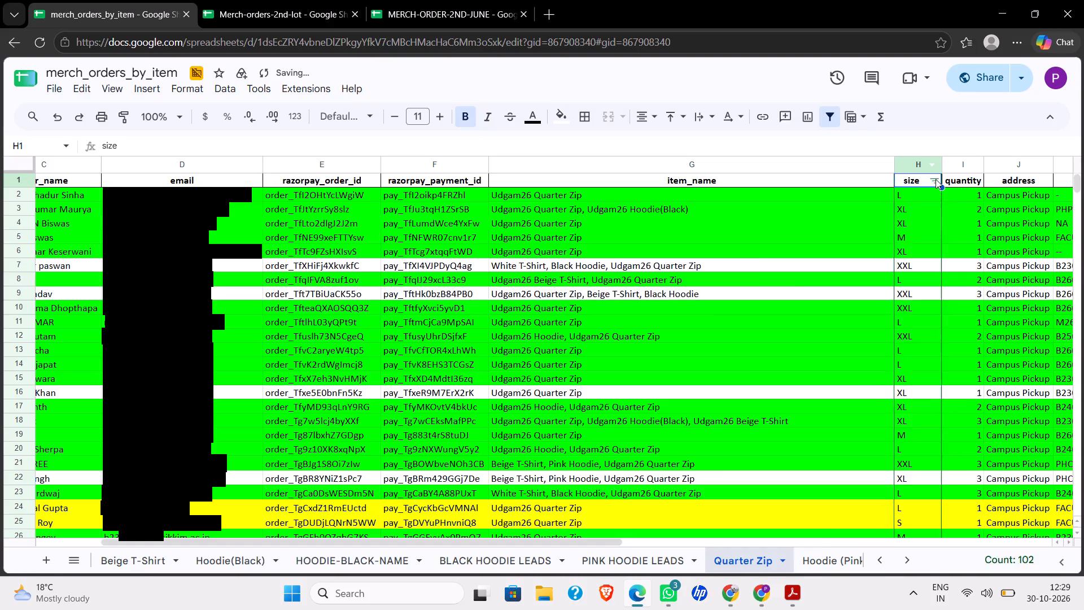
scroll(811, 454, "down", 2)
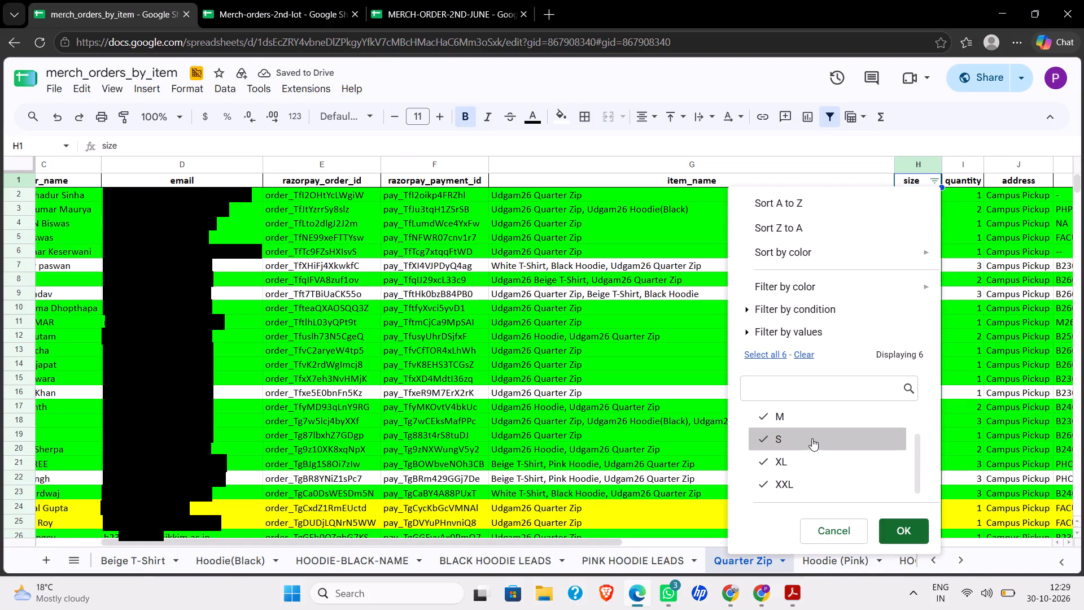
left_click(813, 412)
scroll(813, 412, "up", 1)
left_click(809, 427)
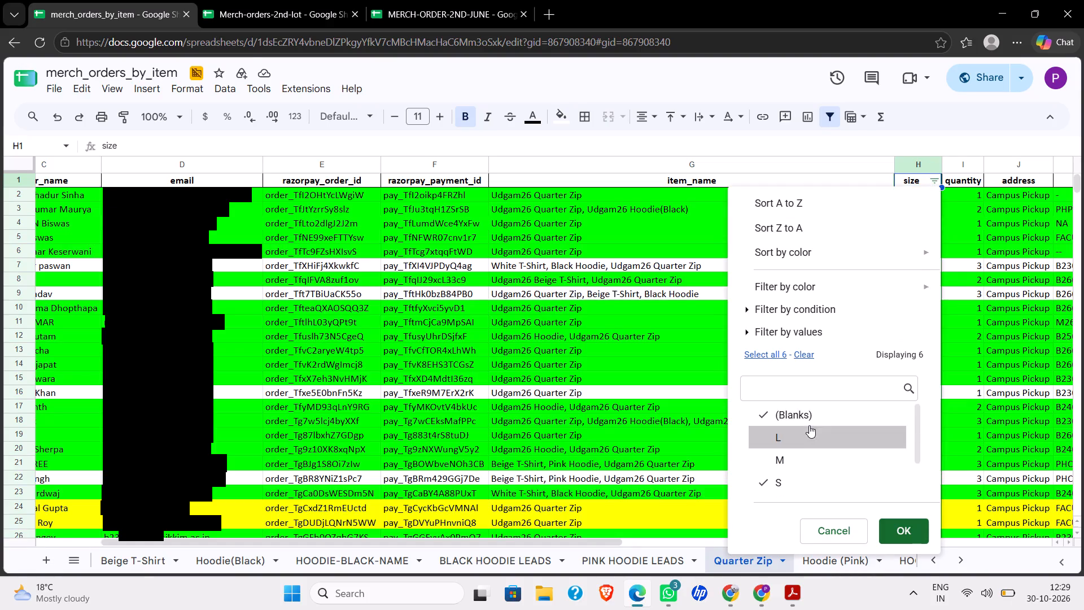
left_click(809, 421)
scroll(807, 456, "down", 1)
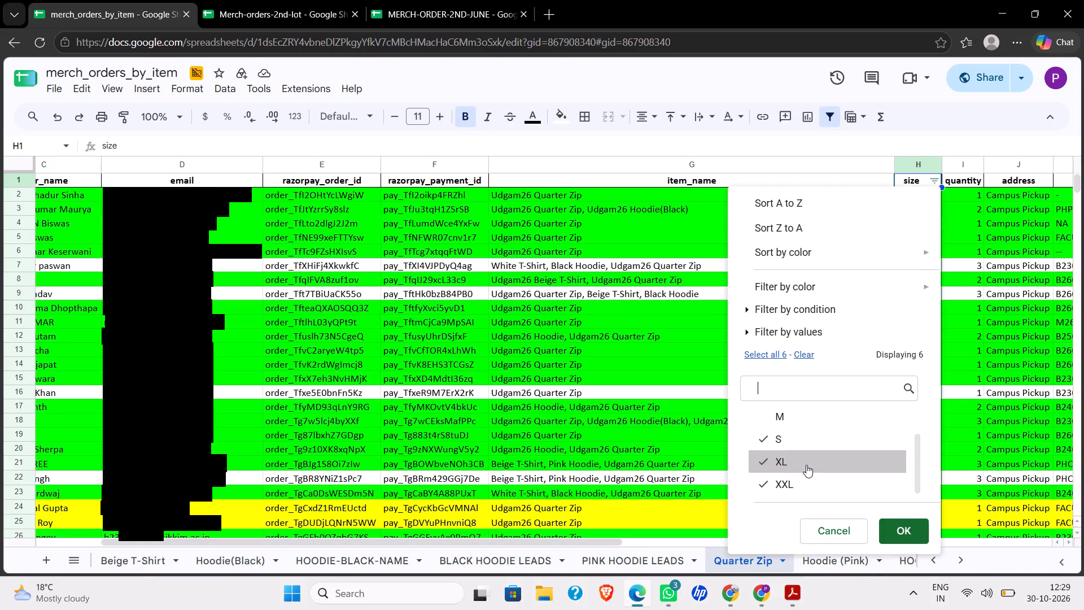
left_click(806, 465)
double_click(806, 482)
scroll(806, 482, "down", 2)
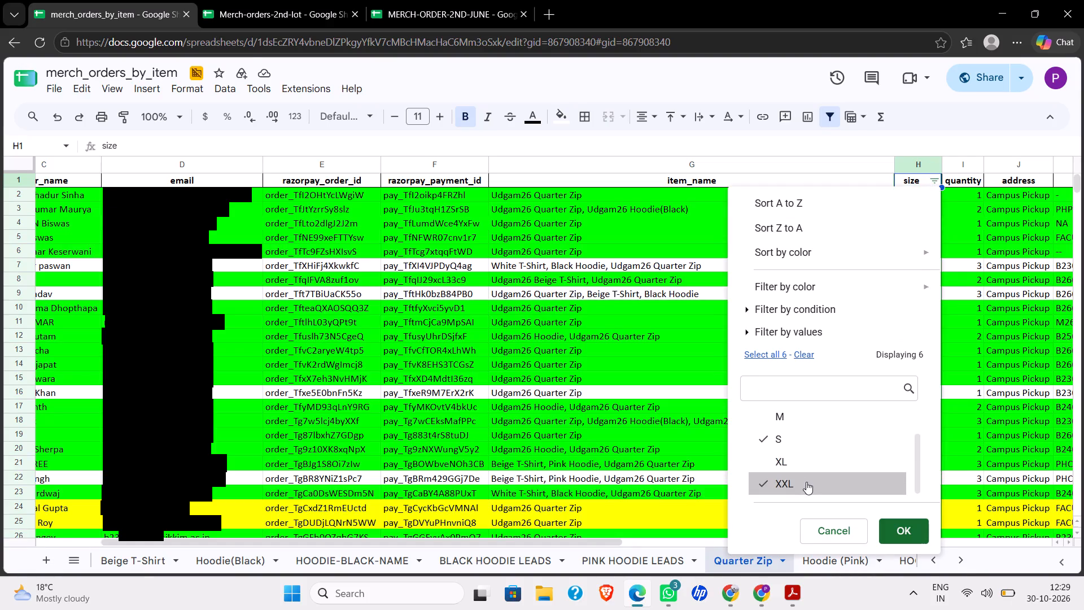
left_click(806, 482)
left_click(897, 531)
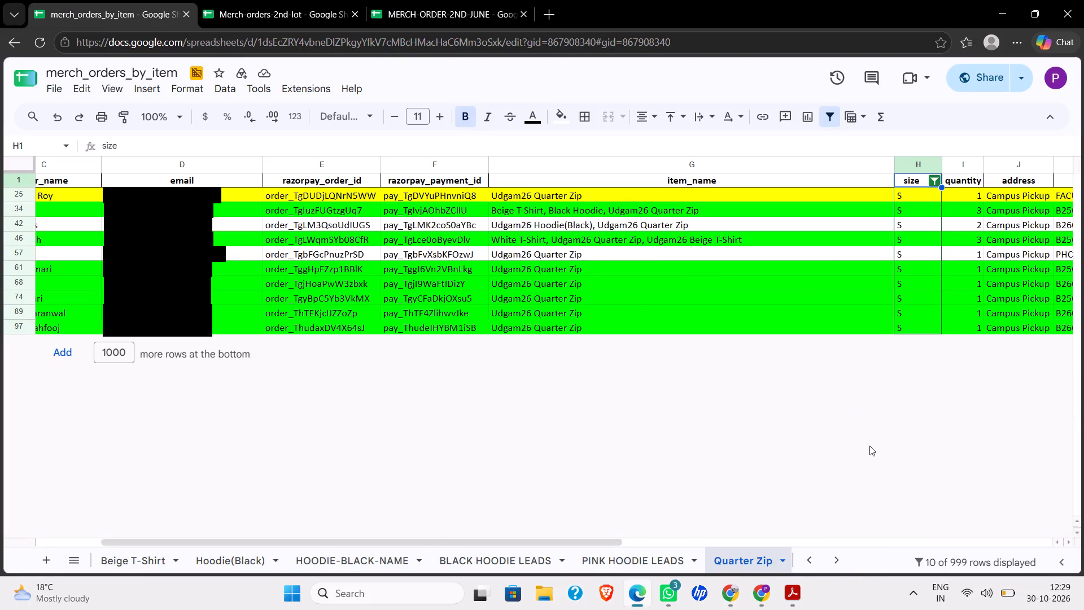
Review the S quarter zip orders and compare them with the Quarter Zipper sheet in Merch-orders-2nd-lot.
scroll(1035, 425, "left", 4)
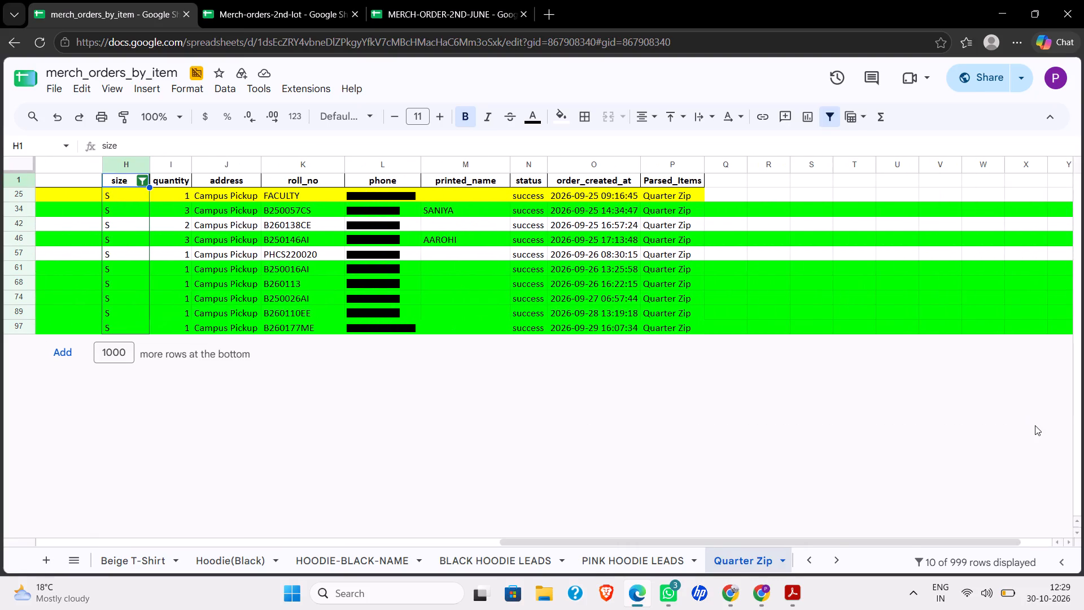
scroll(1035, 425, "left", 1)
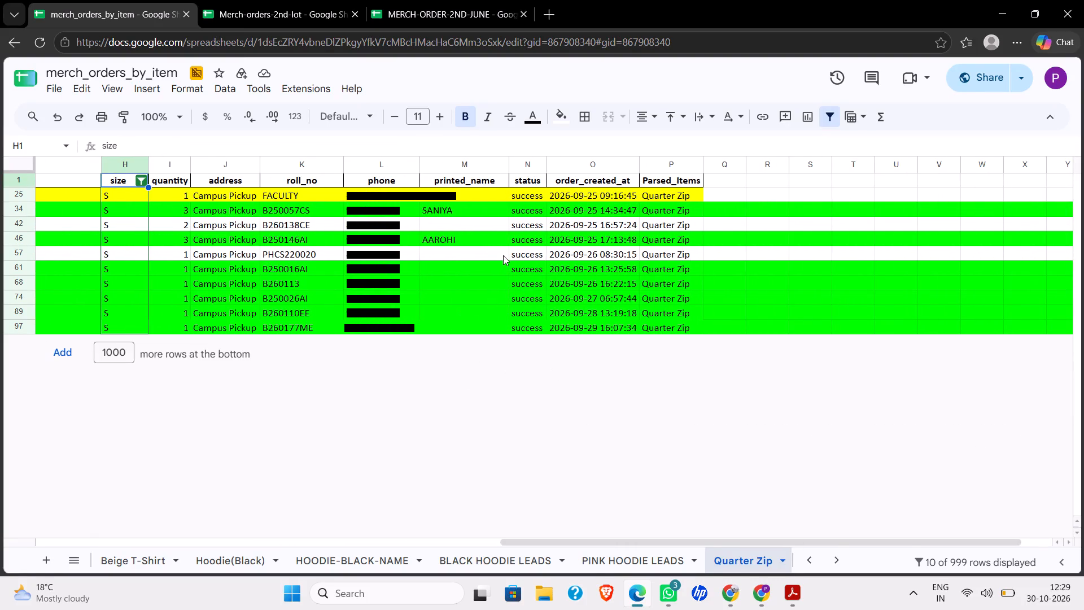
scroll(503, 255, "right", 5)
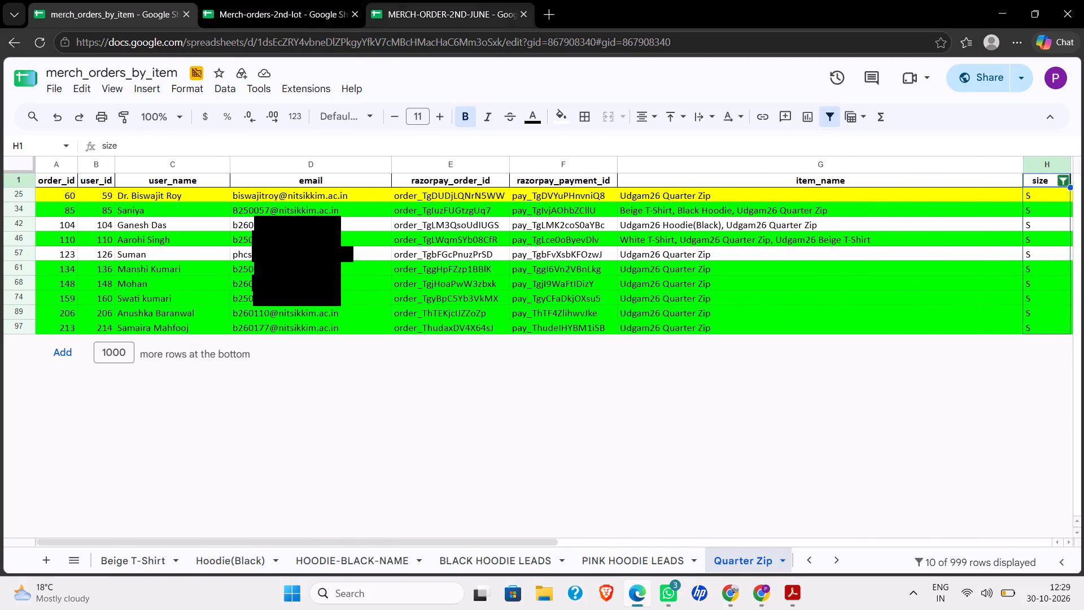
left_click(312, 9)
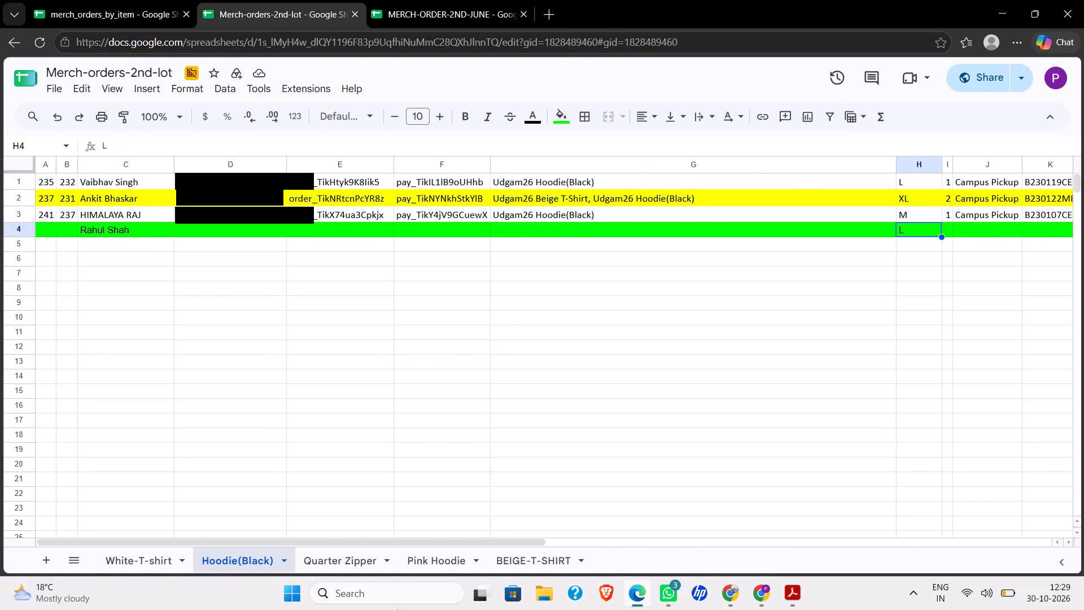
left_click(347, 556)
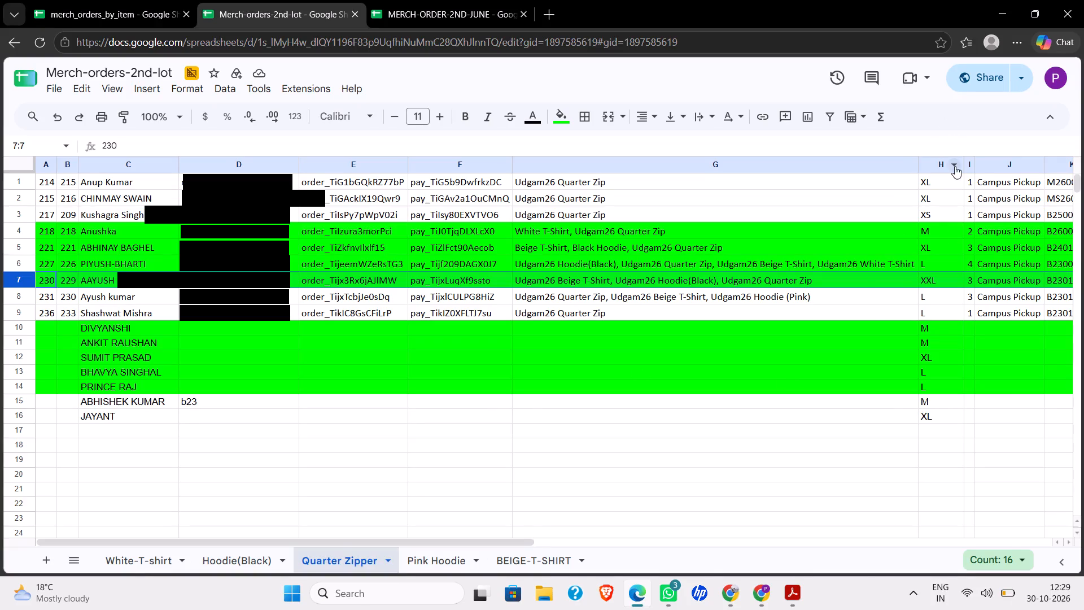
left_click(953, 166)
left_click(676, 506)
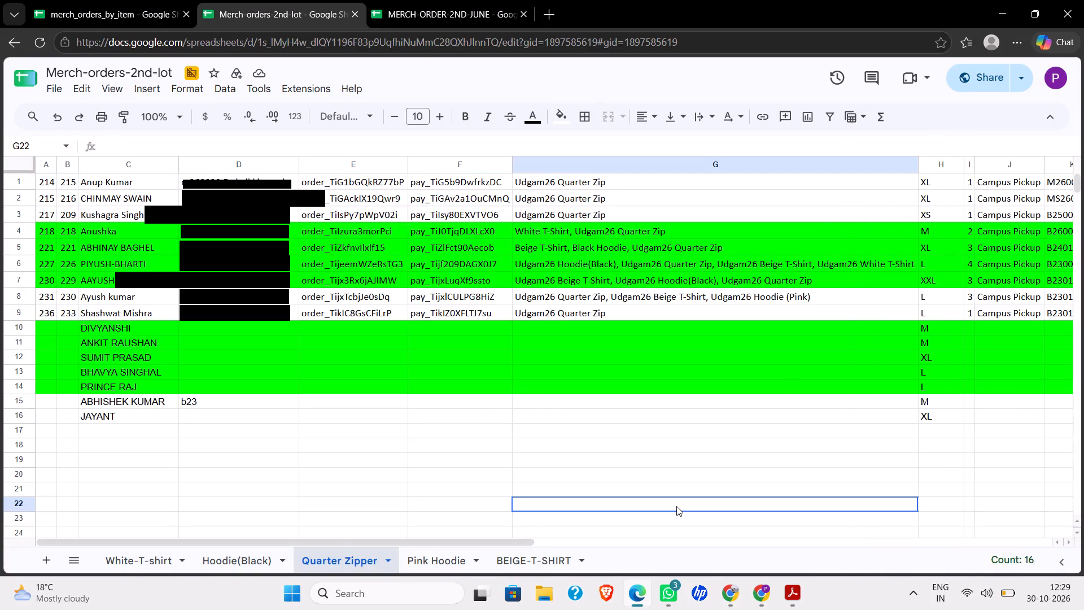
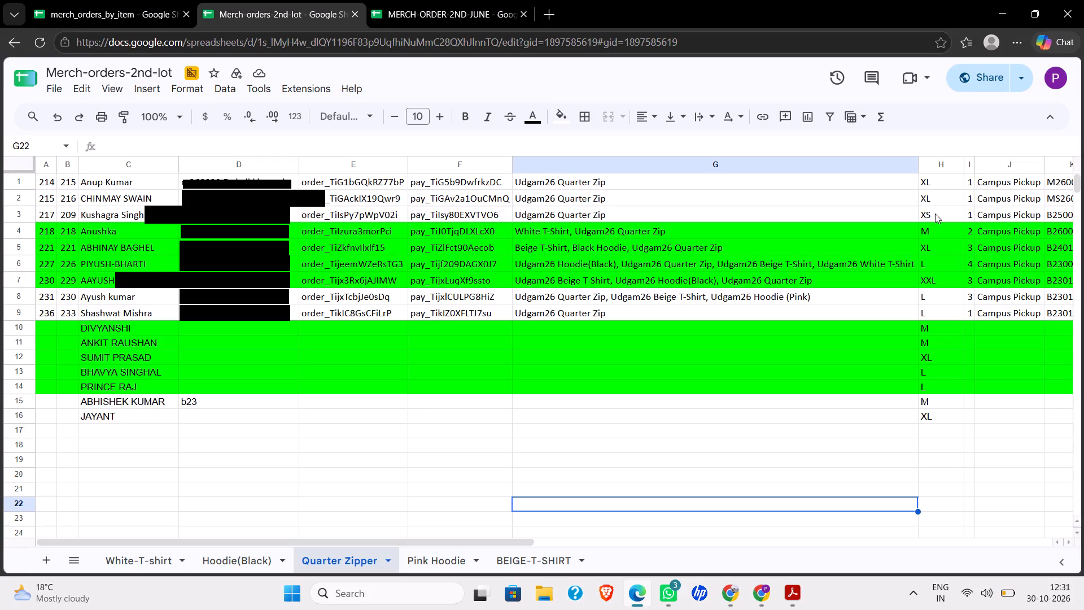
In merch_orders_by_item, filter the Quarter Zip sheet's size column to M only, deselecting S.
left_click(116, 3)
scroll(625, 320, "left", 2)
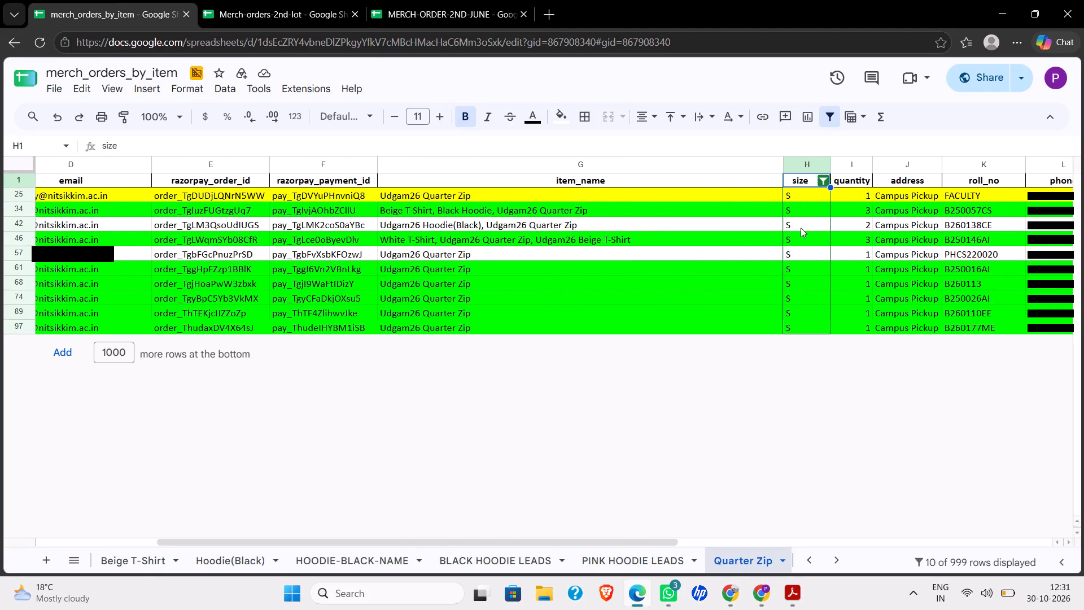
scroll(647, 269, "right", 3)
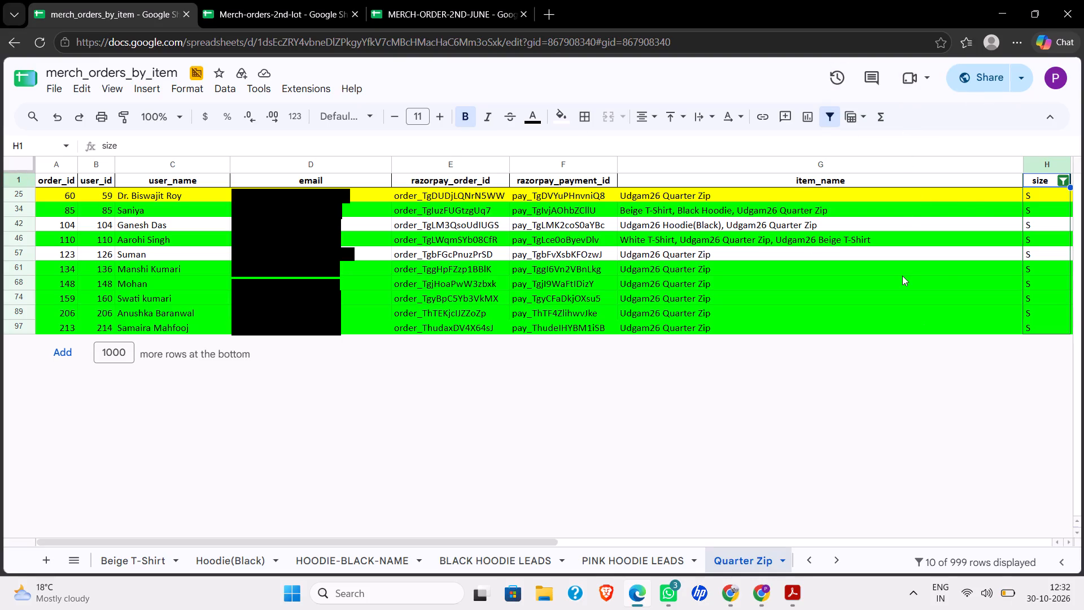
left_click(1065, 175)
left_click(1064, 179)
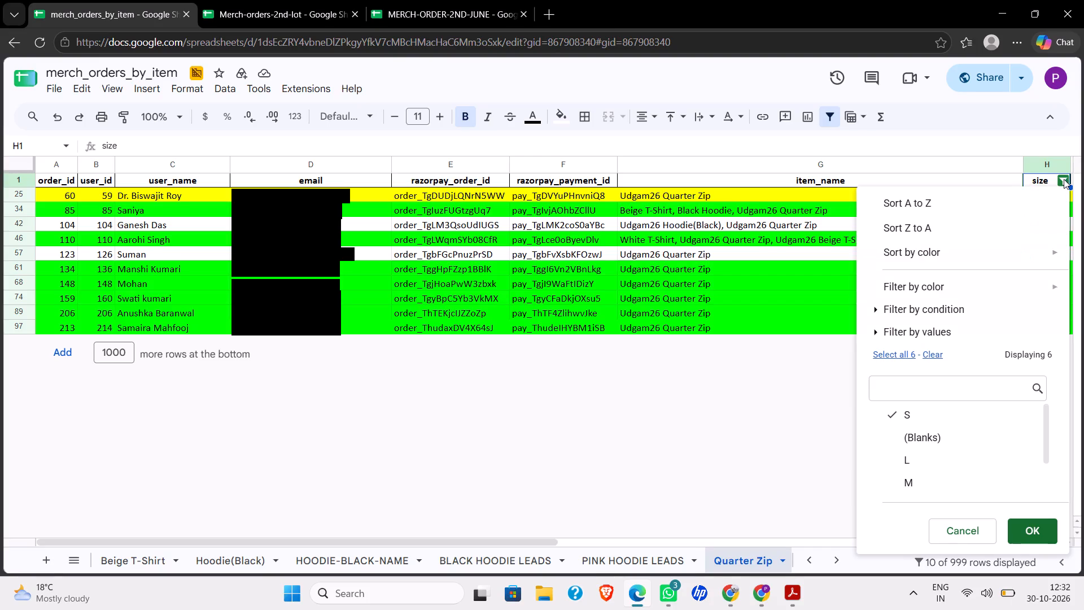
left_click(931, 413)
scroll(931, 480, "down", 1)
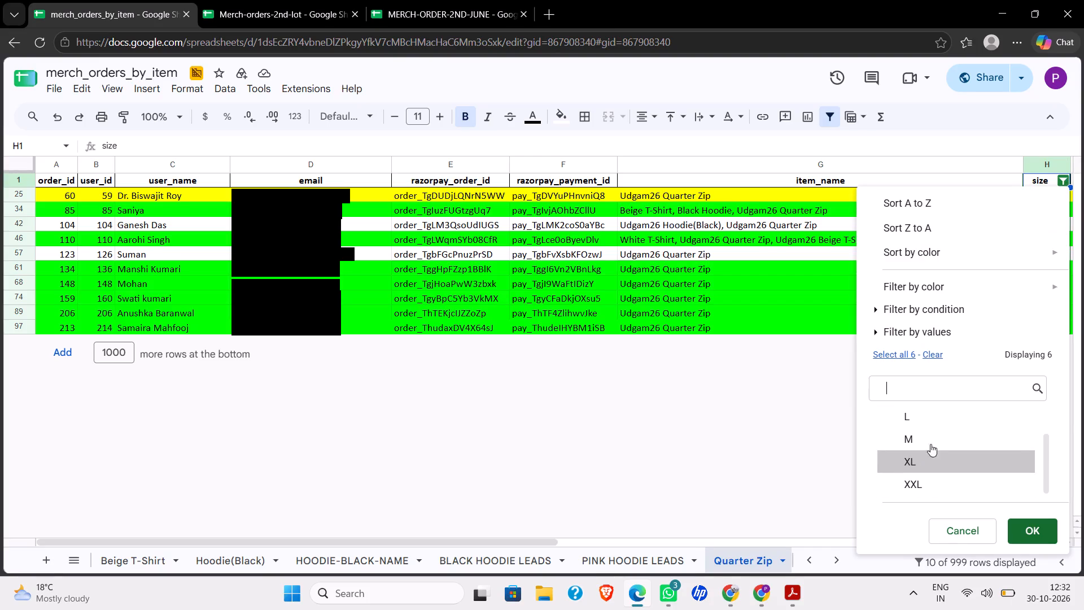
left_click(931, 435)
left_click(1041, 524)
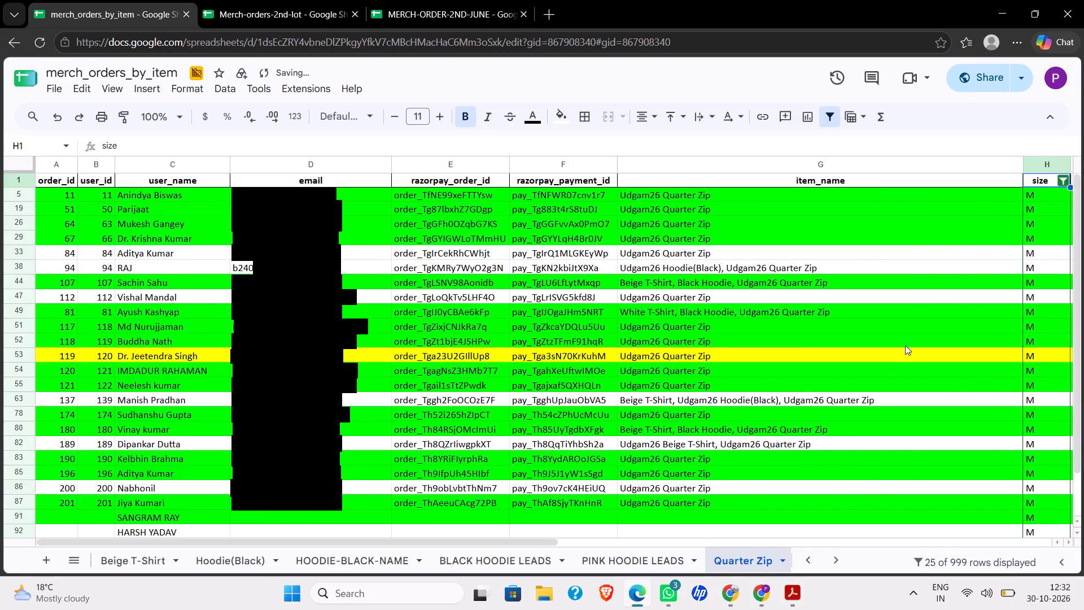
Review the M quarter zip orders and compare them with the Quarter Zipper sheet in Merch-orders-2nd-lot.
scroll(792, 283, "left", 2)
scroll(792, 283, "down", 4)
scroll(792, 283, "up", 3)
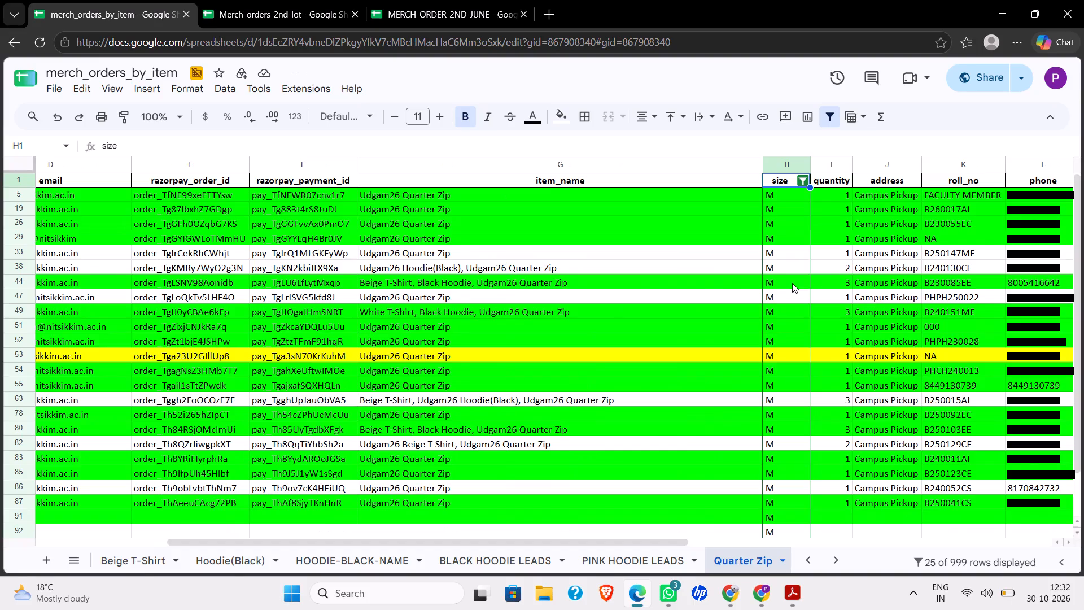
scroll(792, 283, "down", 3)
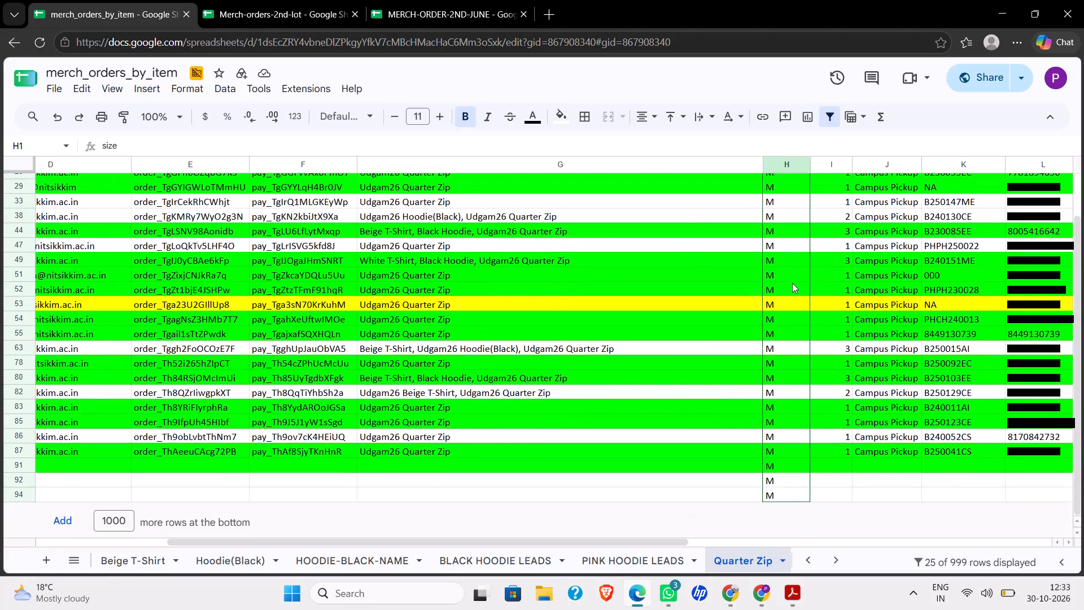
scroll(792, 283, "right", 1)
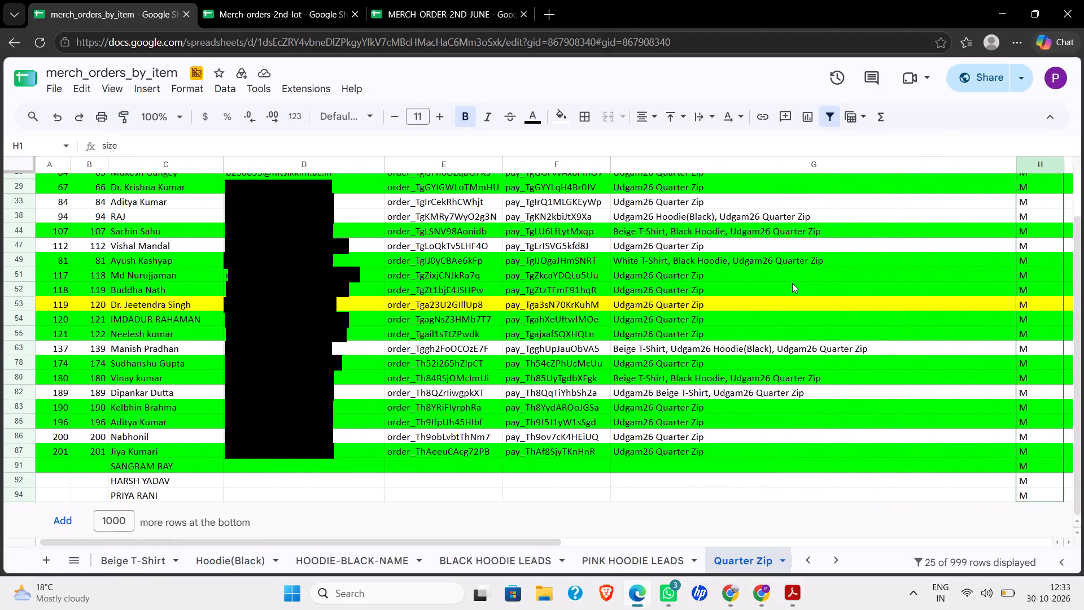
scroll(792, 283, "left", 2)
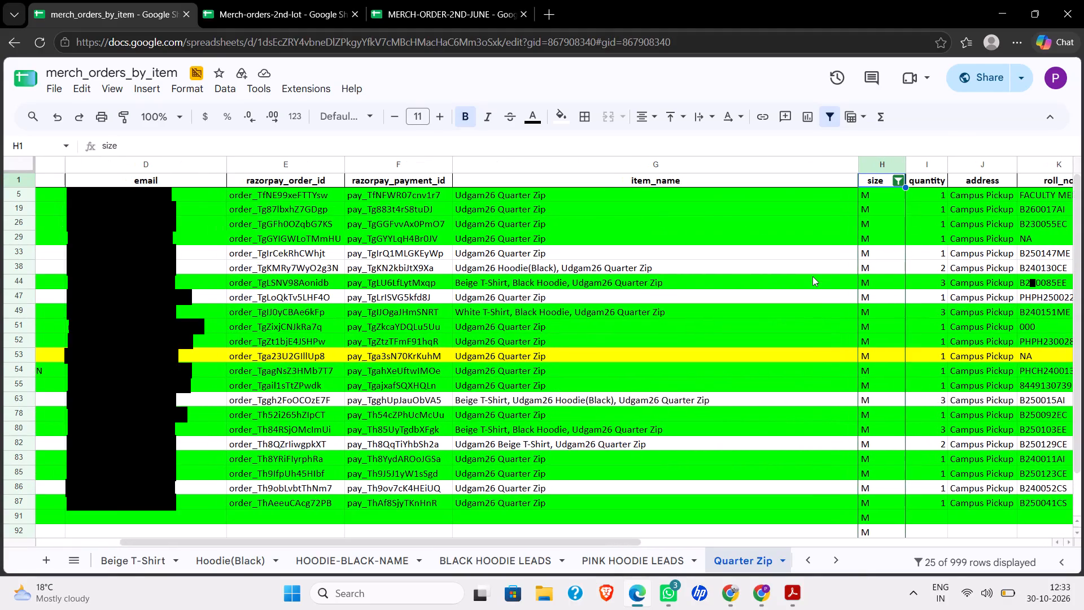
scroll(812, 276, "left", 1)
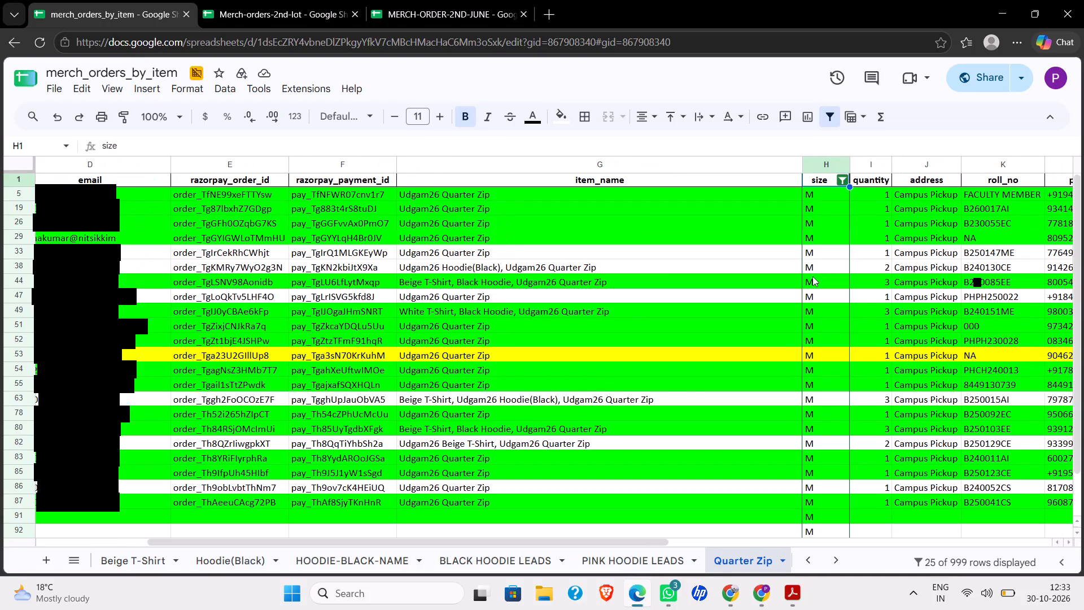
scroll(815, 266, "down", 1)
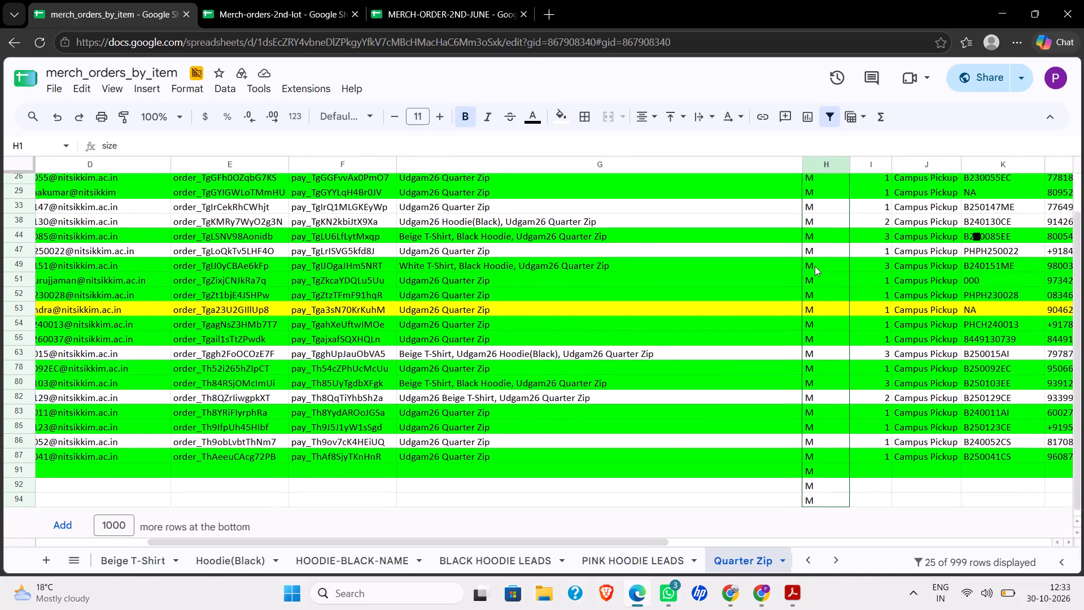
scroll(815, 266, "down", 1)
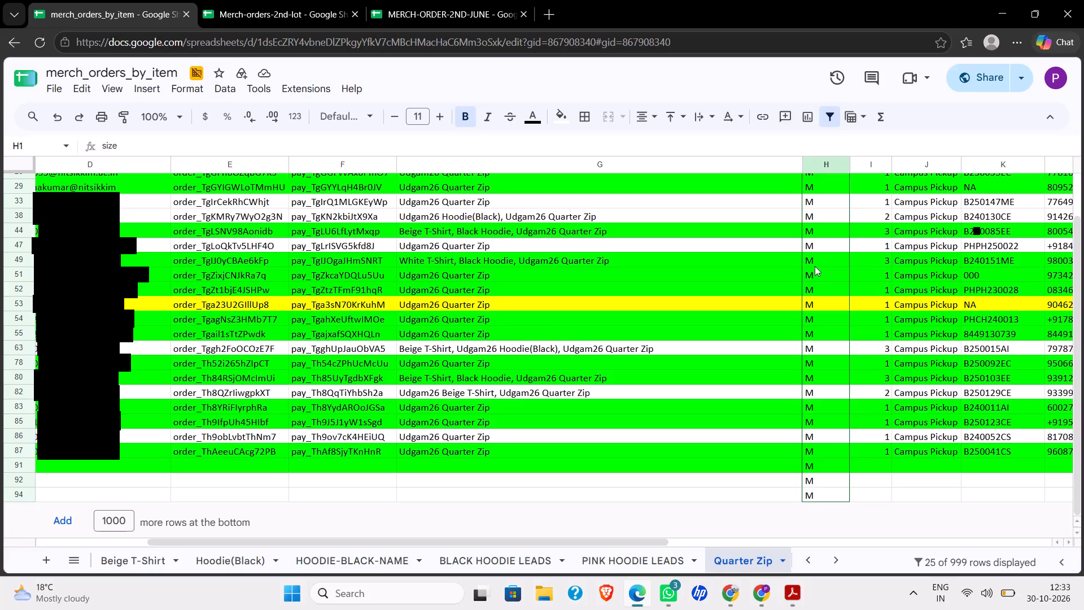
scroll(815, 266, "up", 2)
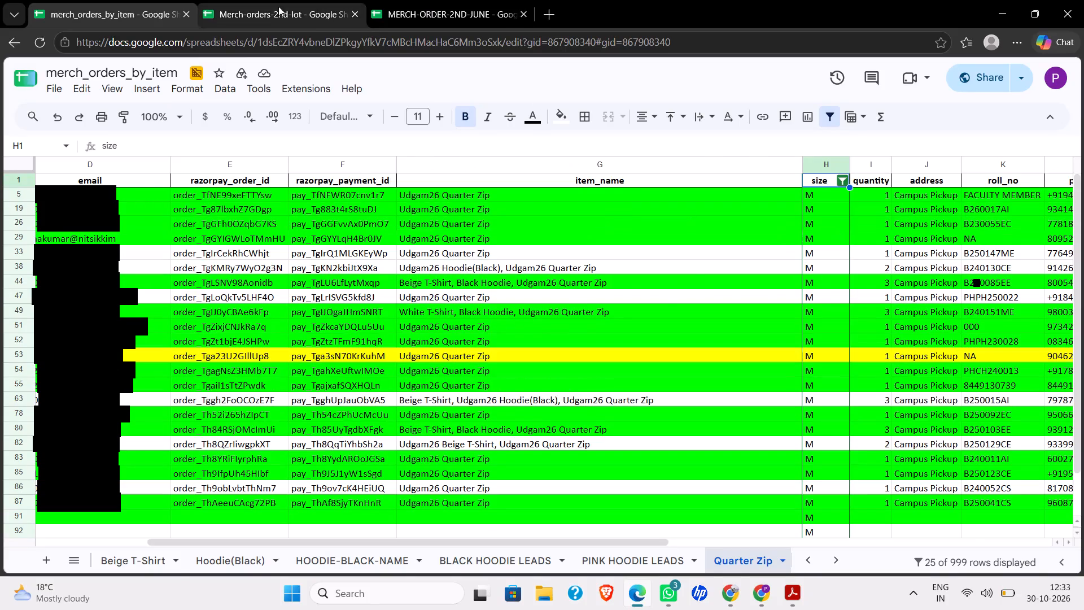
left_click(278, 11)
scroll(518, 503, "left", 1)
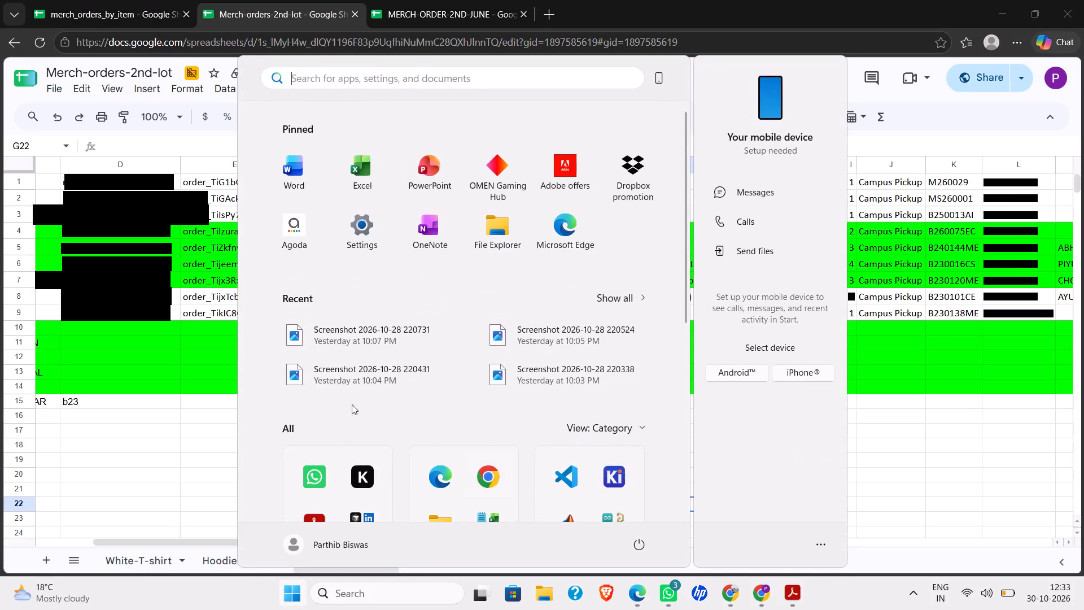
left_click(160, 469)
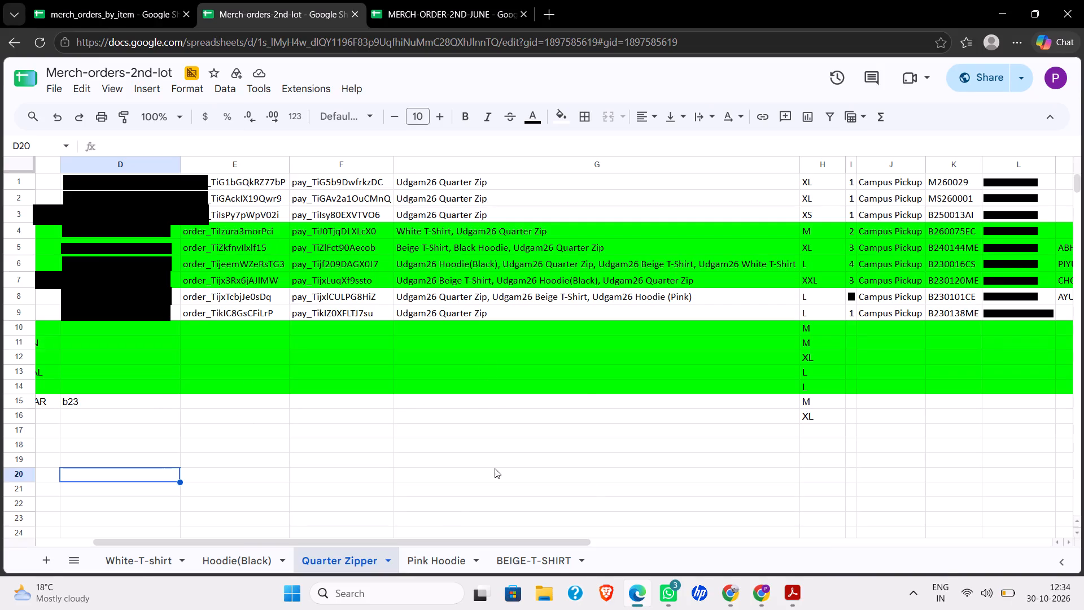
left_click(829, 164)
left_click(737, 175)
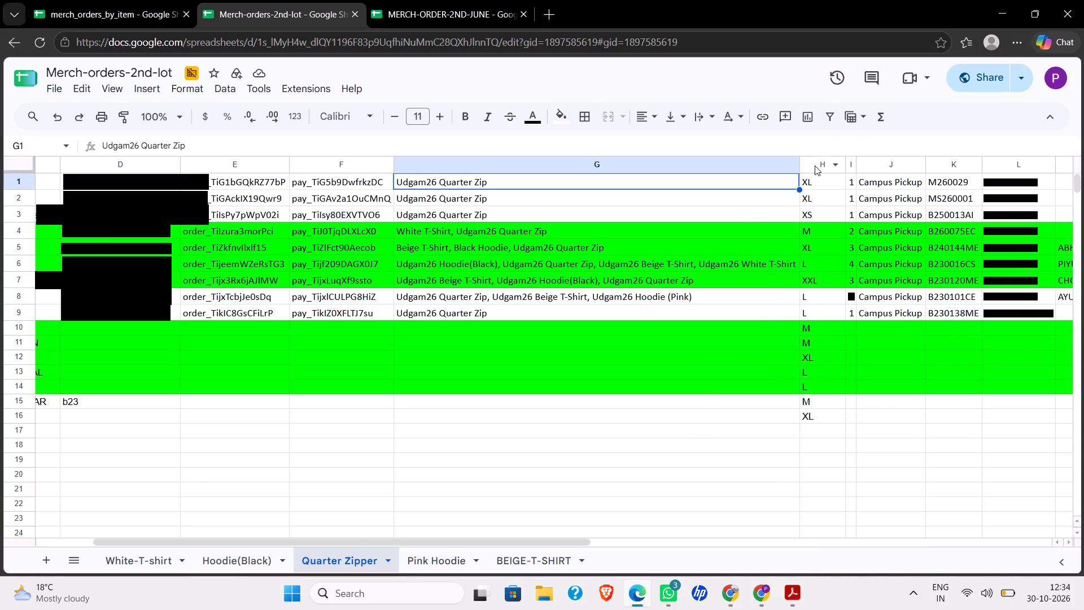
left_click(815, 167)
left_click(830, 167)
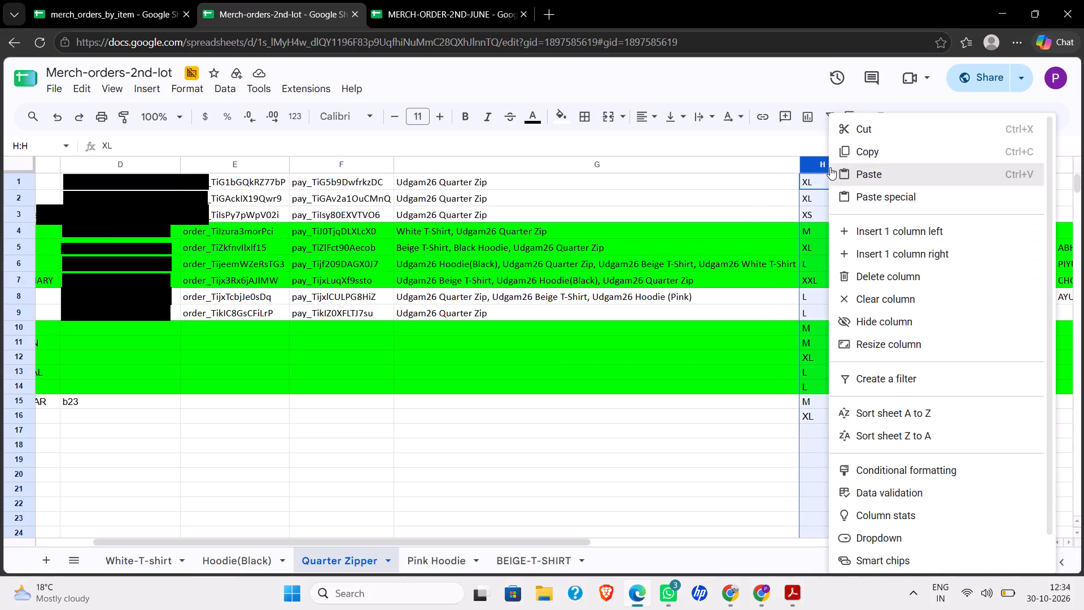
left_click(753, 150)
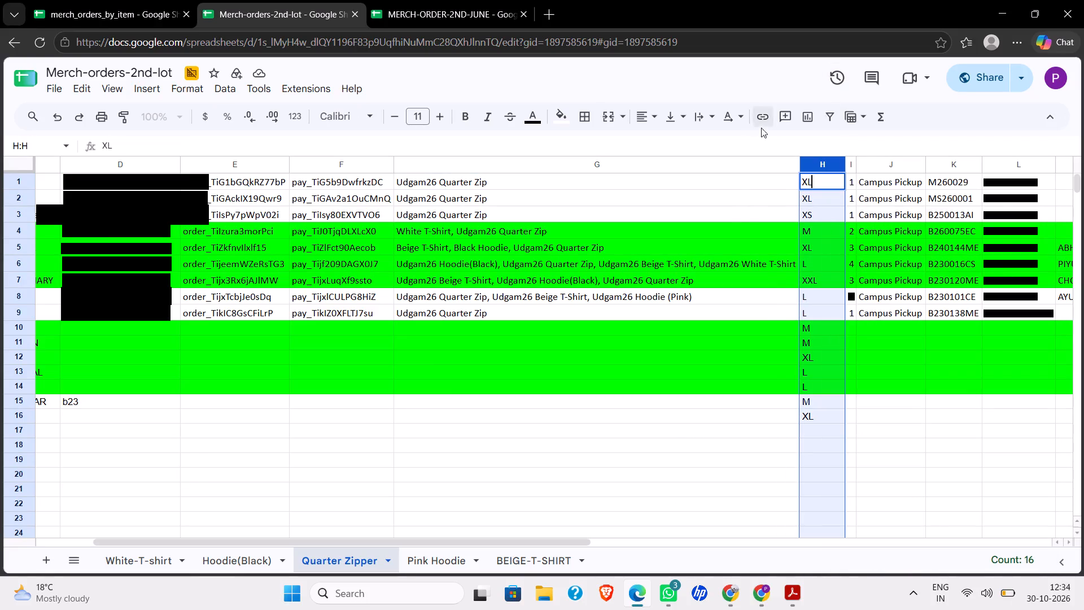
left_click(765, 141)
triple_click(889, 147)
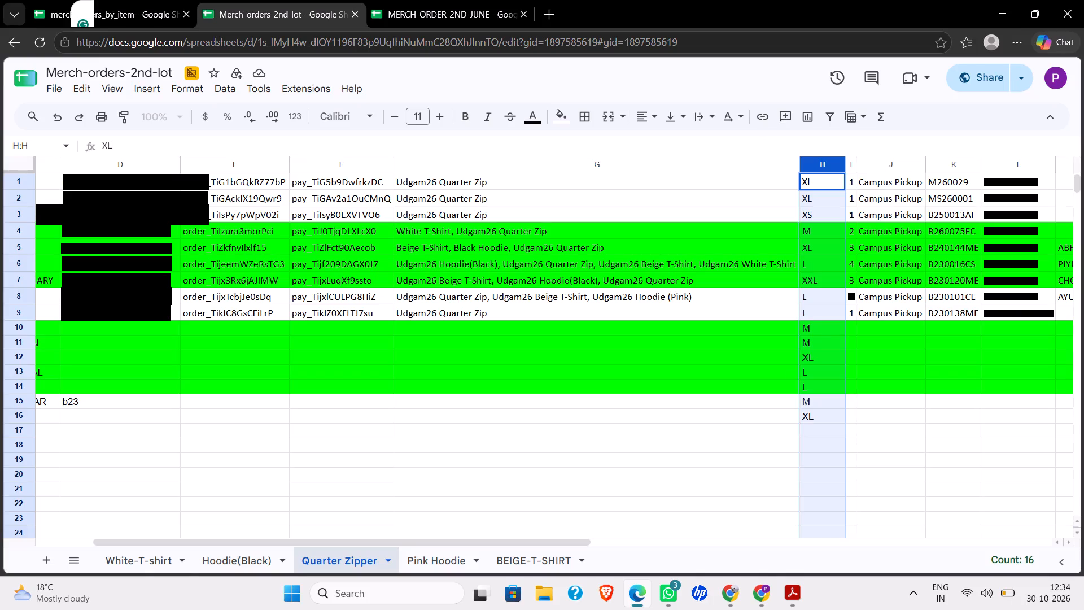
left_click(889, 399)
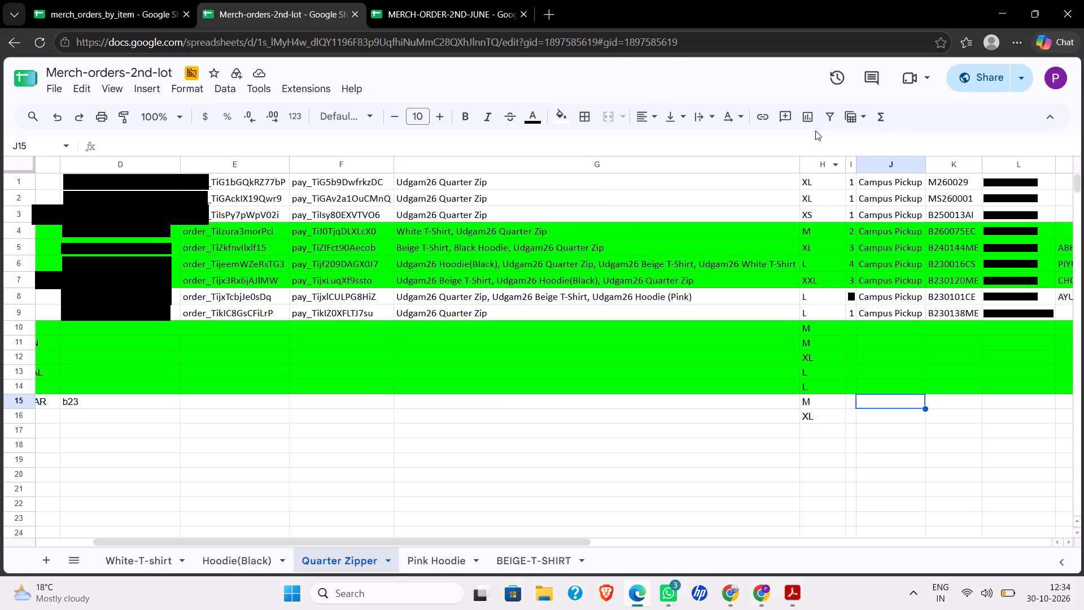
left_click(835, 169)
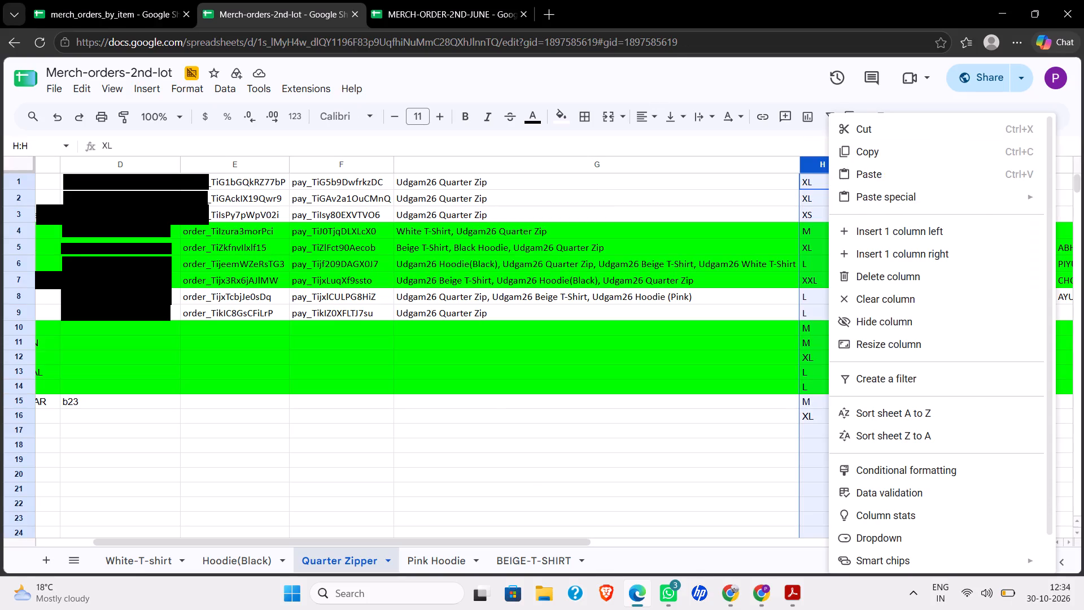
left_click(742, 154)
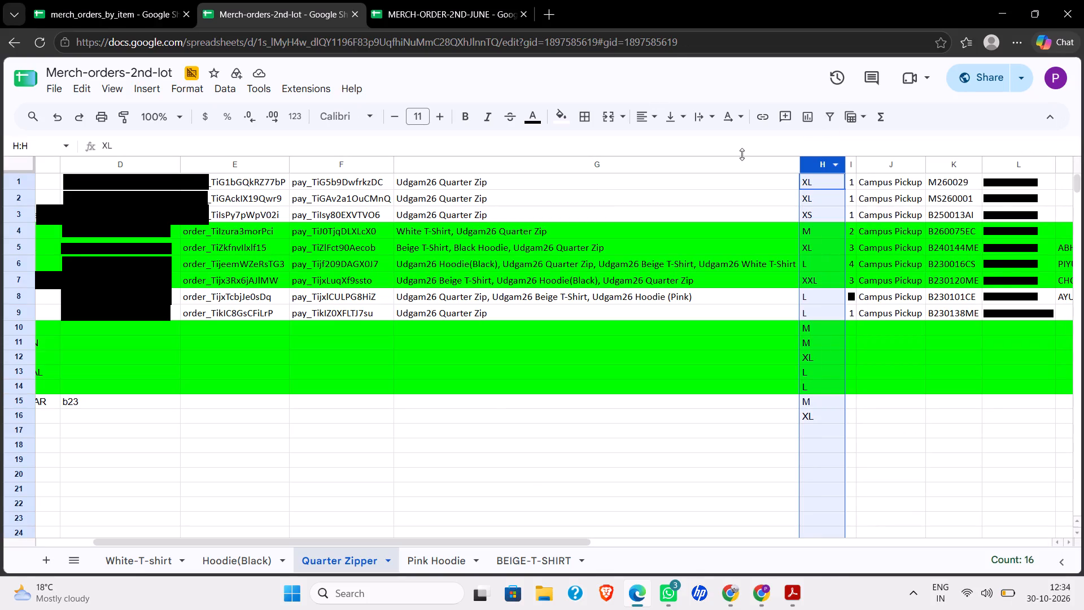
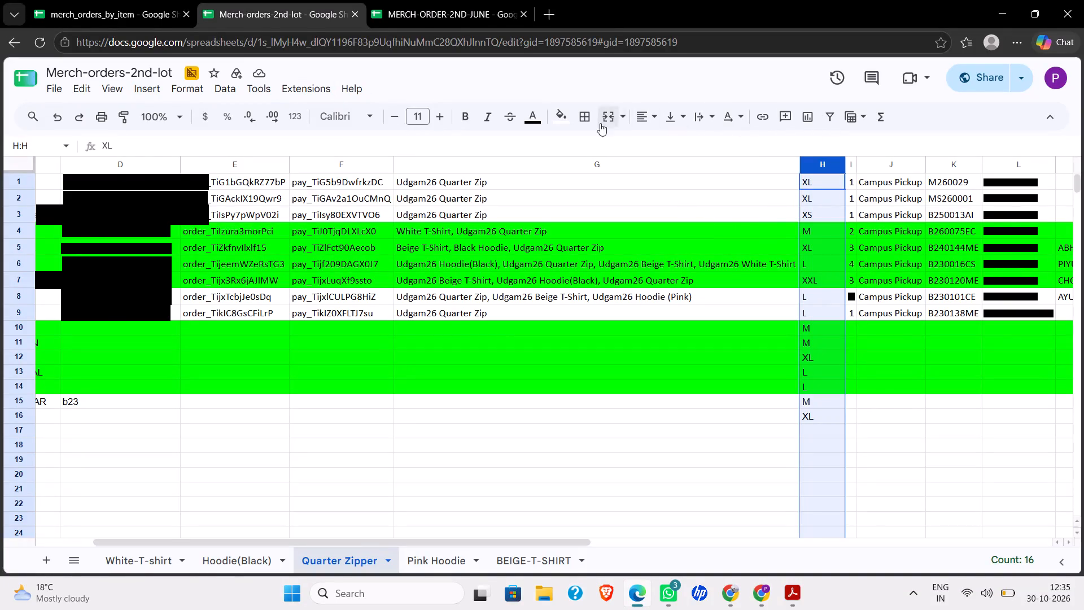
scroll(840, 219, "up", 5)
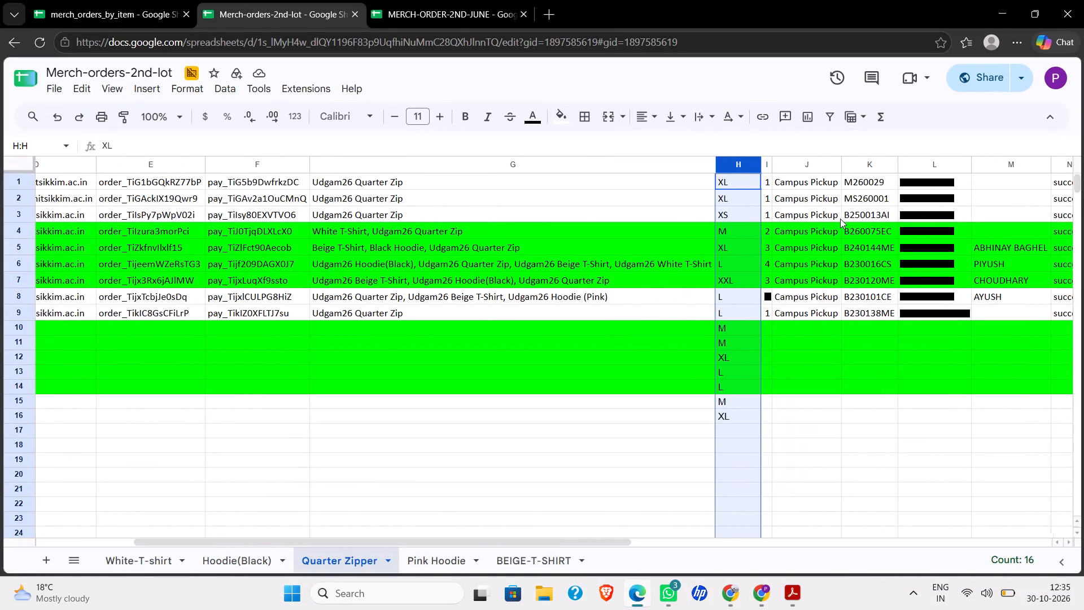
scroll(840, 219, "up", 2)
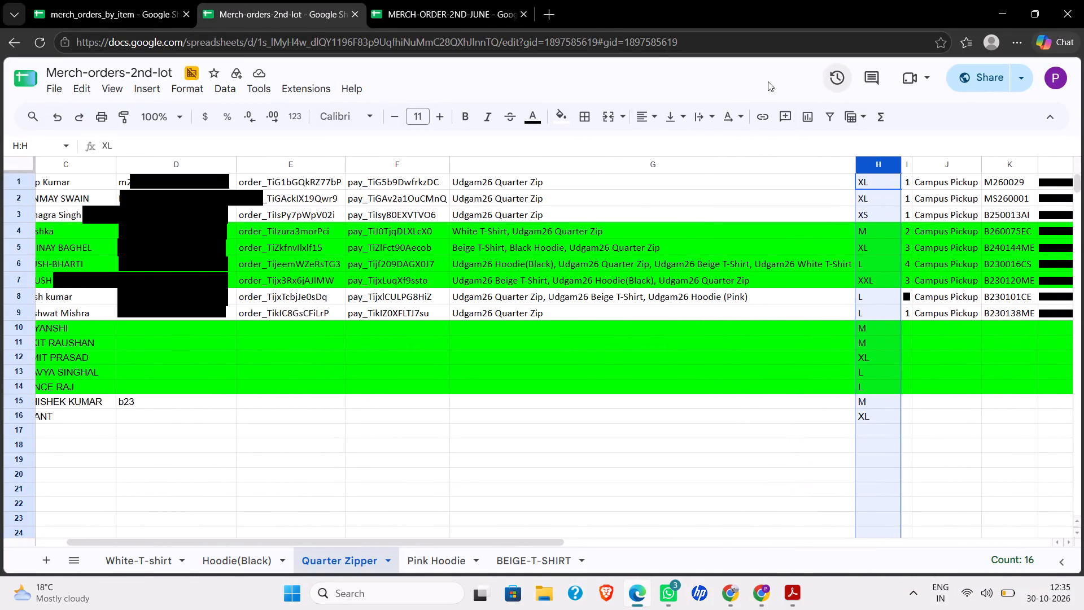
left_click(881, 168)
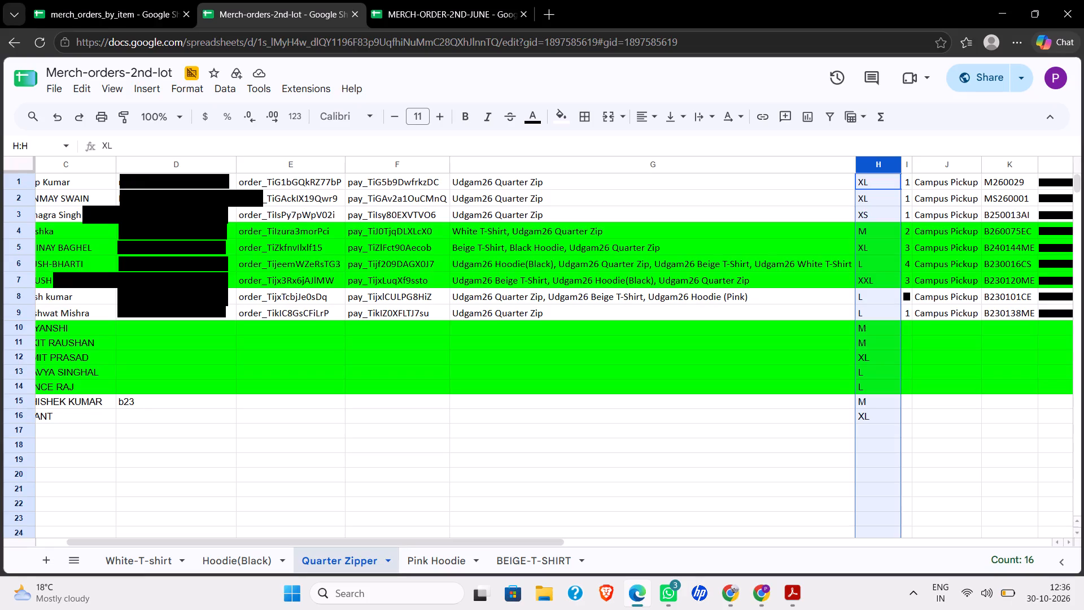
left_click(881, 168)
Switch to the merch_orders_by_item spreadsheet and remove the size filter from the Quarter Zip sheet.
left_click(119, 10)
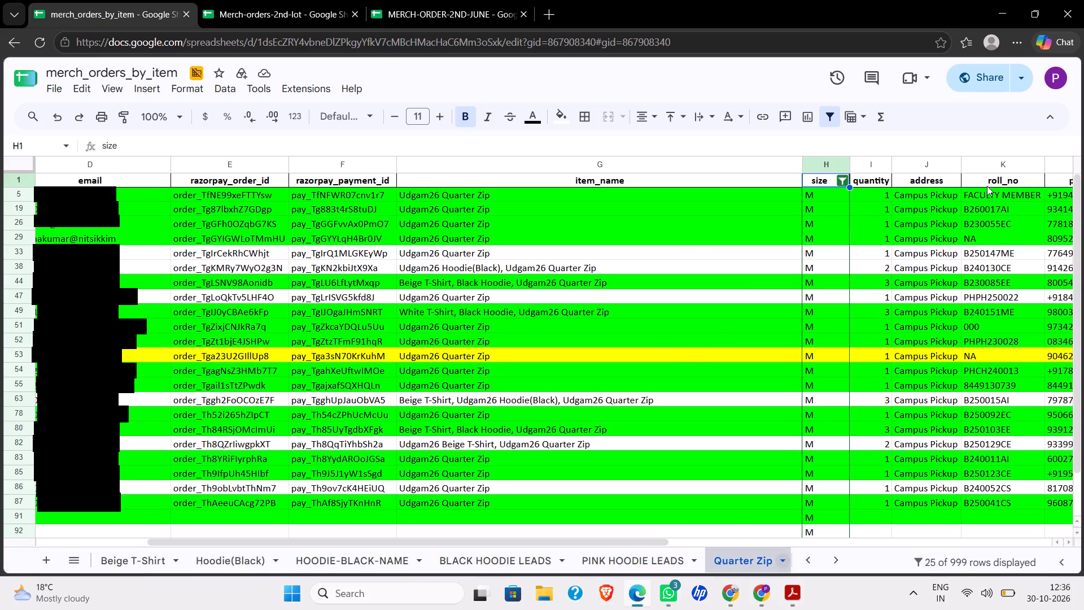
left_click(844, 183)
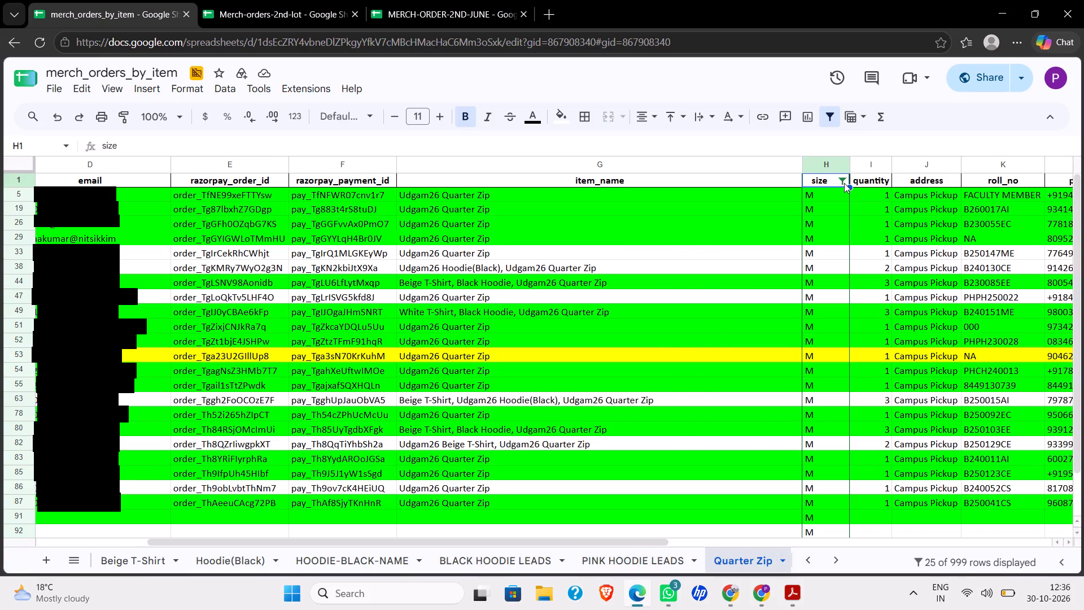
left_click(844, 183)
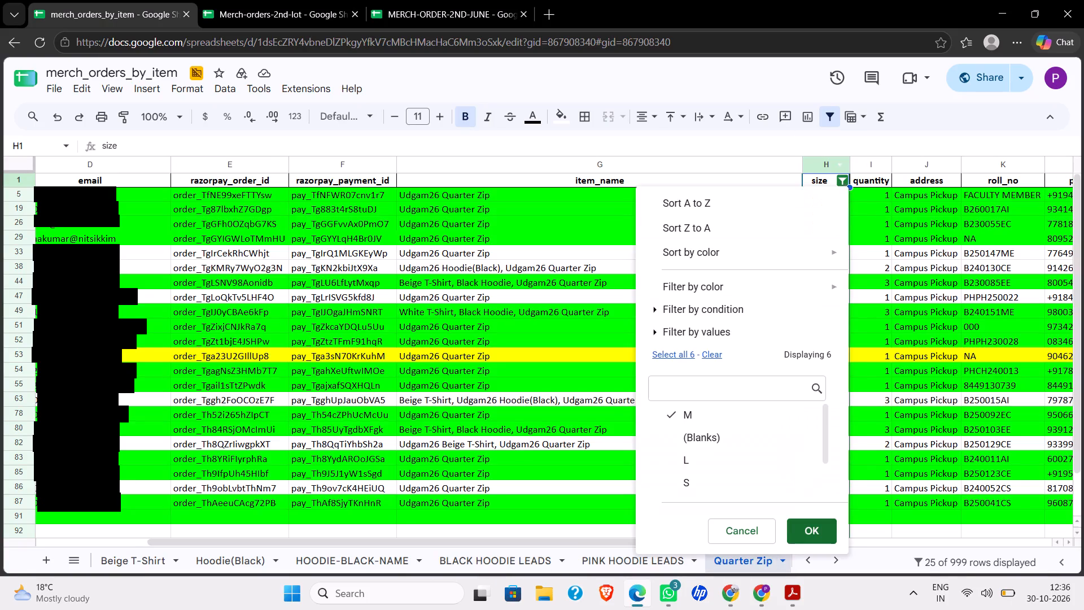
left_click(833, 109)
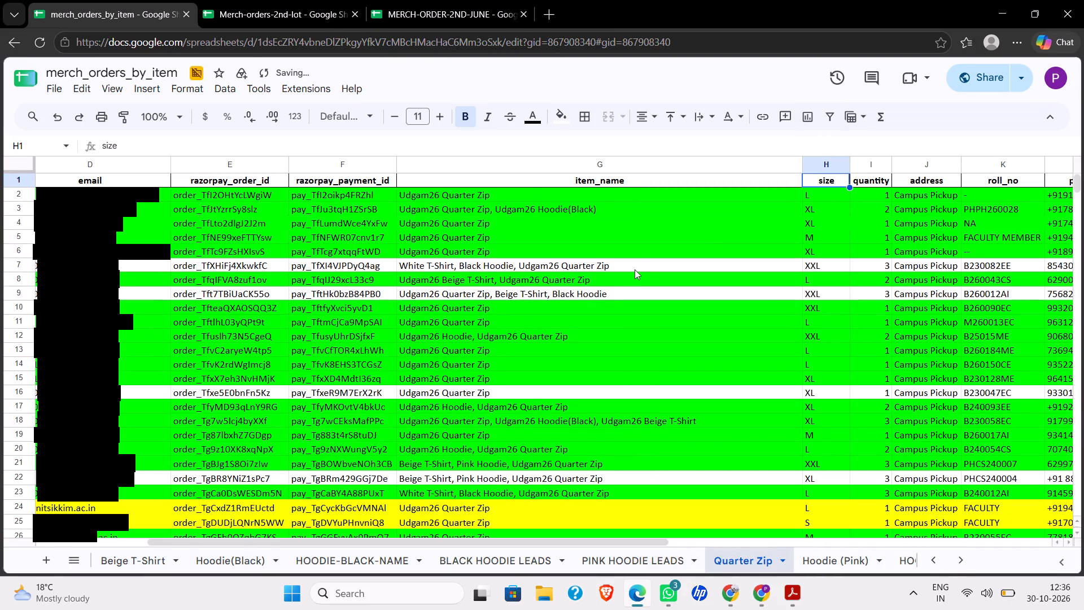
Search the Quarter Zip sheet for "dipan" and fill the matching buyer's entire row 82 with green.
key("ctrl+f")
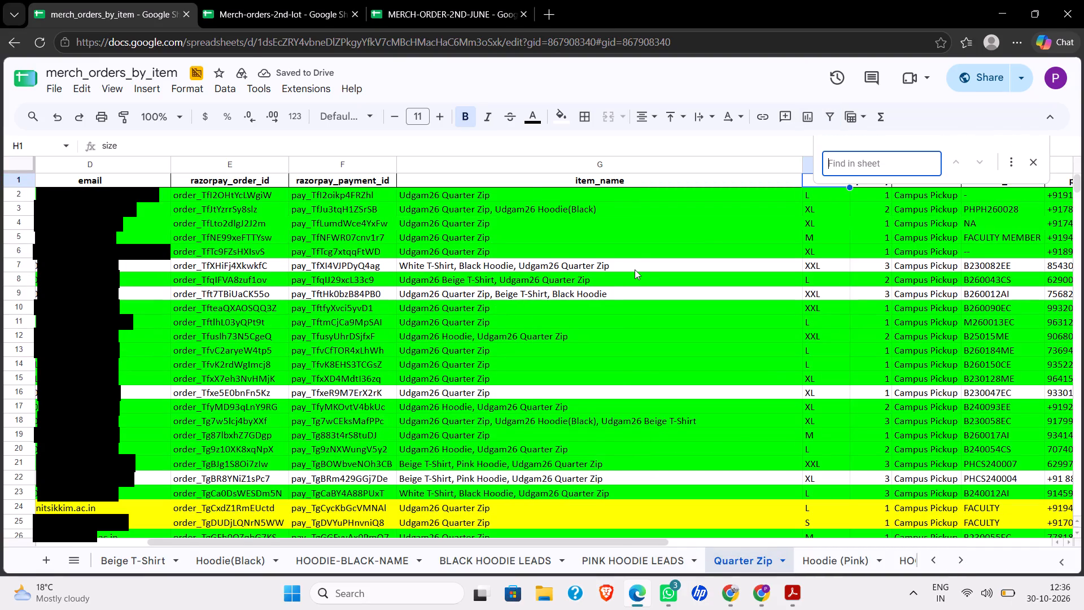
type("dipan")
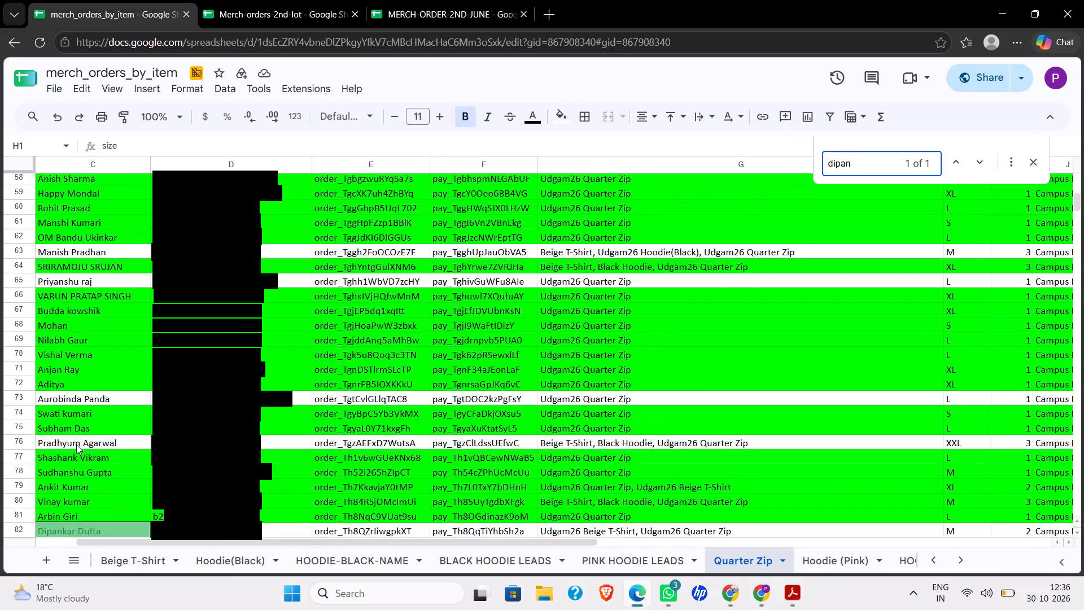
scroll(76, 445, "down", 2)
scroll(76, 445, "right", 1)
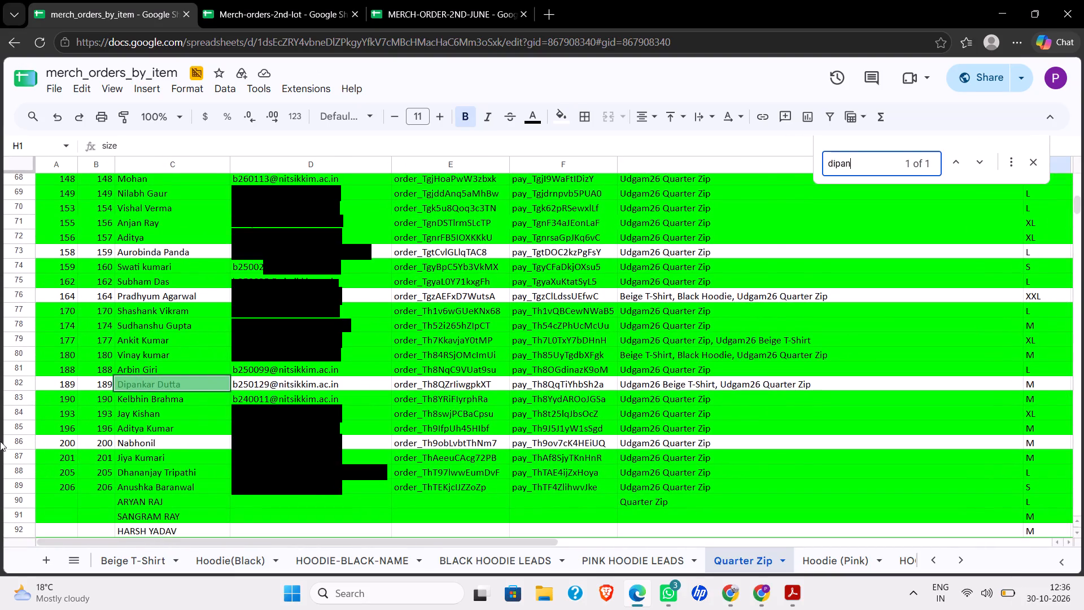
left_click(16, 385)
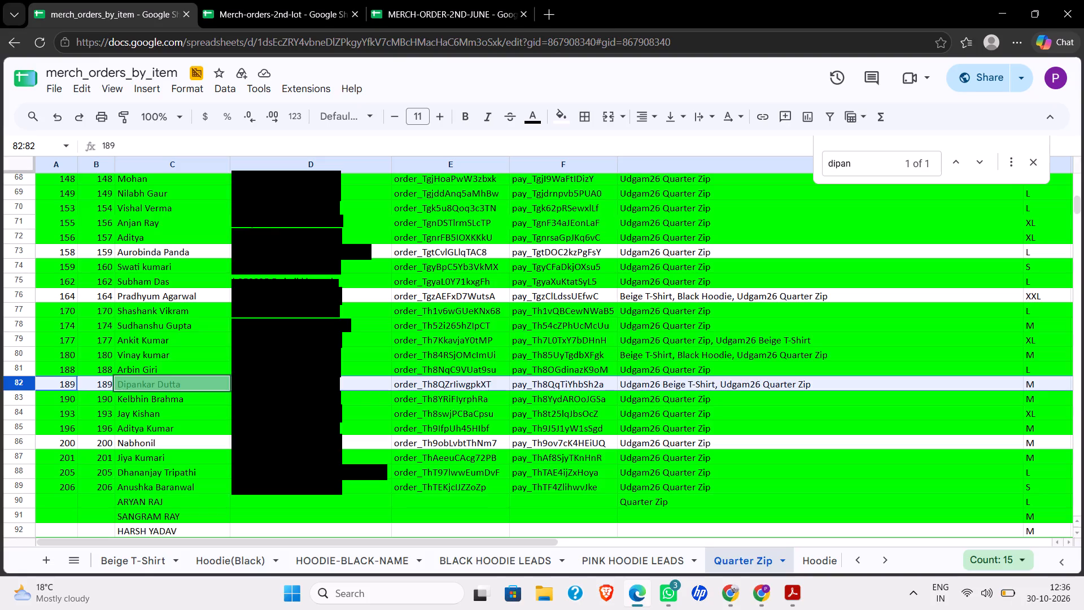
left_click(552, 115)
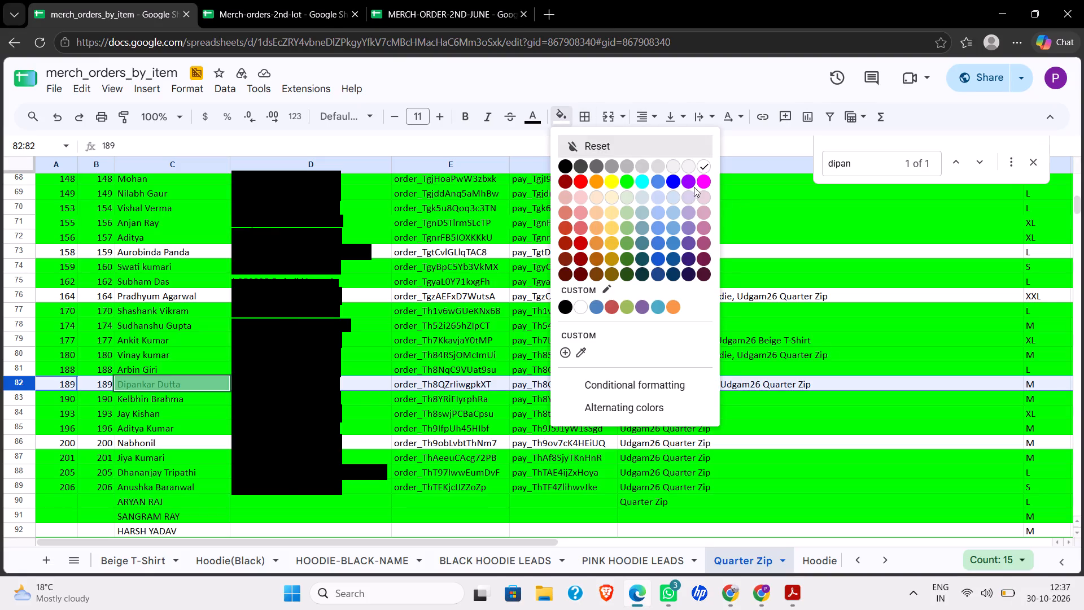
left_click(626, 177)
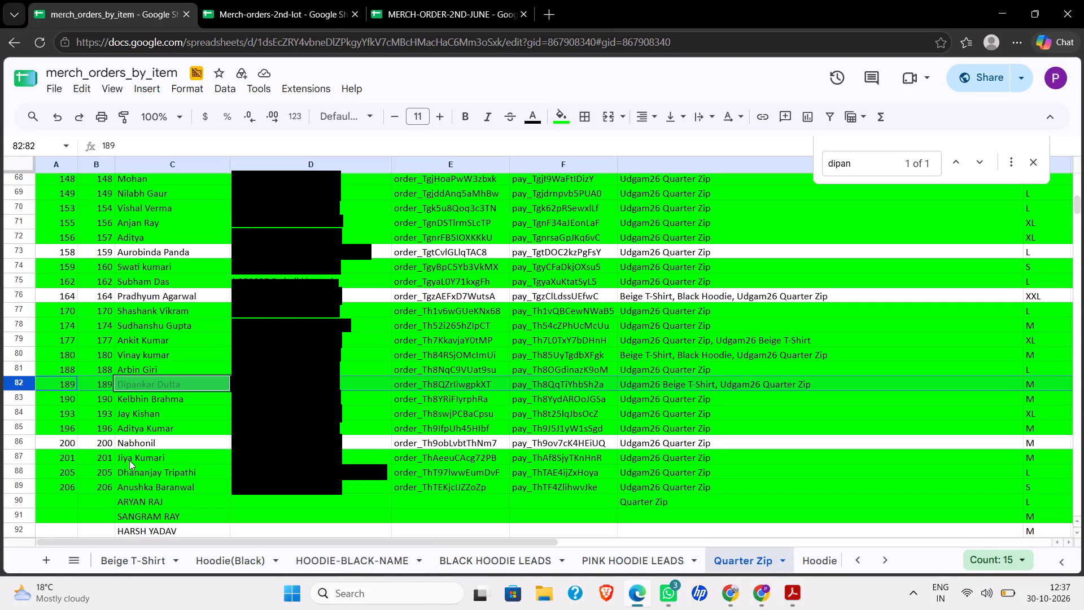
left_click(512, 315)
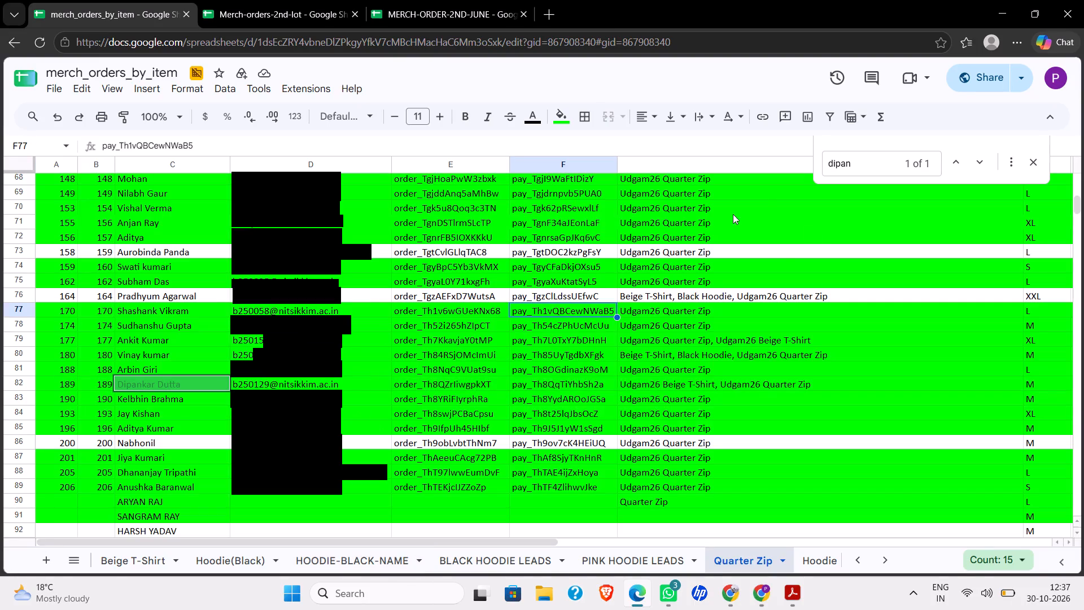
Look through the unfiltered Quarter Zip orders, from the first rows to the end of the list, checking buyers, sizes and row colours.
scroll(590, 234, "up", 2)
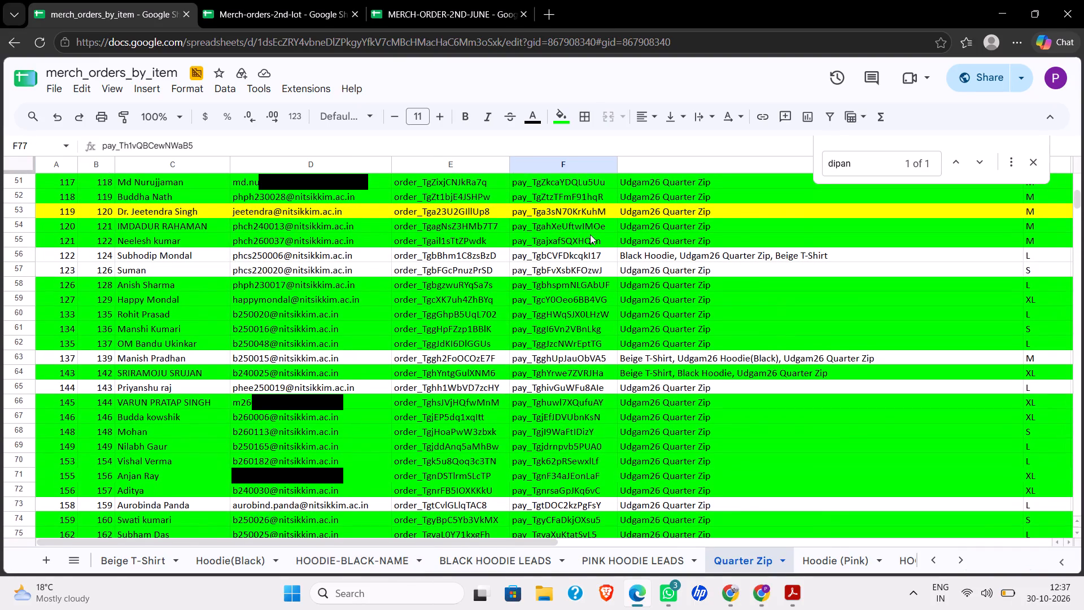
scroll(590, 234, "up", 3)
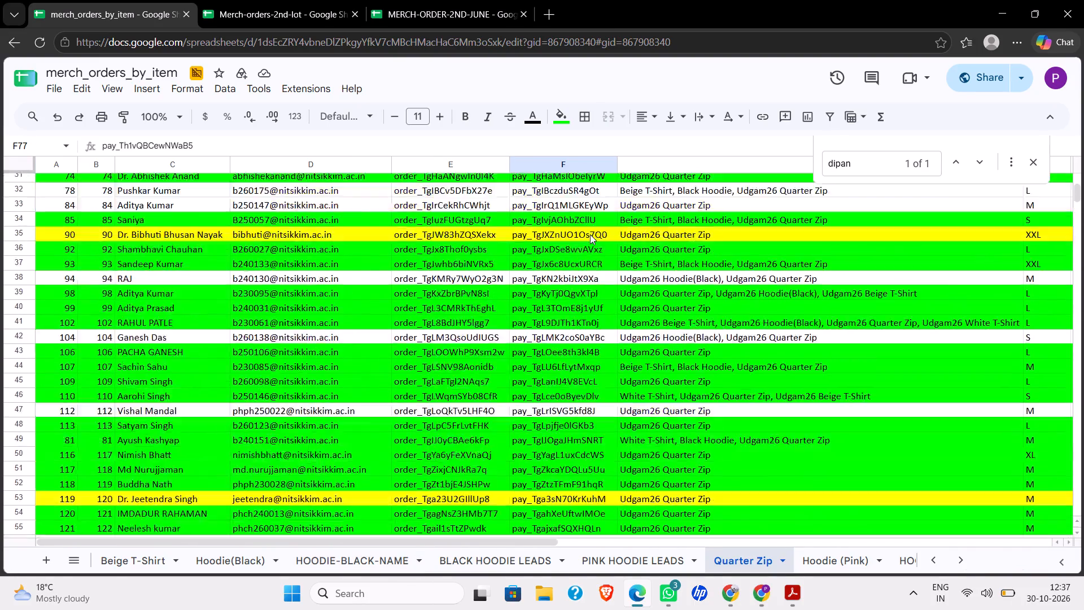
scroll(590, 234, "up", 2)
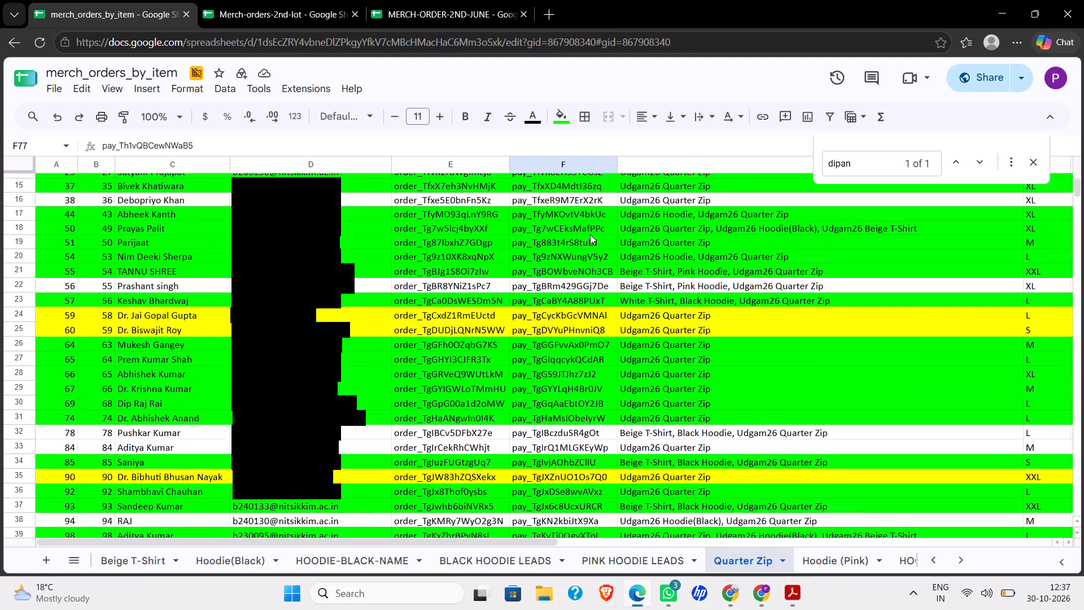
scroll(590, 234, "up", 1)
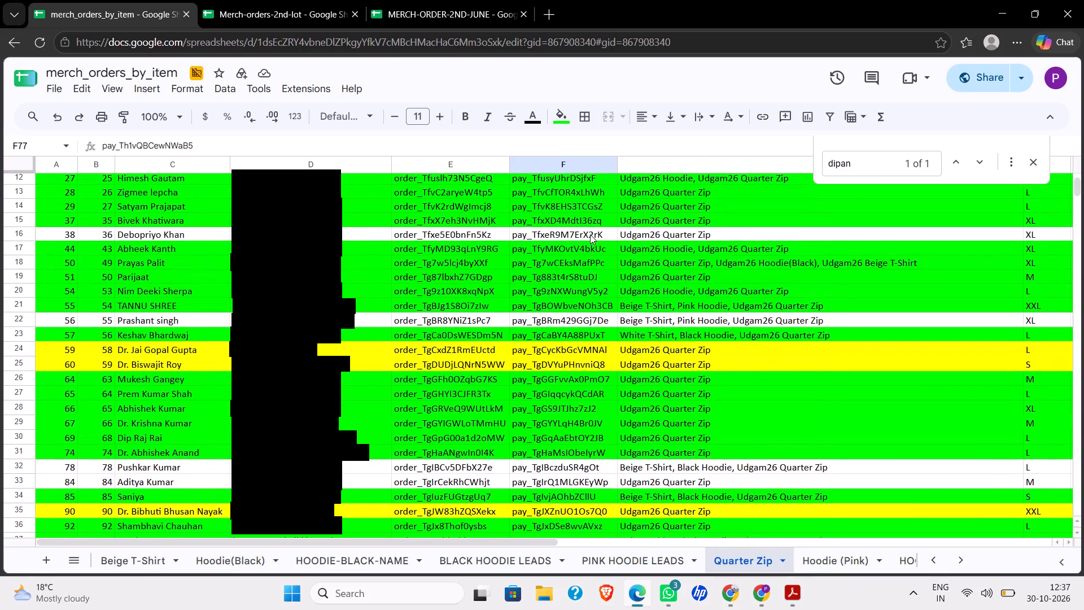
scroll(590, 234, "up", 1)
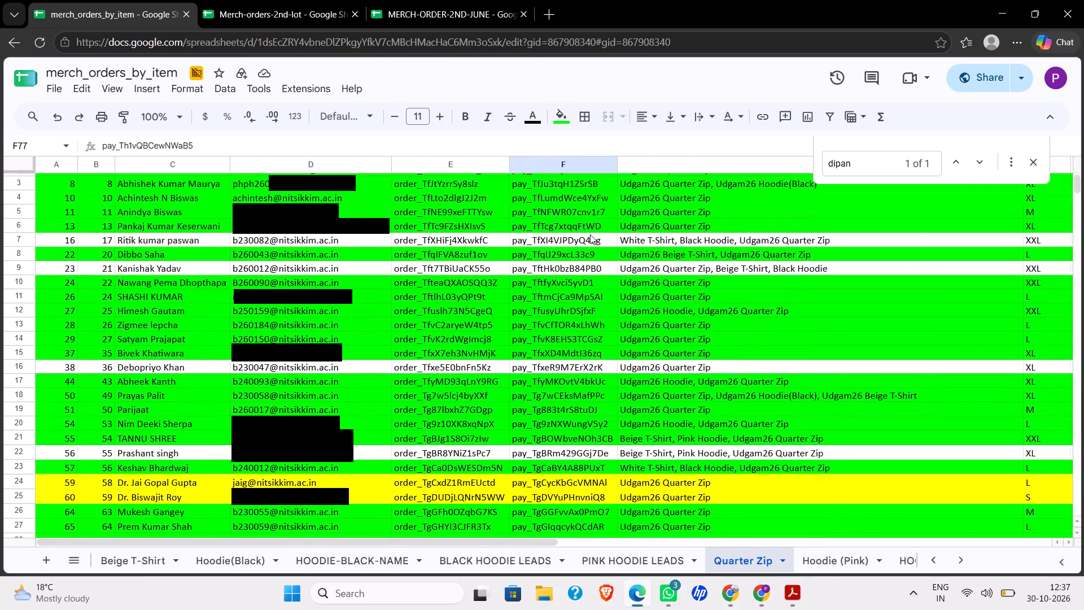
scroll(590, 234, "down", 3)
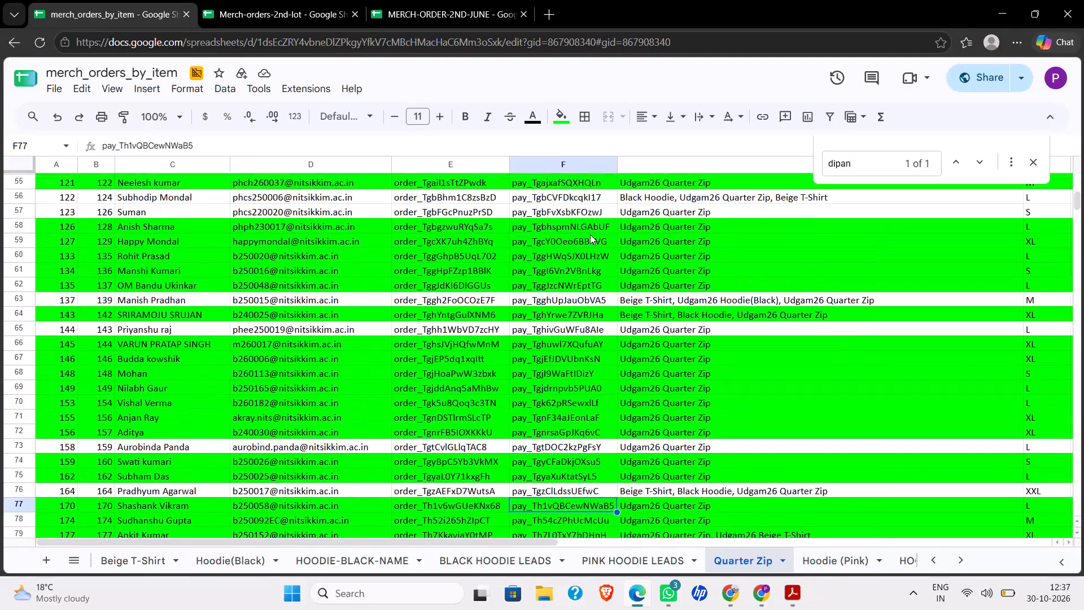
scroll(590, 234, "down", 3)
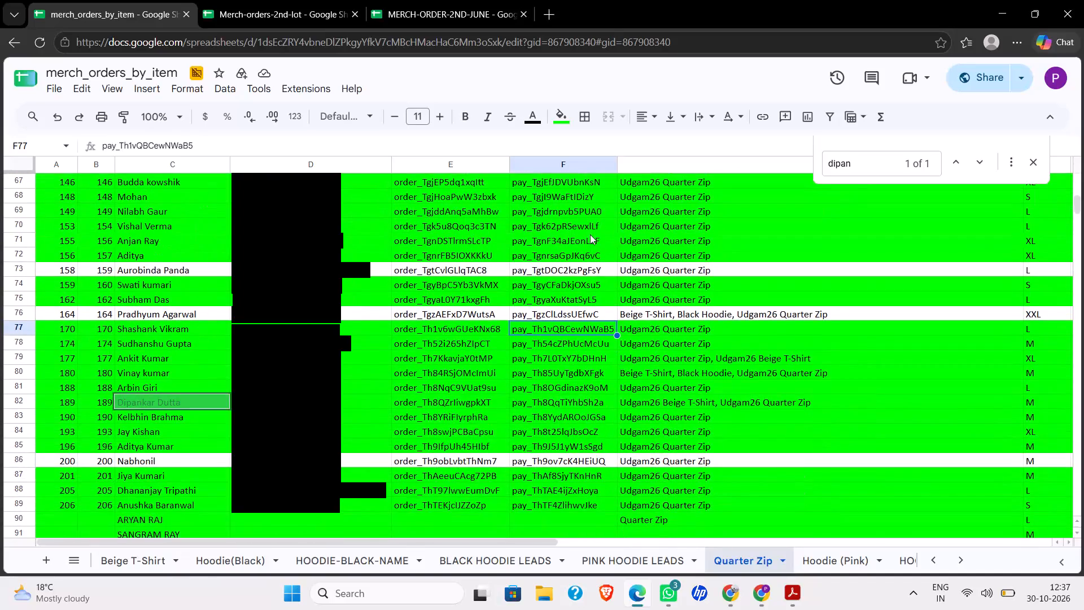
scroll(590, 234, "down", 1)
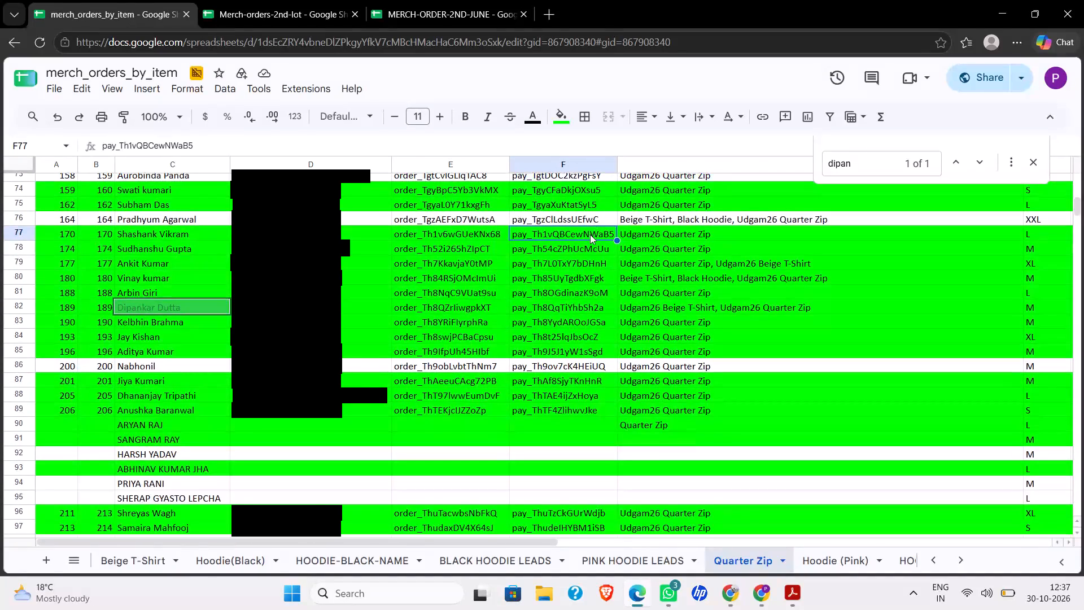
scroll(590, 234, "down", 3)
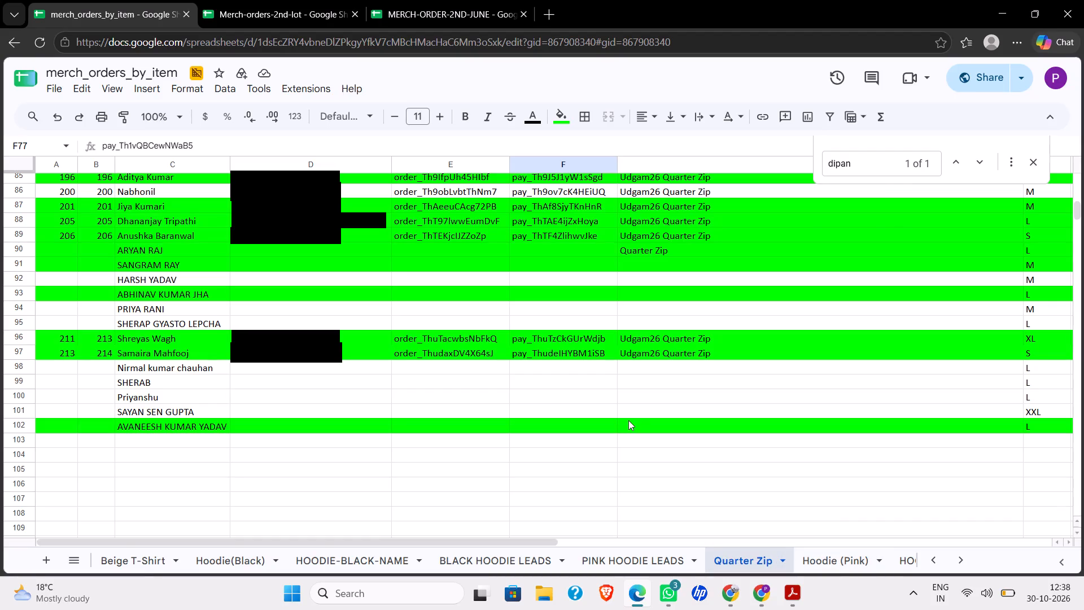
Search the Quarter Zip sheet for "kushagra".
left_click(863, 162)
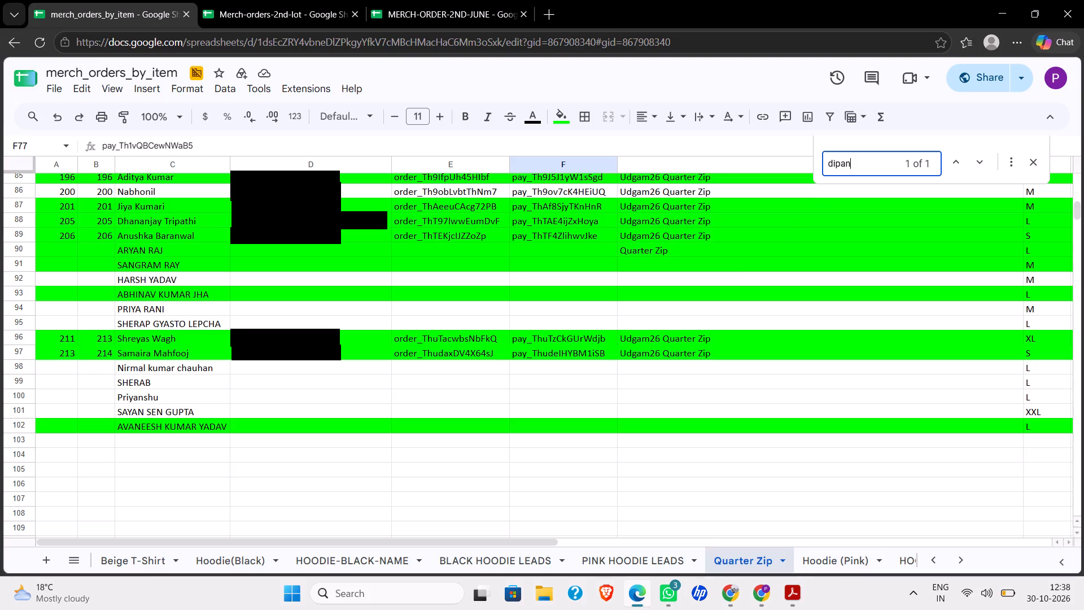
double_click(863, 162)
key("BackSpace")
type("kushagra")
key("Return")
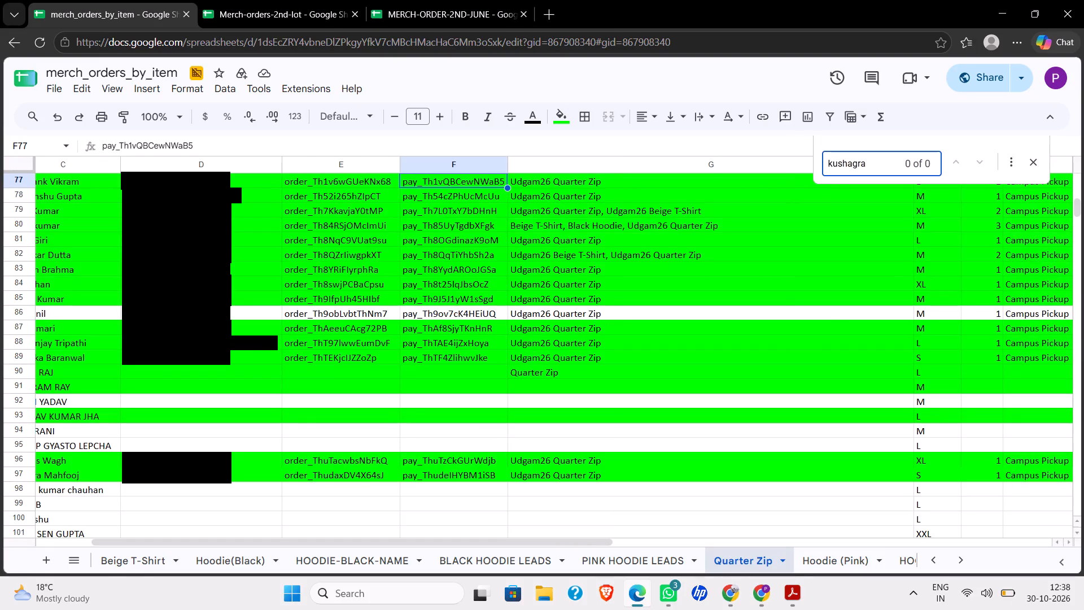
Look through the Quarter Zip orders from the end of the list back to the header row, checking buyer names, sizes and row colours.
scroll(436, 215, "right", 4)
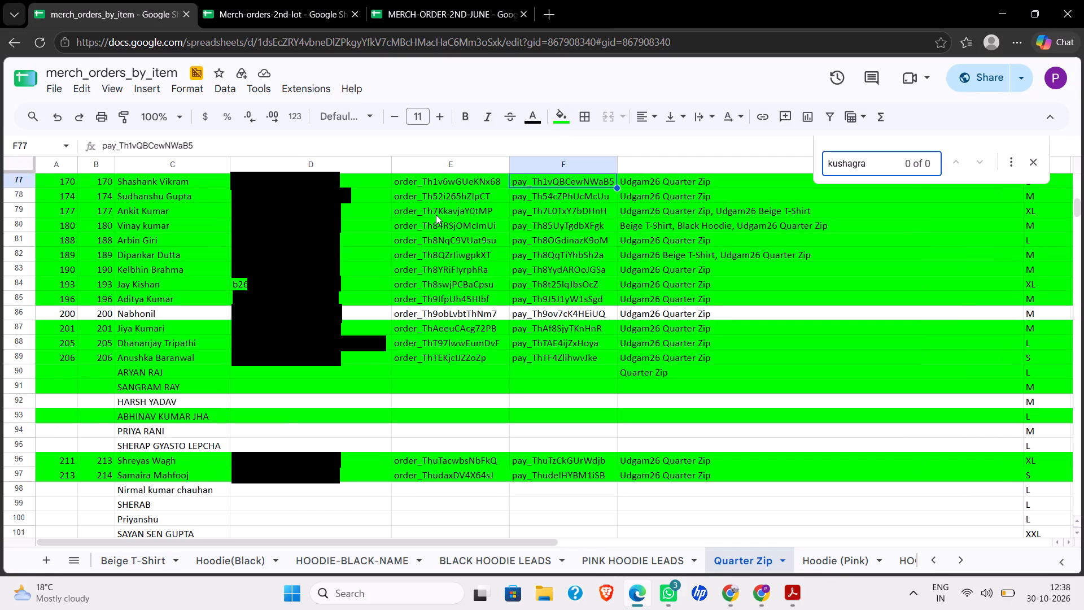
scroll(436, 215, "down", 1)
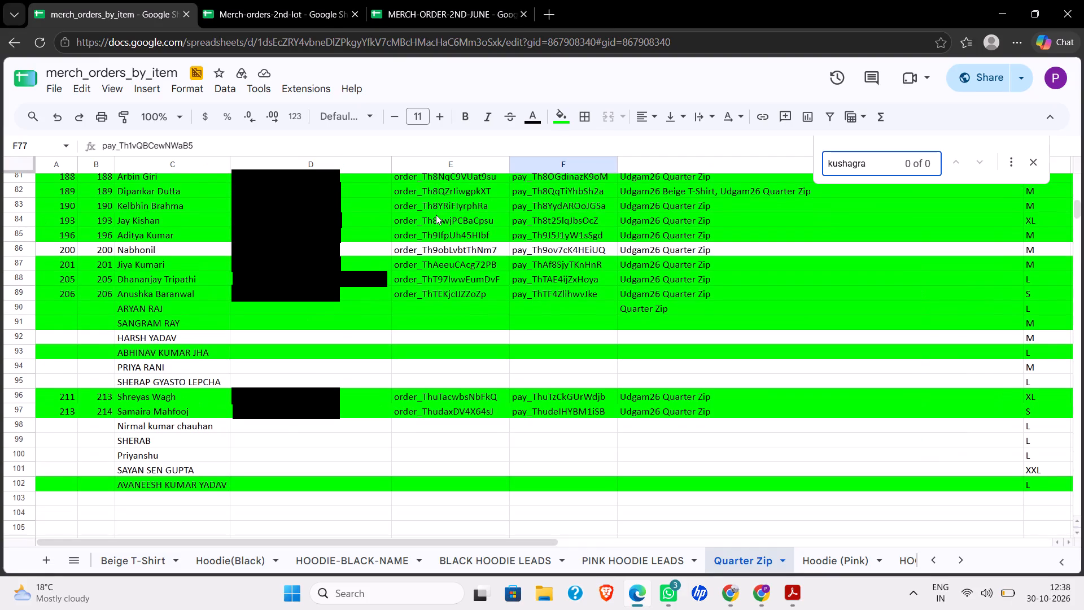
scroll(436, 215, "up", 1)
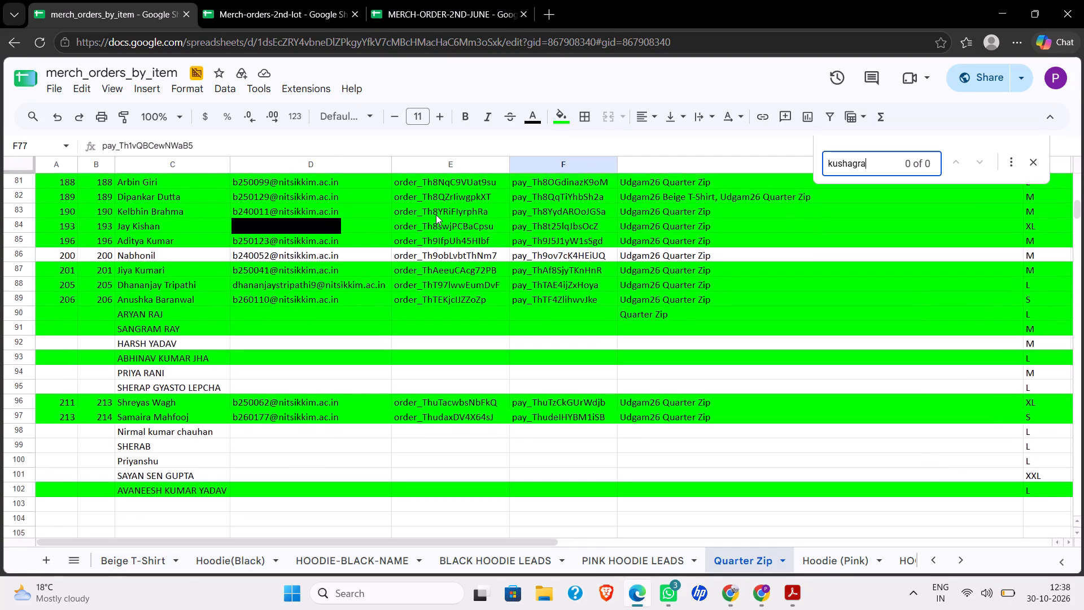
scroll(436, 215, "up", 2)
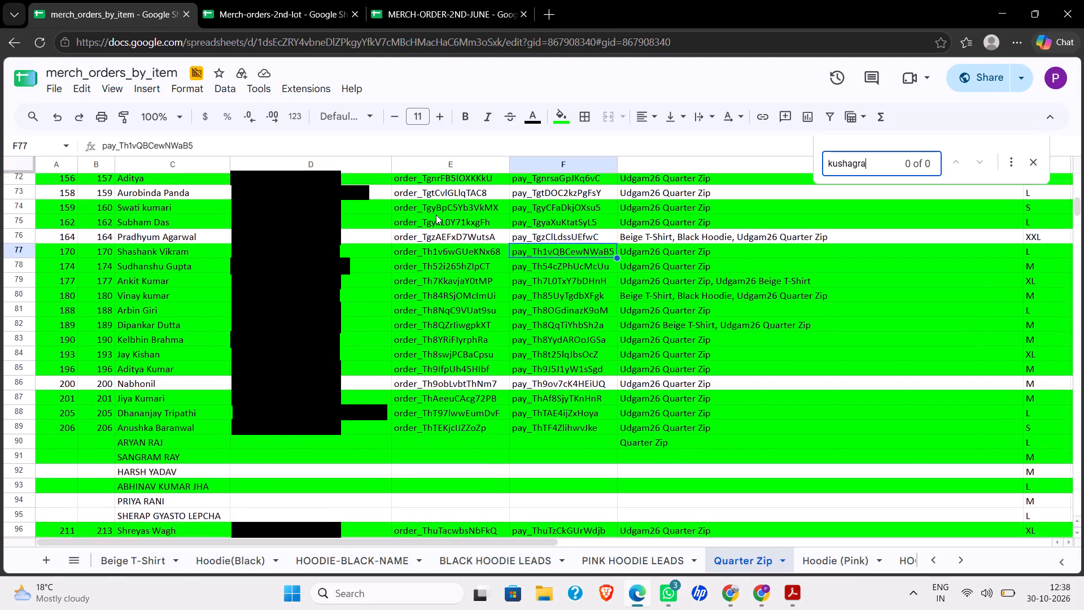
scroll(436, 215, "up", 2)
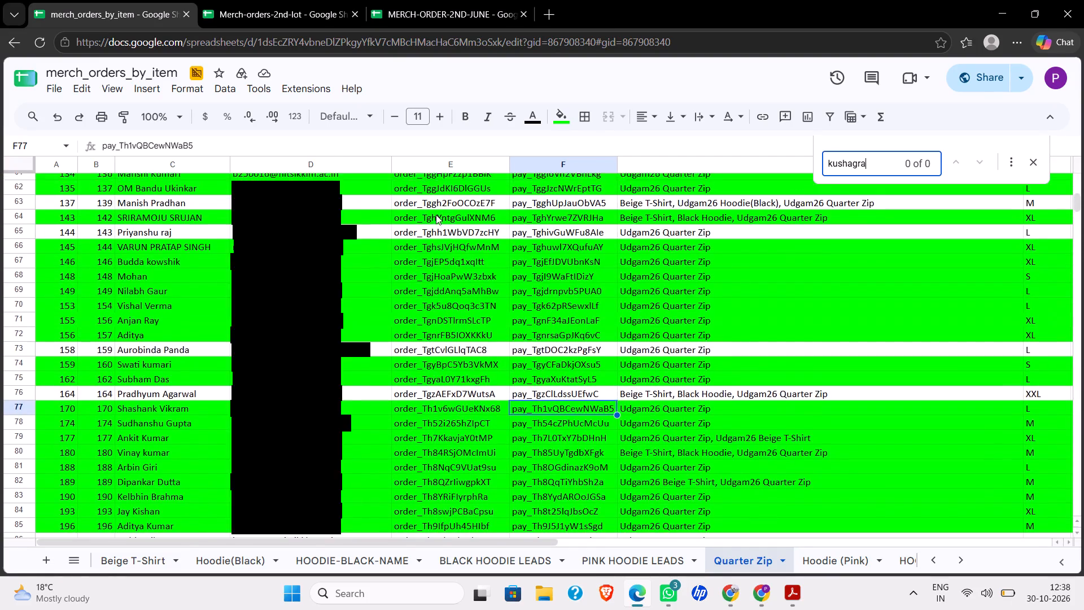
scroll(436, 215, "up", 3)
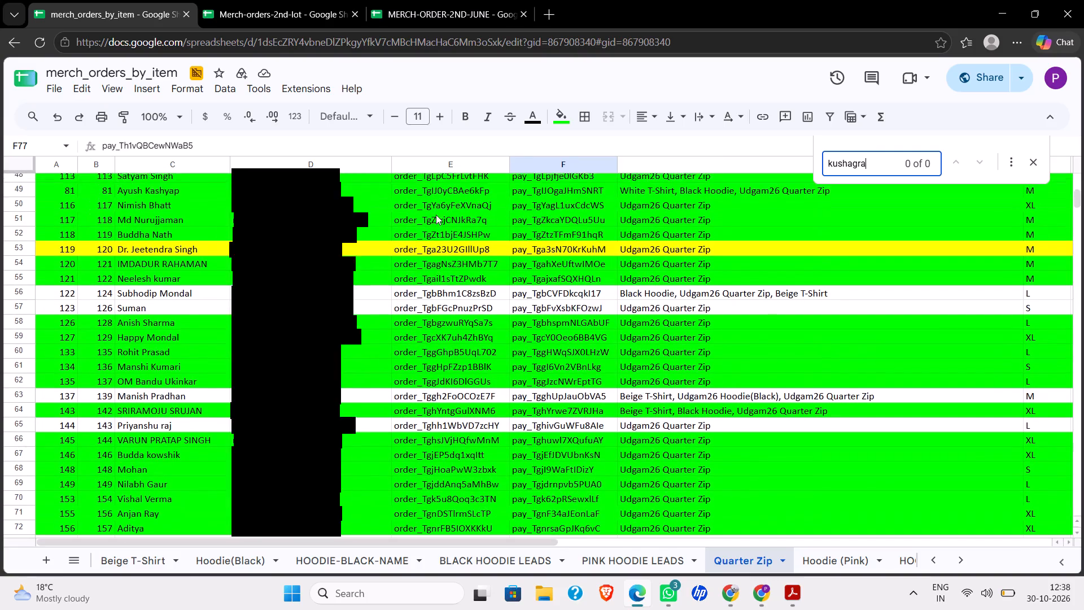
scroll(436, 215, "up", 2)
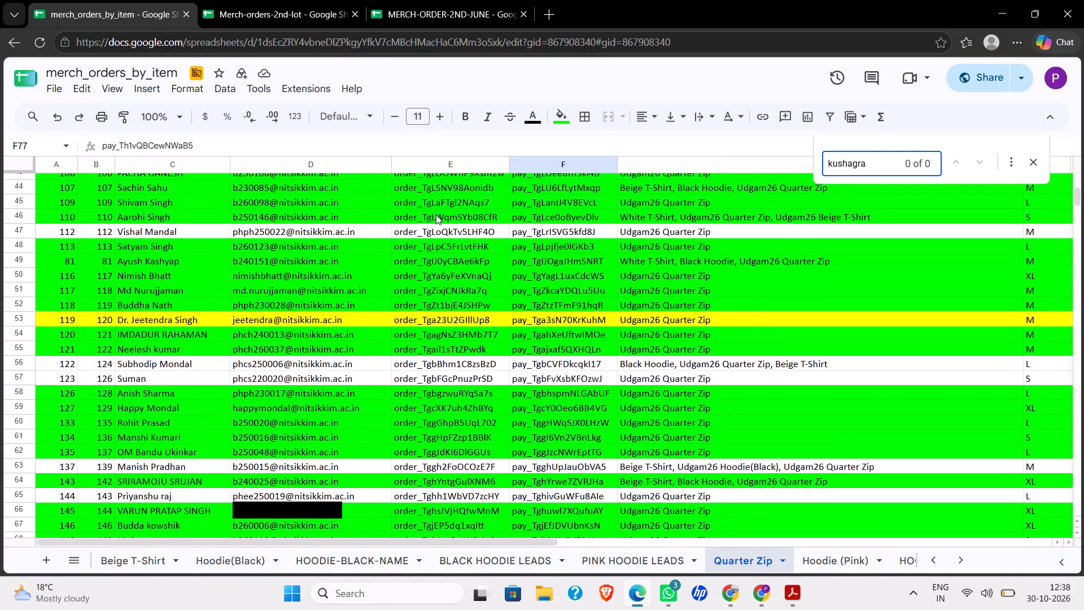
scroll(436, 215, "up", 2)
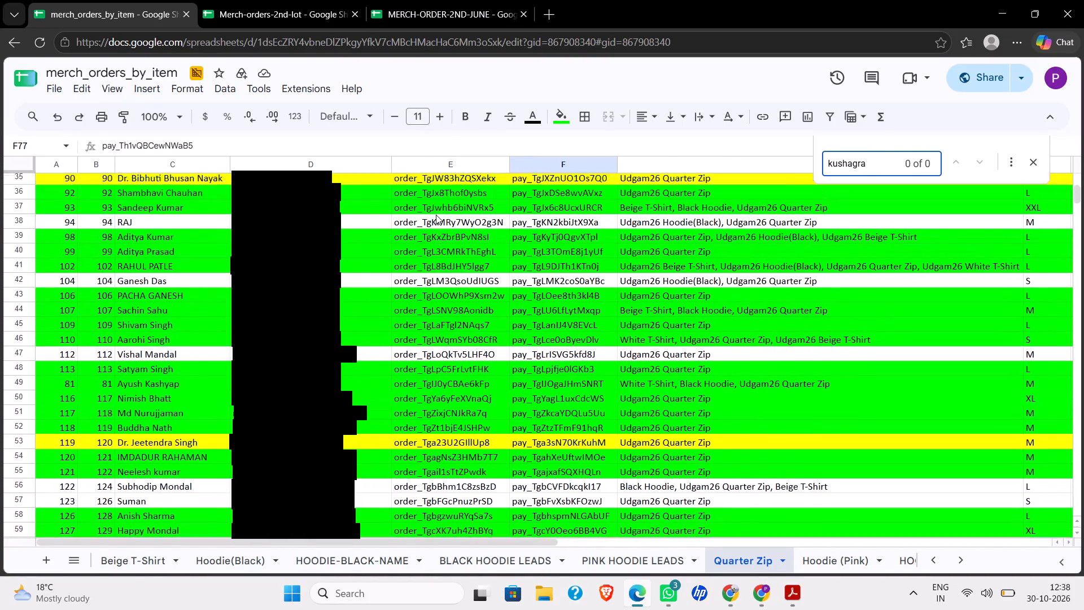
scroll(436, 215, "up", 2)
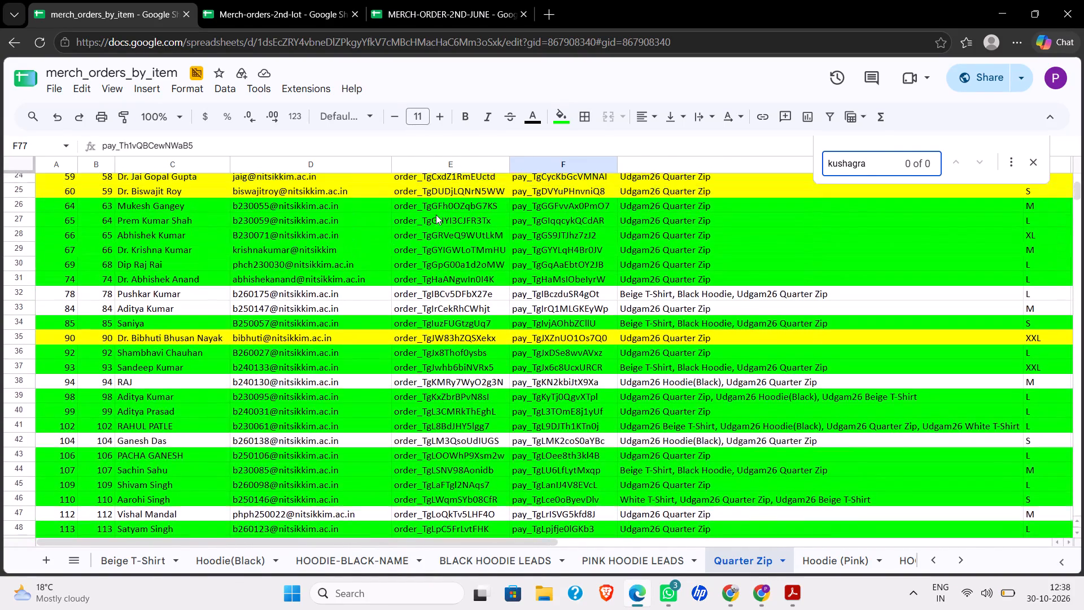
scroll(436, 215, "up", 2)
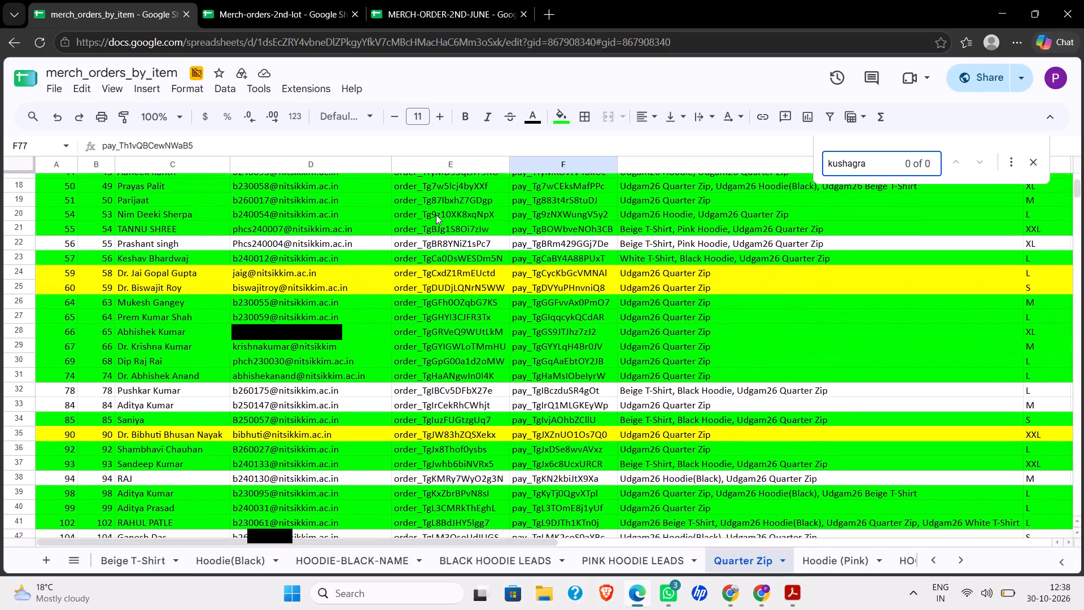
scroll(436, 215, "up", 2)
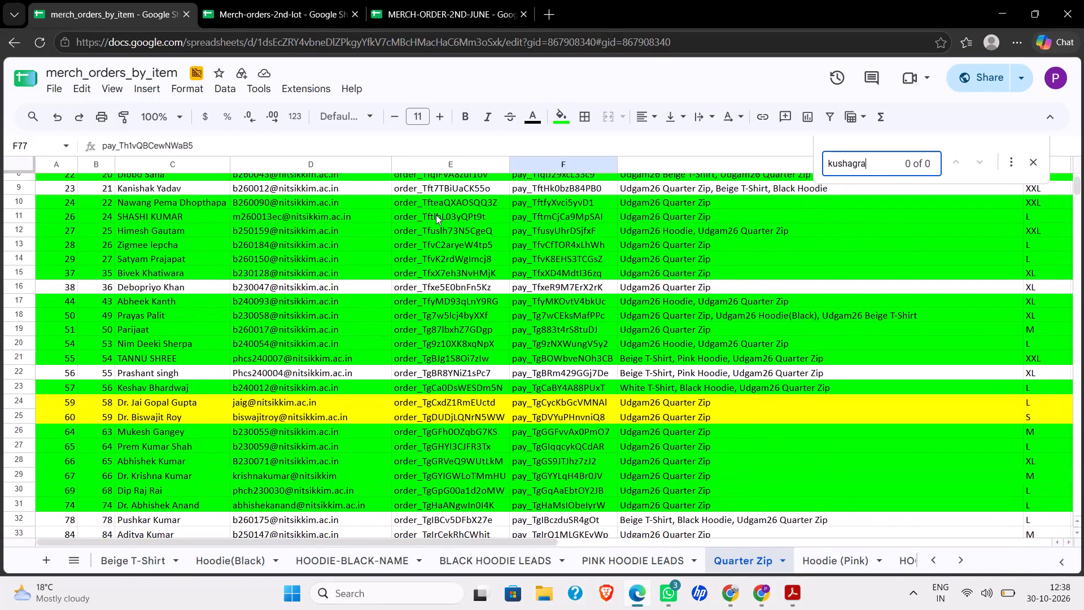
scroll(436, 215, "up", 2)
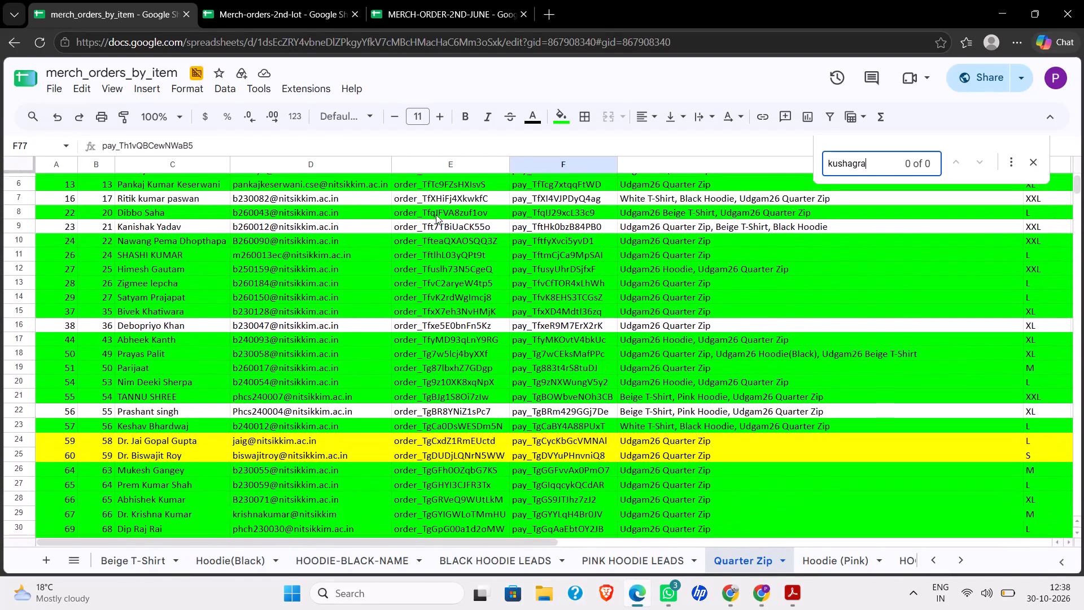
scroll(436, 215, "up", 1)
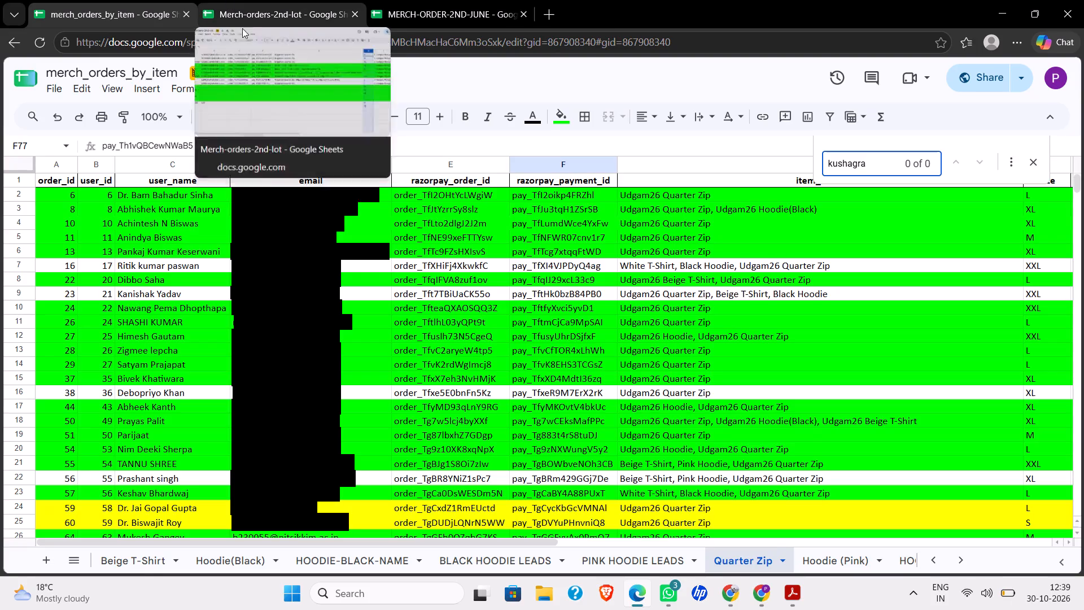
Switch to the Merch-orders-2nd-lot spreadsheet and select the XS-size buyer's entire row 3 in the Quarter Zipper sheet.
left_click(269, 9)
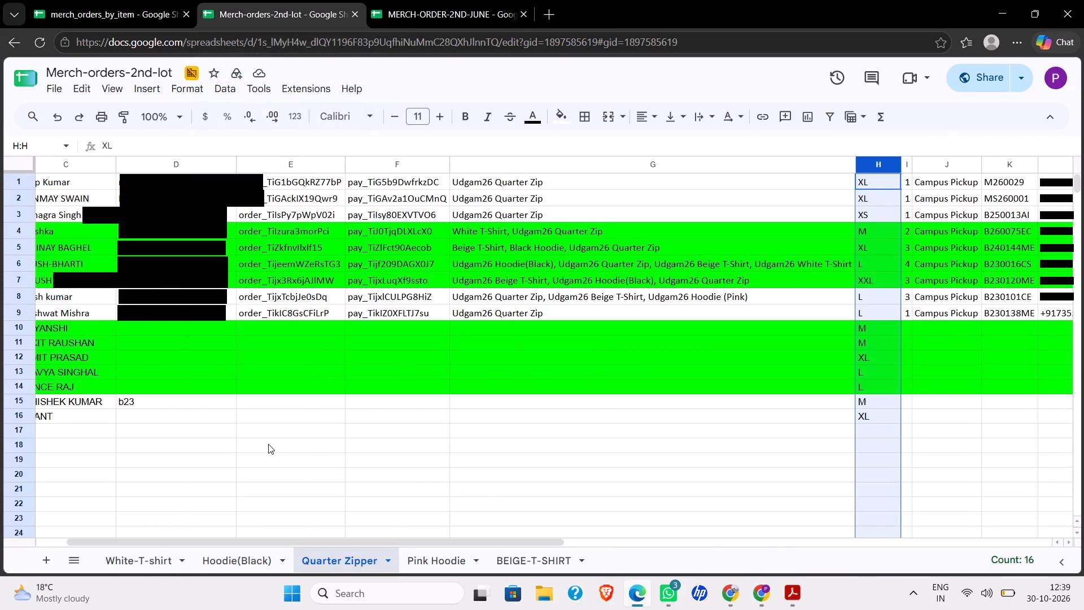
scroll(268, 444, "right", 4)
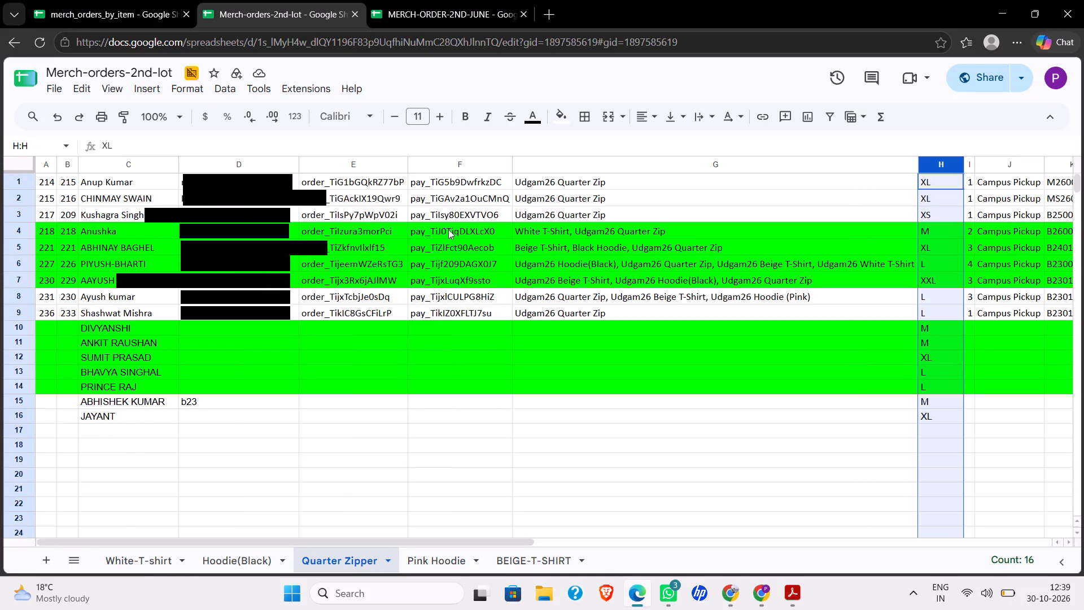
left_click(920, 219)
left_click(871, 216)
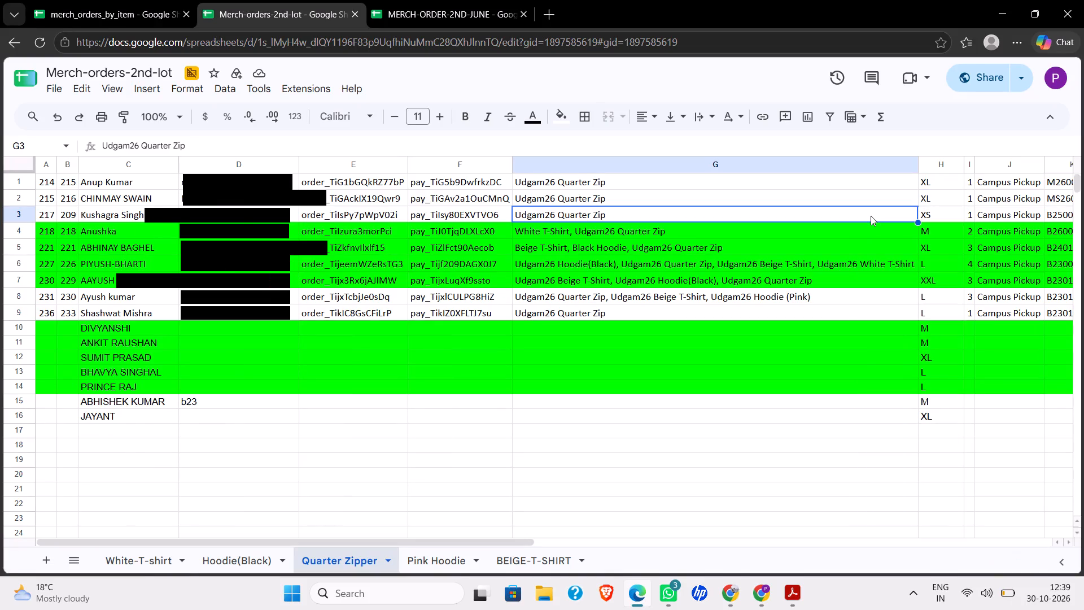
left_click(24, 216)
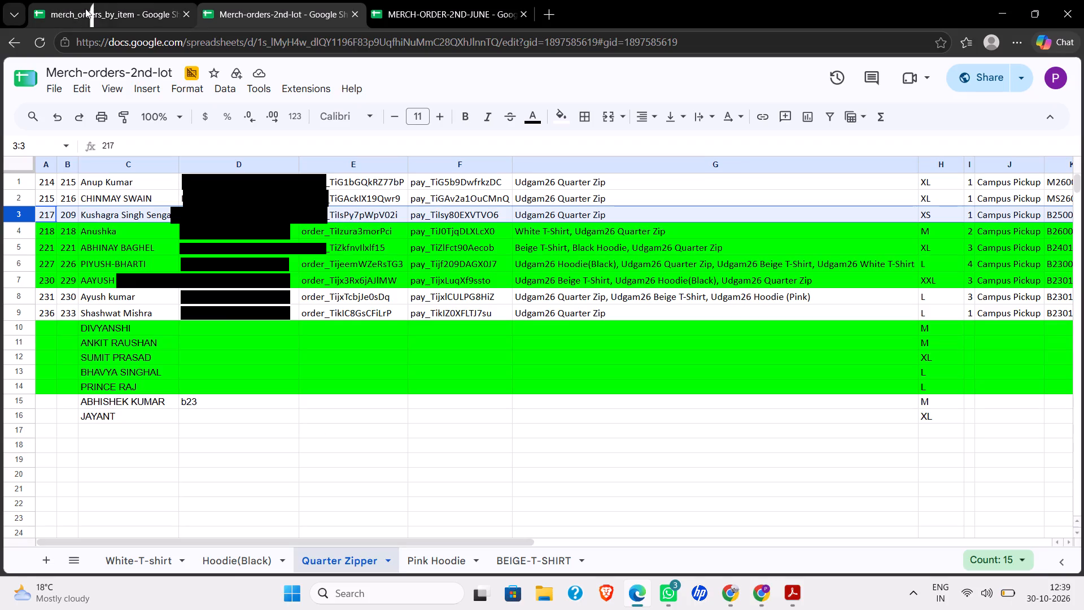
Return to the merch_orders_by_item spreadsheet, close the sheet search and create a filter on the Quarter Zip sheet's size column.
left_click(138, 12)
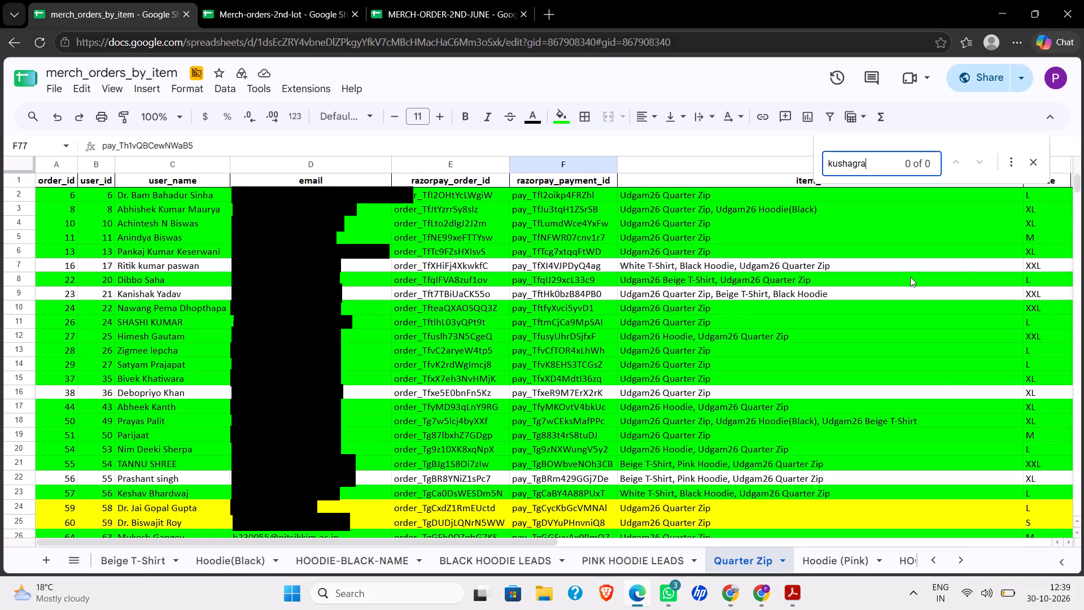
left_click(1037, 164)
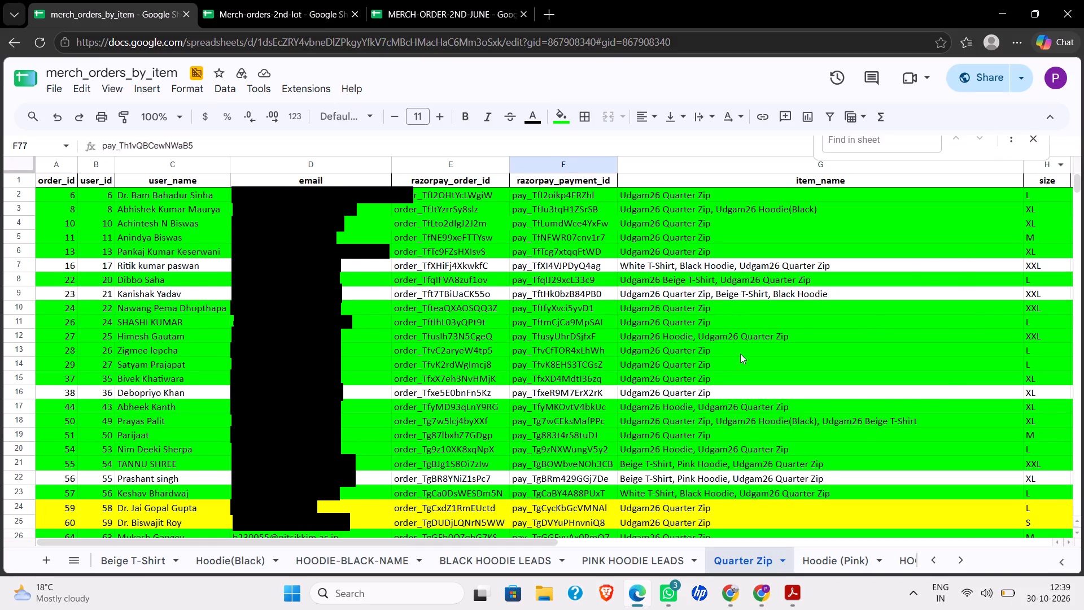
scroll(770, 324, "left", 2)
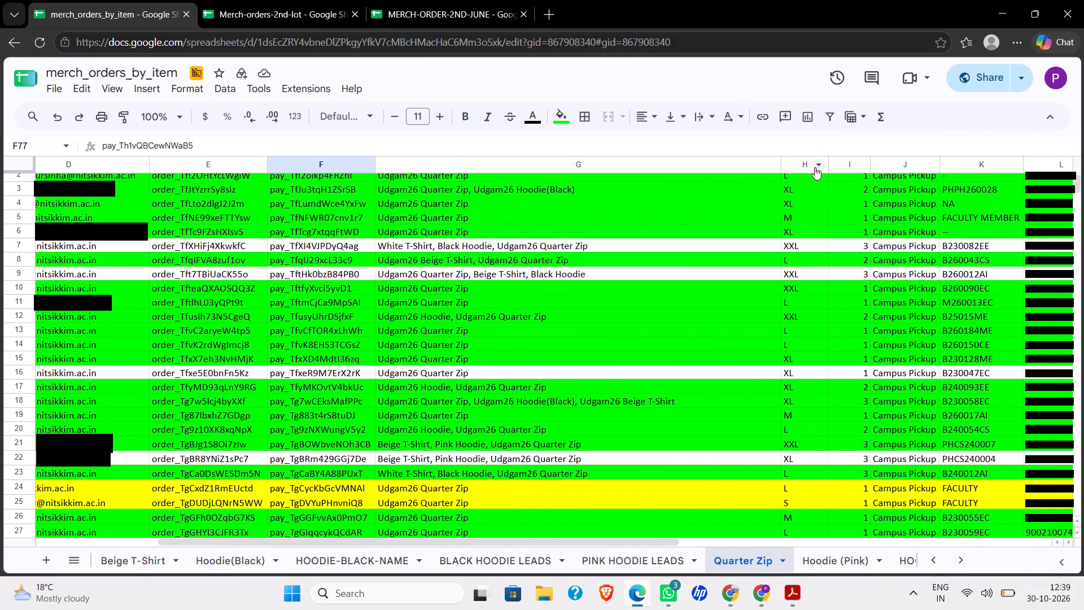
scroll(801, 191, "up", 1)
key("Left")
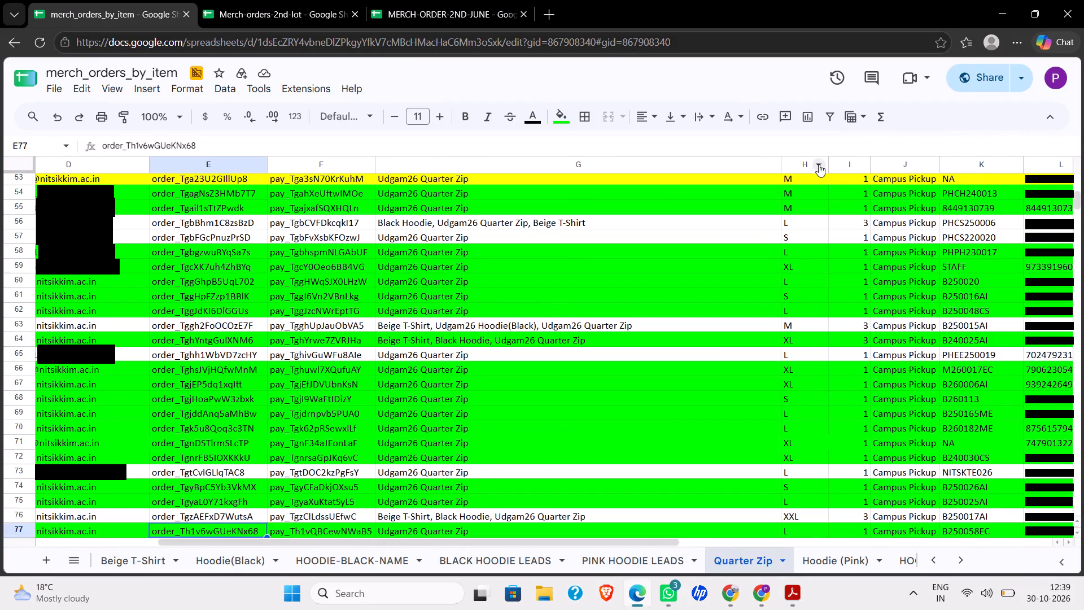
double_click(819, 164)
left_click(641, 397)
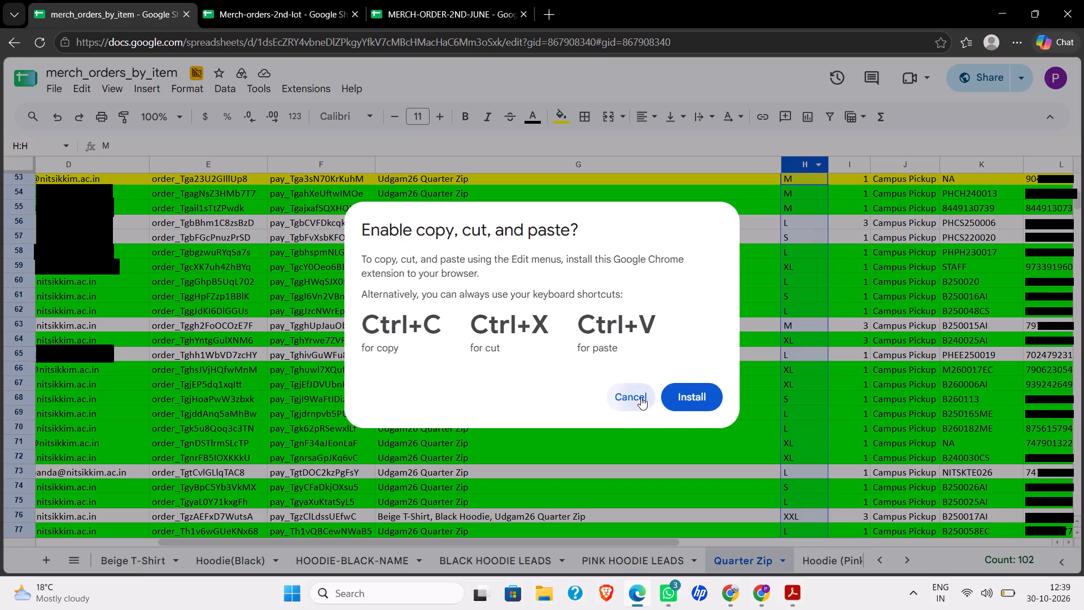
left_click(818, 167)
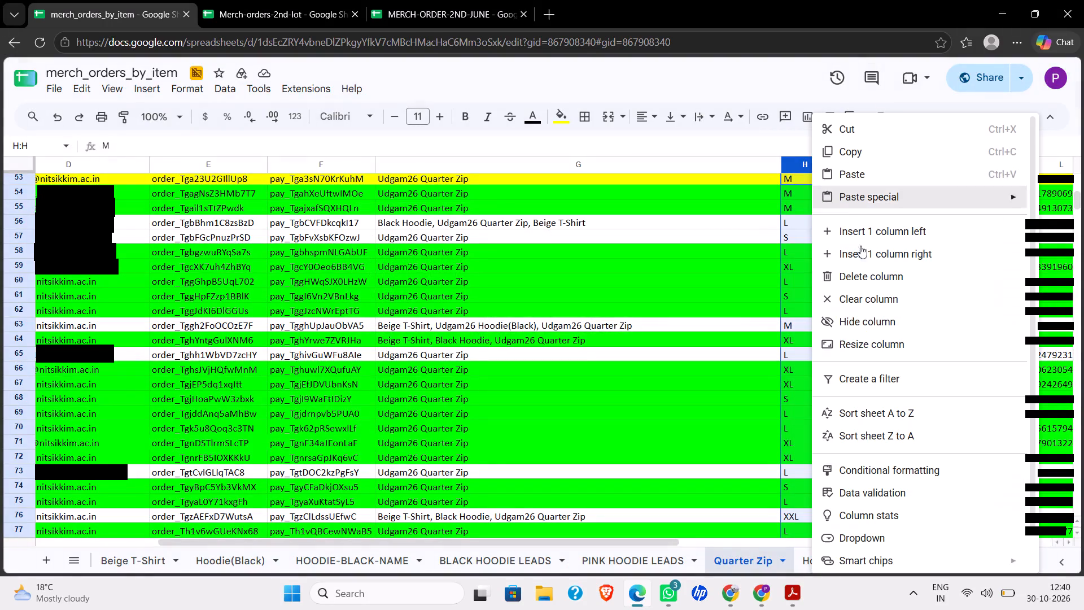
left_click(871, 386)
scroll(811, 292, "up", 3)
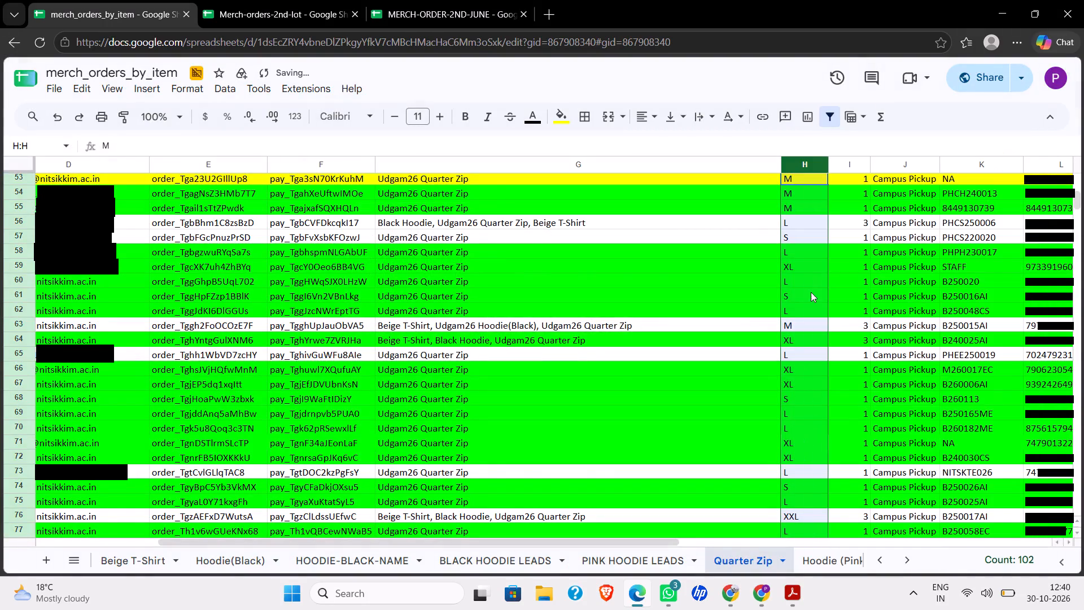
scroll(811, 292, "up", 15)
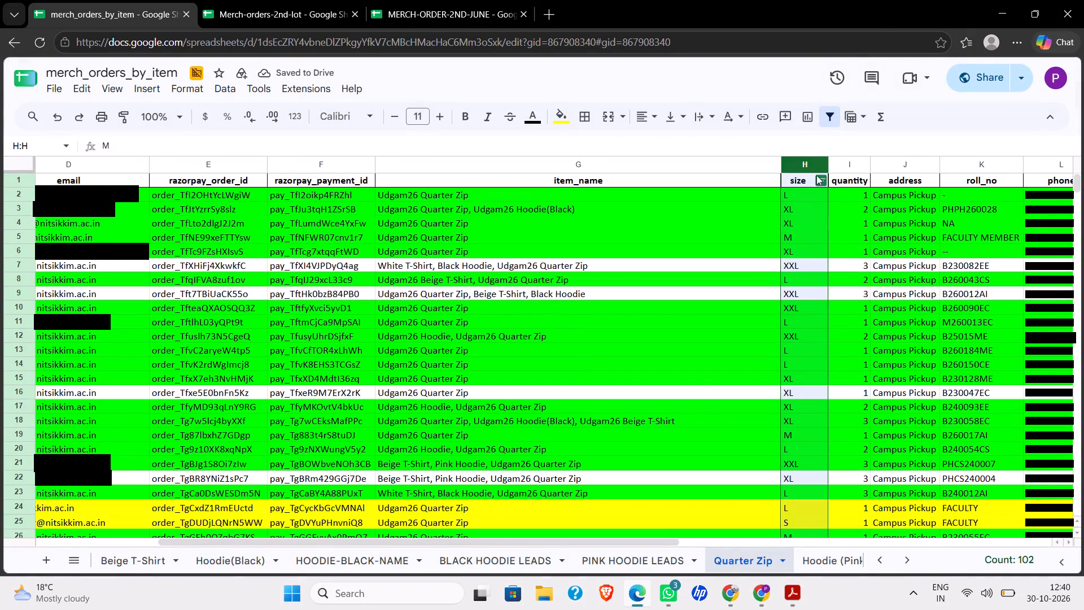
Check which sizes the size column's filter offers, leaving the filter selection as it is.
left_click(819, 181)
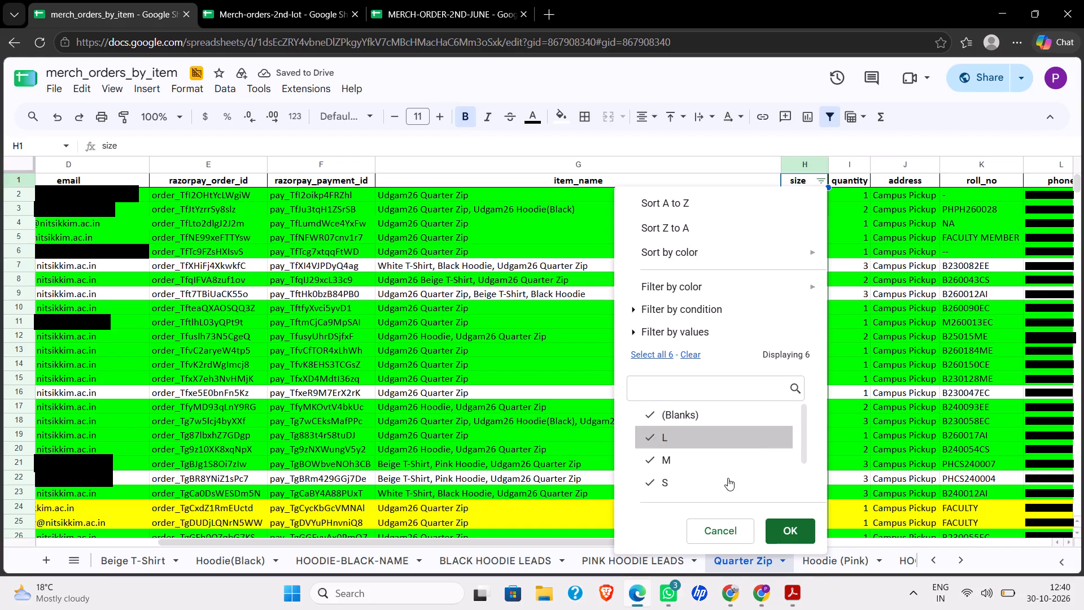
scroll(728, 478, "down", 2)
left_click(725, 535)
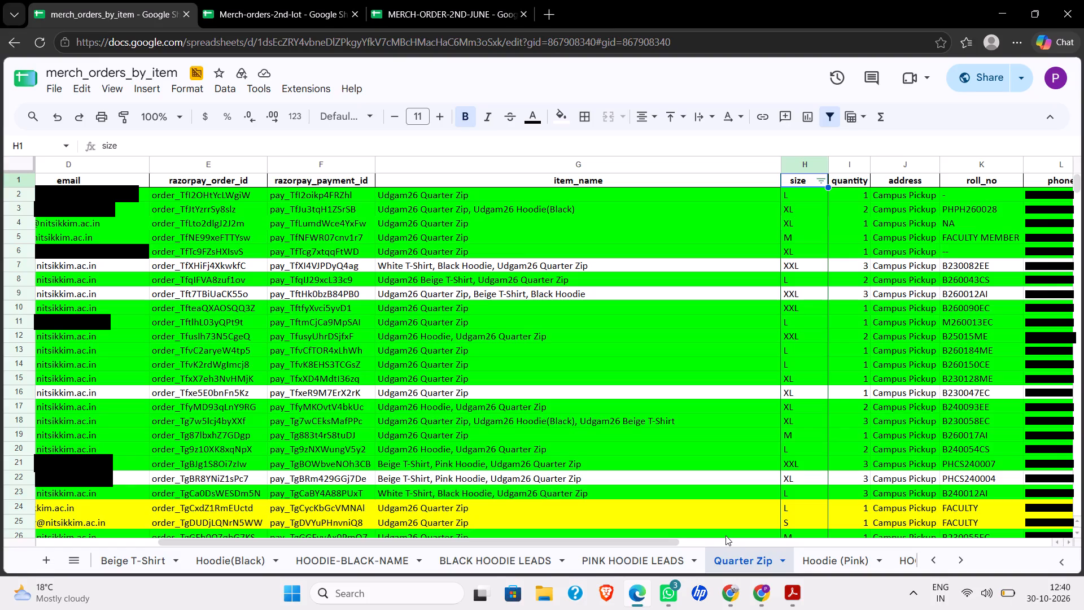
Look through the Quarter Zip orders again down to the end of the list, checking buyers, sizes and unmarked rows.
left_click(725, 535)
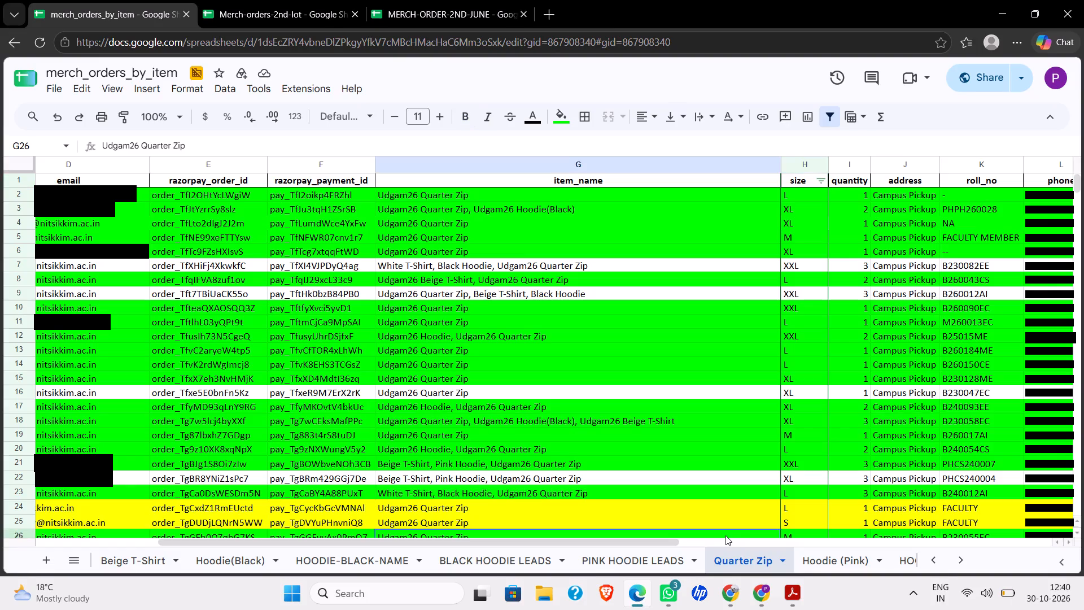
scroll(444, 383, "down", 3)
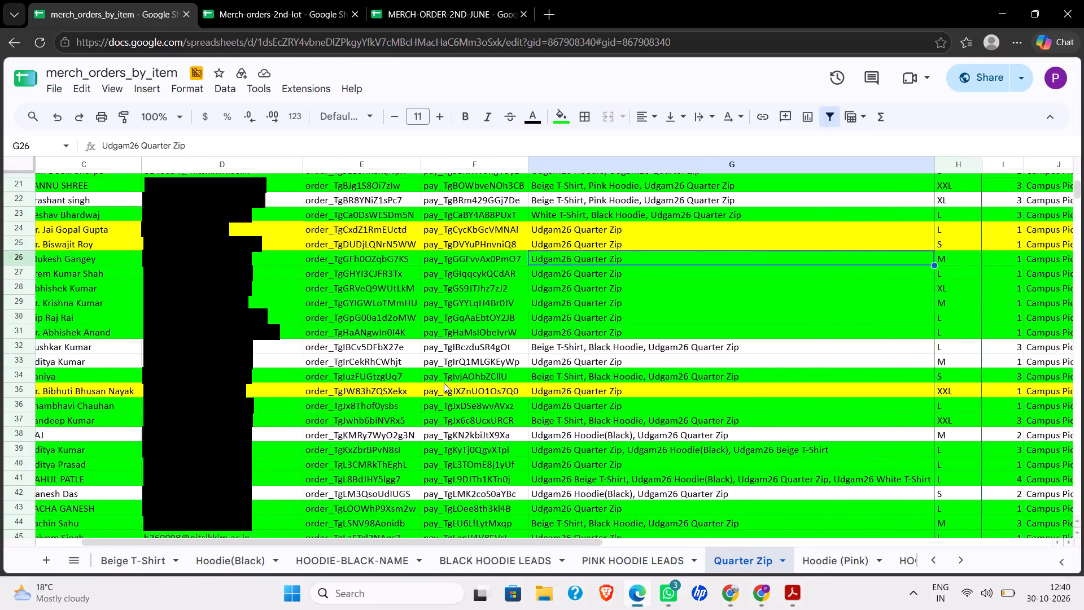
scroll(444, 383, "right", 5)
scroll(444, 383, "down", 4)
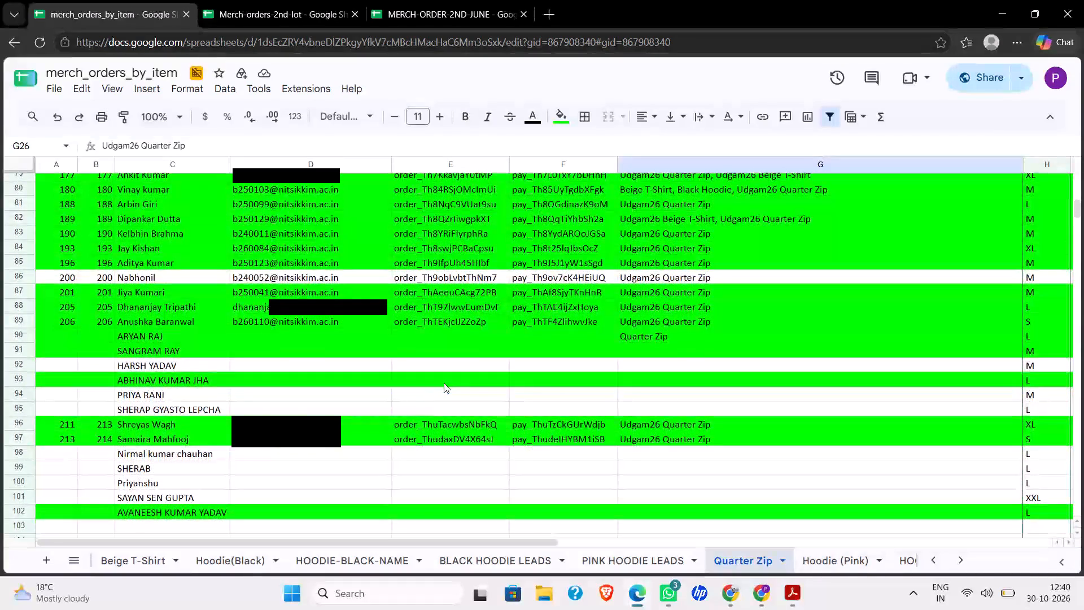
scroll(444, 383, "down", 1)
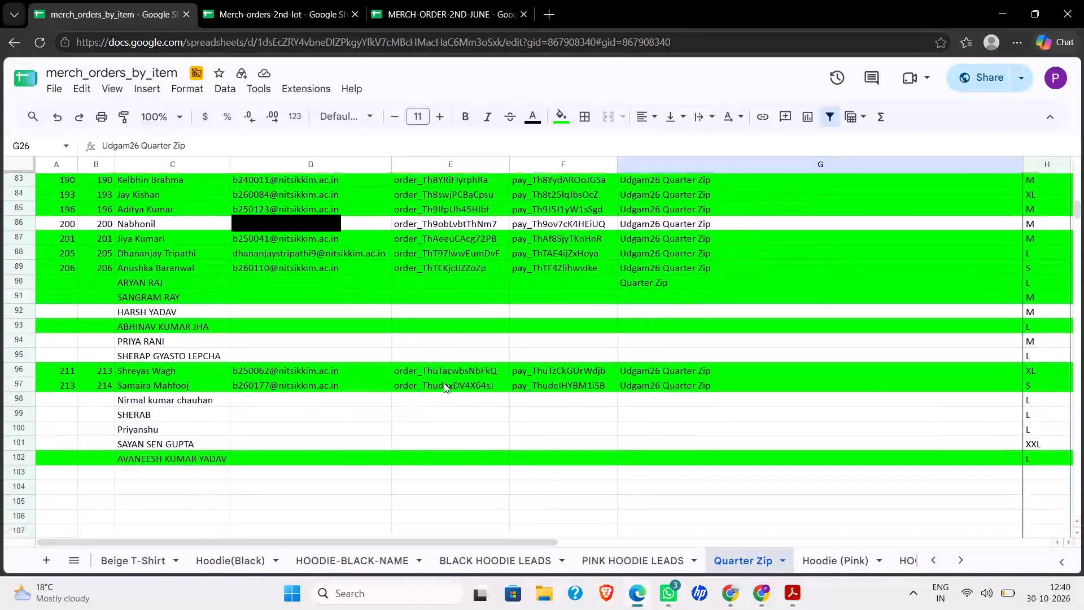
scroll(444, 383, "up", 2)
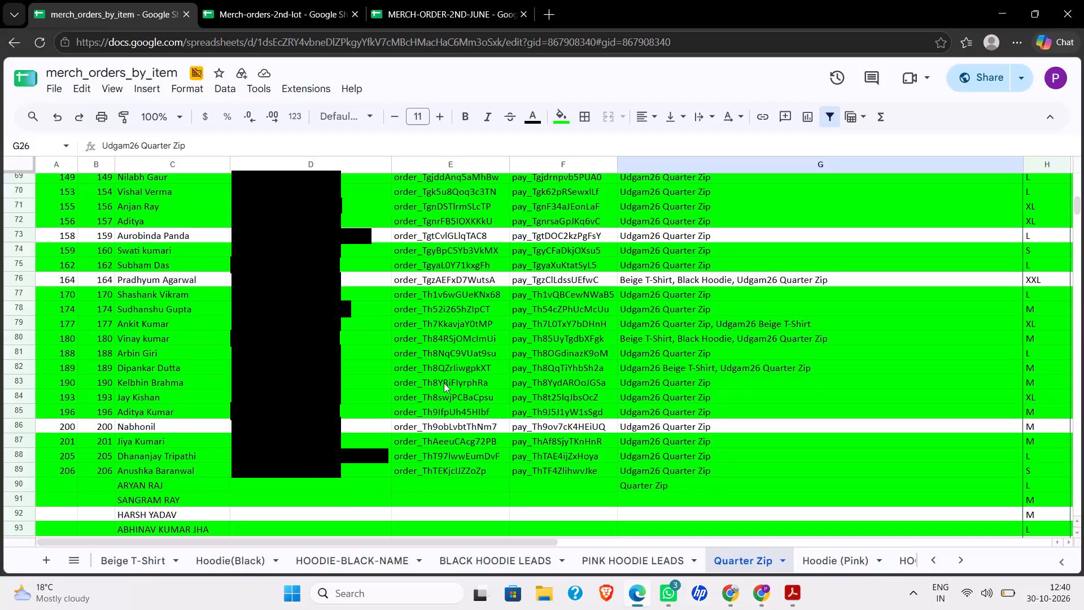
left_click(845, 556)
left_click(760, 566)
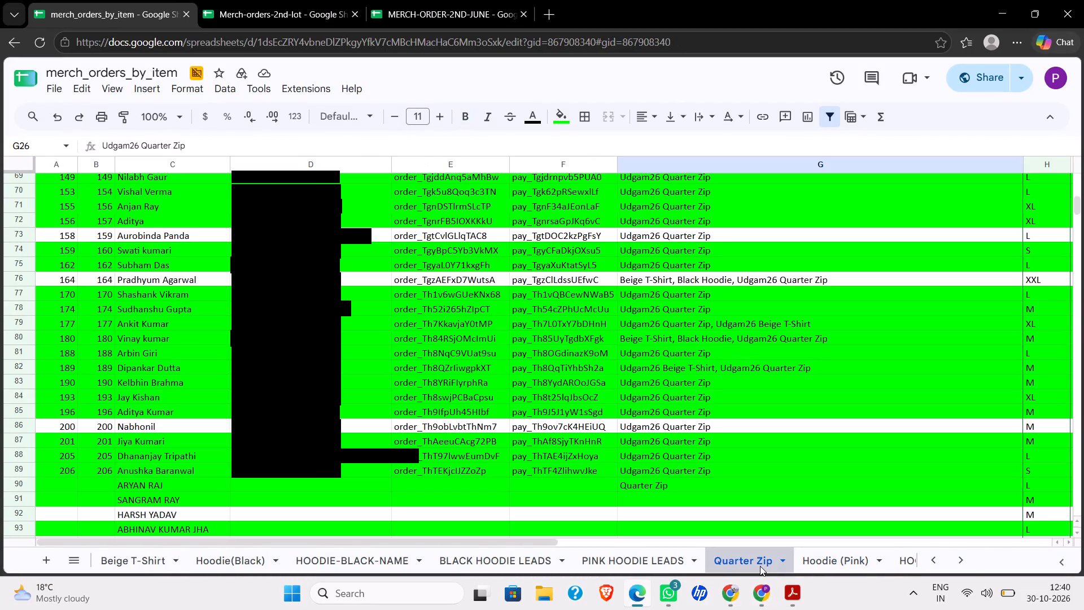
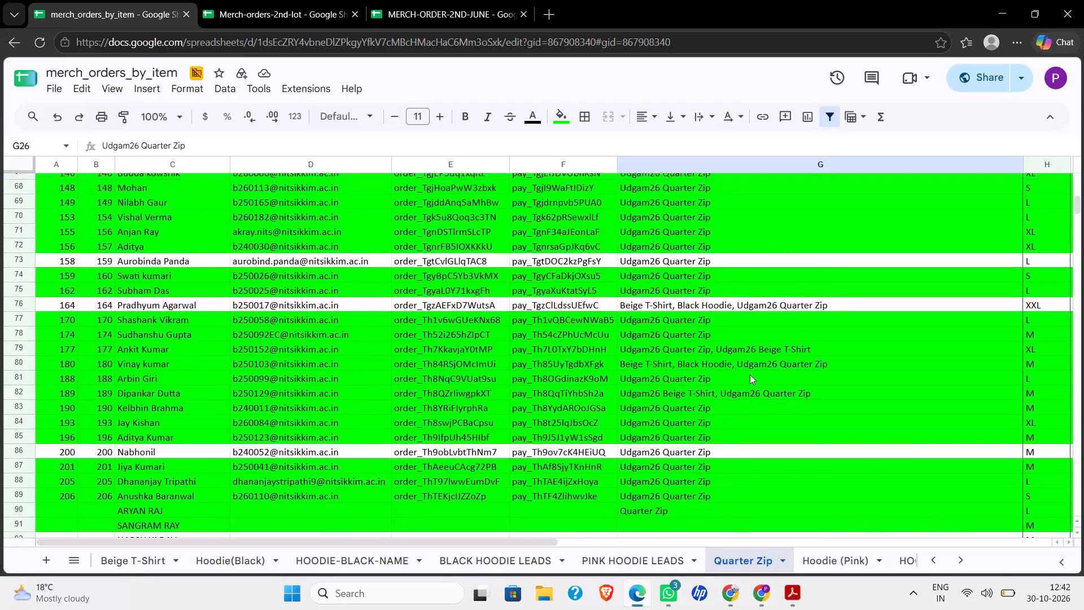
Return to the beginning of the Quarter Zip orders and review their columns from item names and sizes across to Parsed_Items.
scroll(750, 374, "up", 12)
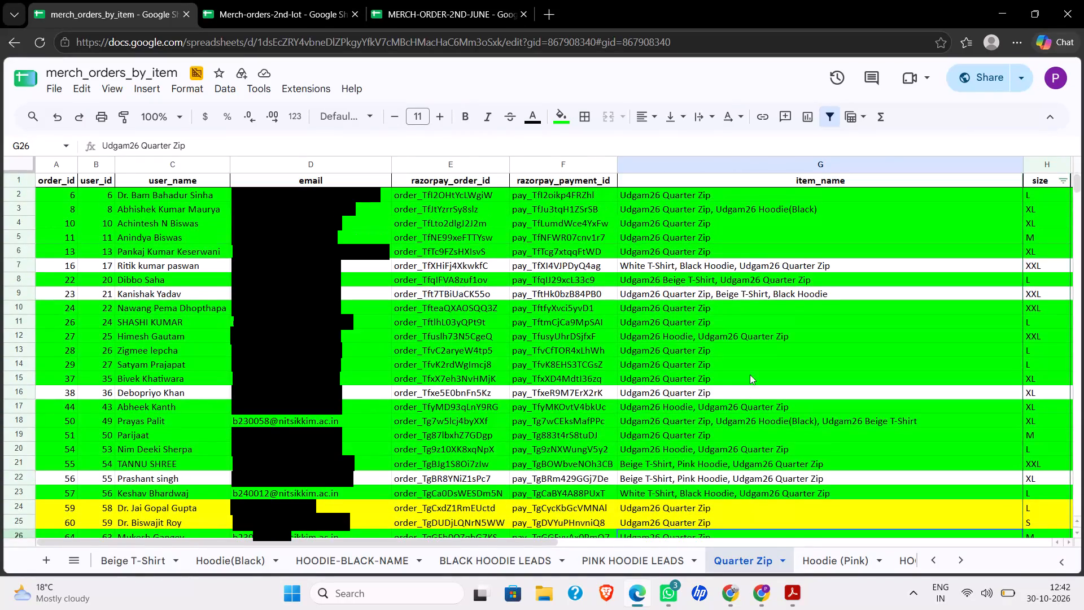
scroll(755, 312, "left", 5)
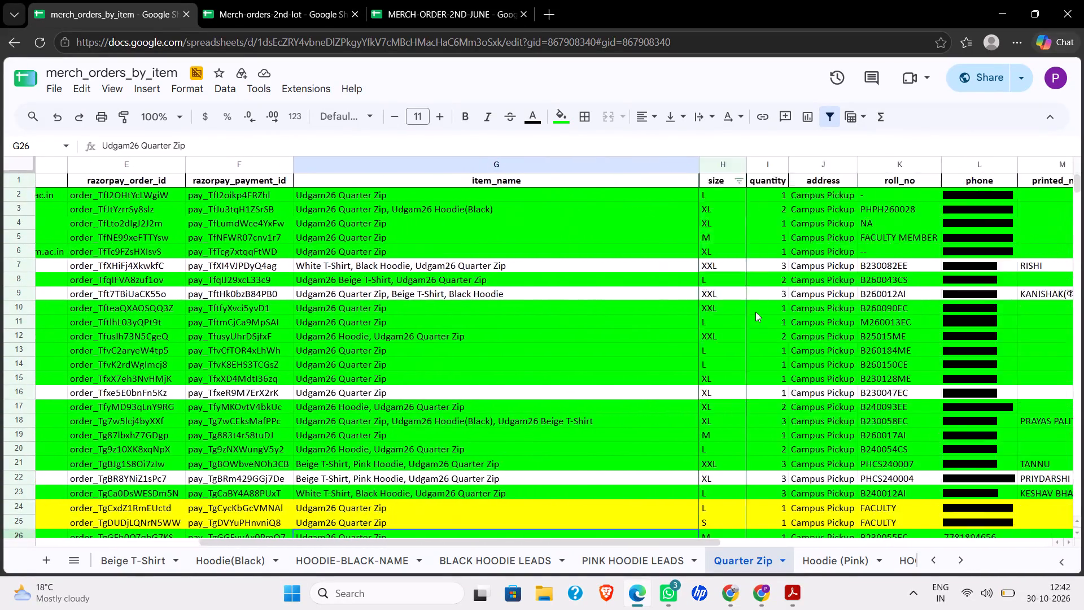
scroll(755, 312, "left", 1)
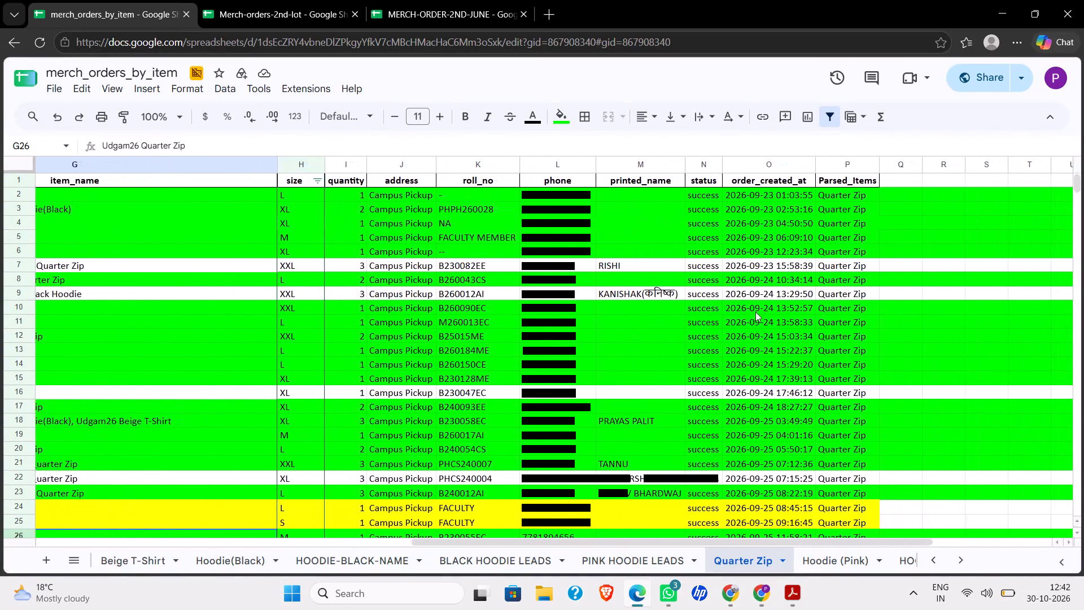
scroll(755, 312, "right", 1)
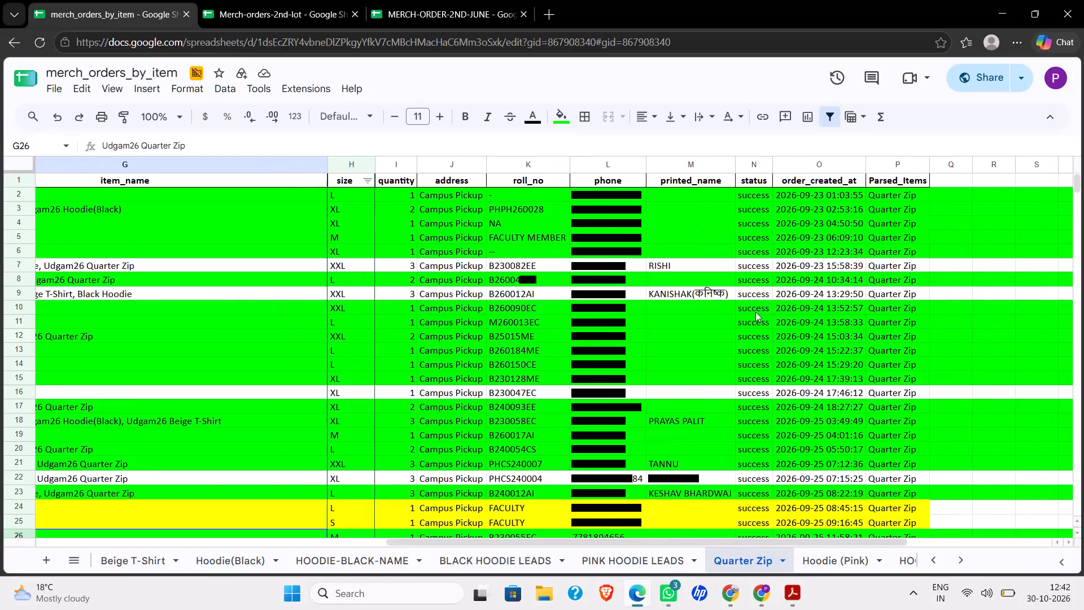
scroll(755, 312, "right", 2)
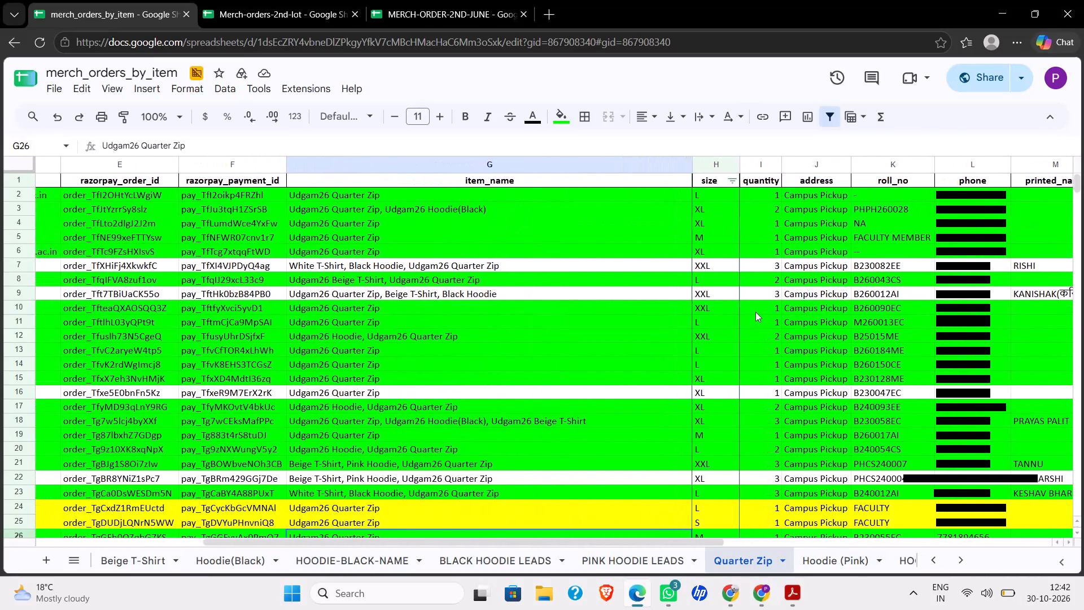
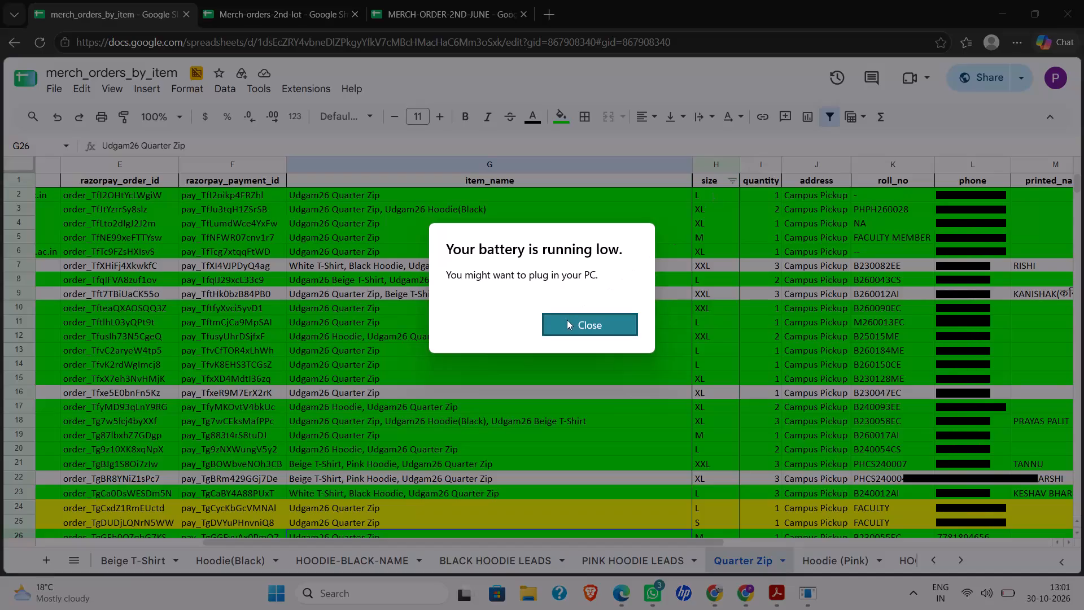
Dismiss the low-battery warning covering the Quarter Zip orders.
left_click(579, 317)
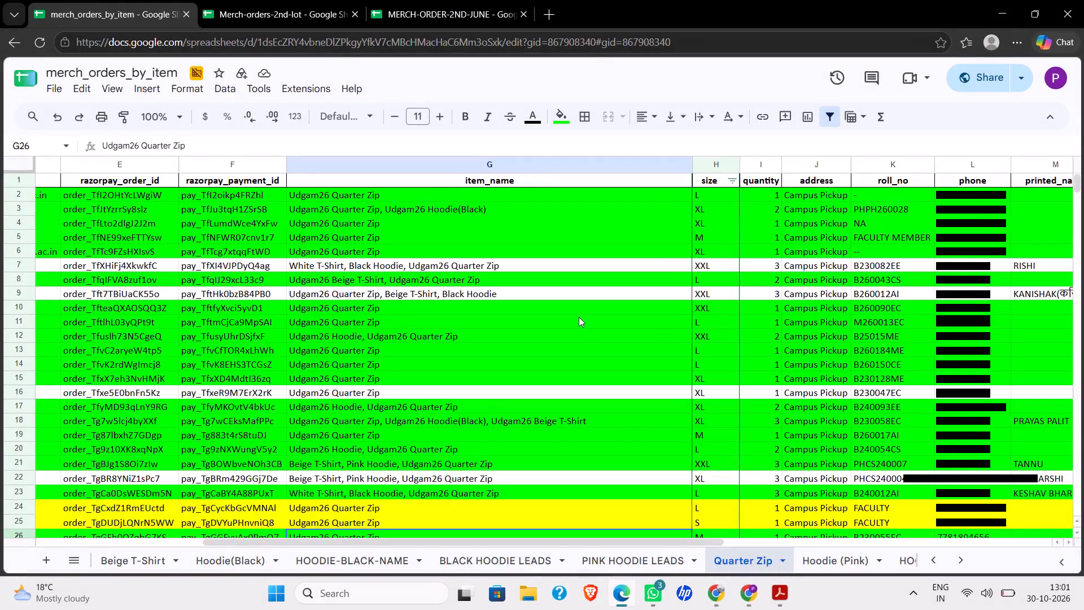
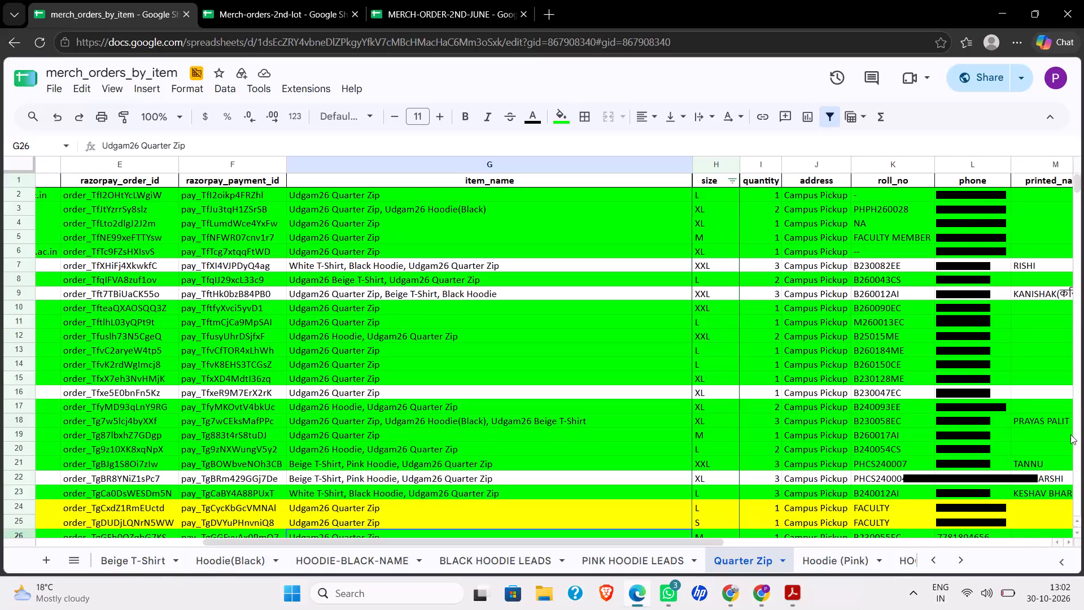
Filter the size column of the Quarter Zip sheet to show only size S orders.
left_click(734, 181)
left_click(631, 416)
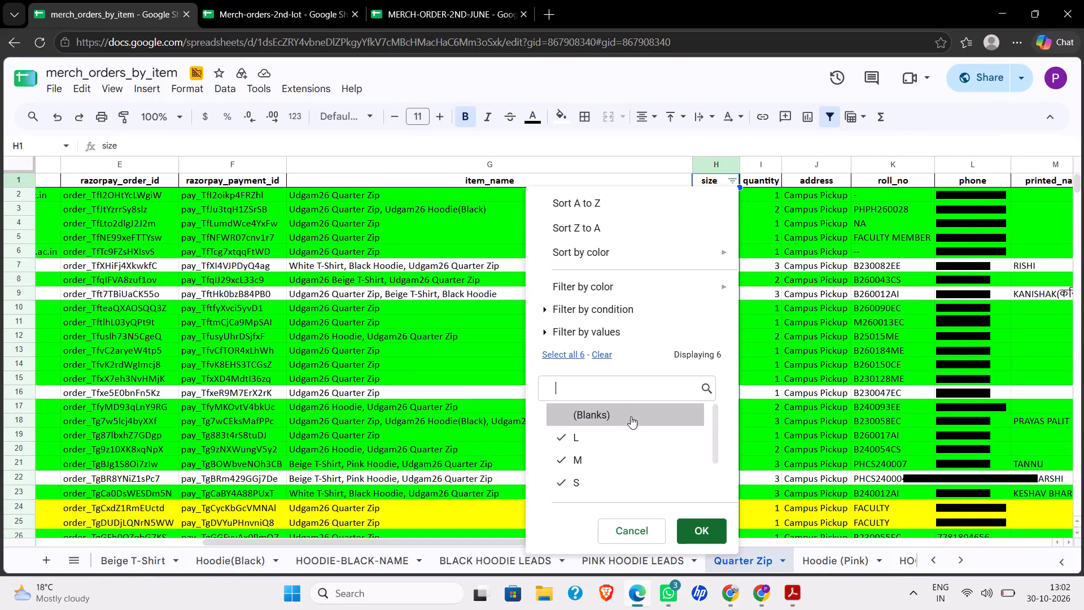
left_click(622, 448)
left_click(614, 480)
left_click(614, 480)
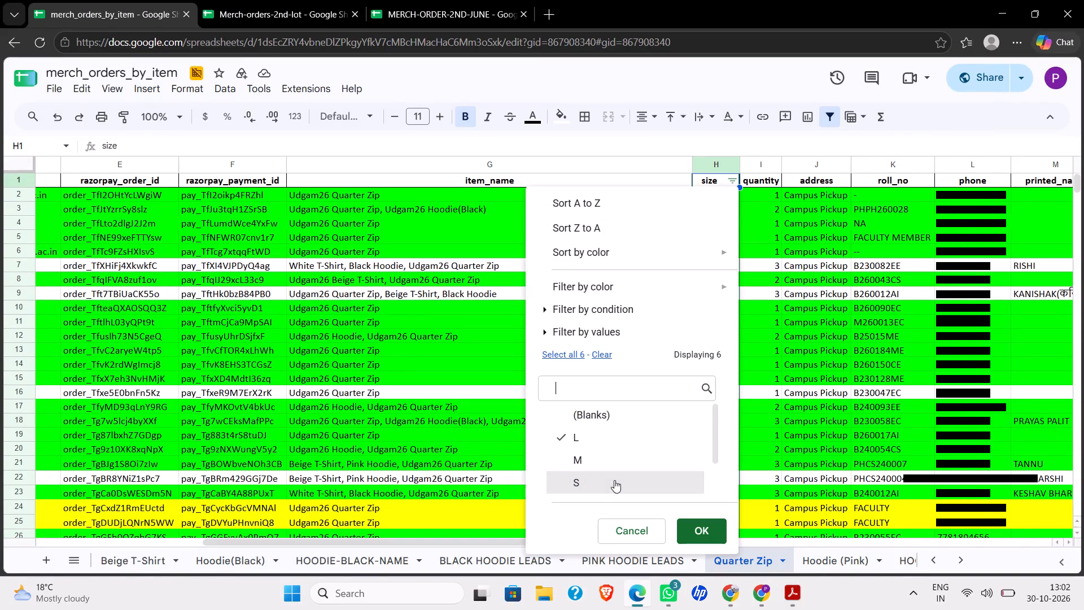
left_click(598, 436)
scroll(598, 436, "down", 1)
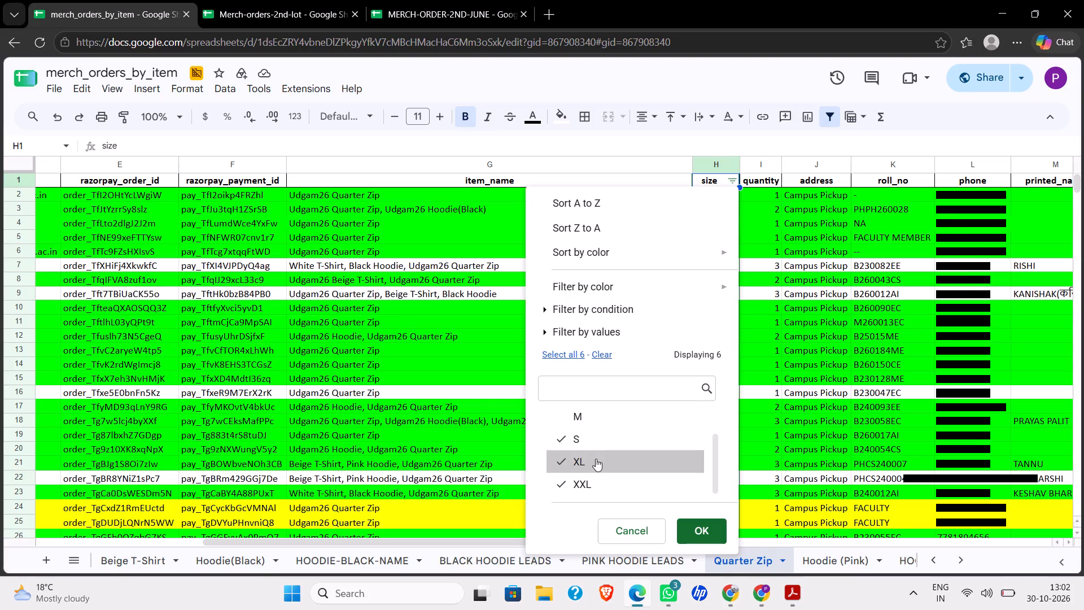
left_click(596, 459)
left_click(597, 473)
left_click(700, 529)
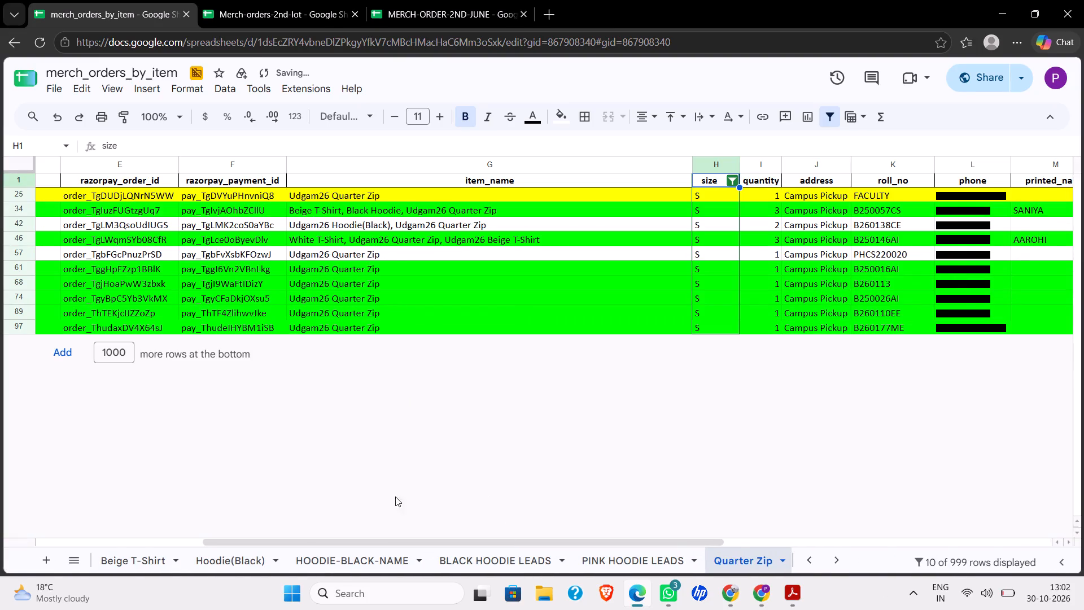
Check the Quarter Zipper sheet in the Merch-orders-2nd-lot spreadsheet, and return to merch_orders_by_item.
left_click(295, 19)
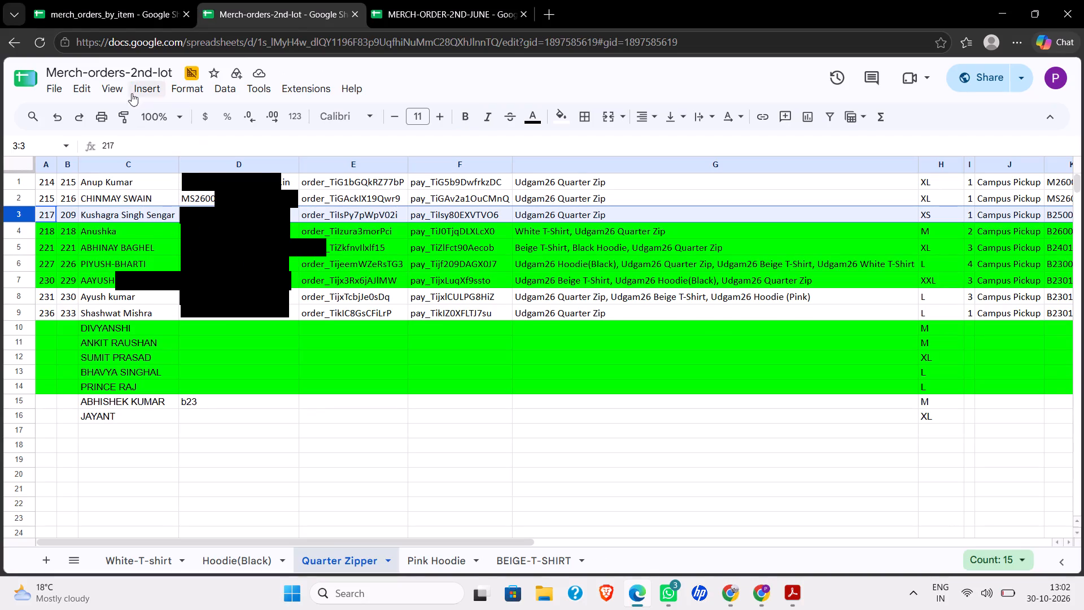
left_click(117, 11)
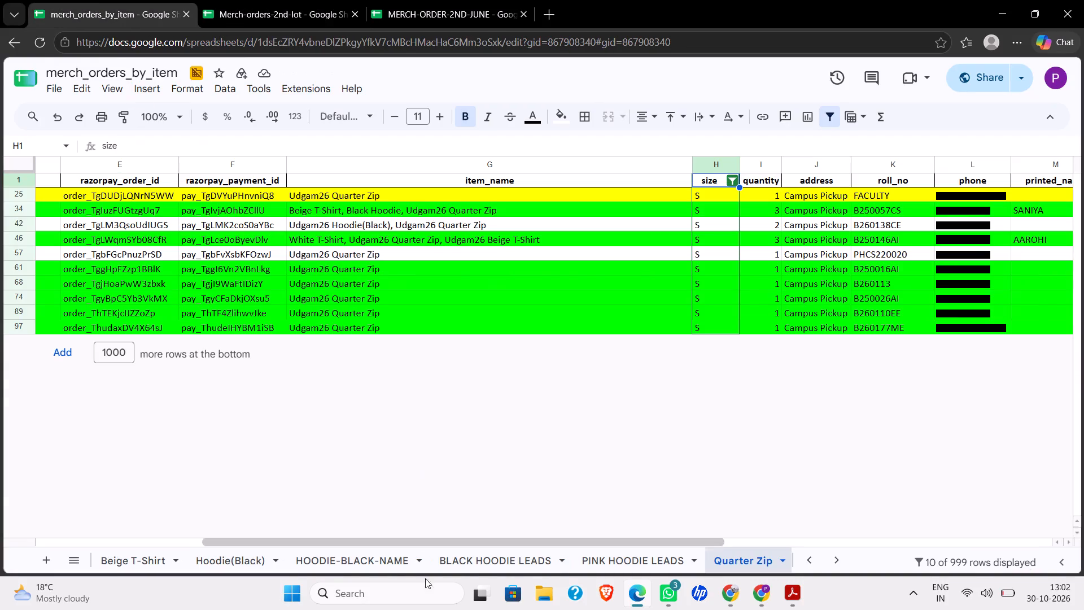
Create a filter on the size column of the Hoodie(Black) sheet.
left_click(260, 564)
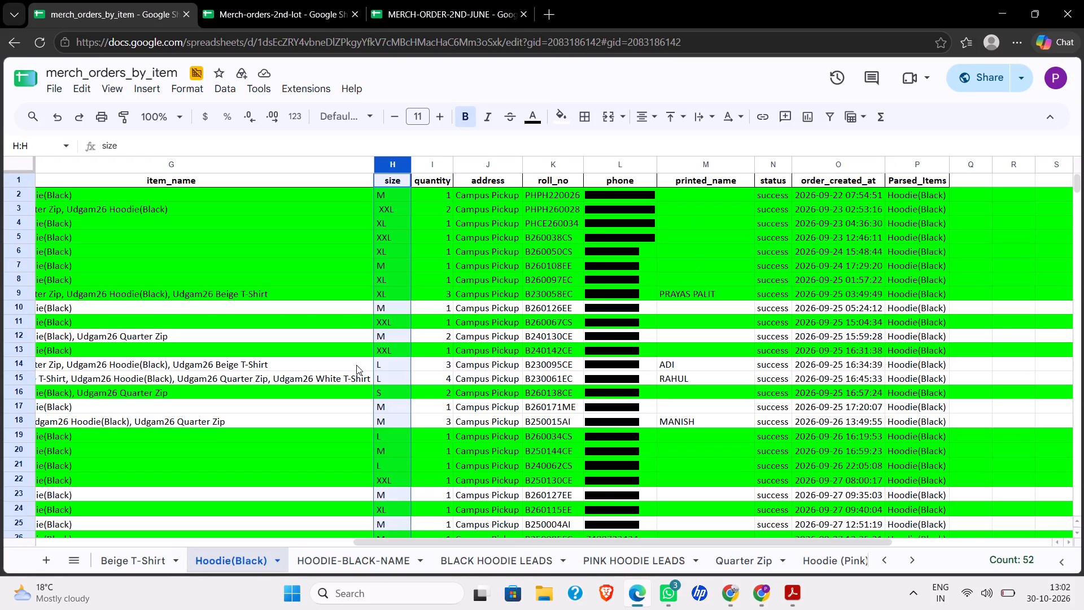
left_click(404, 168)
left_click(461, 382)
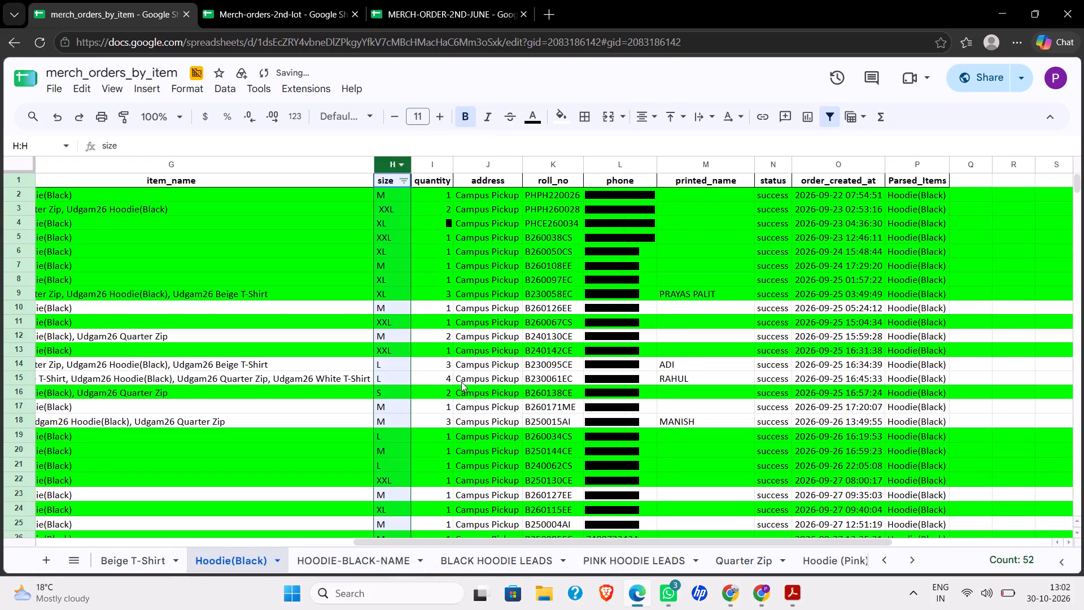
Filter the Hoodie(Black) size column to show only sizes S and XS.
left_click(401, 182)
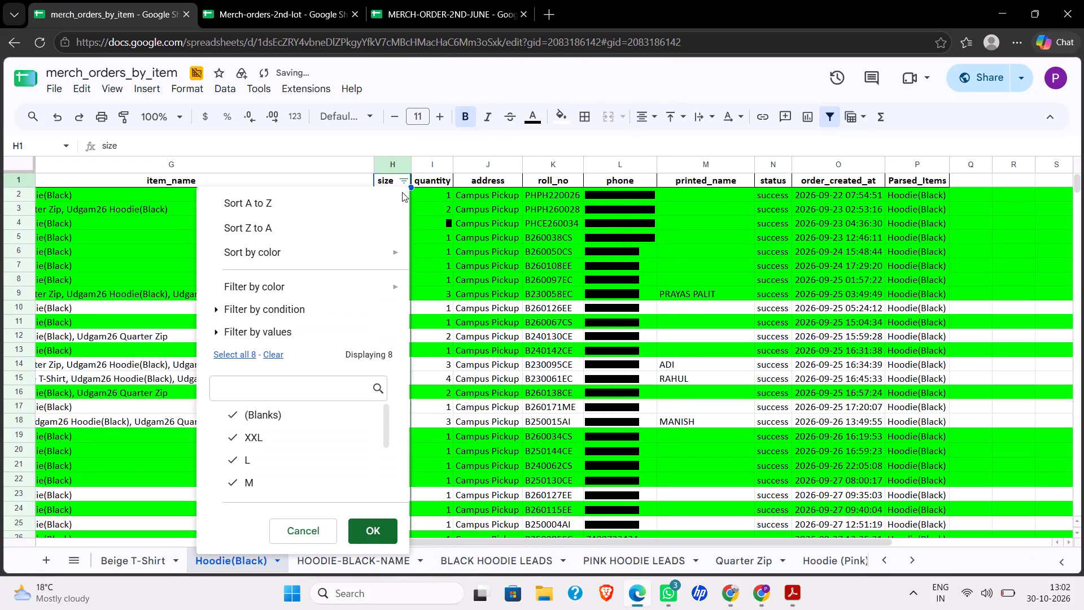
left_click(298, 419)
left_click(292, 441)
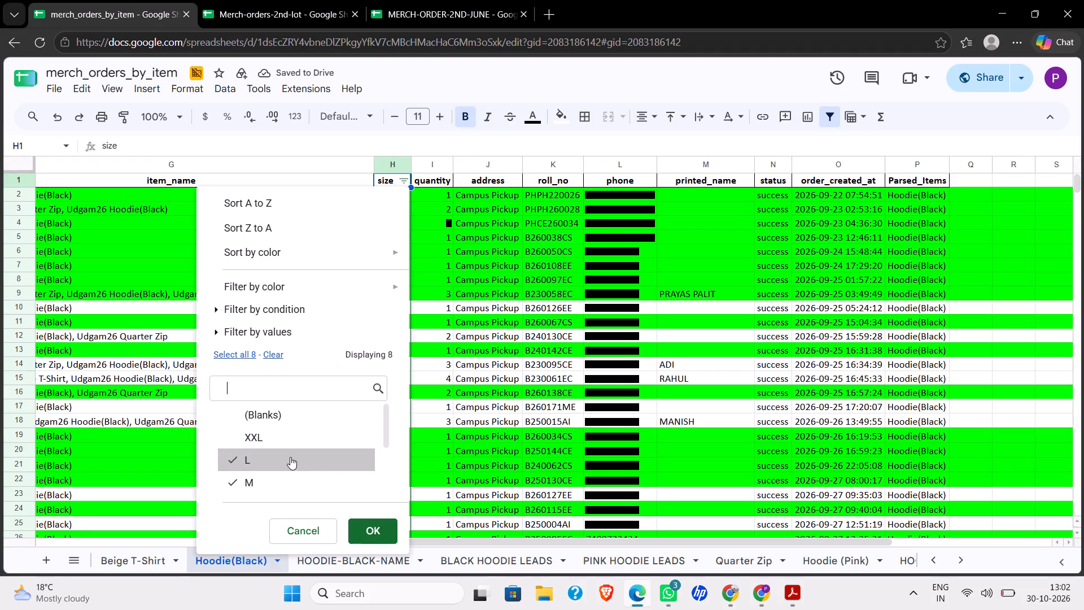
left_click(290, 457)
left_click(289, 476)
scroll(289, 476, "down", 1)
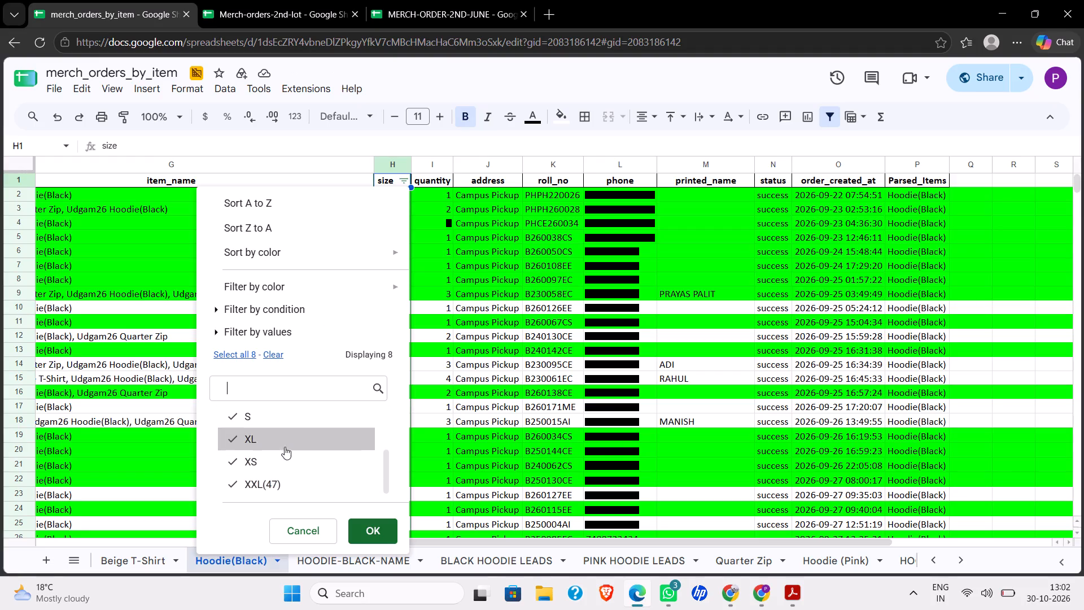
left_click(285, 447)
left_click_drag(283, 465, 282, 478)
left_click(282, 478)
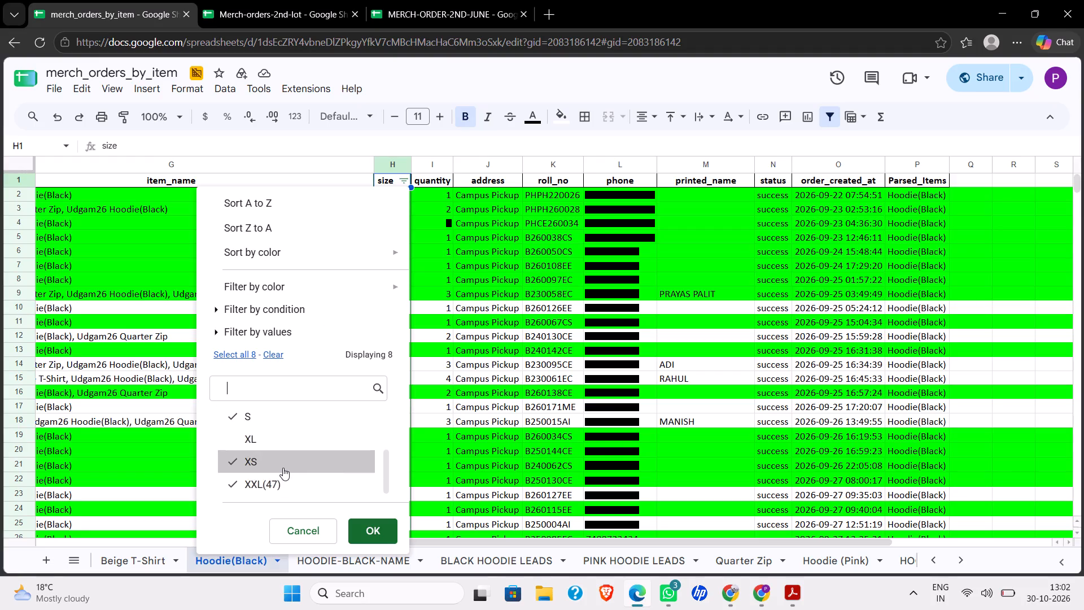
left_click(281, 489)
left_click(373, 529)
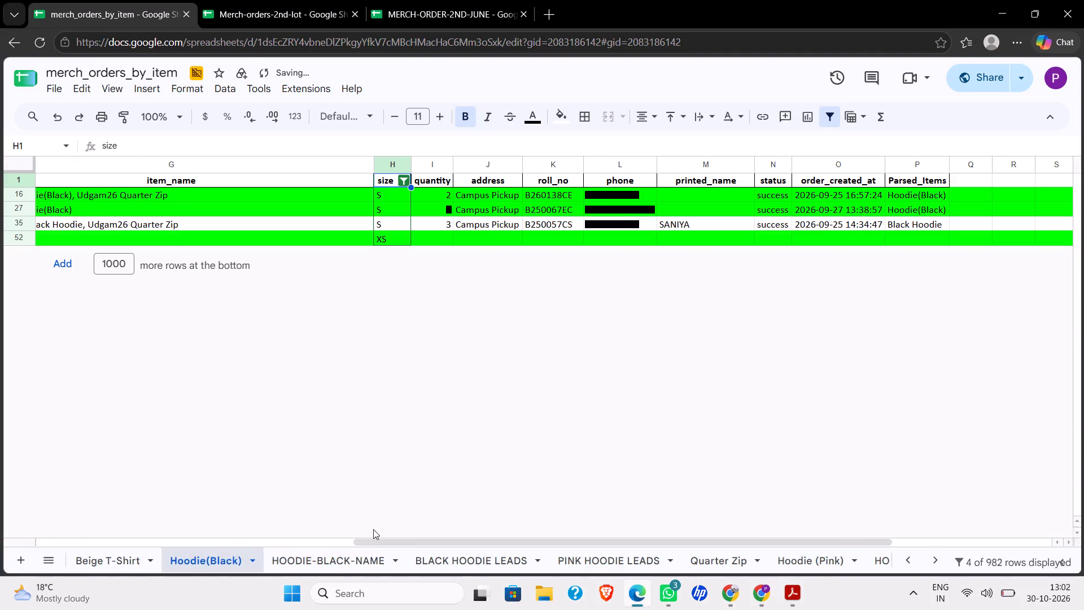
Review the filtered black hoodie orders and fill row 35, the unmarked size S order, with green.
scroll(381, 338, "right", 3)
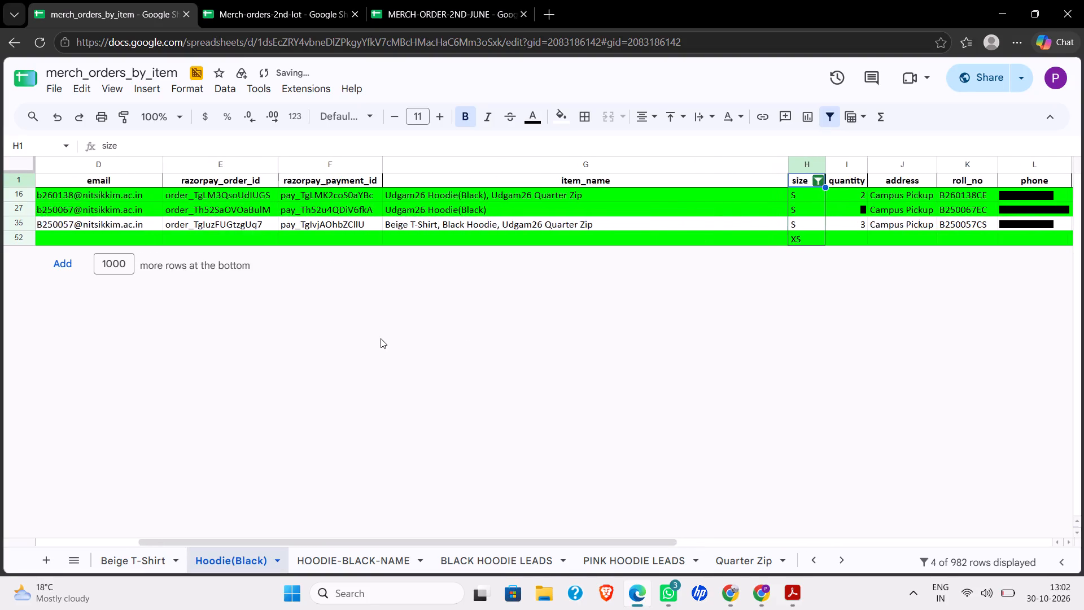
scroll(381, 338, "right", 3)
scroll(381, 338, "left", 3)
scroll(381, 338, "right", 1)
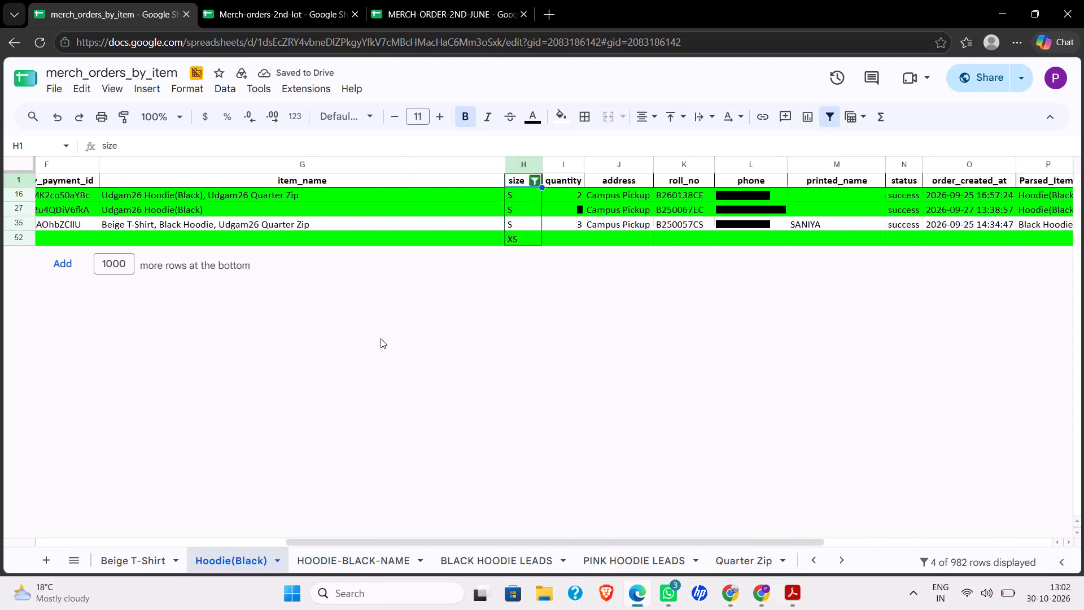
scroll(381, 338, "right", 1)
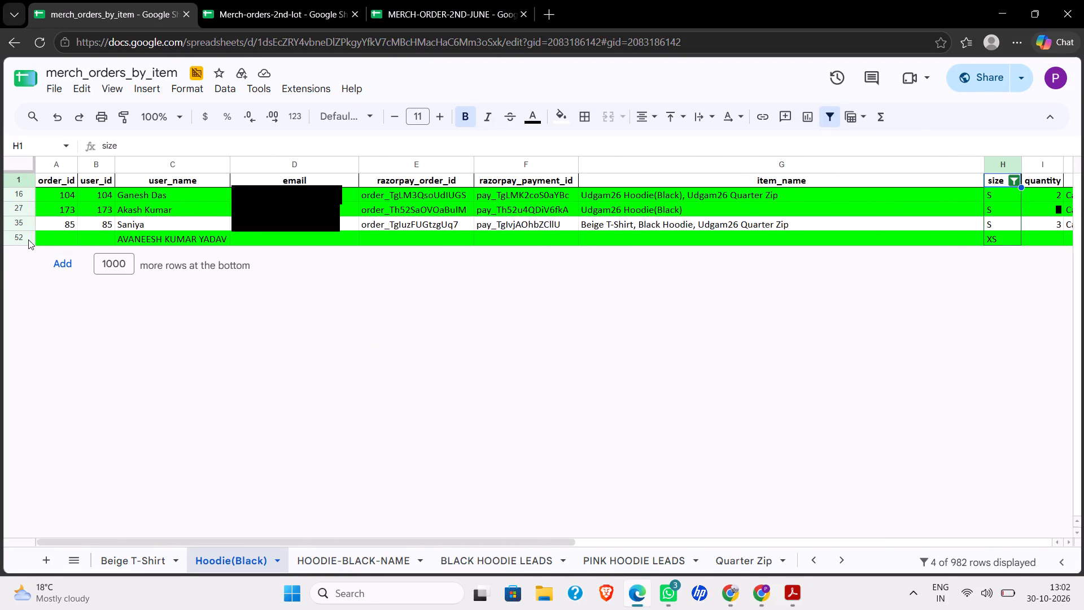
left_click(391, 412)
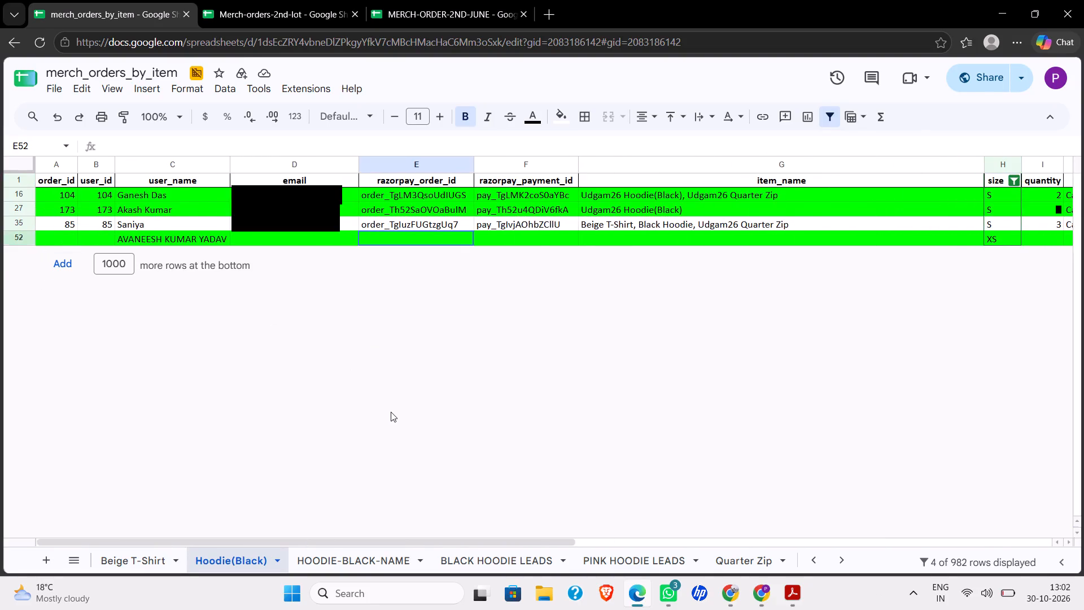
scroll(431, 269, "left", 4)
scroll(431, 269, "right", 5)
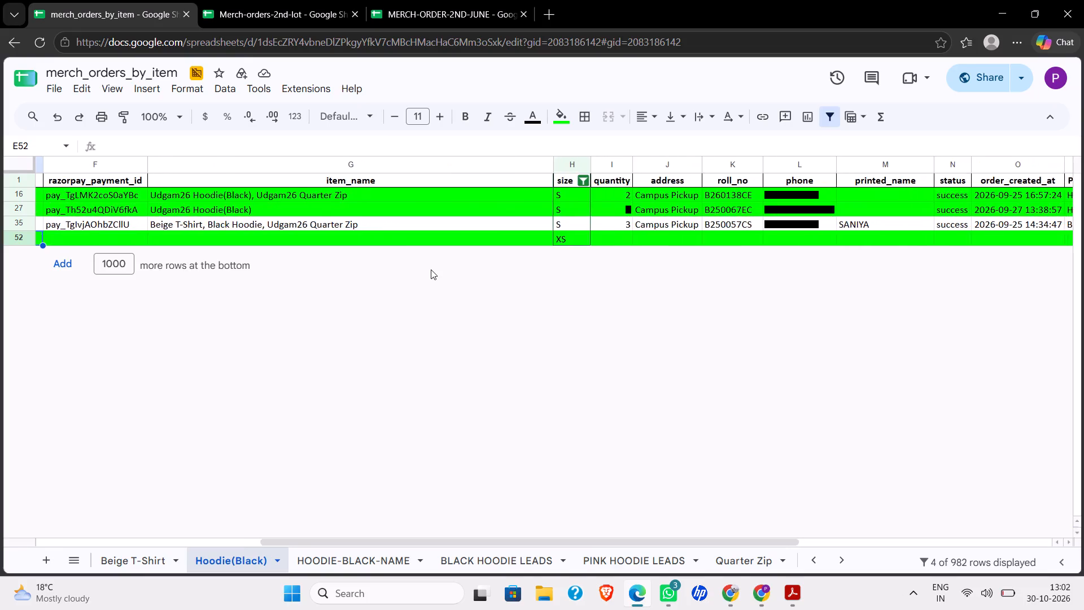
scroll(431, 269, "right", 2)
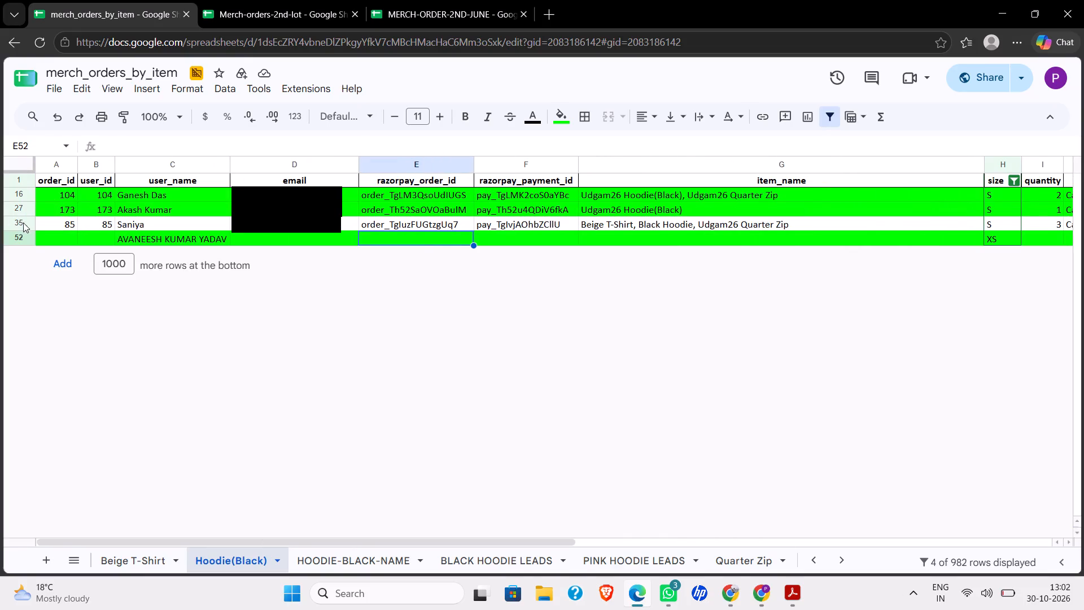
left_click(23, 223)
left_click(561, 117)
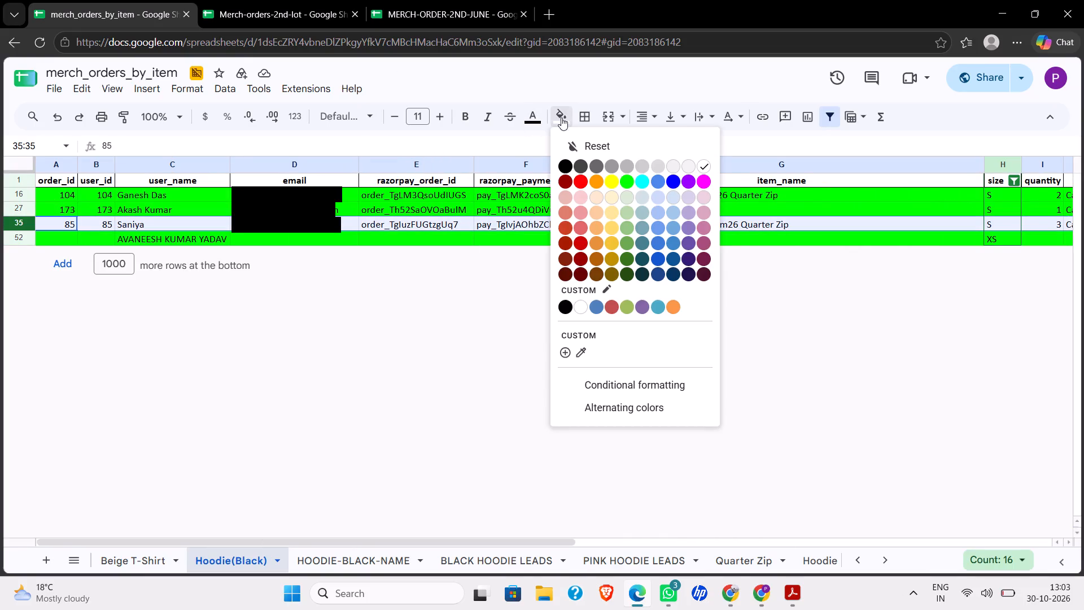
left_click(627, 180)
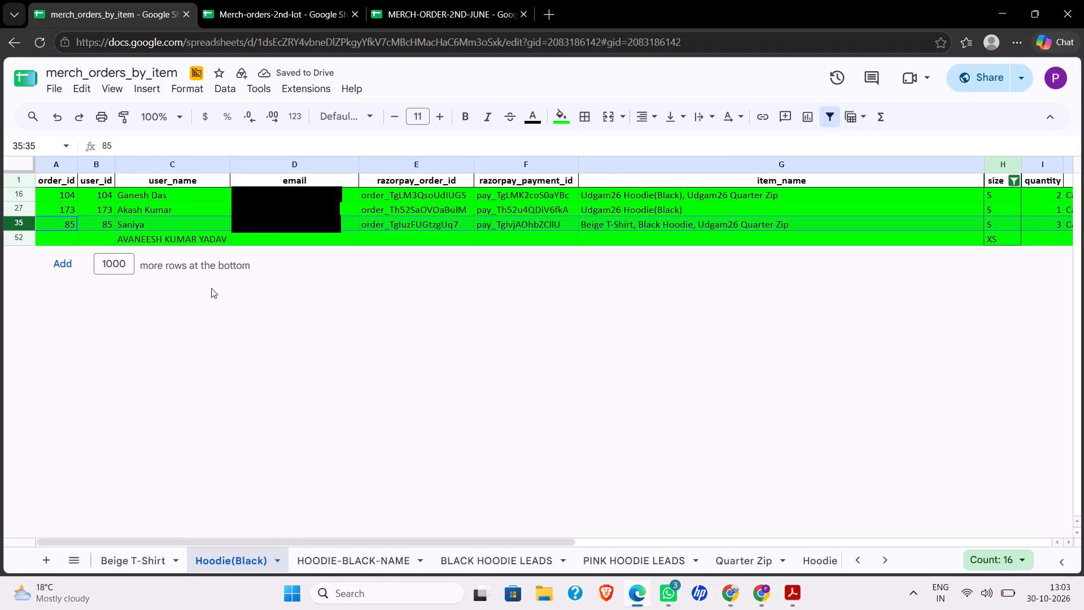
Check the Quarter Zipper orders in Merch-orders-2nd-lot, and return to the Hoodie(Black) sheet in merch_orders_by_item.
left_click(324, 22)
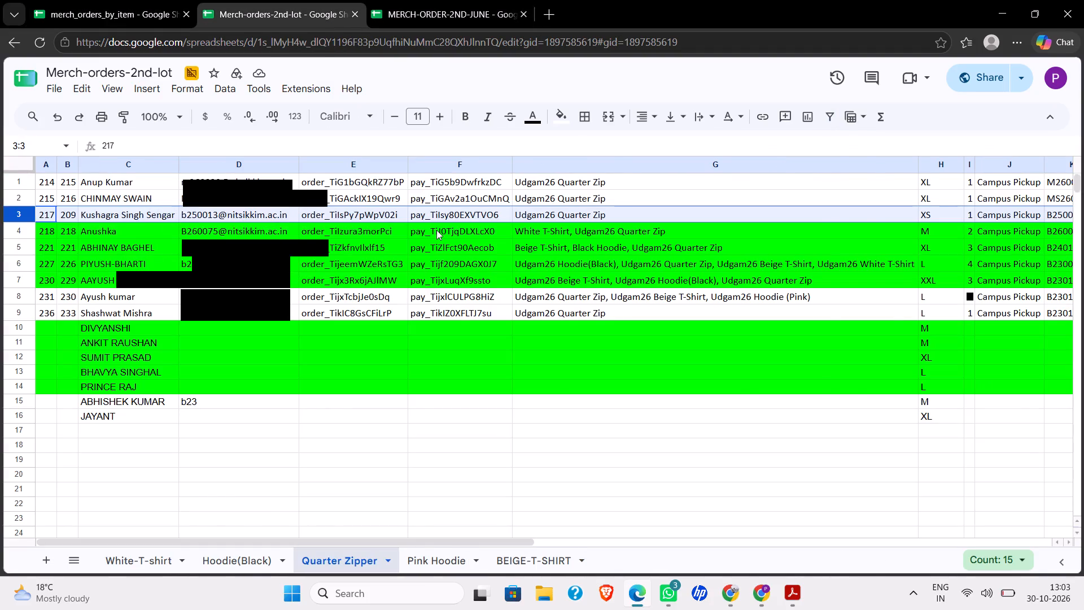
scroll(436, 230, "left", 3)
scroll(436, 230, "right", 7)
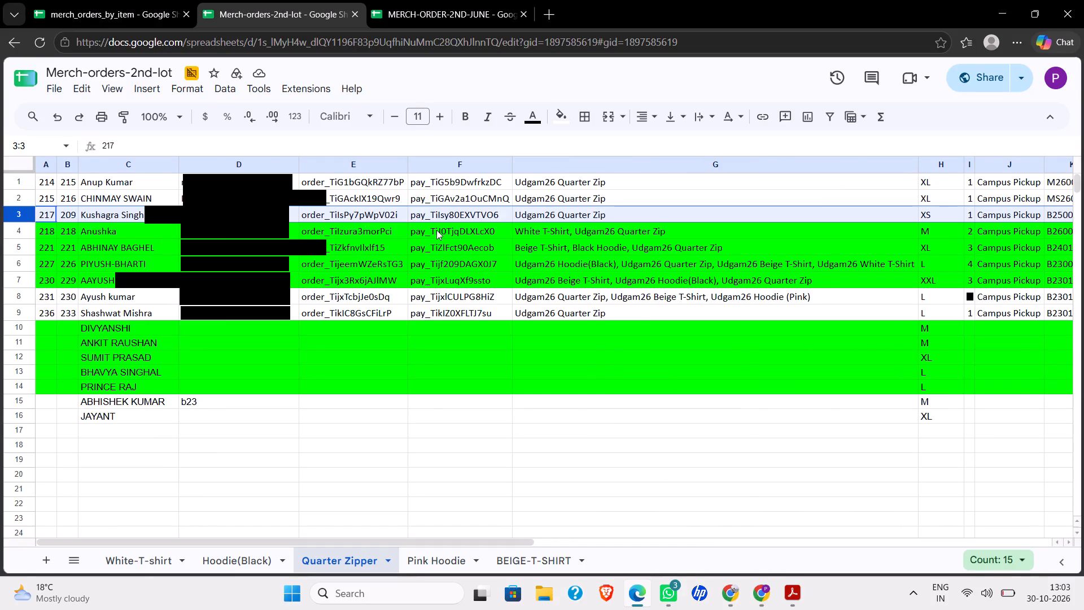
key("ctrl+Tab")
key("ctrl+Tab")
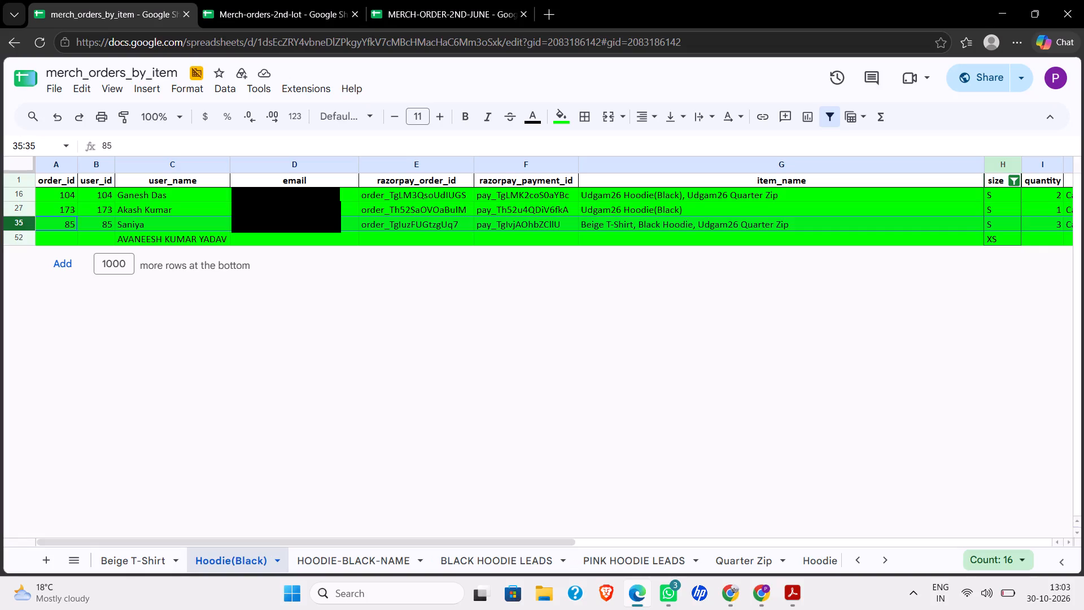
Change the Hoodie(Black) size filter to show only size M orders.
scroll(436, 230, "left", 7)
scroll(436, 230, "right", 18)
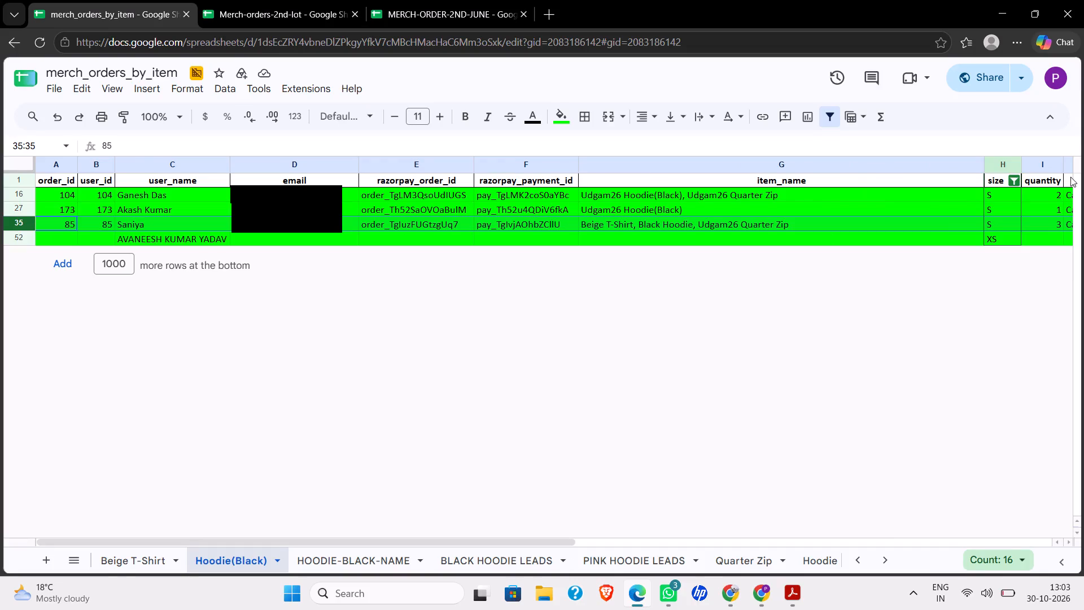
left_click(1026, 181)
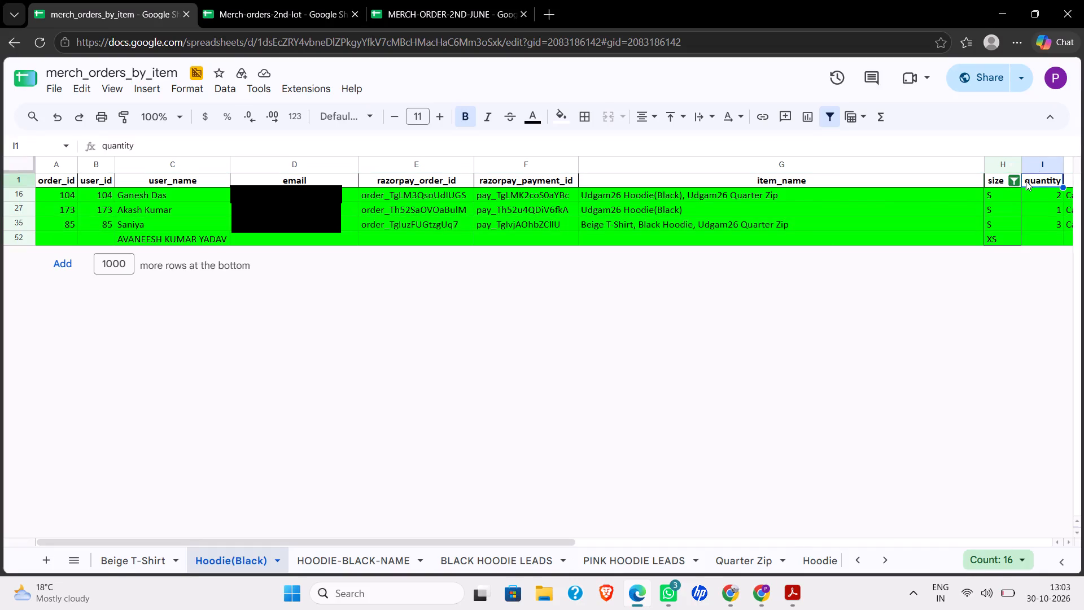
left_click(1006, 182)
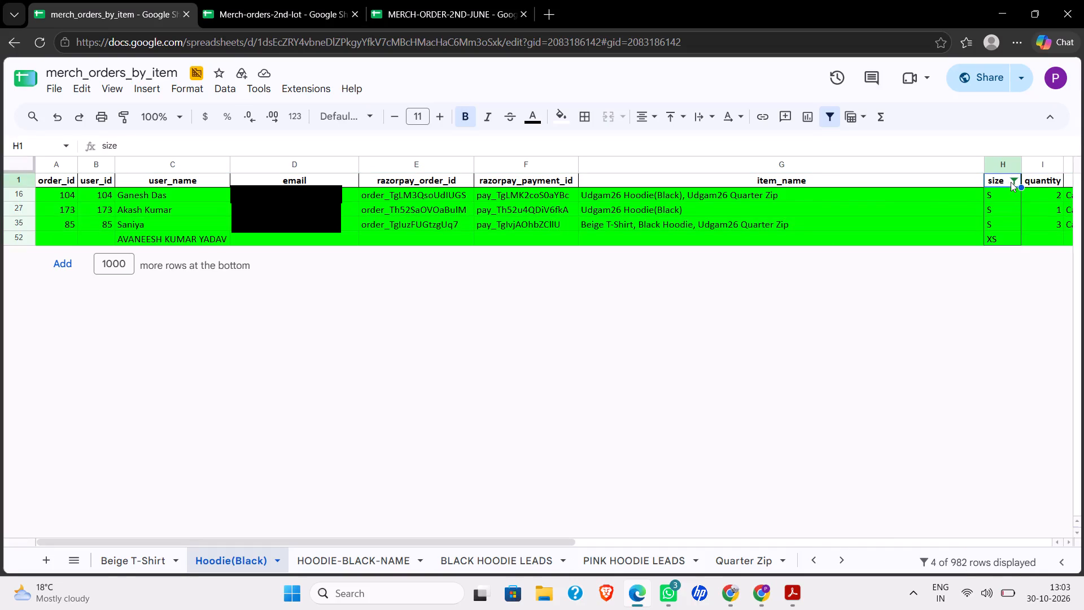
left_click(1012, 182)
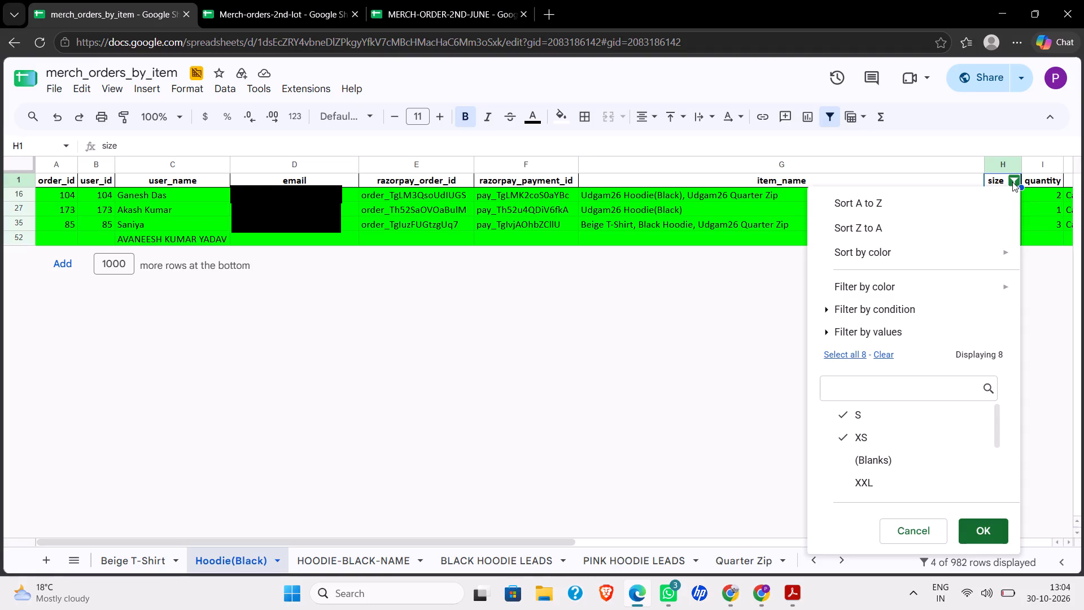
left_click(913, 423)
left_click(907, 434)
scroll(907, 434, "down", 1)
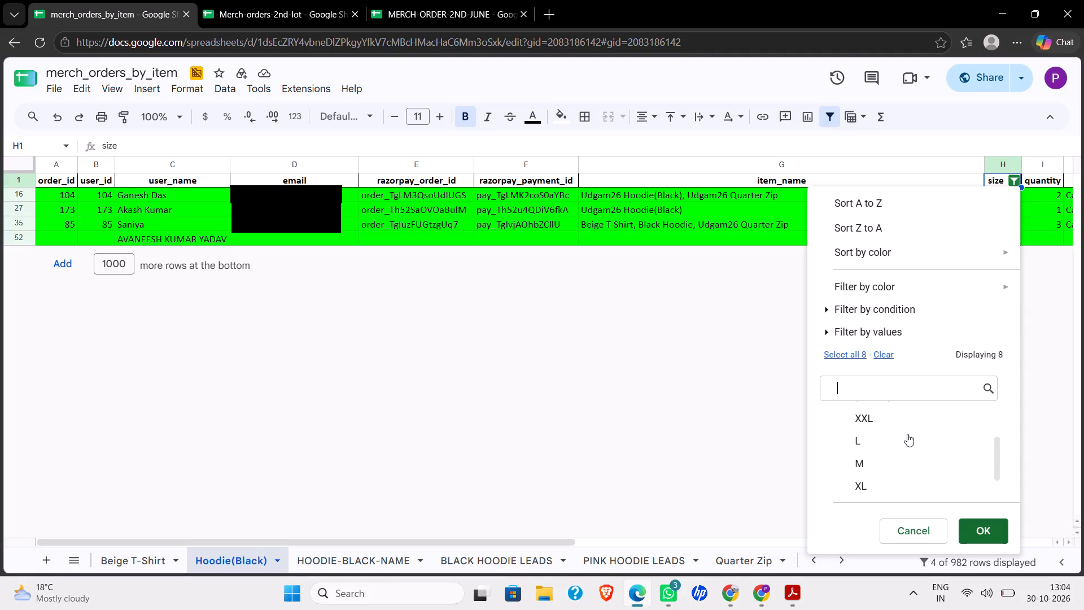
scroll(907, 434, "down", 1)
left_click(884, 439)
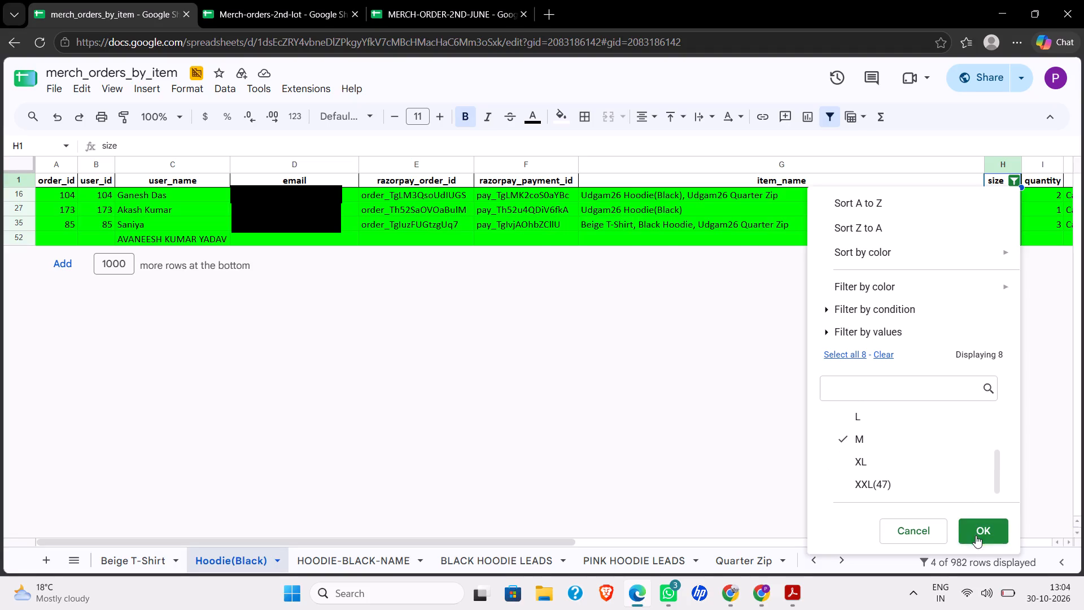
left_click(976, 535)
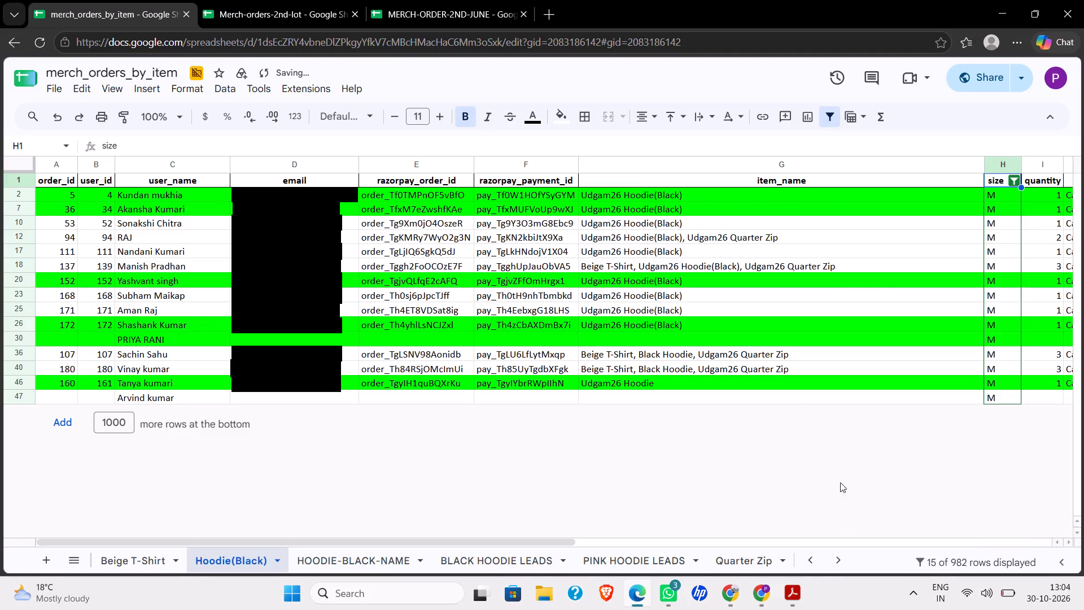
Look across the columns of the size M black hoodie orders, from buyer names to order dates.
scroll(824, 482, "left", 3)
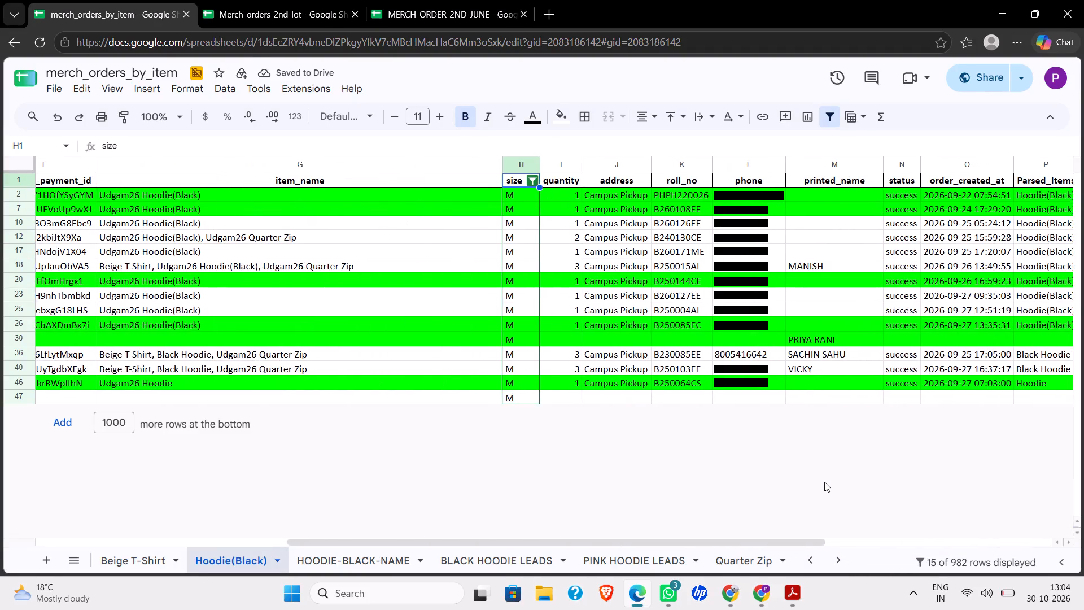
scroll(824, 482, "left", 1)
scroll(824, 482, "right", 2)
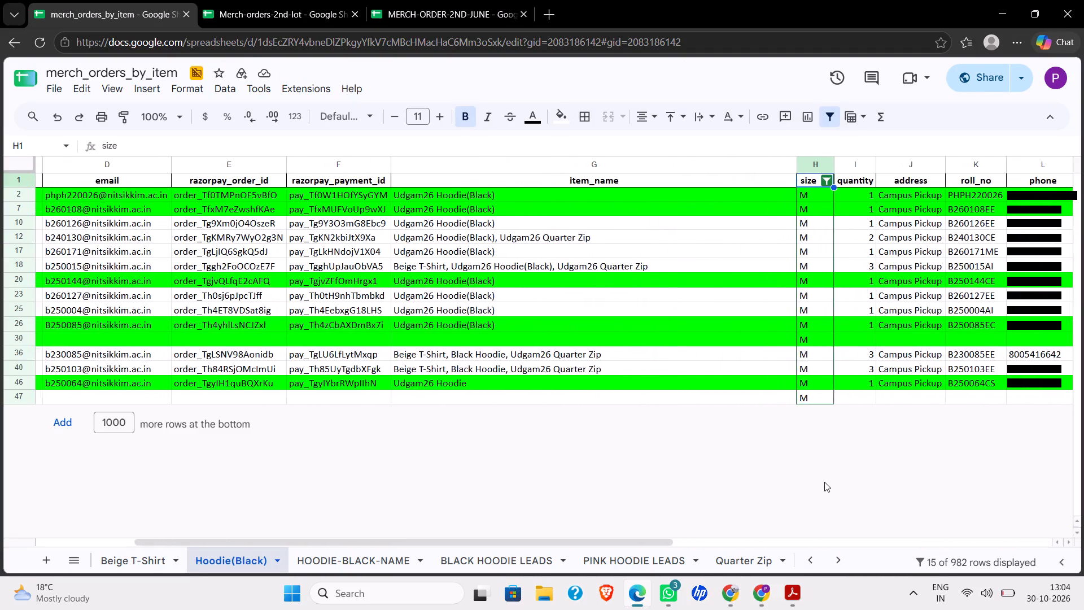
scroll(824, 482, "right", 3)
scroll(824, 482, "left", 5)
scroll(824, 482, "right", 8)
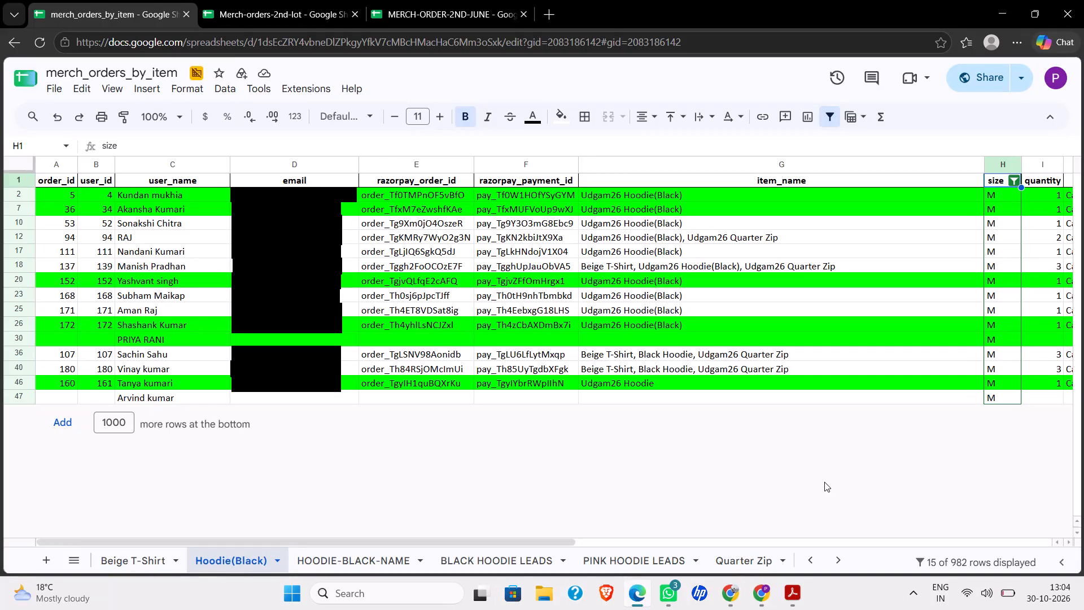
Change the size filter on the Quarter Zip sheet to show only size XL orders.
left_click(744, 554)
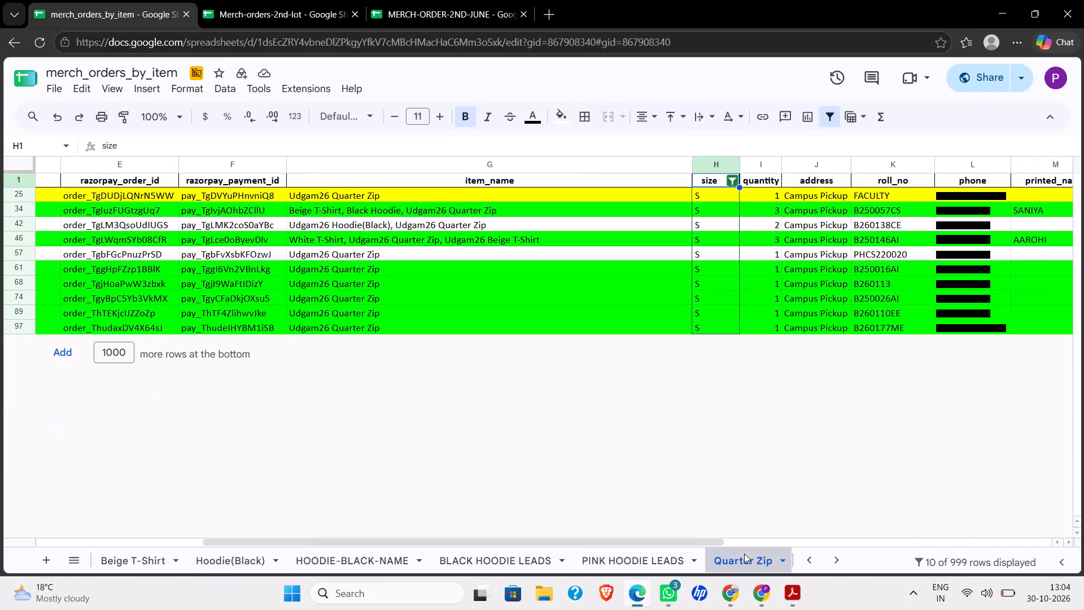
left_click(738, 177)
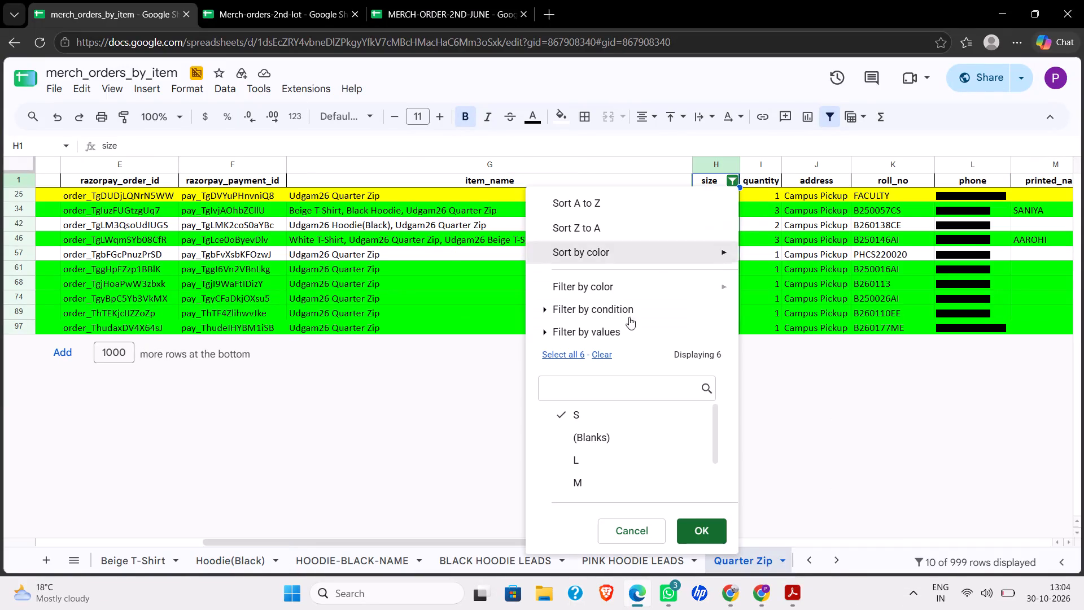
left_click(605, 404)
scroll(605, 404, "down", 1)
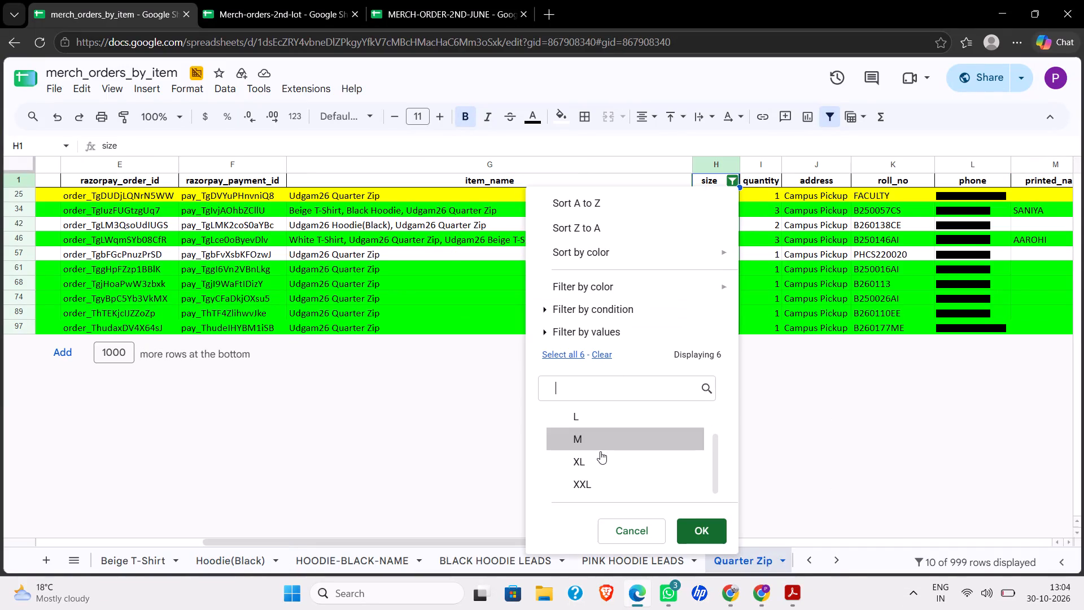
left_click(600, 452)
left_click(703, 524)
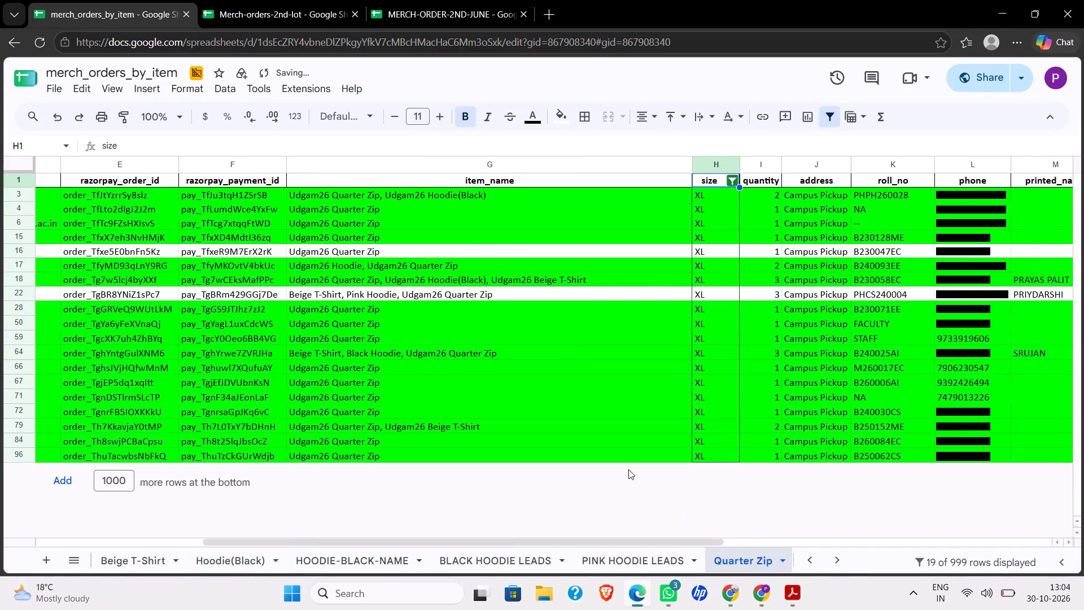
Look across the filtered size XL quarter zip orders, checking buyer names, items, and row markings.
scroll(570, 345, "right", 4)
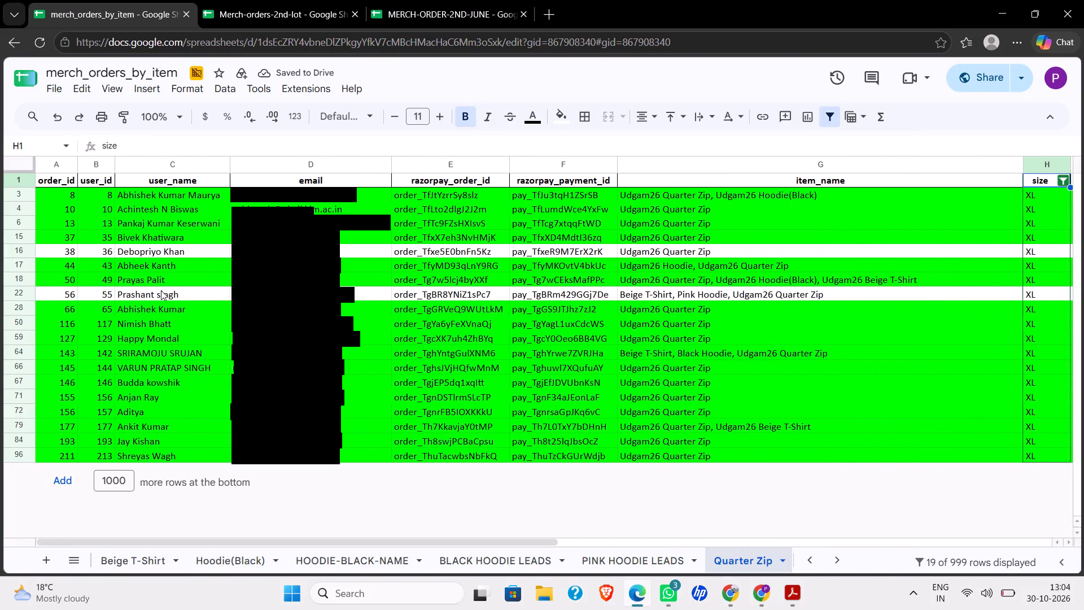
scroll(294, 350, "left", 1)
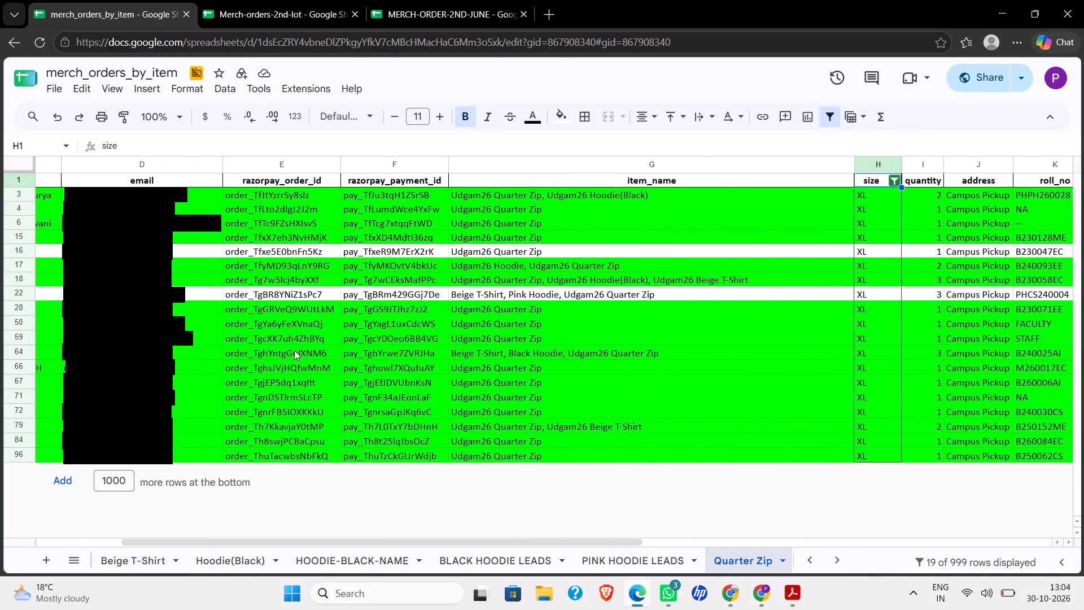
scroll(294, 350, "left", 4)
scroll(294, 350, "right", 8)
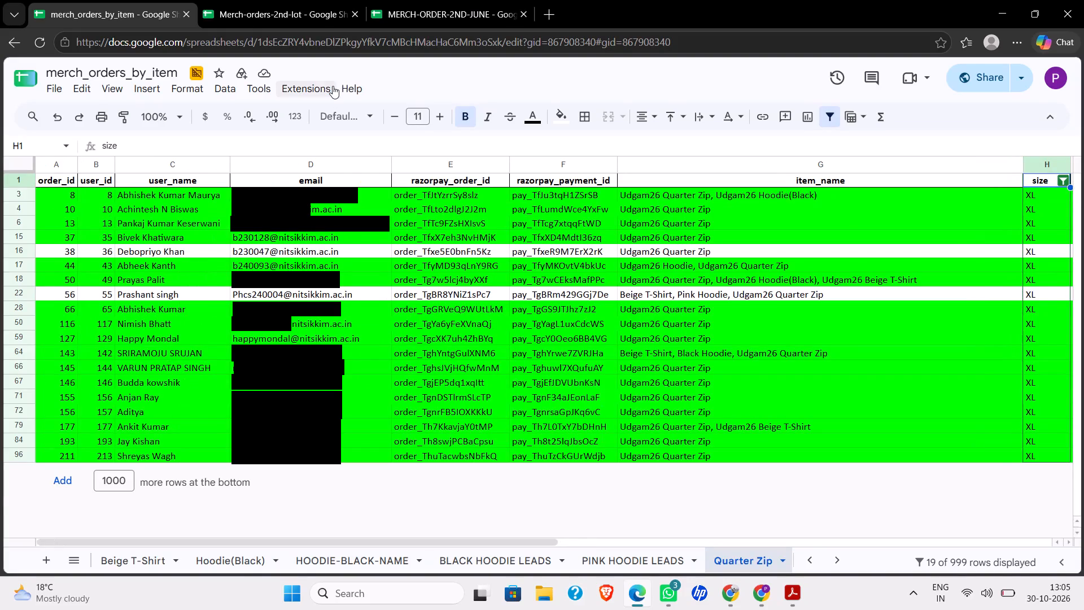
Examine the Quarter Zipper orders in Merch-orders-2nd-lot, comparing buyer names, sizes, order details, and green markings.
left_click(279, 7)
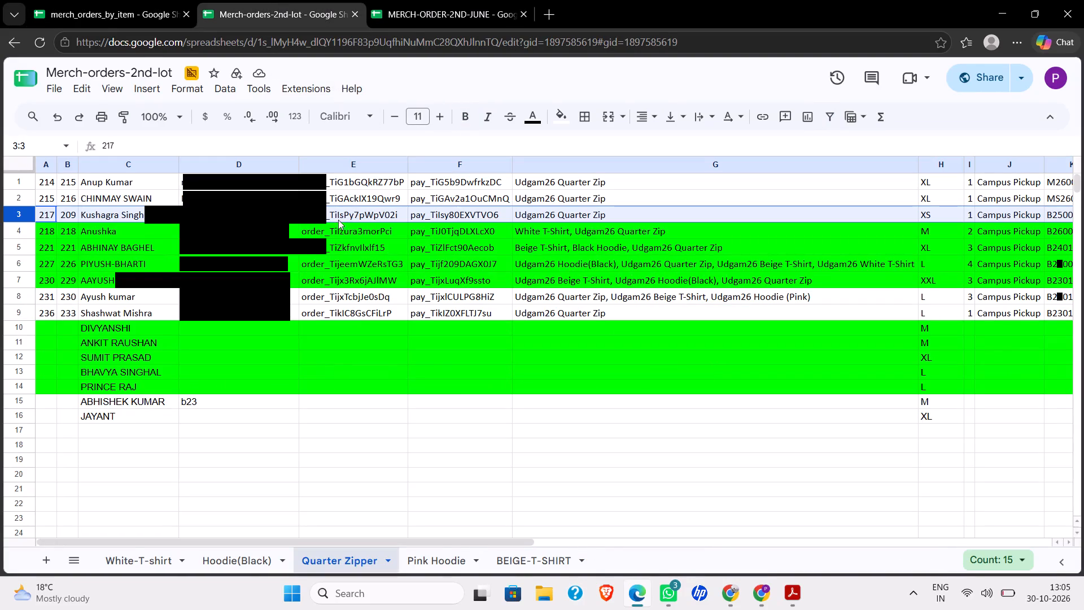
scroll(348, 230, "down", 1)
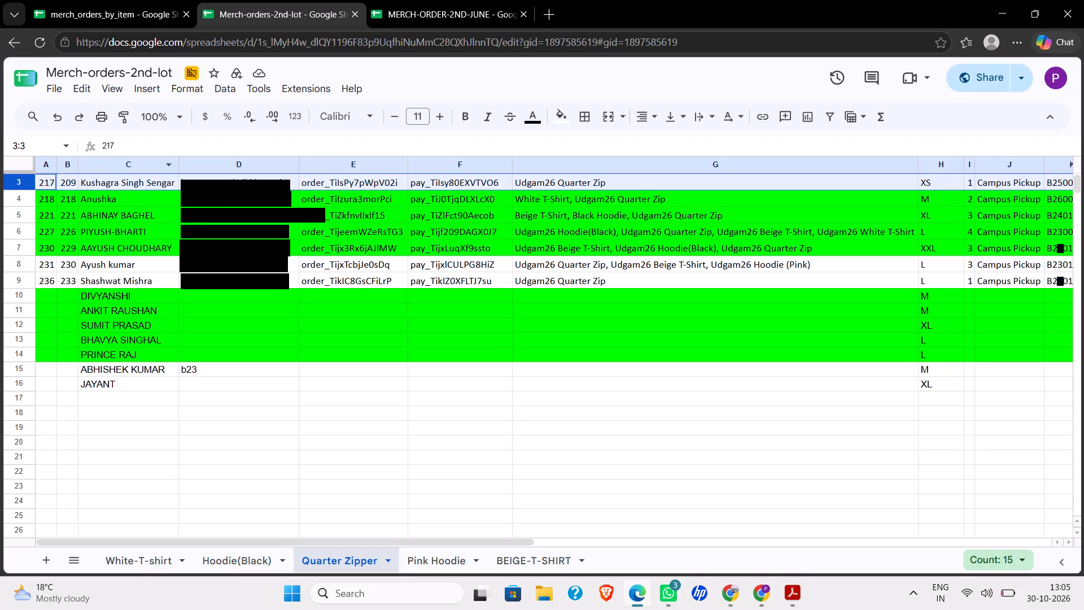
scroll(156, 251, "up", 5)
scroll(156, 251, "left", 2)
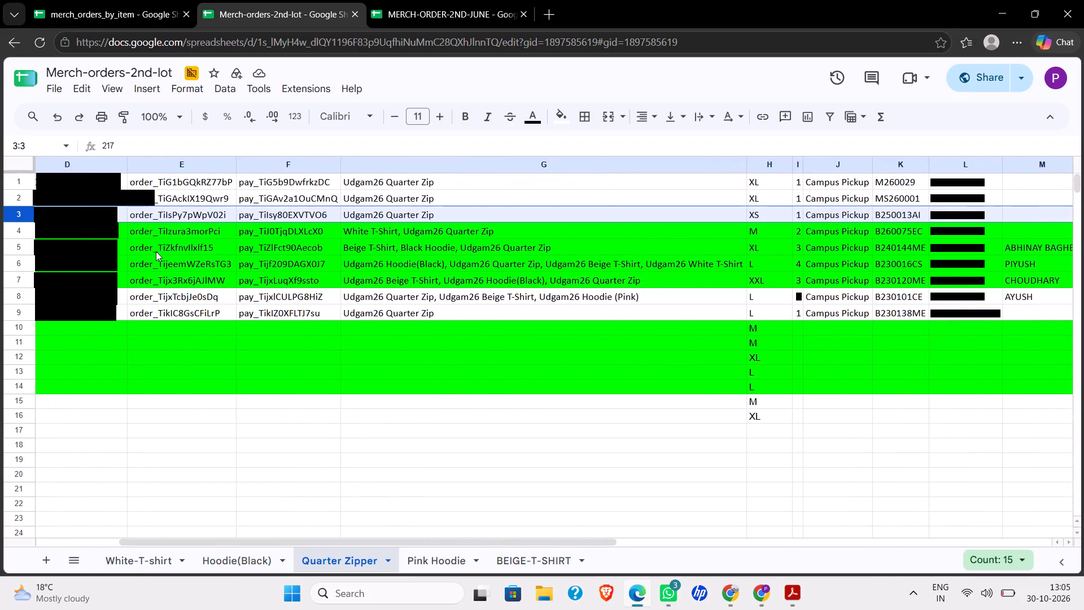
scroll(156, 251, "right", 3)
scroll(344, 306, "up", 1)
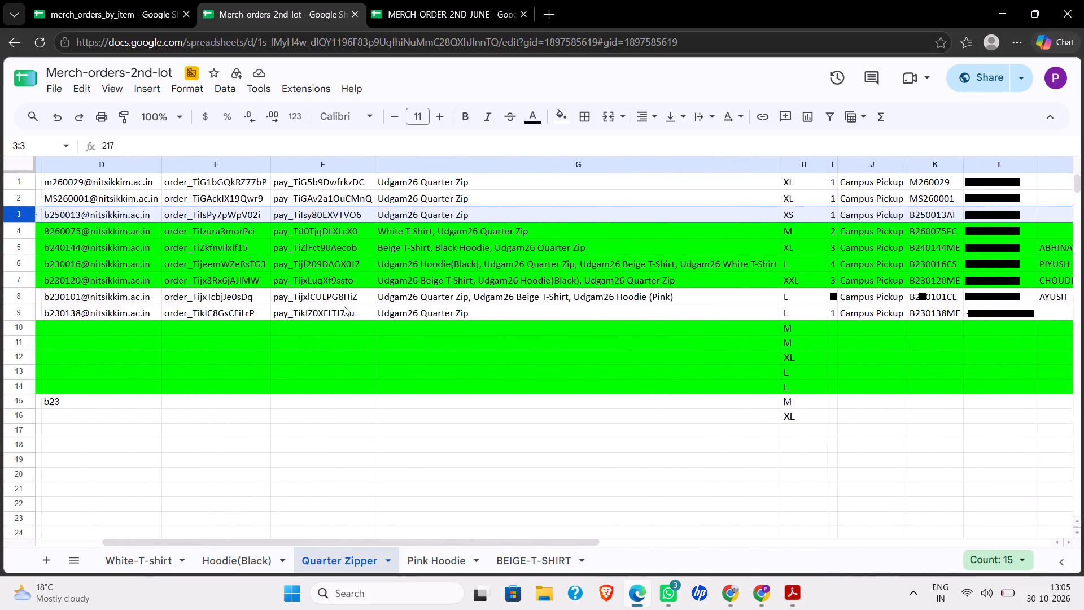
scroll(344, 306, "up", 2)
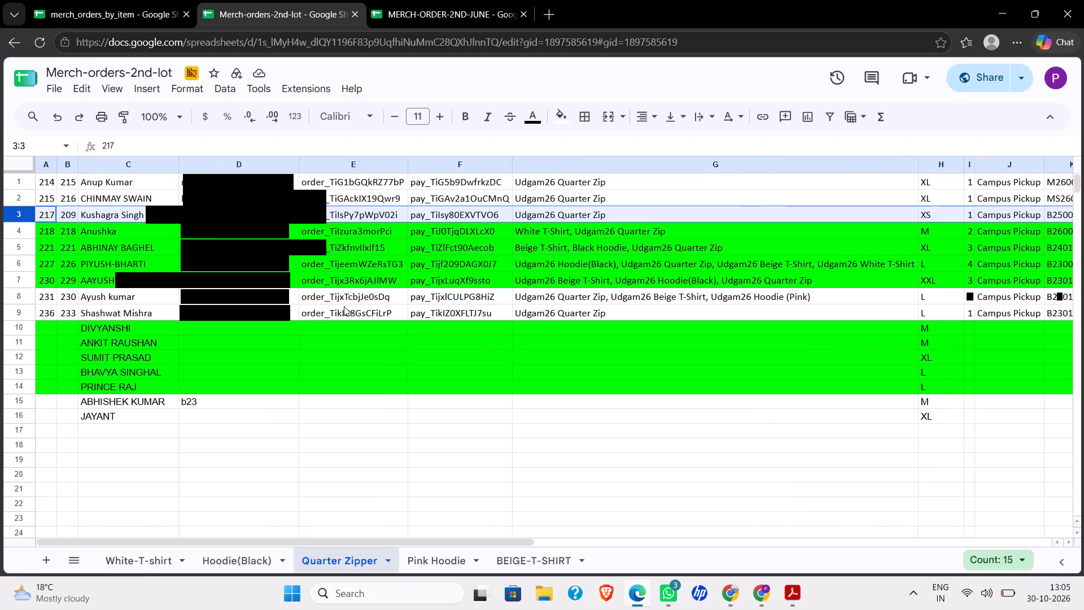
scroll(434, 276, "up", 1)
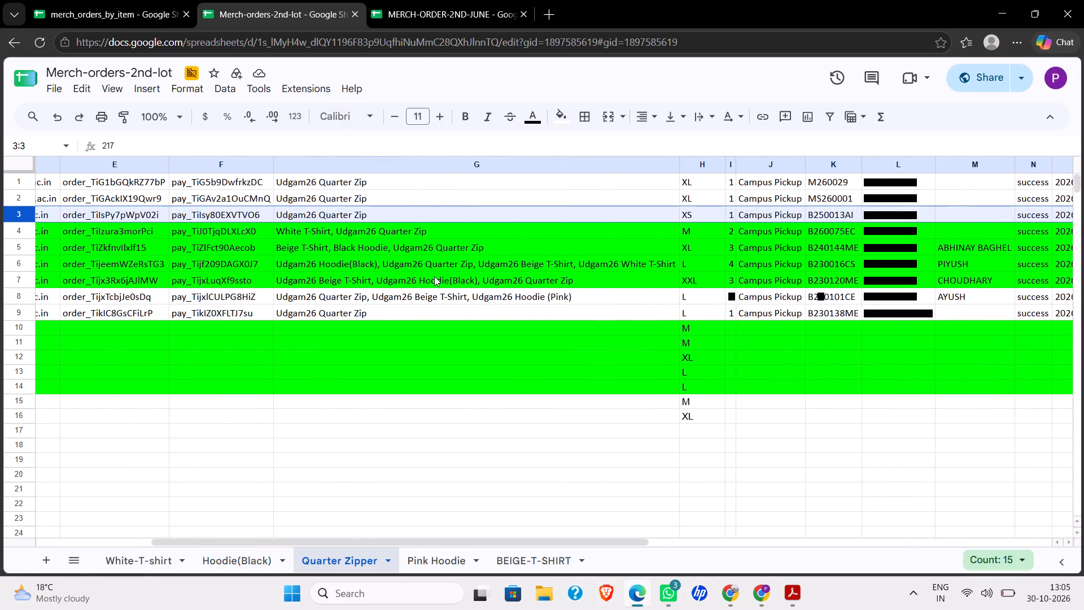
scroll(434, 276, "up", 2)
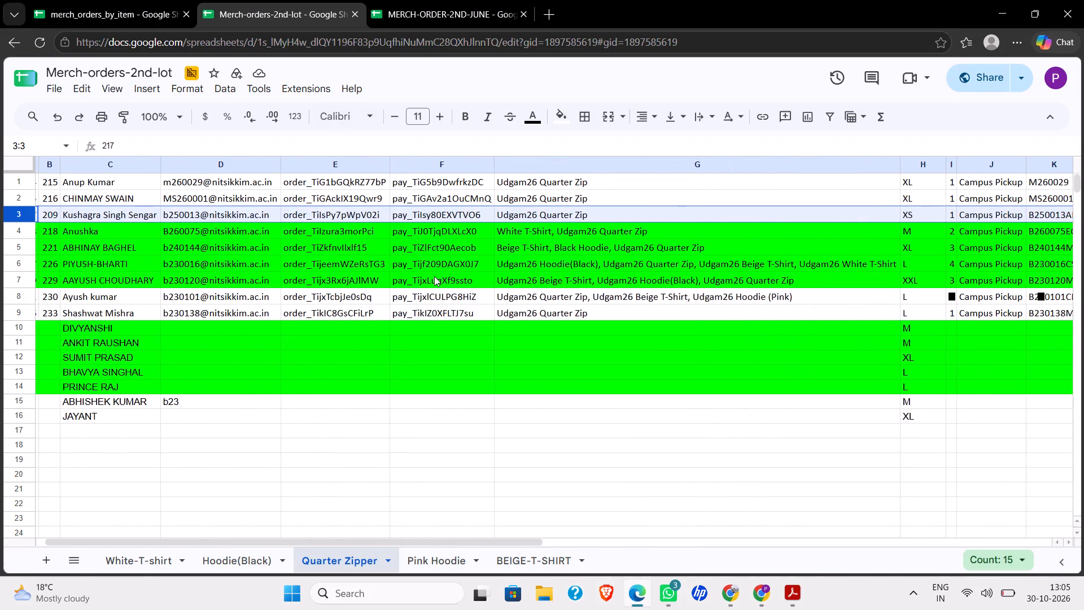
scroll(340, 207, "right", 2)
scroll(473, 256, "left", 2)
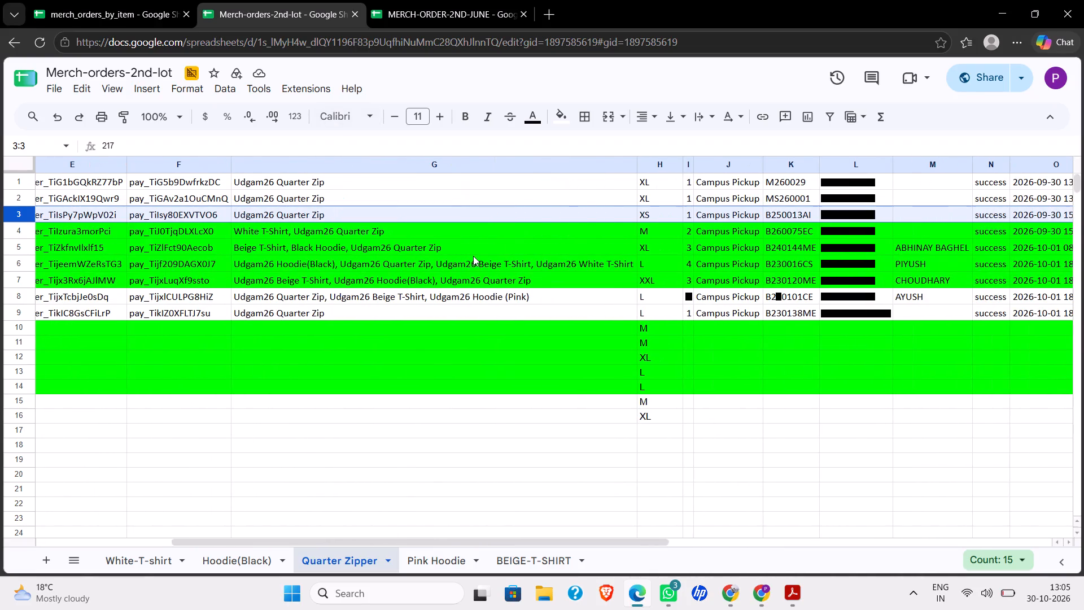
scroll(473, 256, "left", 1)
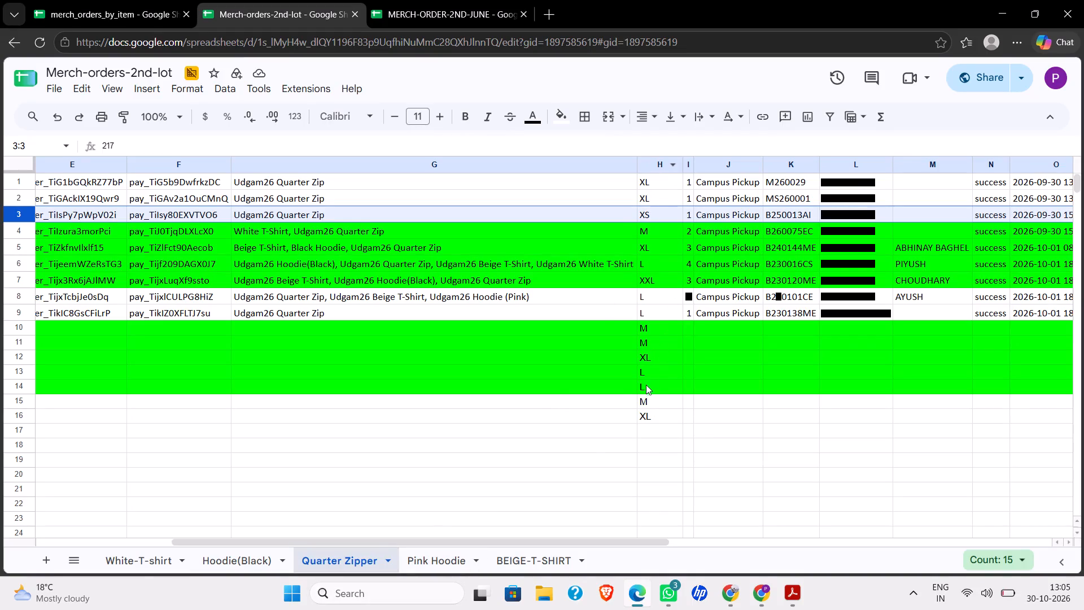
scroll(640, 263, "right", 1)
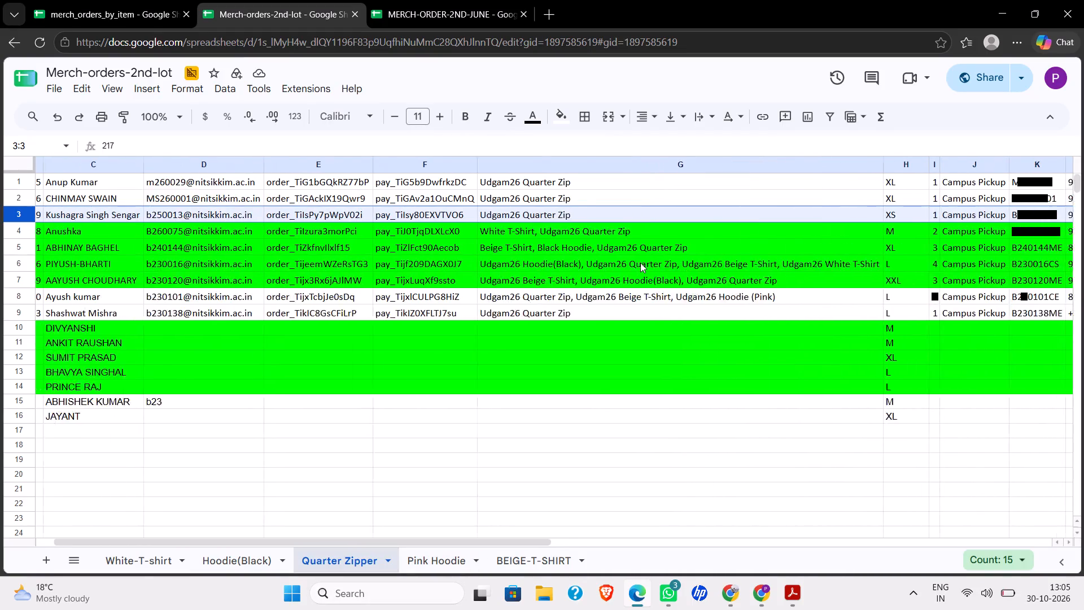
scroll(640, 263, "right", 2)
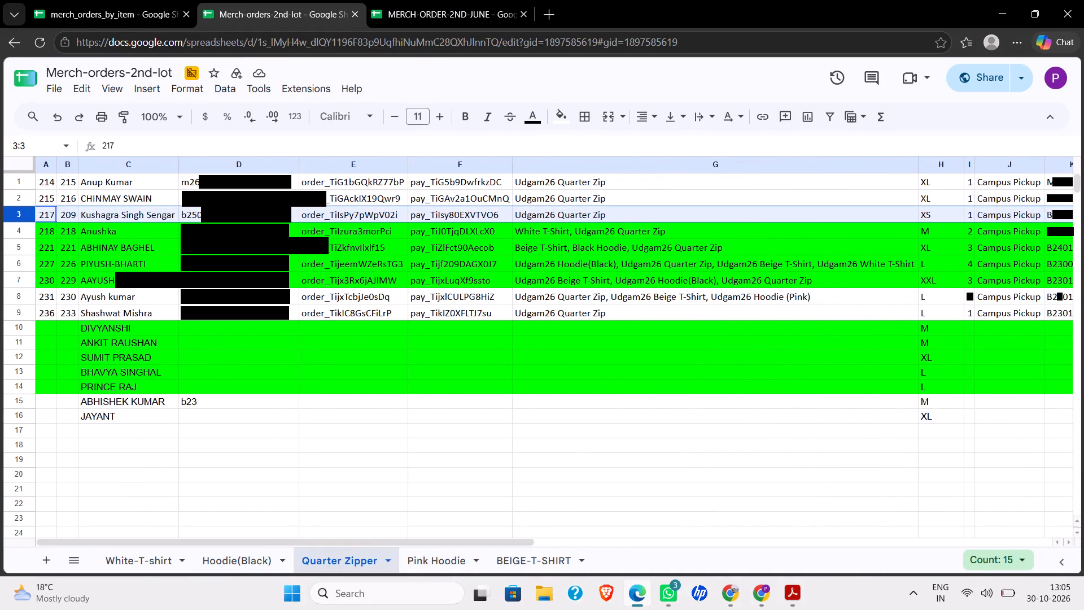
Recheck the size XL quarter zip orders in merch_orders_by_item, and return to the Quarter Zipper sheet in Merch-orders-2nd-lot.
left_click(126, 16)
scroll(520, 353, "left", 3)
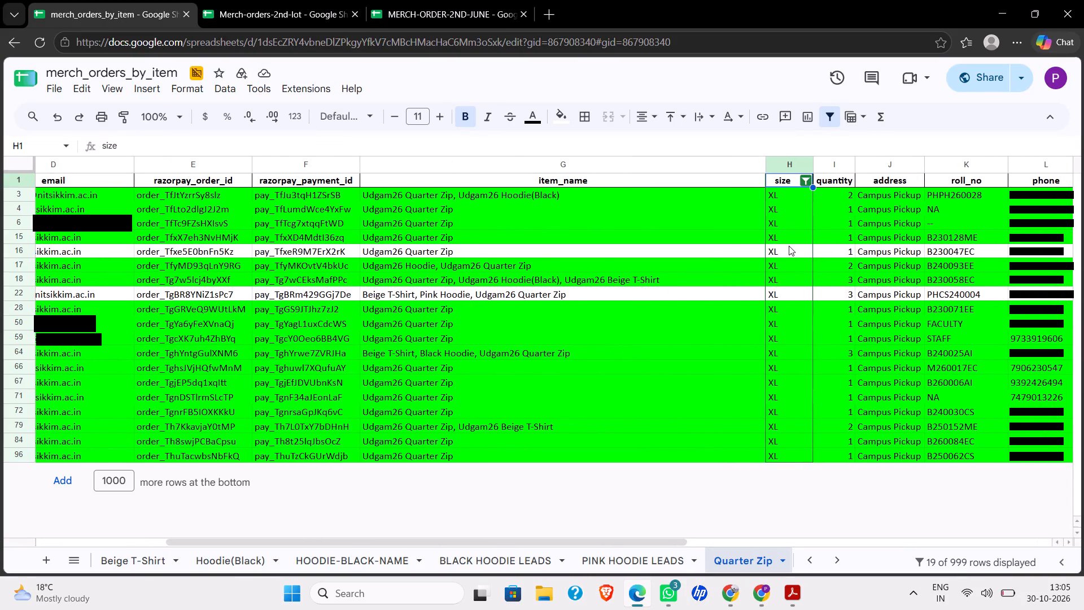
scroll(789, 246, "right", 4)
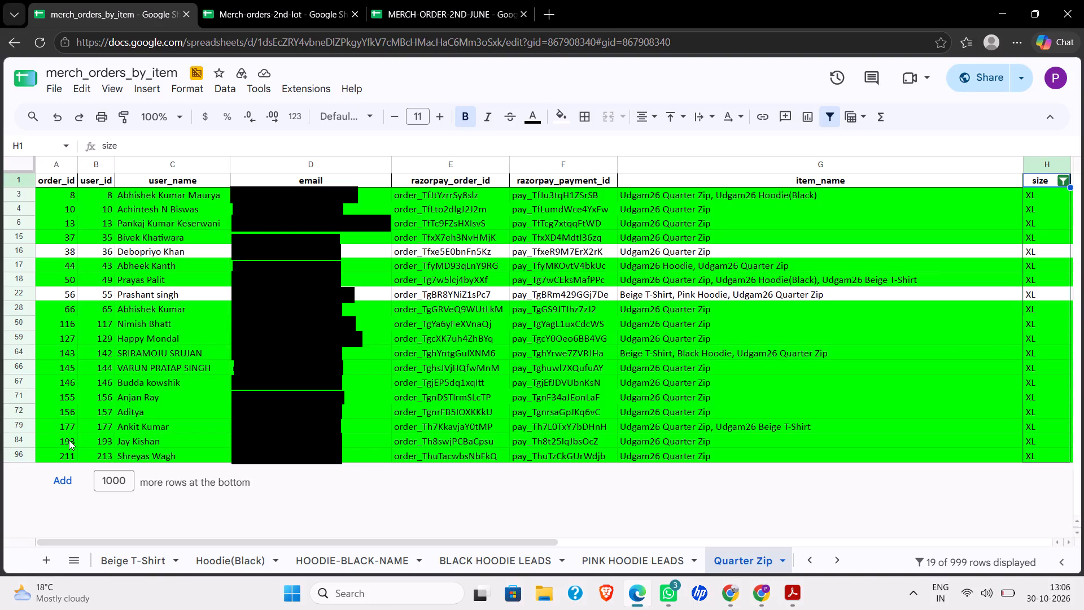
left_click(250, 16)
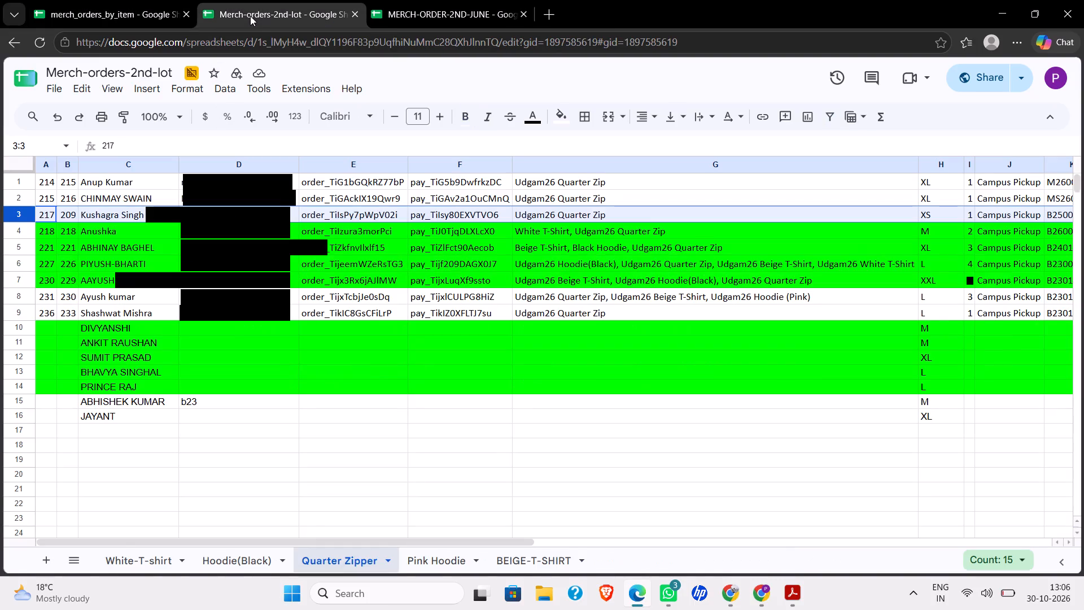
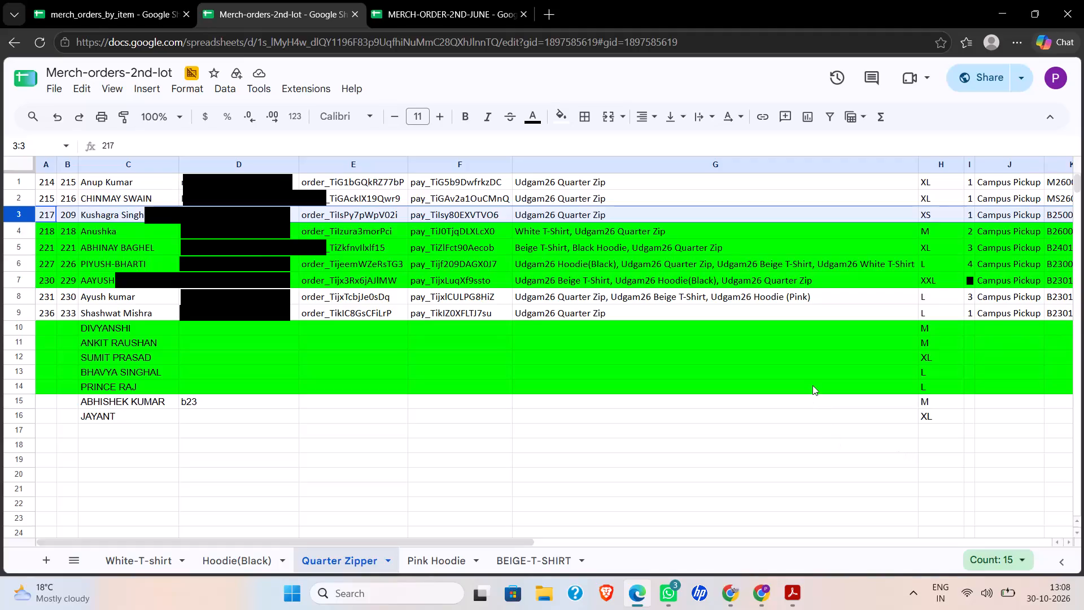
Look over the Quarter Zipper orders again, checking buyer names, items ordered, sizes, and which rows are marked green.
scroll(812, 385, "up", 5)
scroll(812, 385, "down", 3)
scroll(812, 385, "up", 2)
scroll(812, 385, "right", 1)
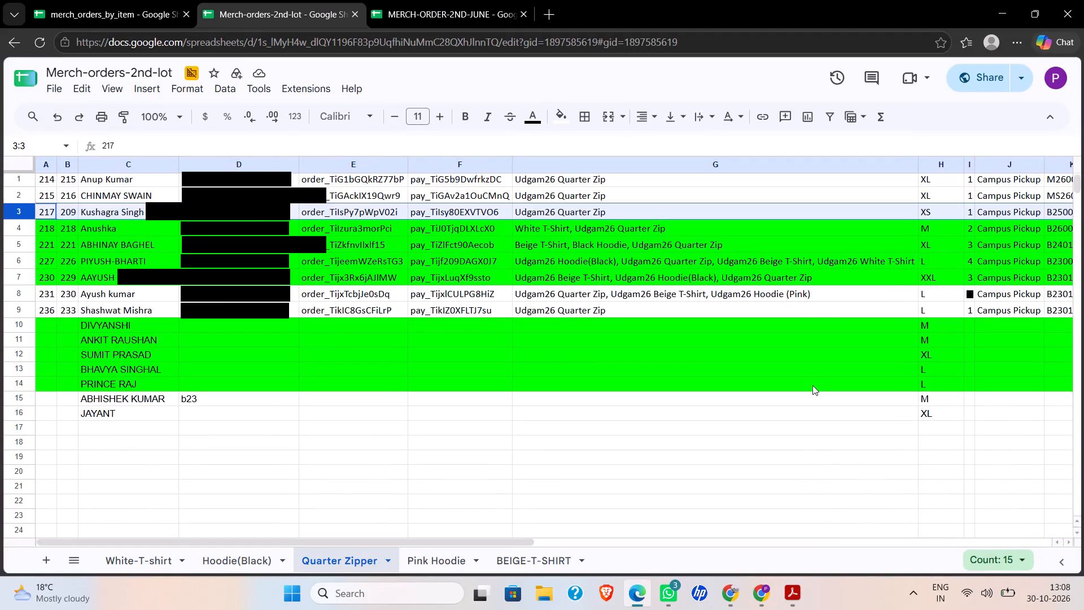
scroll(812, 385, "right", 3)
scroll(776, 288, "up", 1)
scroll(661, 369, "up", 2)
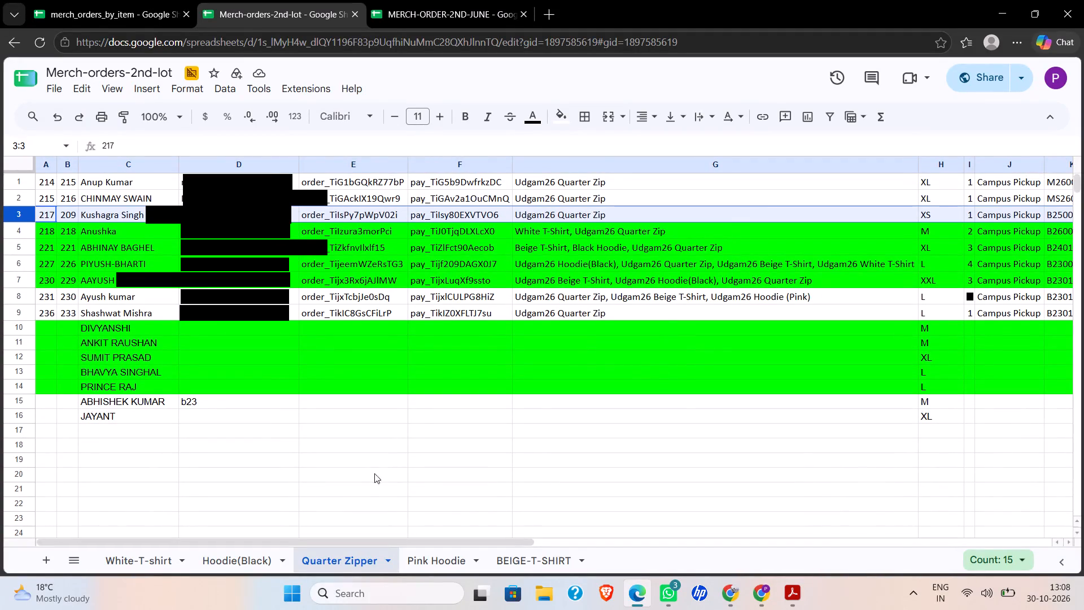
scroll(670, 461, "left", 5)
scroll(670, 461, "right", 4)
scroll(670, 461, "left", 2)
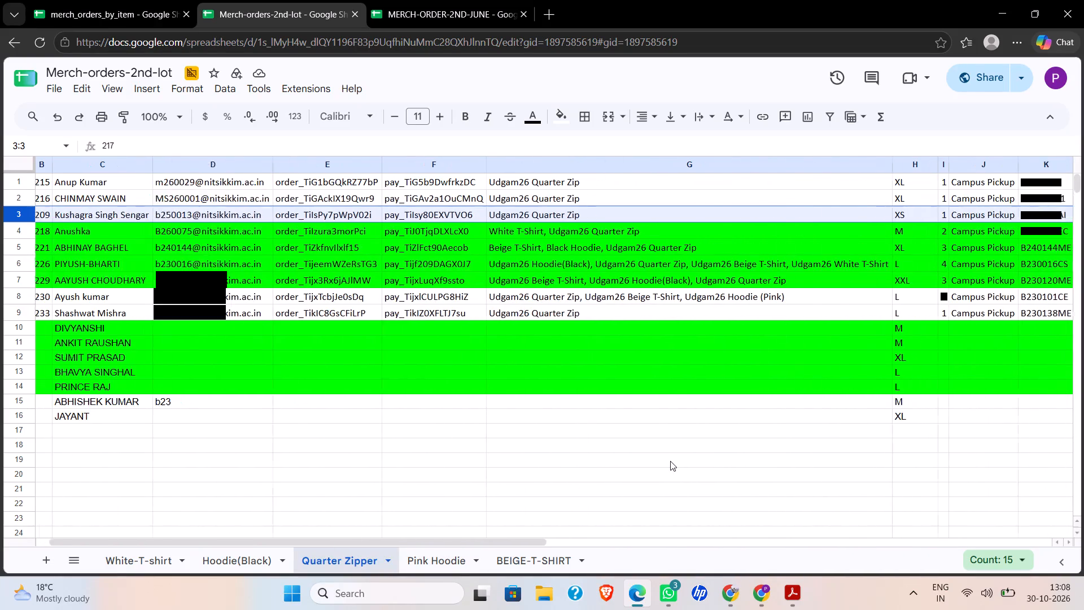
scroll(670, 461, "left", 1)
scroll(670, 461, "right", 4)
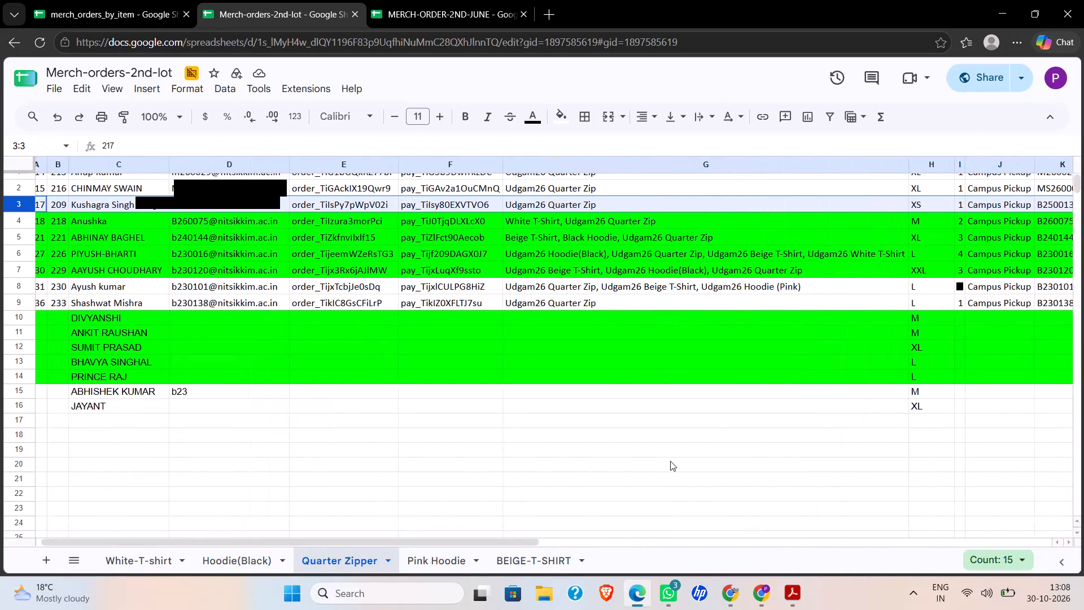
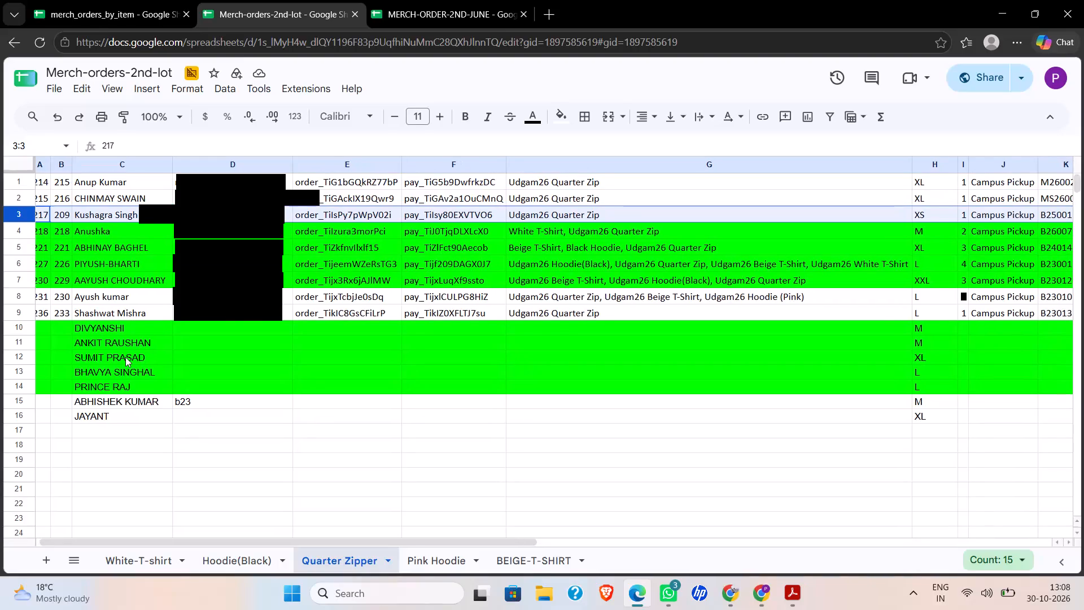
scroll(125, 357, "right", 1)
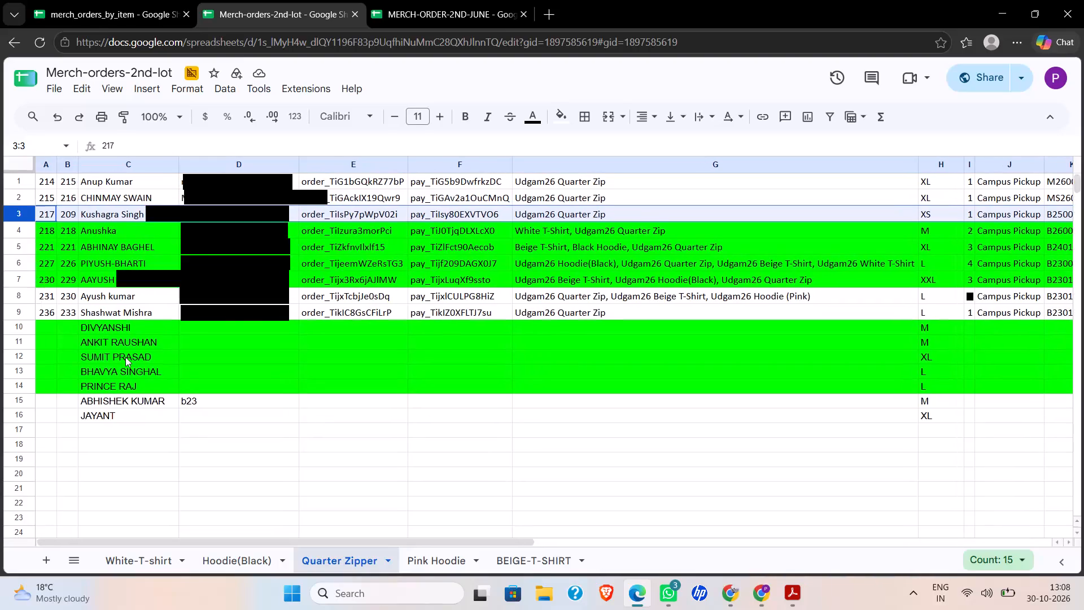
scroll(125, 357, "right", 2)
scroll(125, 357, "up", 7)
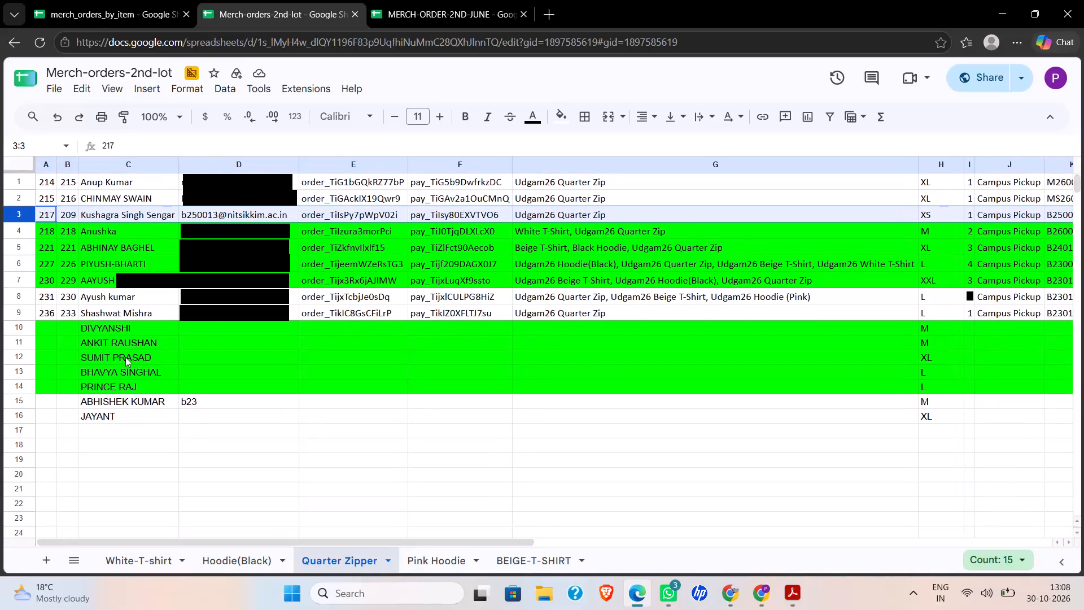
Review the XL orders on the Quarter Zip sheet of merch_orders_by_item, checking buyers, items ordered and which rows are green.
left_click(115, 12)
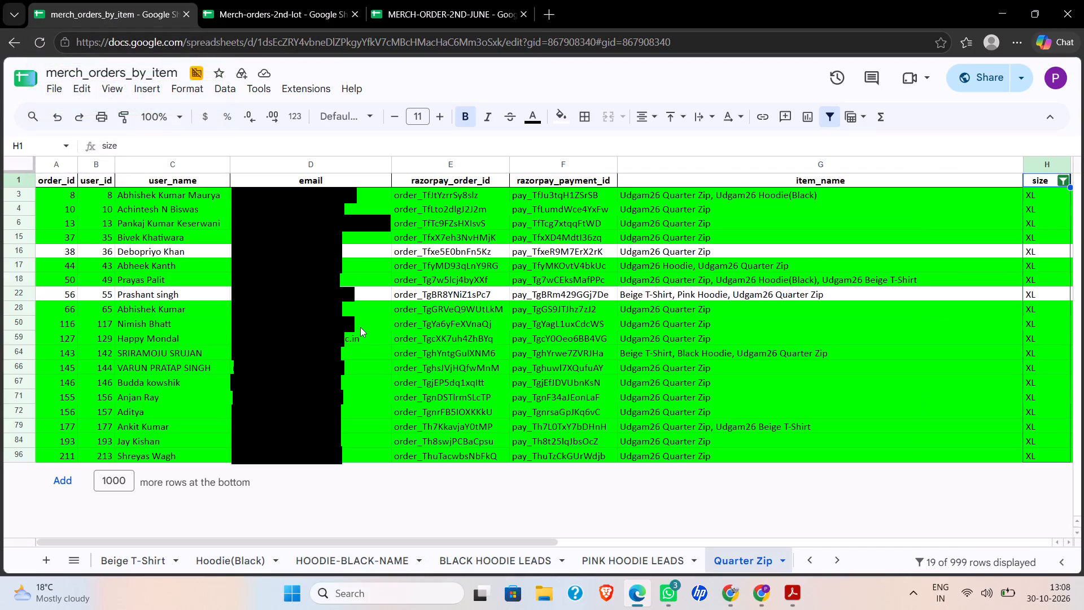
scroll(595, 389, "up", 4)
scroll(524, 383, "up", 4)
scroll(524, 383, "down", 4)
scroll(524, 383, "up", 5)
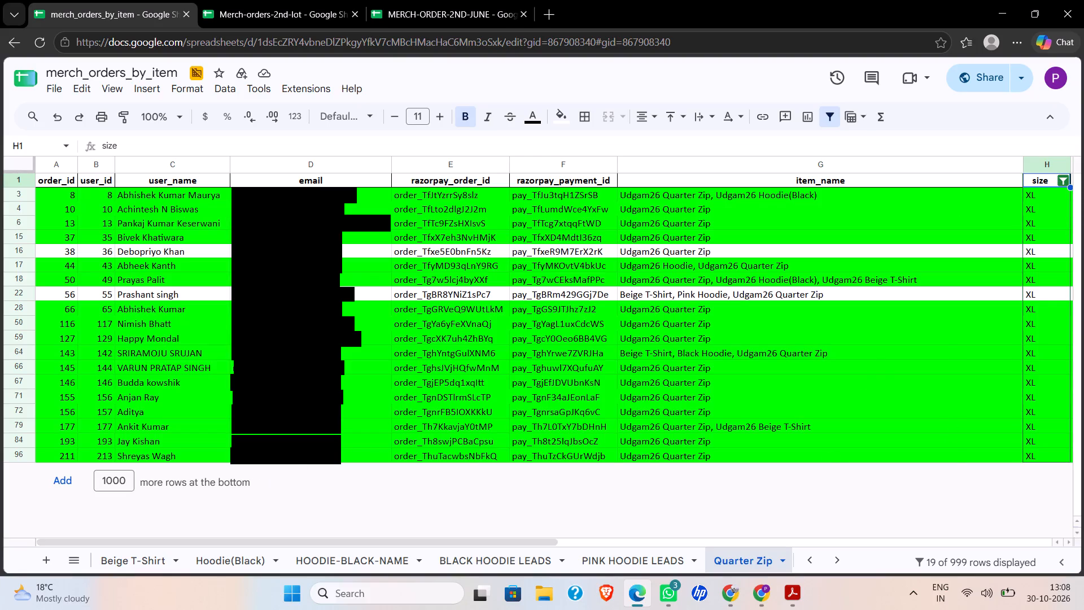
scroll(159, 481, "down", 3)
scroll(178, 369, "up", 3)
scroll(178, 369, "down", 3)
scroll(178, 369, "up", 6)
scroll(178, 369, "down", 4)
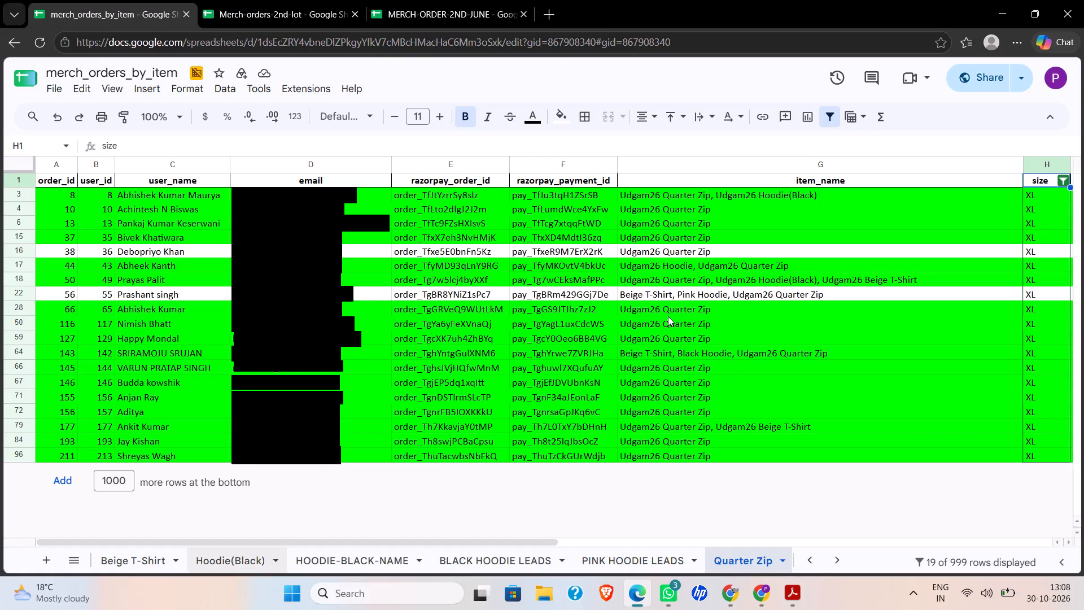
scroll(668, 316, "down", 2)
scroll(668, 316, "up", 2)
scroll(668, 316, "down", 2)
scroll(668, 316, "up", 1)
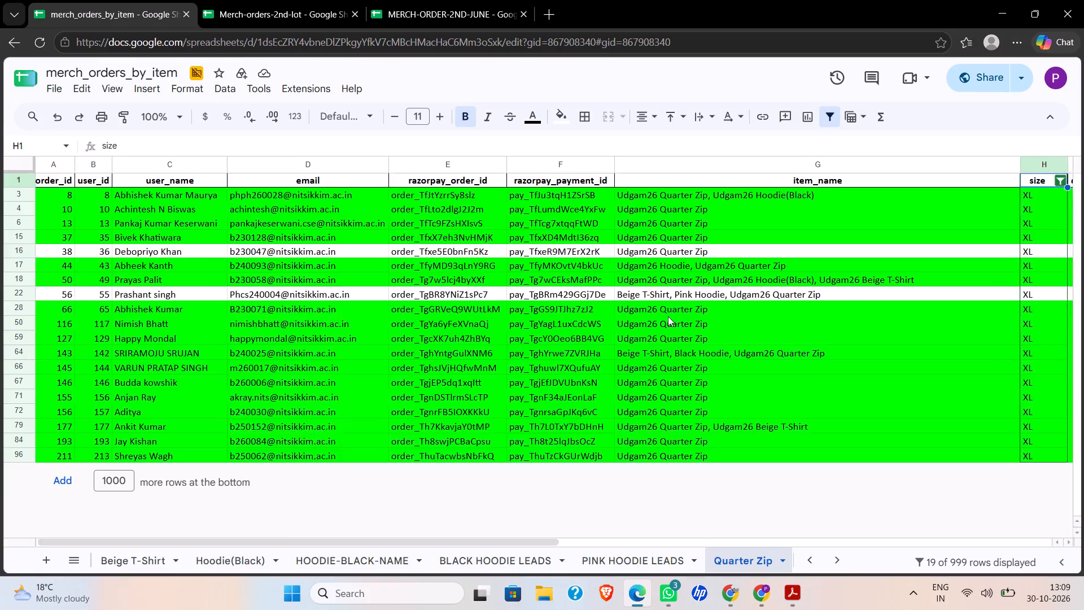
scroll(668, 316, "up", 1)
scroll(668, 316, "left", 4)
scroll(668, 316, "right", 4)
scroll(668, 316, "down", 2)
scroll(668, 316, "up", 3)
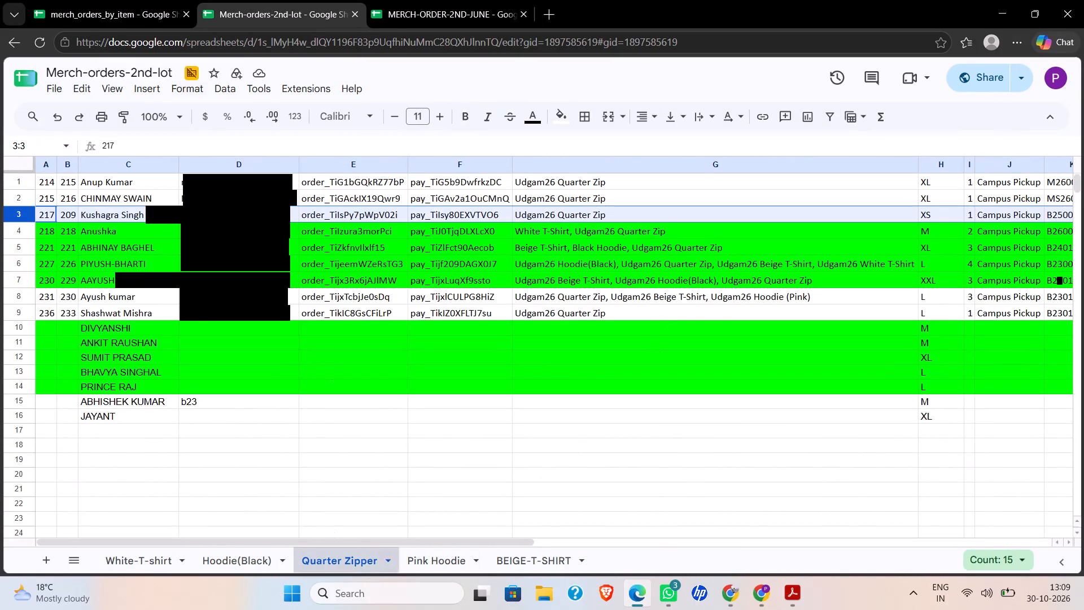
Go back to the XL orders in merch_orders_by_item and recheck their items, quantities and row colours.
left_click(164, 0)
scroll(146, 374, "down", 1)
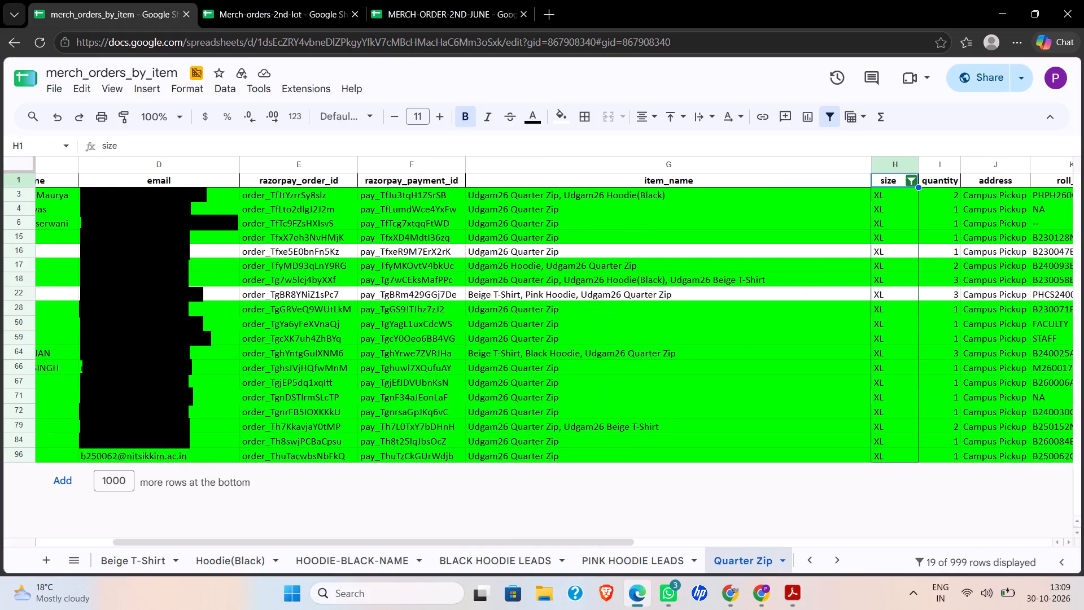
scroll(146, 374, "down", 1)
scroll(146, 374, "up", 3)
scroll(146, 374, "right", 6)
scroll(146, 374, "down", 2)
scroll(146, 374, "up", 3)
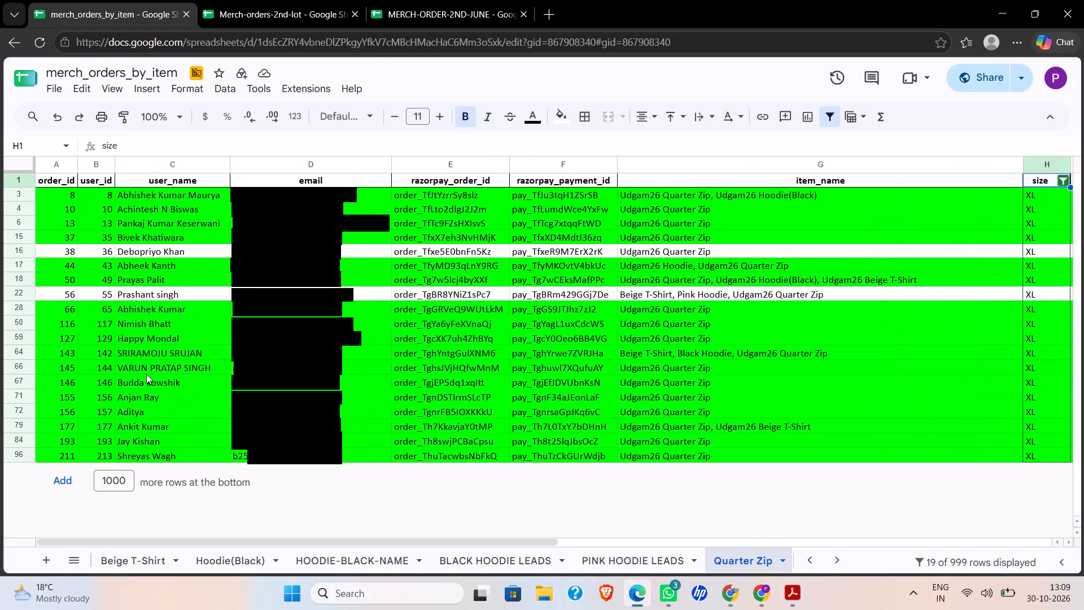
scroll(146, 374, "up", 1)
scroll(146, 374, "down", 4)
scroll(146, 374, "up", 3)
Remove the size filter from the Quarter Zip sheet and look over the full order list and its row colours.
left_click(1064, 187)
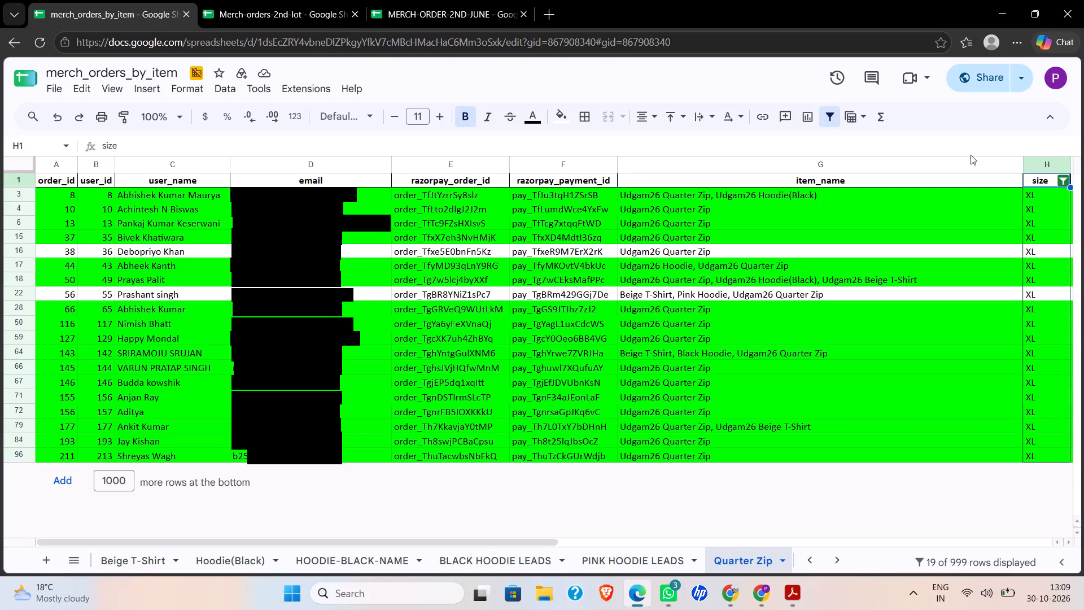
left_click(825, 119)
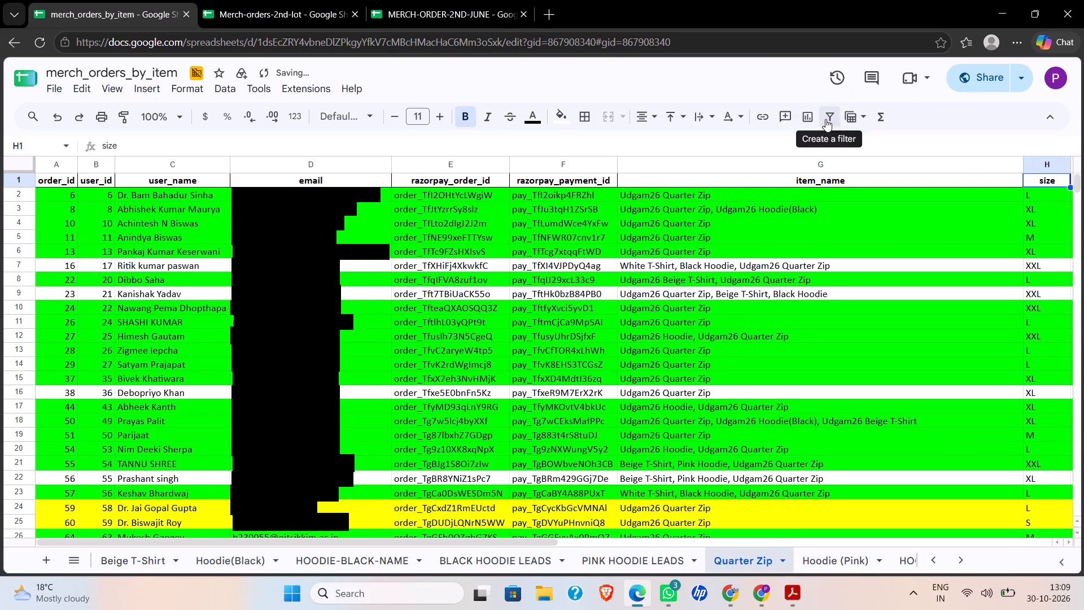
scroll(600, 318, "down", 6)
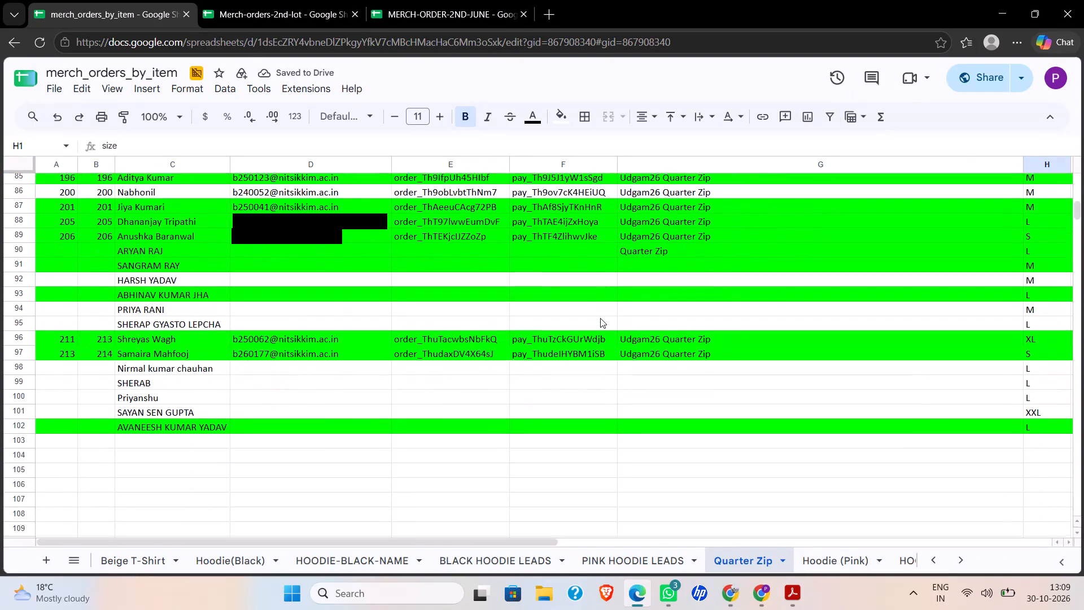
scroll(600, 318, "right", 1)
scroll(600, 318, "up", 20)
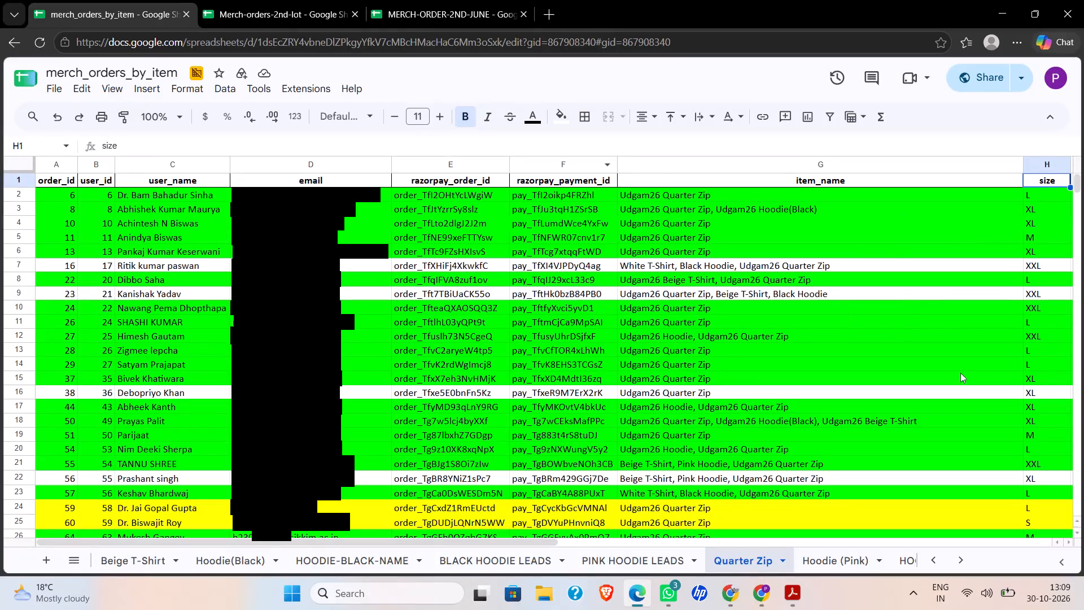
scroll(899, 329, "left", 2)
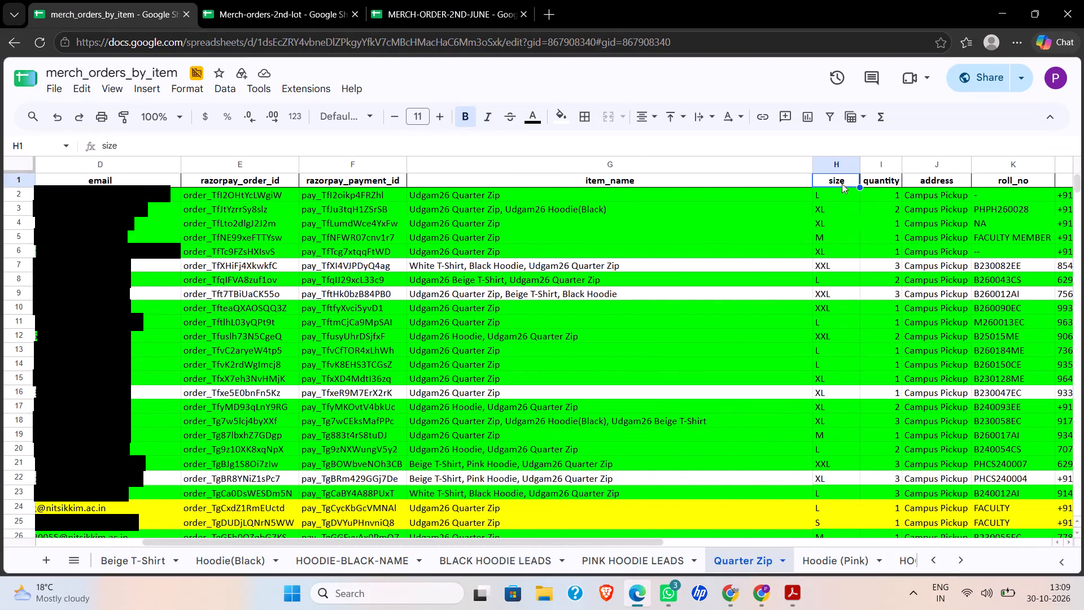
Create a filter on the Quarter Zip sheet's size column that shows only XL orders.
left_click(847, 162)
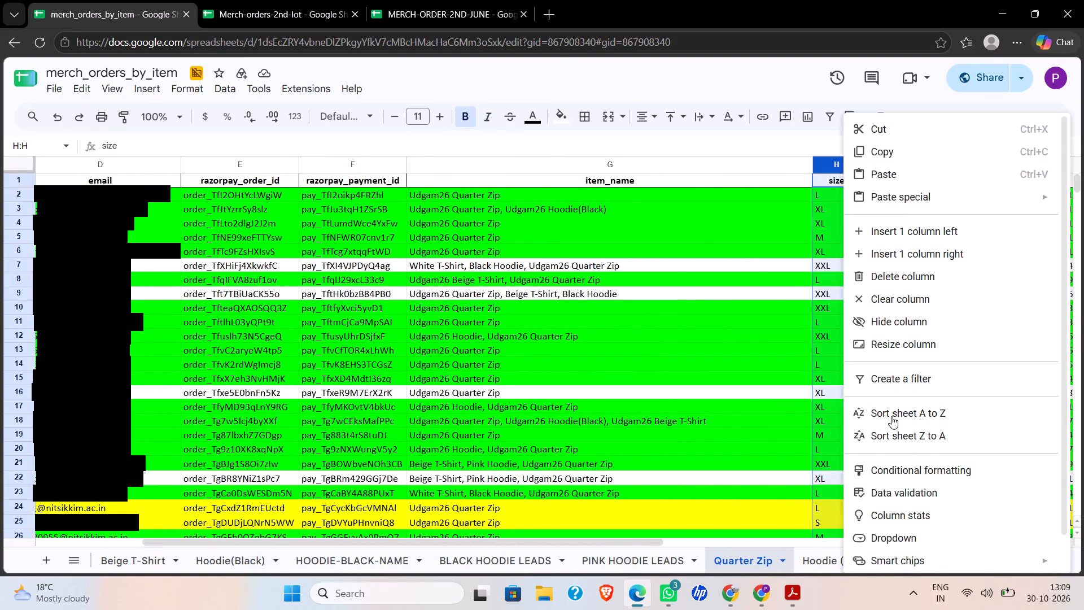
left_click(898, 371)
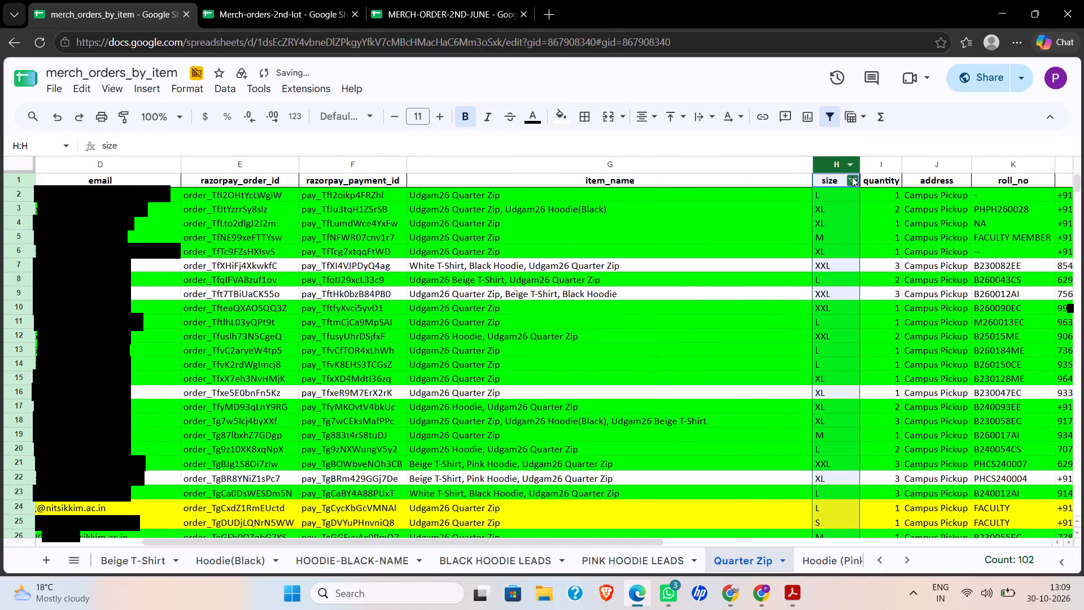
left_click(852, 176)
scroll(732, 443, "down", 1)
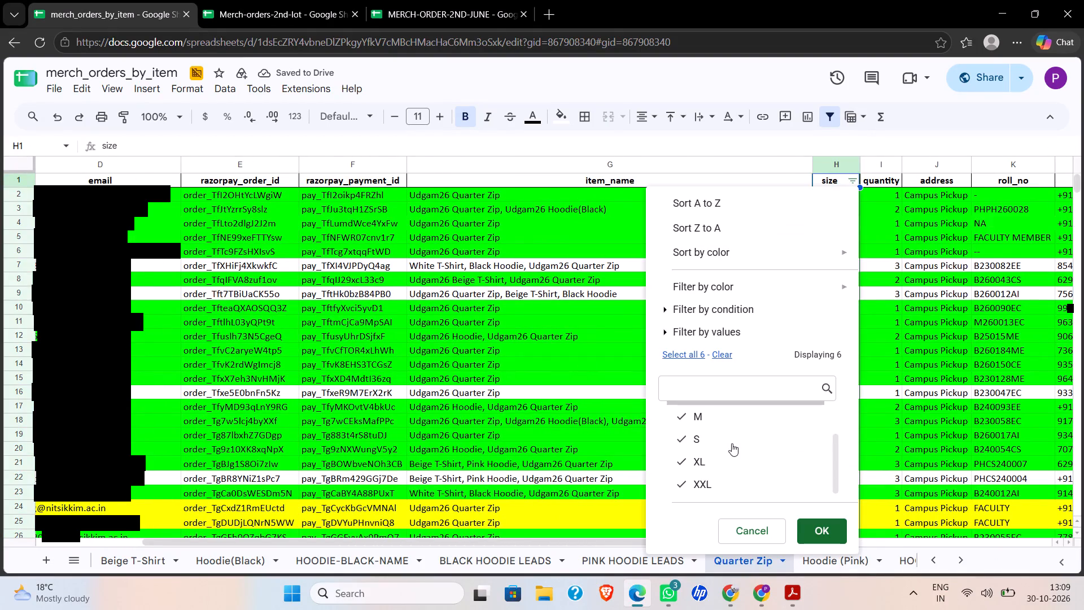
scroll(732, 443, "down", 1)
left_click(722, 433)
left_click(719, 428)
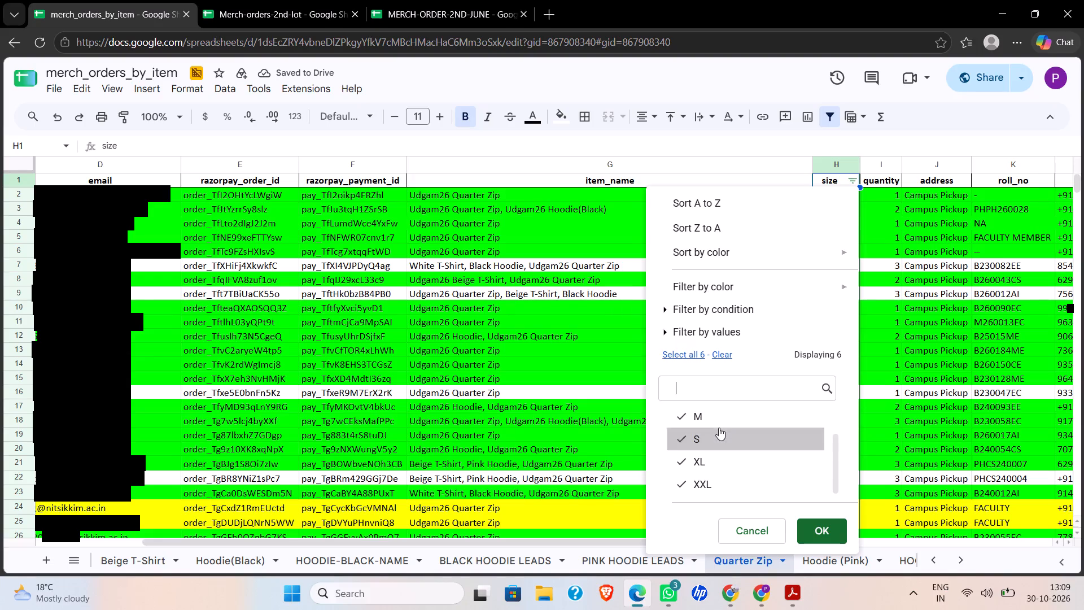
left_click(719, 428)
left_click(717, 422)
scroll(717, 422, "up", 1)
left_click(718, 432)
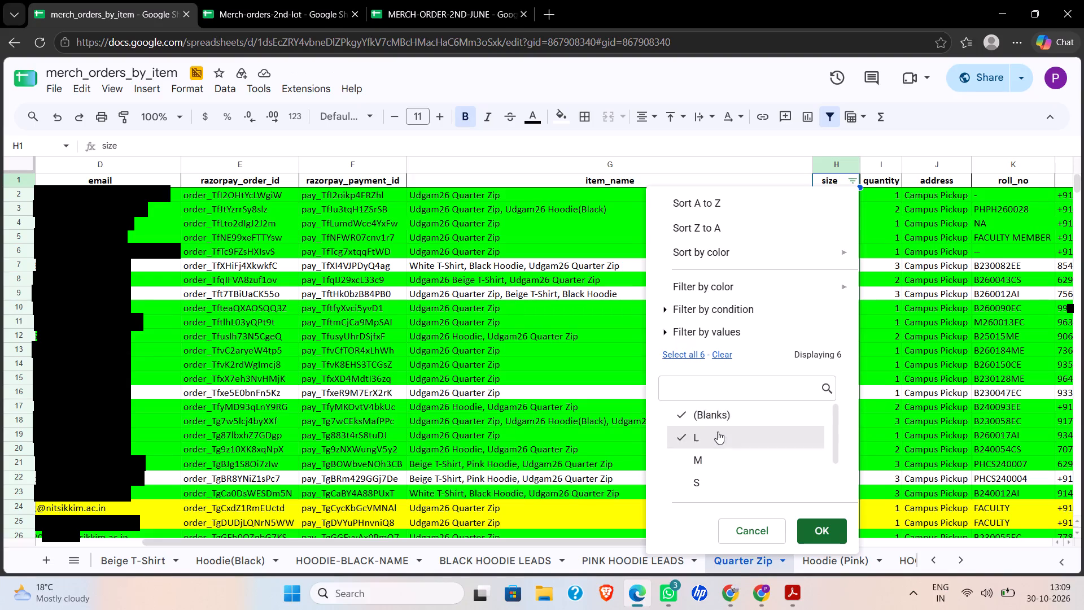
left_click(718, 412)
scroll(718, 412, "down", 1)
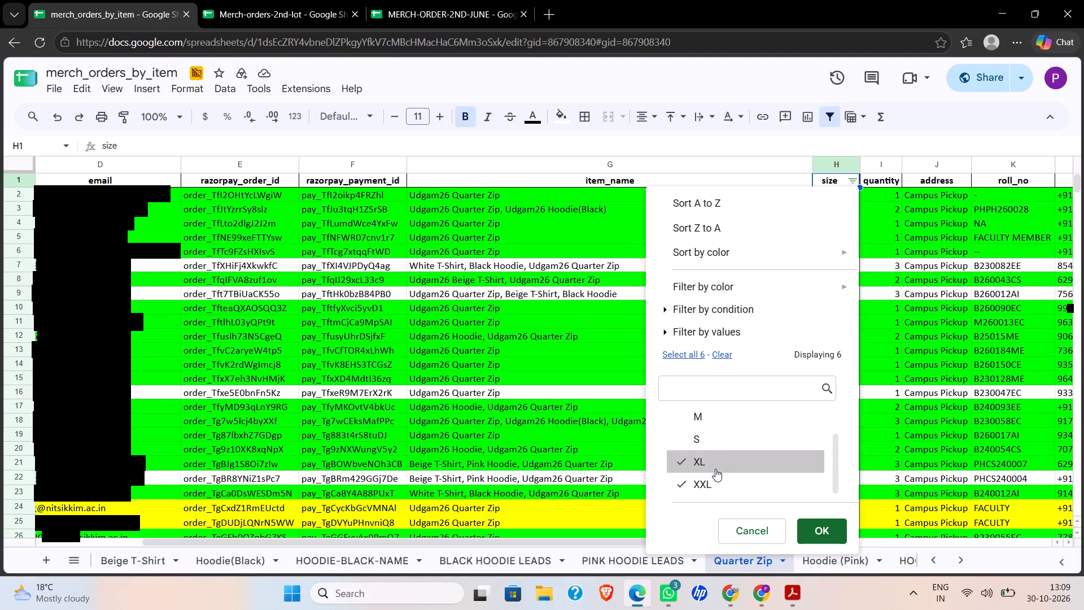
left_click(715, 469)
left_click(715, 469)
left_click(718, 483)
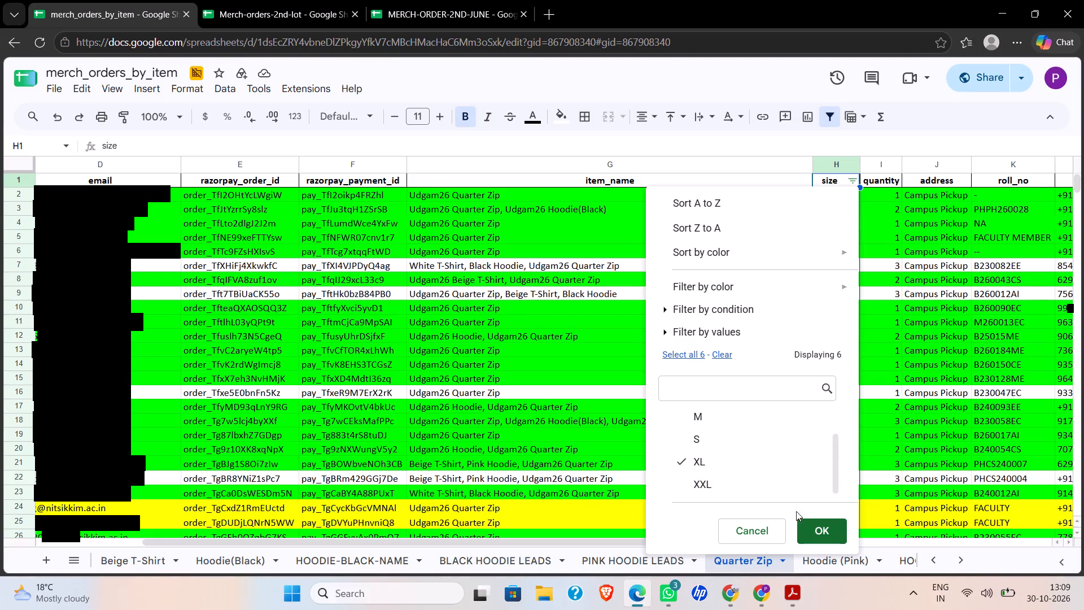
left_click(812, 526)
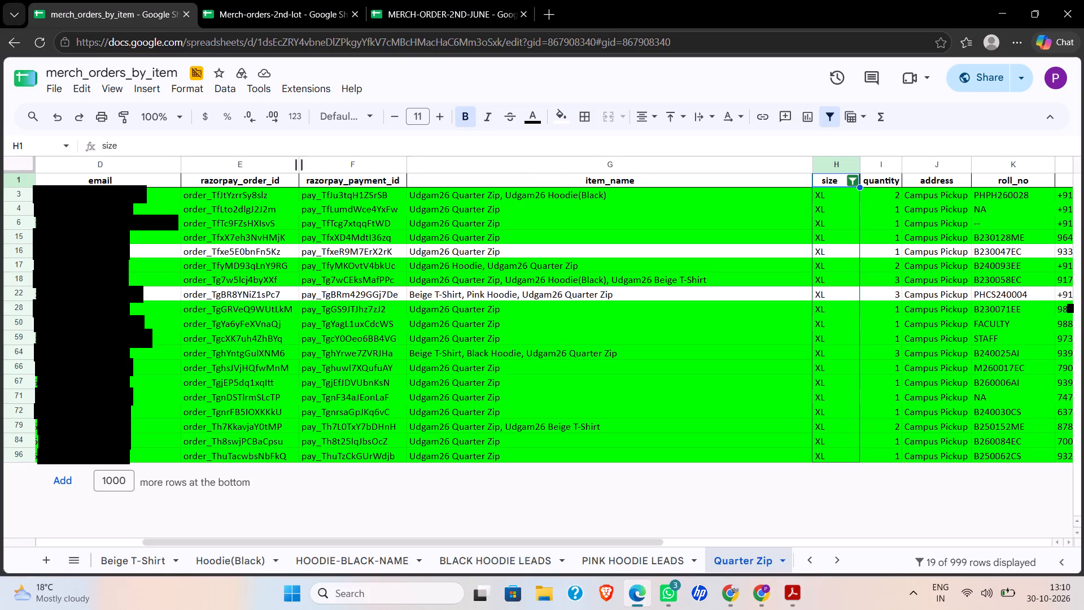
Check the buyers, sizes and green rows on the Quarter Zipper sheet of Merch-orders-2nd-lot.
left_click(309, 16)
scroll(783, 333, "left", 1)
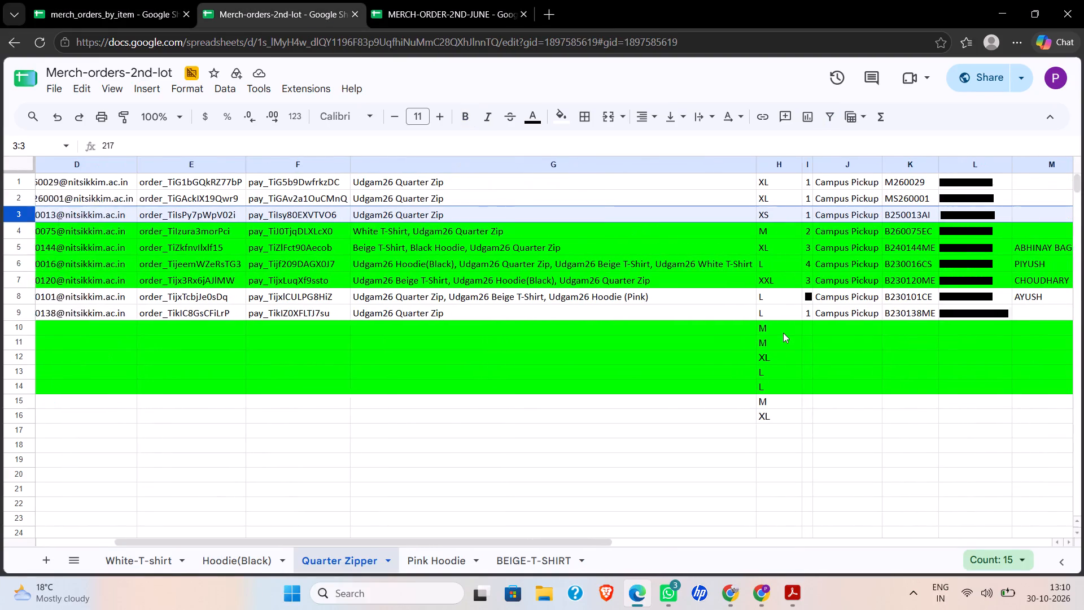
scroll(783, 333, "left", 1)
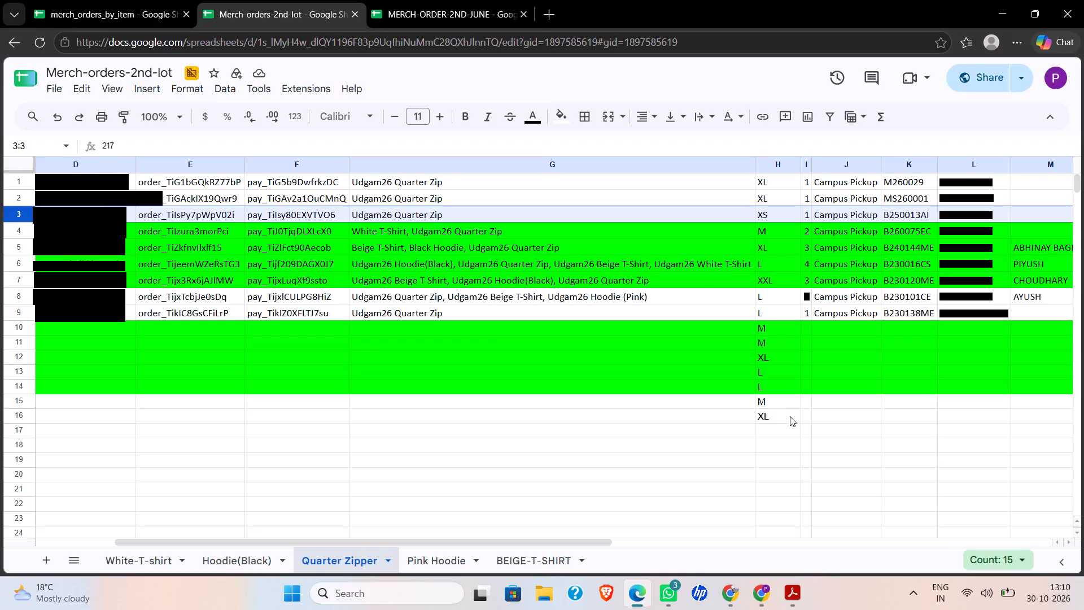
scroll(790, 416, "right", 5)
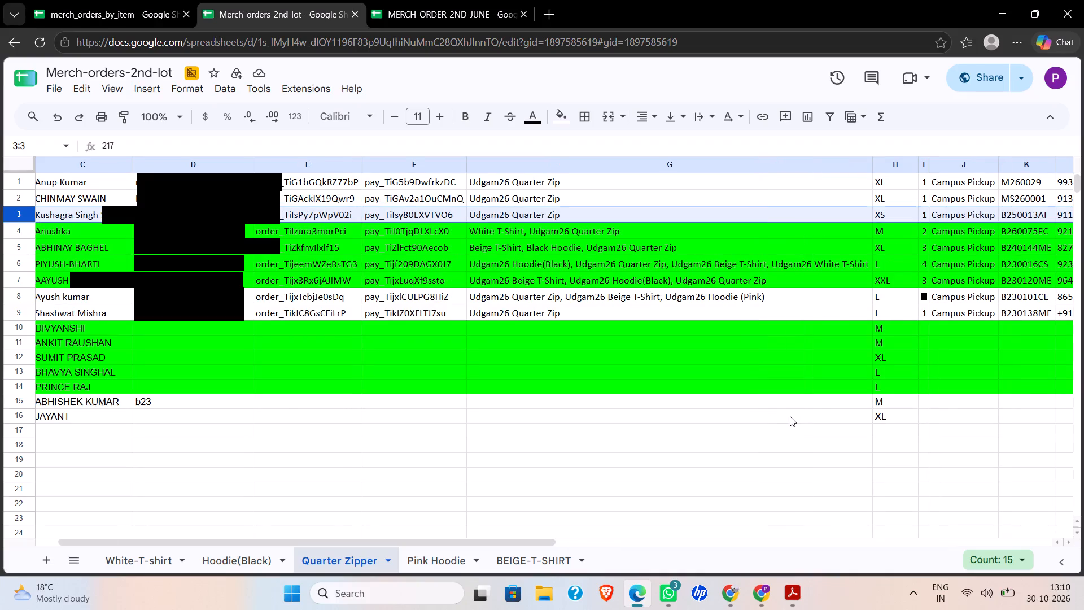
scroll(790, 416, "left", 1)
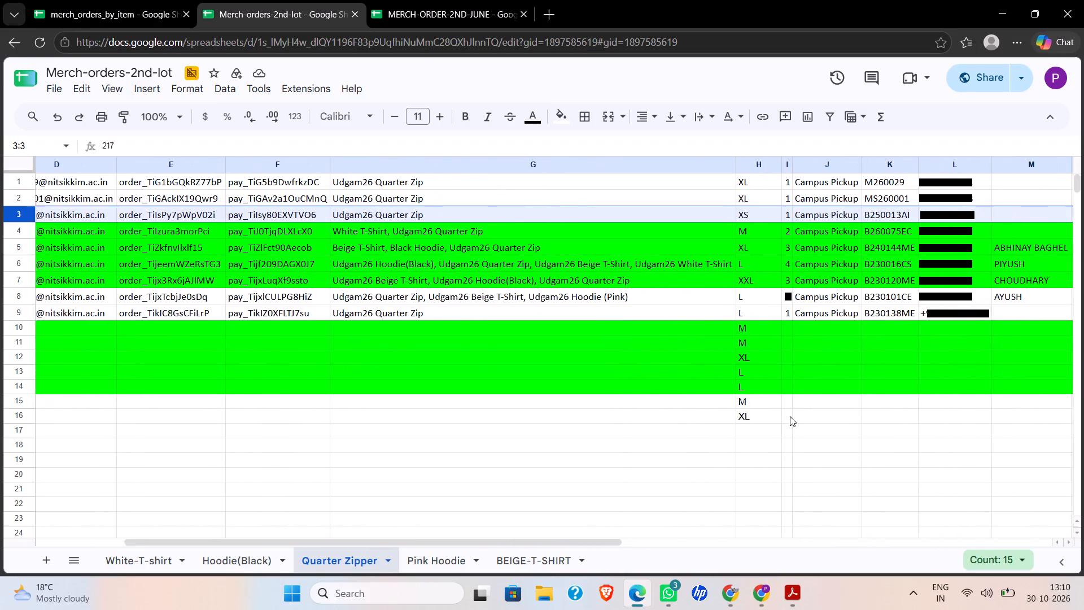
scroll(790, 416, "left", 1)
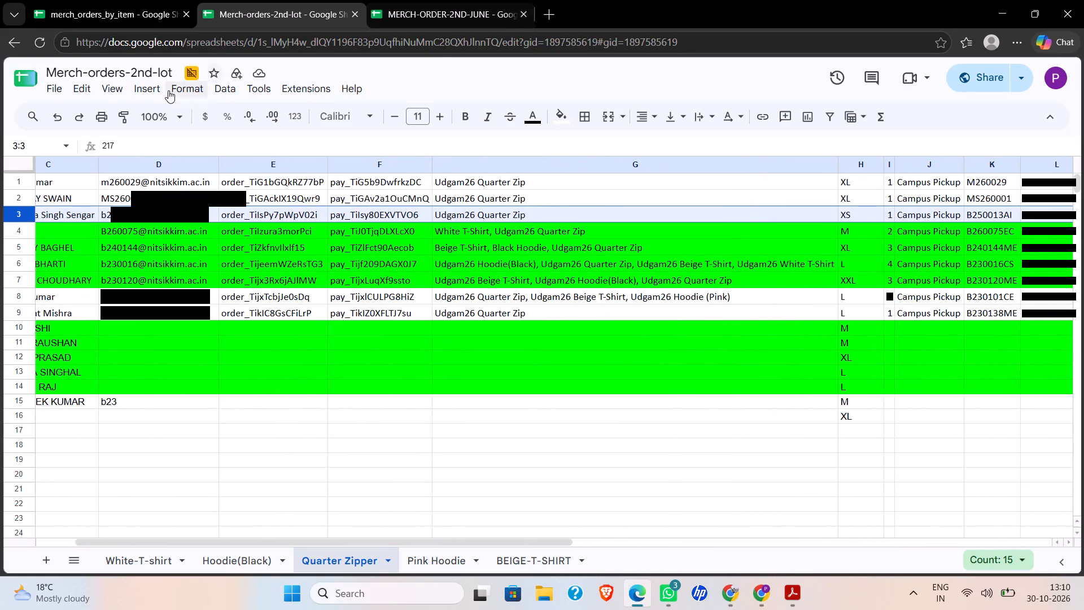
Change the size filter on the Quarter Zip sheet of merch_orders_by_item to show only L orders.
left_click(119, 12)
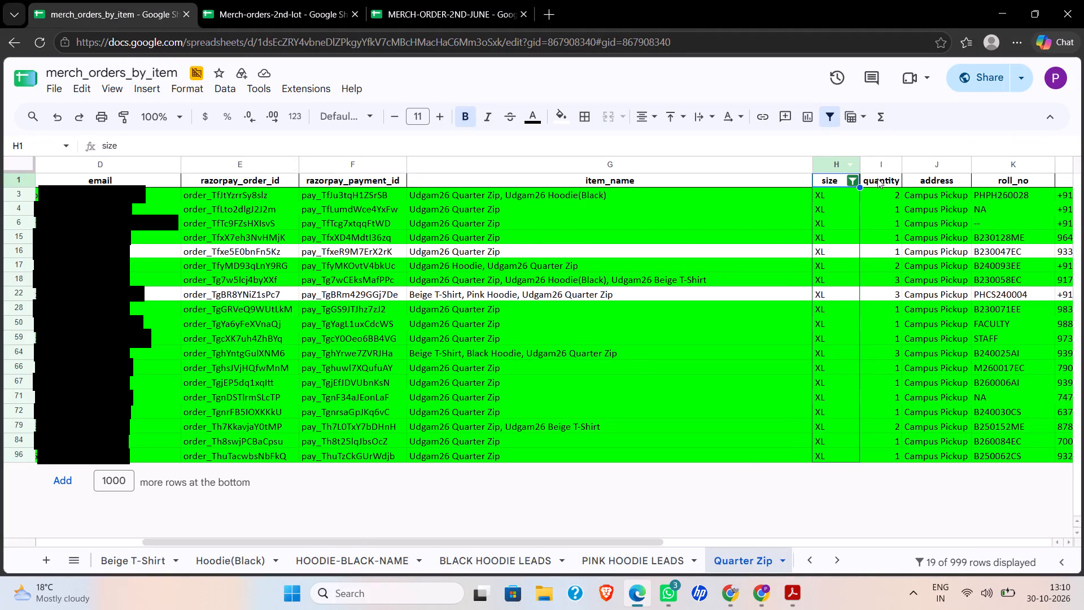
left_click(854, 181)
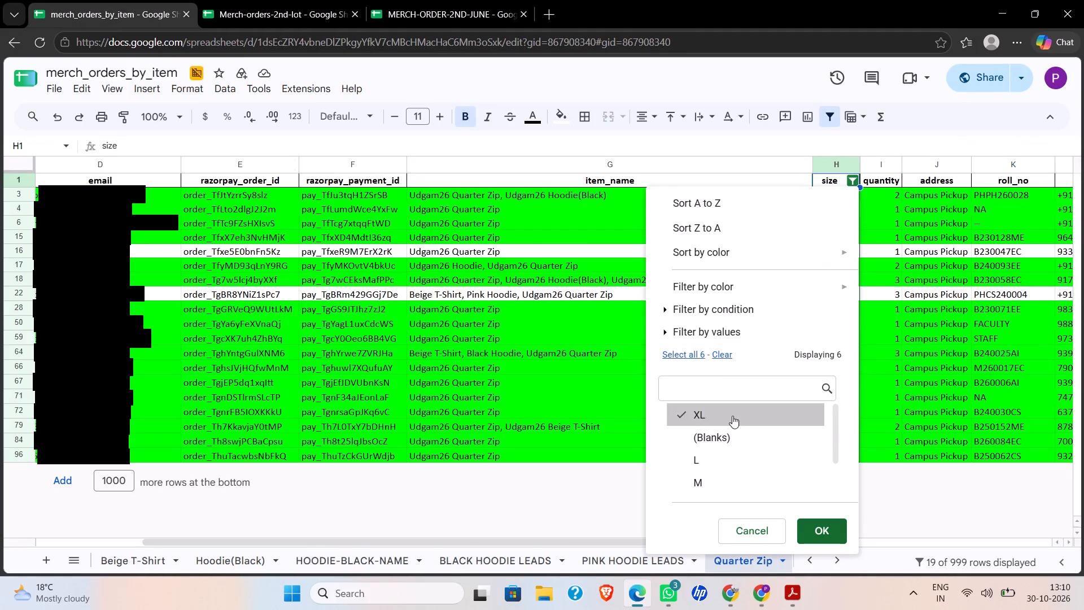
left_click(732, 416)
scroll(737, 502, "down", 1)
left_click(724, 471)
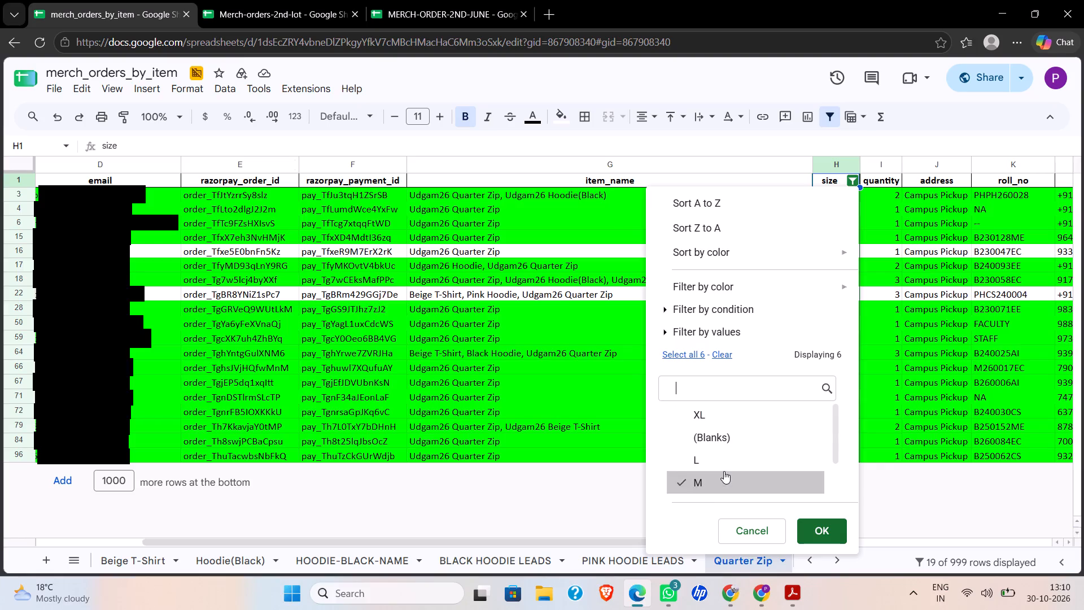
left_click(724, 465)
left_click(726, 476)
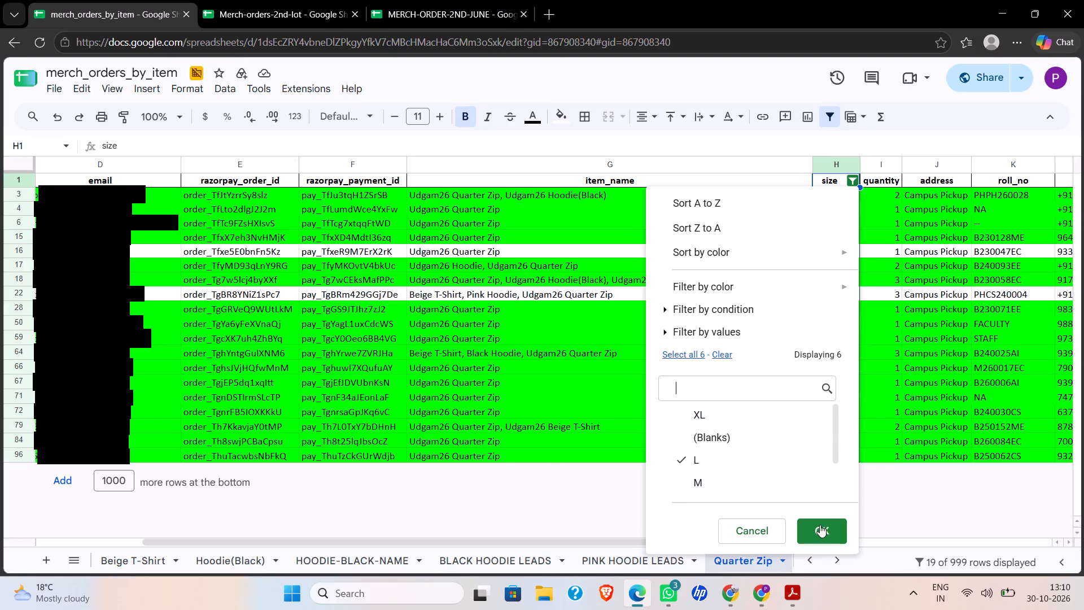
left_click(820, 525)
Look over the filtered L quarter zip orders, checking their items, quantities and row colours.
scroll(584, 321, "down", 2)
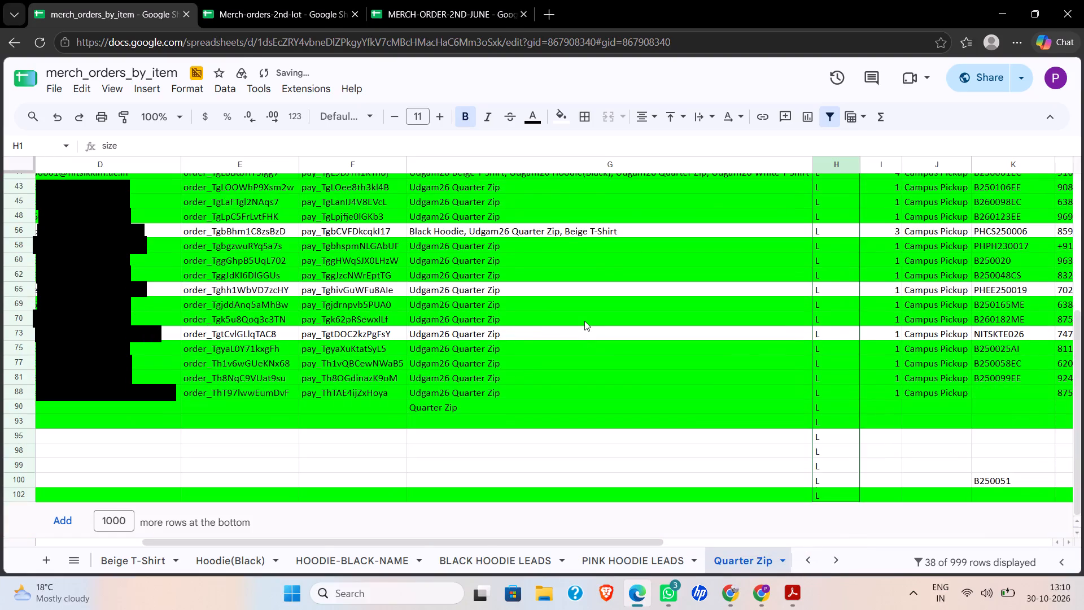
scroll(584, 321, "down", 1)
scroll(584, 321, "up", 2)
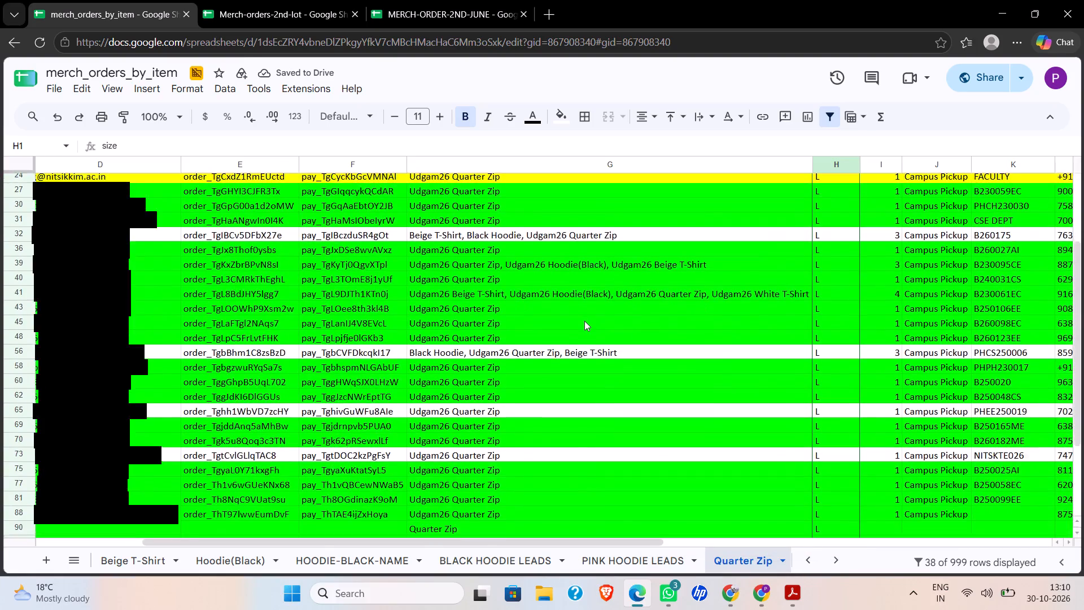
scroll(584, 321, "up", 1)
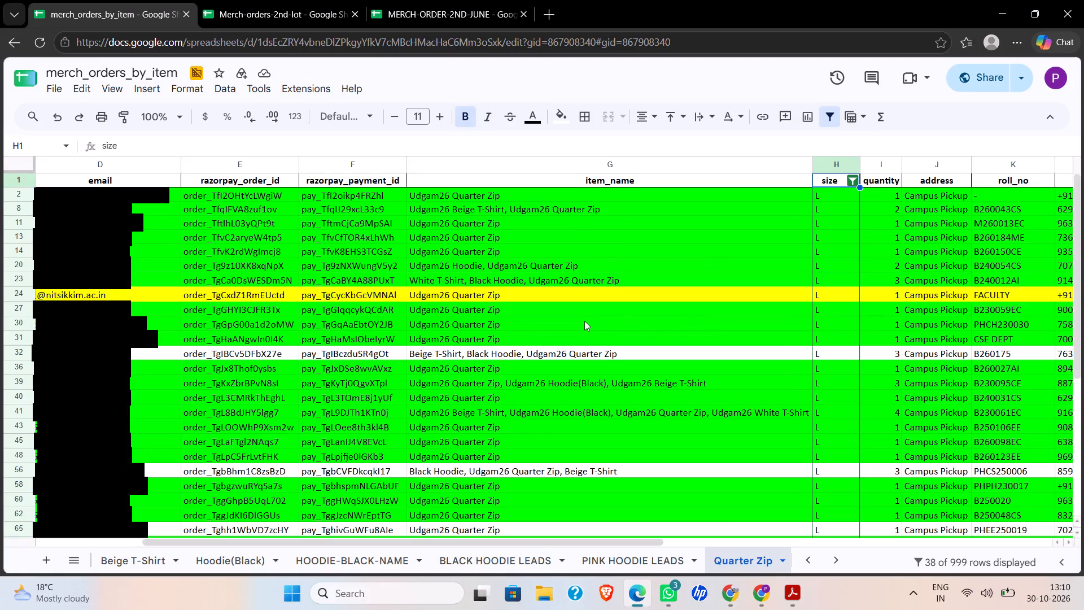
left_click(584, 321)
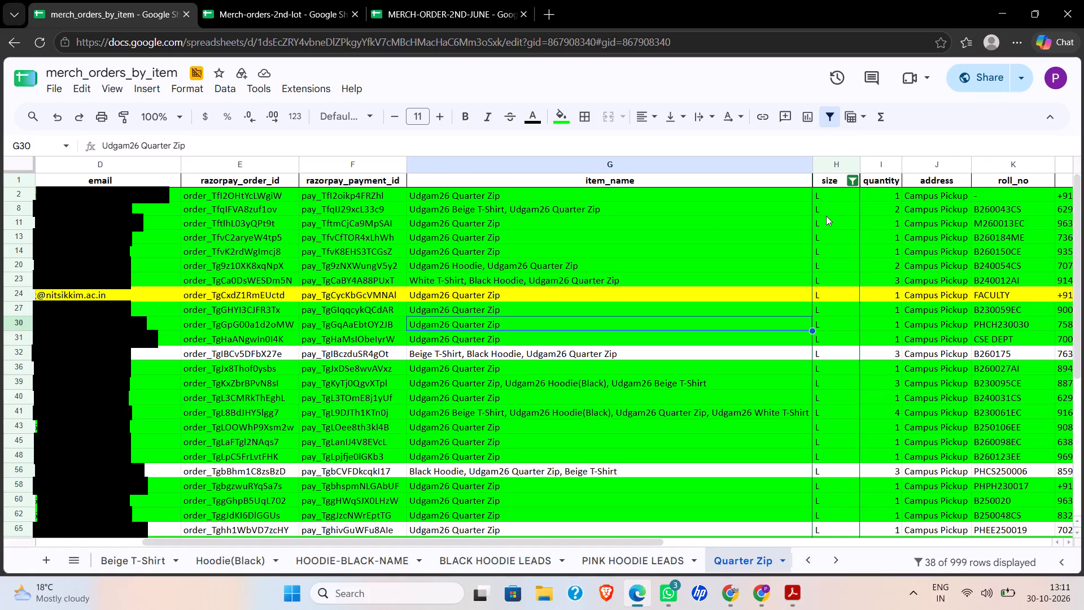
Count the L quarter zip orders by selecting their size cells from row 2 to row 102.
left_click(857, 190)
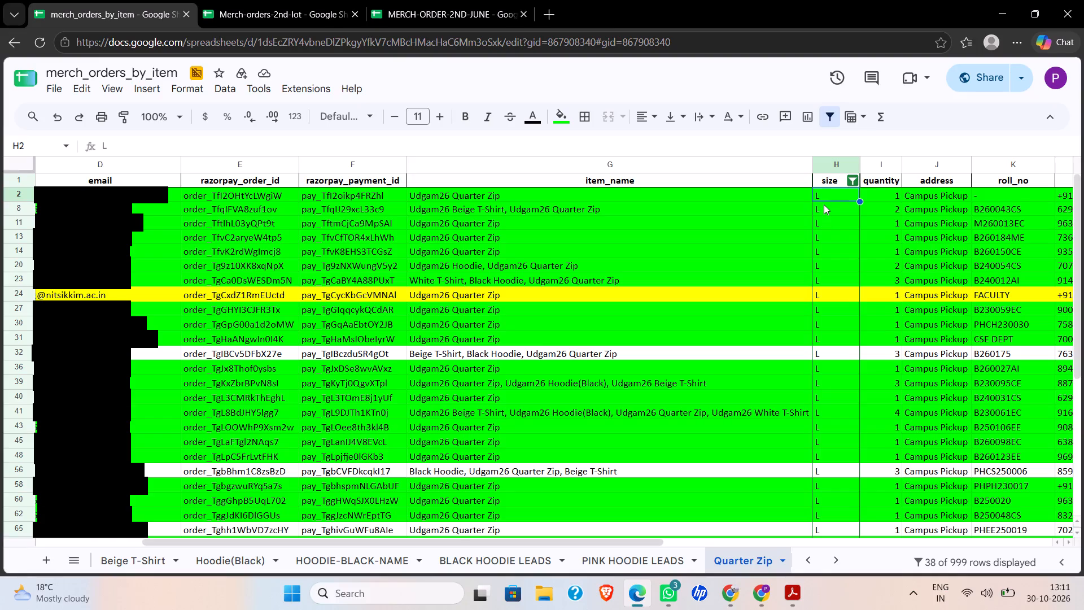
key("shift+Down")
key("shift+Down")
key("shift+Down")
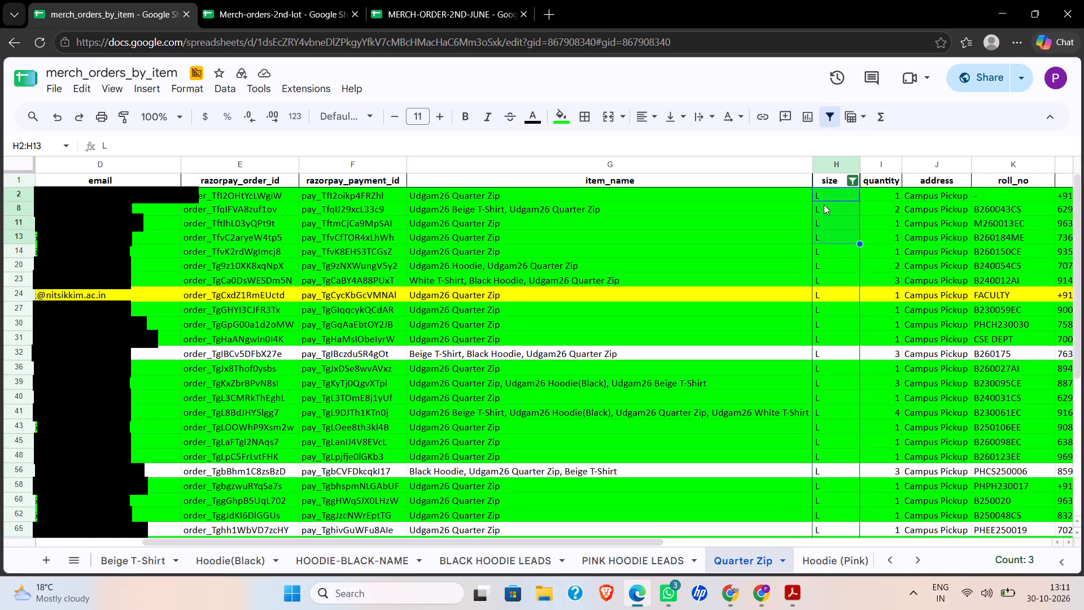
key("shift+Down")
key("shift+Down")
key("shift+Down")
key("shift+Down")
key("shift+Down")
key("shift+Down")
key("shift+Down")
key("shift+Down")
key("shift+Down")
key("shift+Down")
key("shift+Down")
key("shift+Down")
key("shift+Down")
key("shift+Down")
key("shift+Down")
key("shift+Down")
key("shift+Down")
key("shift+Down")
key("shift+Down")
key("shift+Down")
key("shift+Down")
key("shift+Down")
key("shift+Down")
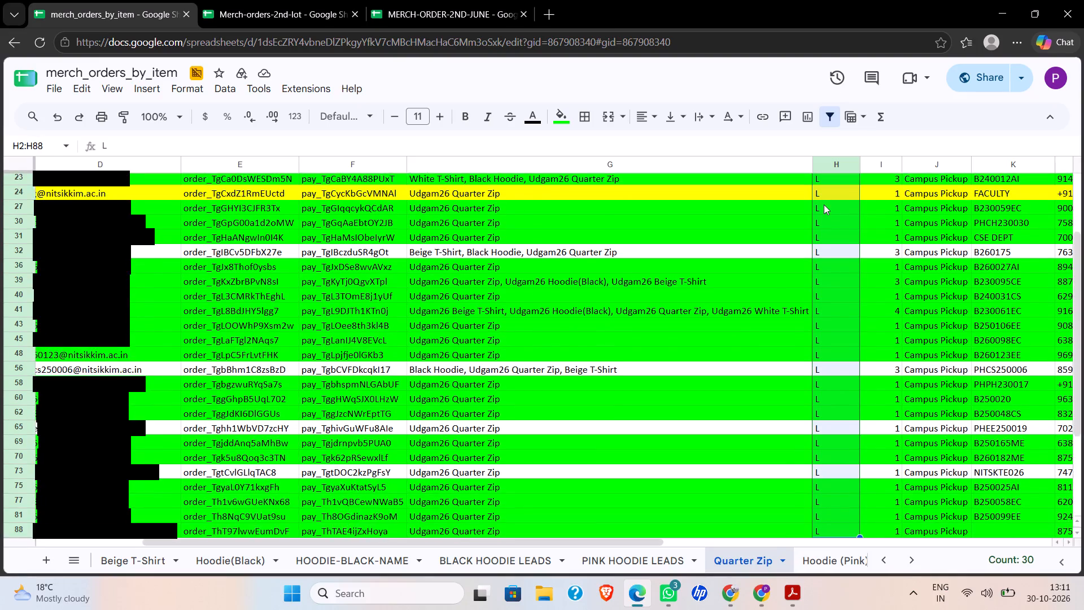
key("shift+Down")
key("shift+Down")
key("shift+Down")
key("shift+Down")
key("shift+Down")
key("shift+Down")
key("shift+Down")
key("shift+Down")
key("shift+Down")
key("shift+Down")
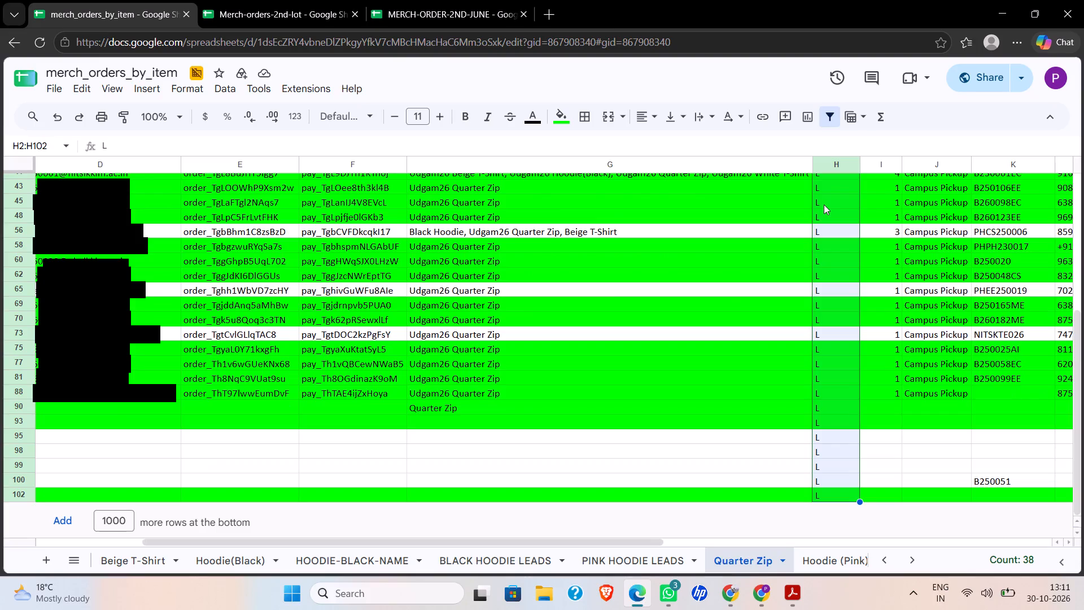
scroll(738, 303, "up", 3)
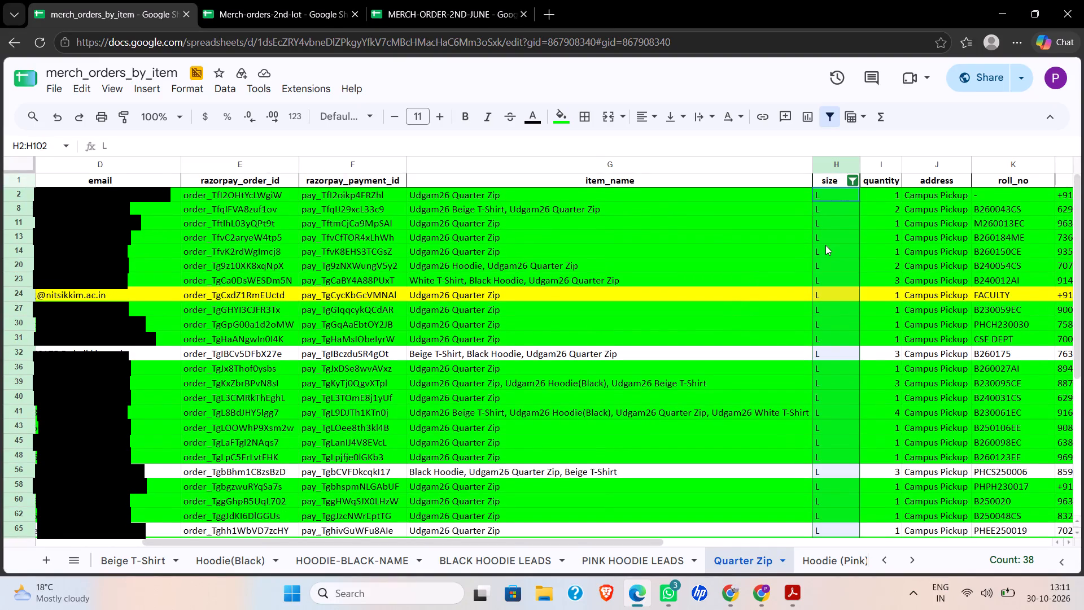
Check the L orders and their row colours on the Quarter Zipper sheet of Merch-orders-2nd-lot against merch_orders_by_item.
left_click(308, 0)
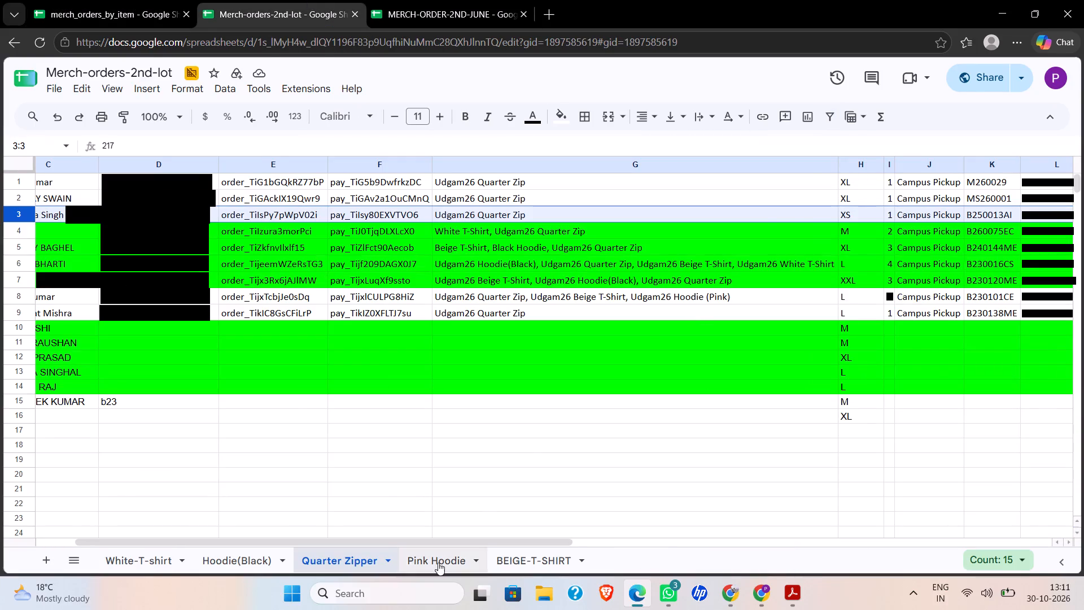
scroll(630, 436, "left", 2)
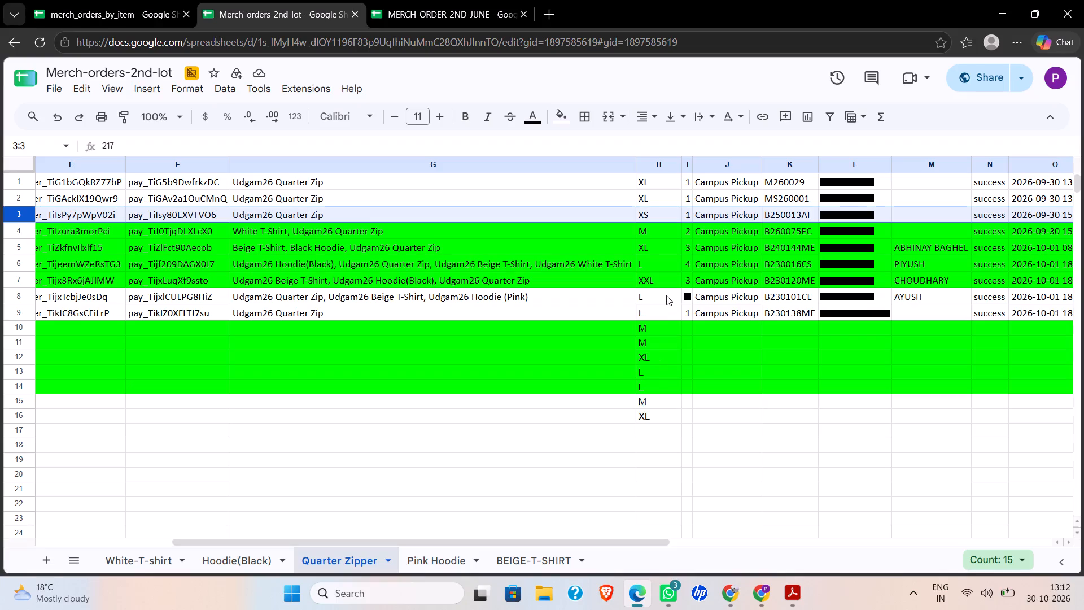
left_click(99, 0)
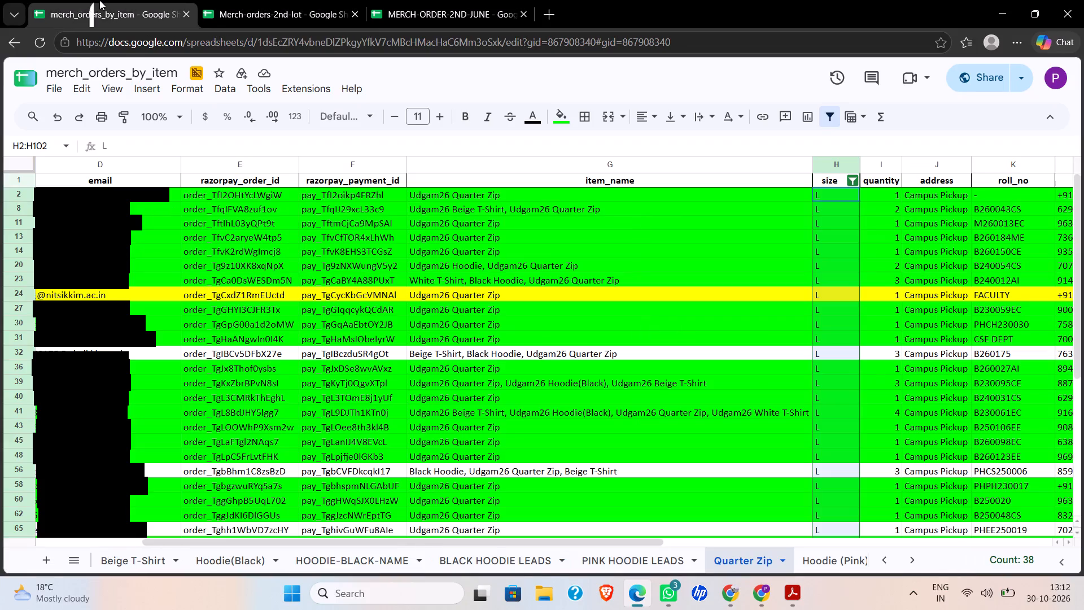
left_click(301, 0)
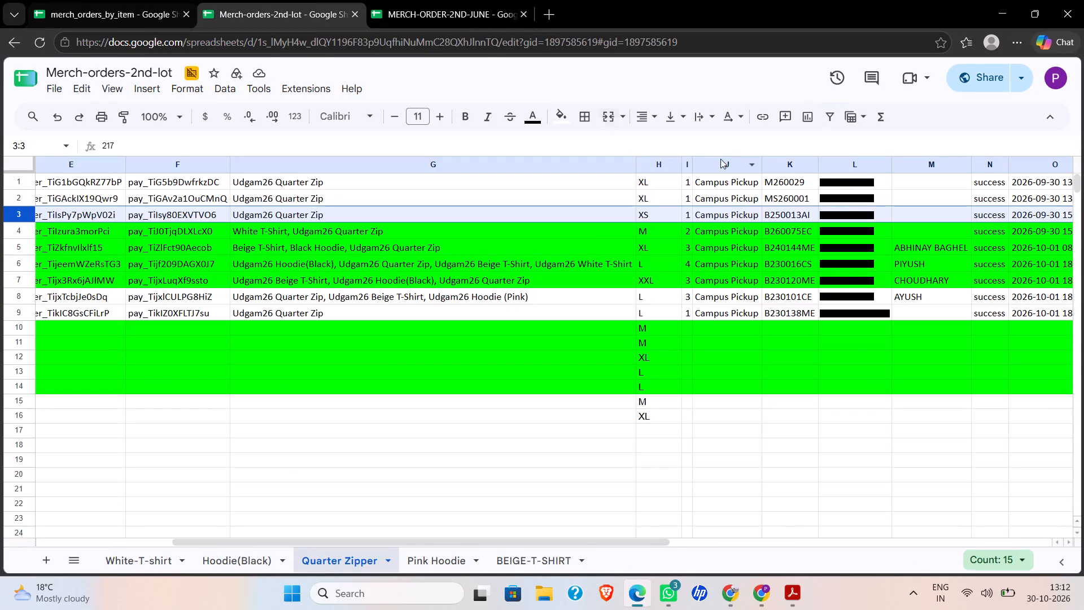
left_click(876, 441)
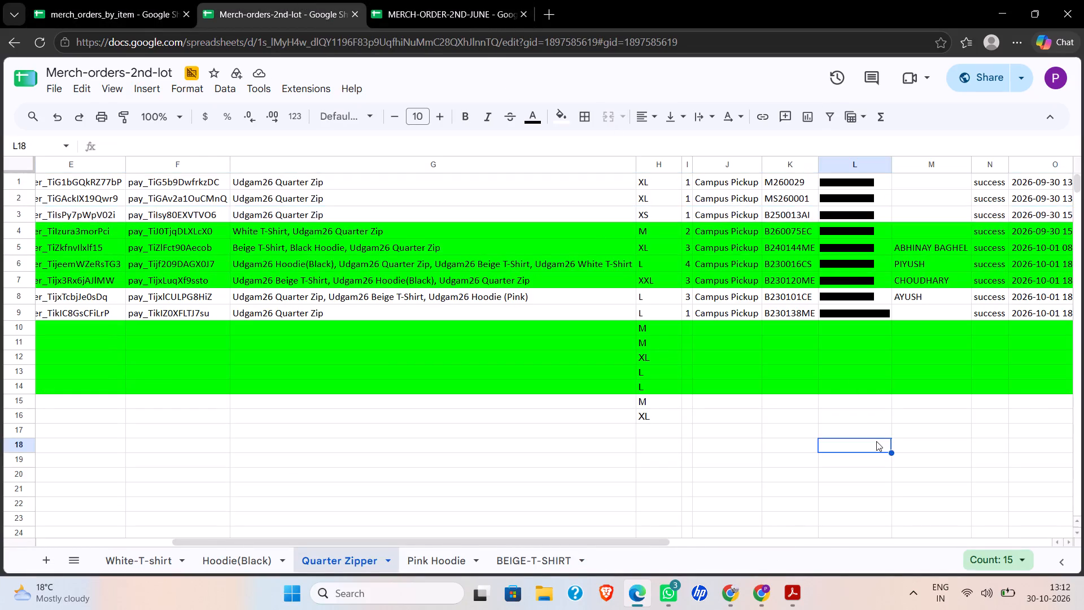
Go back to the L orders in merch_orders_by_item and examine the buyers' names, items and row colours, especially the non-green rows.
left_click(150, 0)
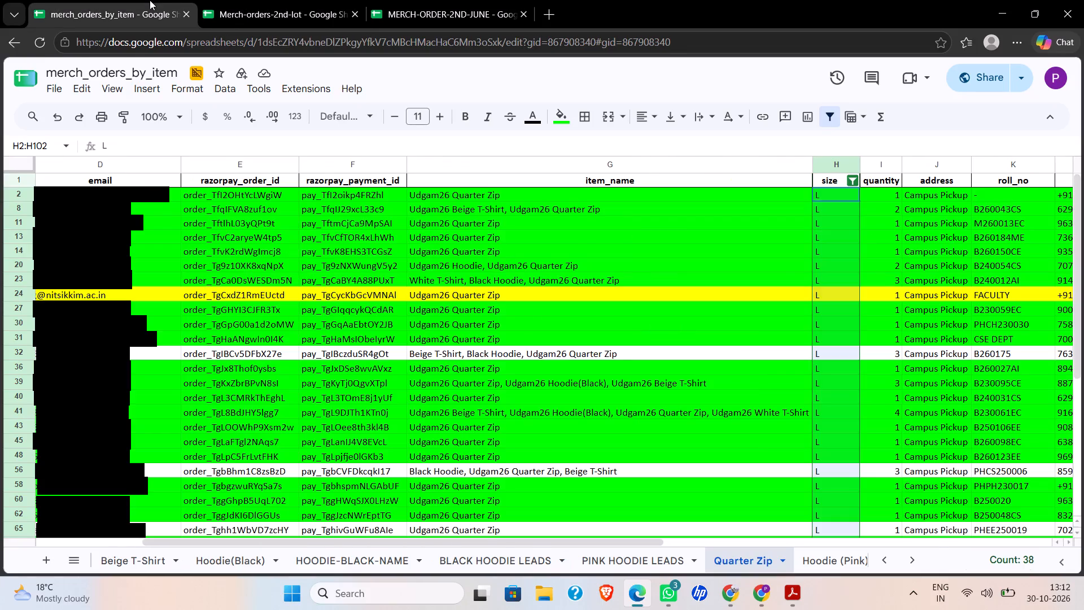
left_click(756, 317)
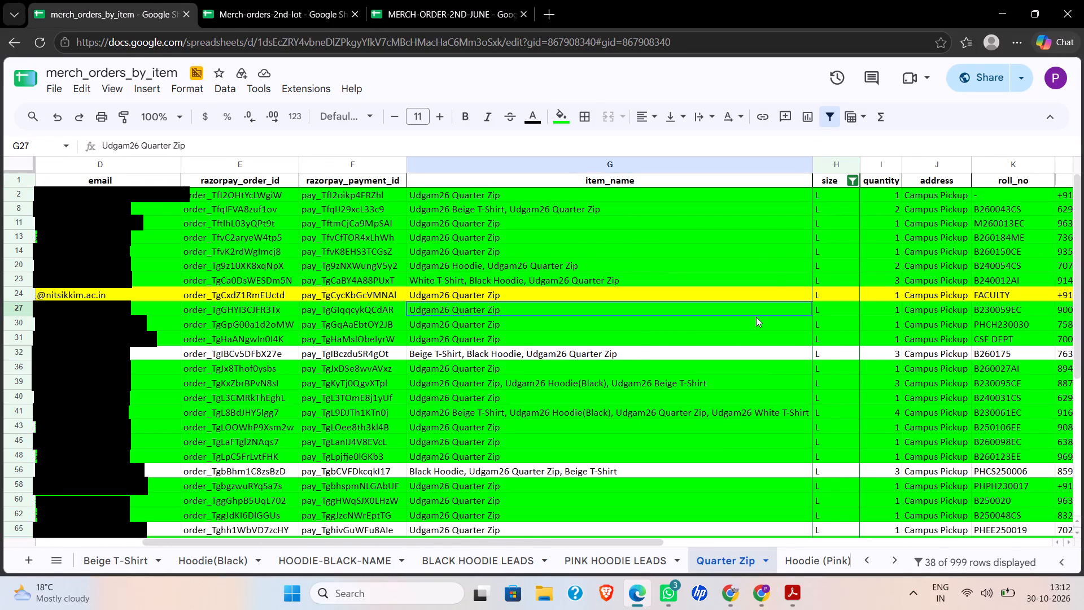
left_click(770, 253)
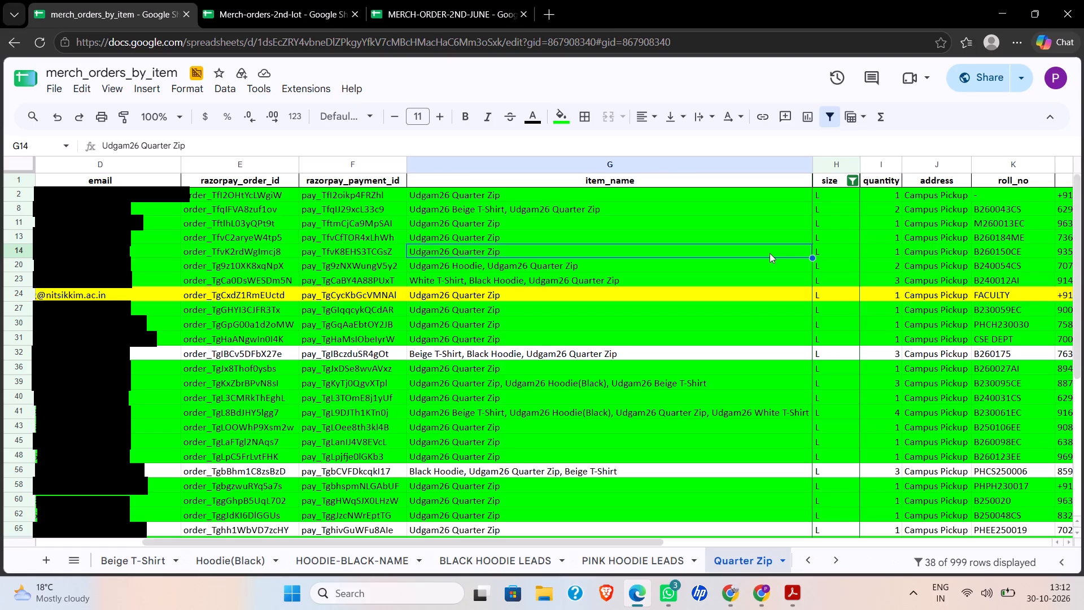
left_click(826, 299)
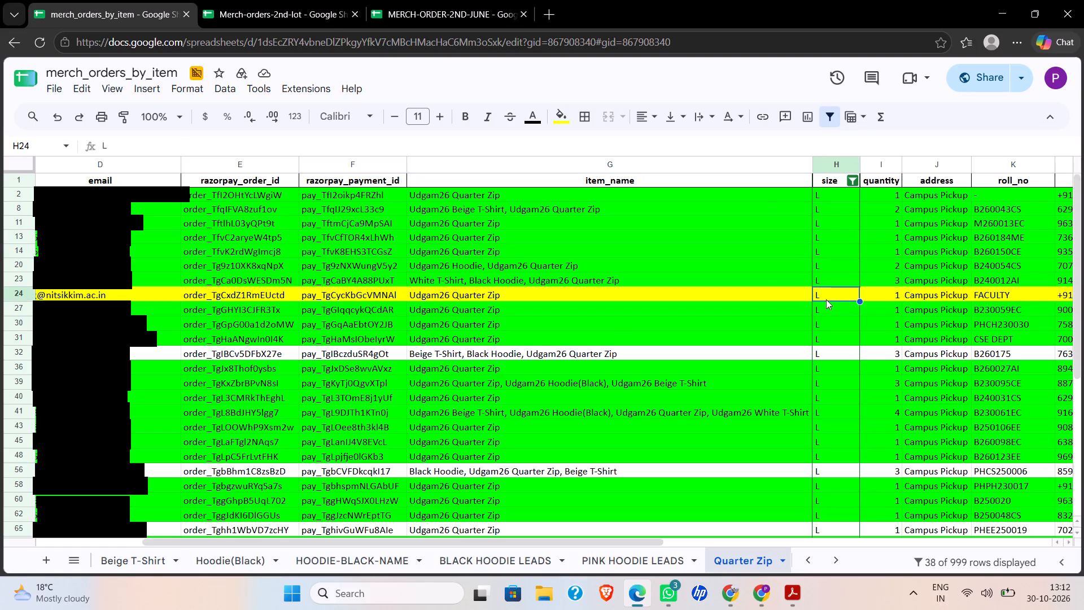
scroll(826, 299, "down", 4)
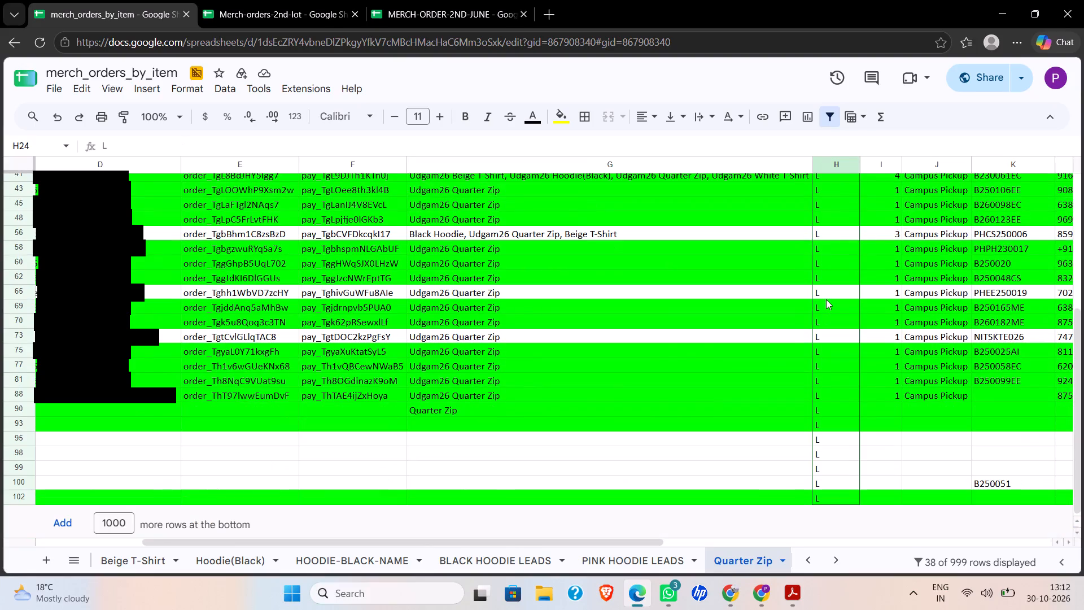
scroll(826, 299, "left", 1)
scroll(826, 299, "right", 3)
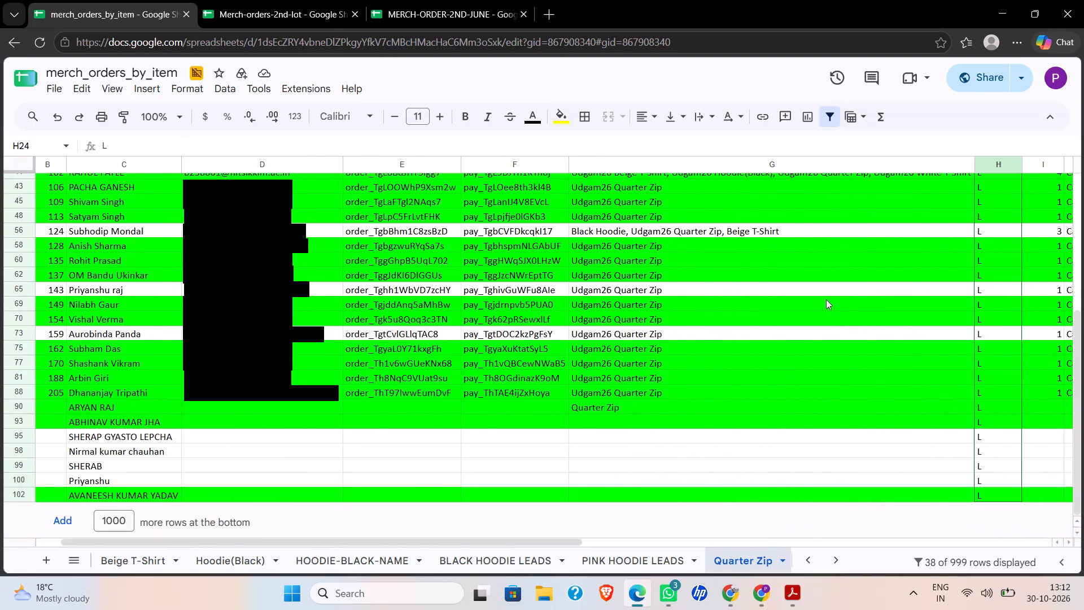
scroll(826, 299, "left", 5)
scroll(826, 299, "right", 4)
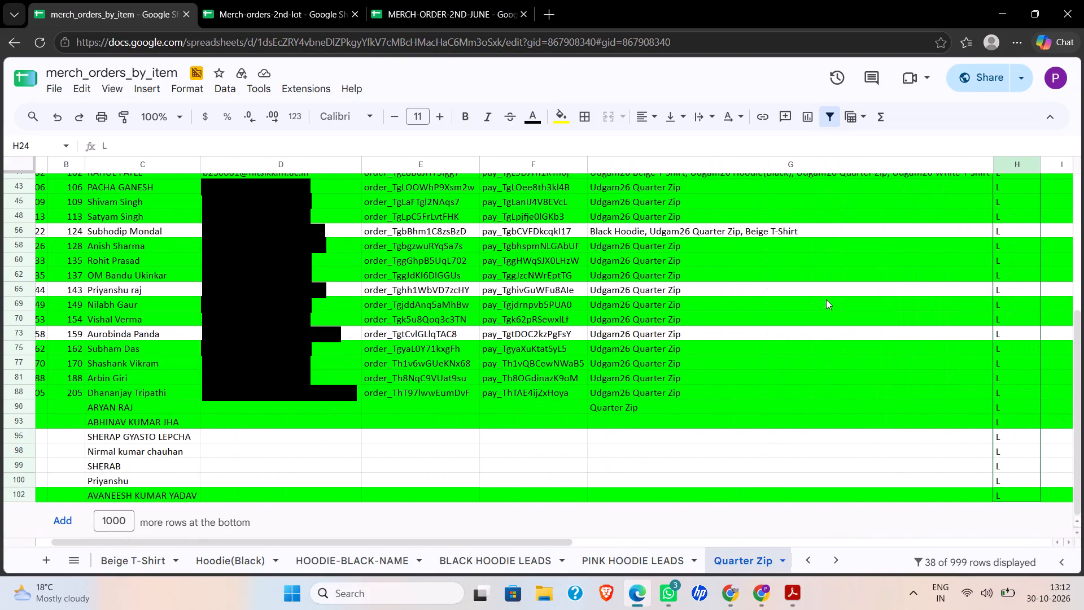
scroll(826, 299, "left", 2)
scroll(826, 299, "right", 2)
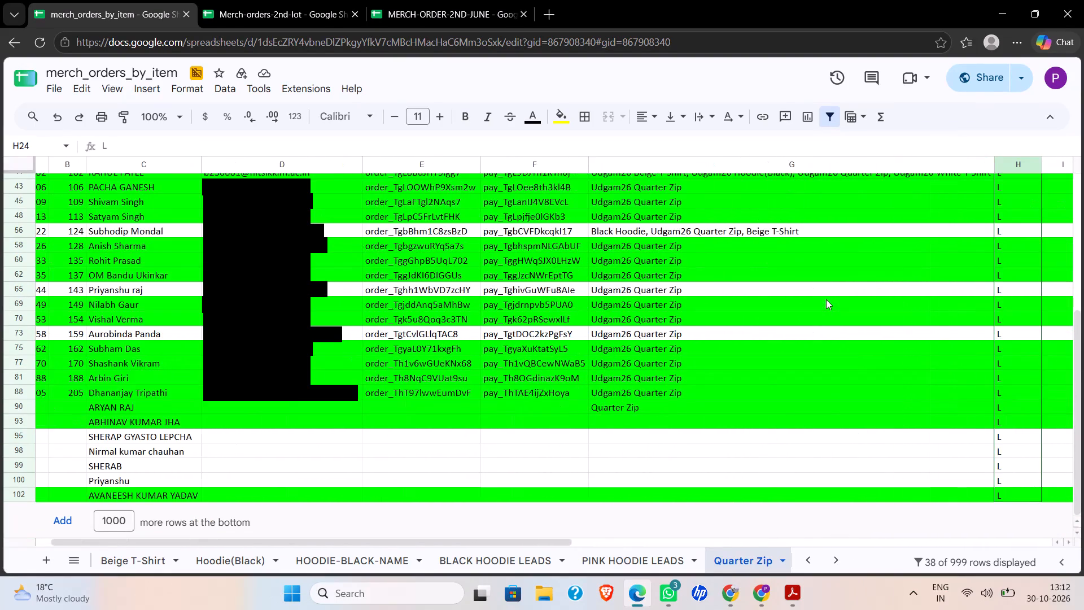
scroll(826, 299, "right", 1)
scroll(826, 299, "up", 2)
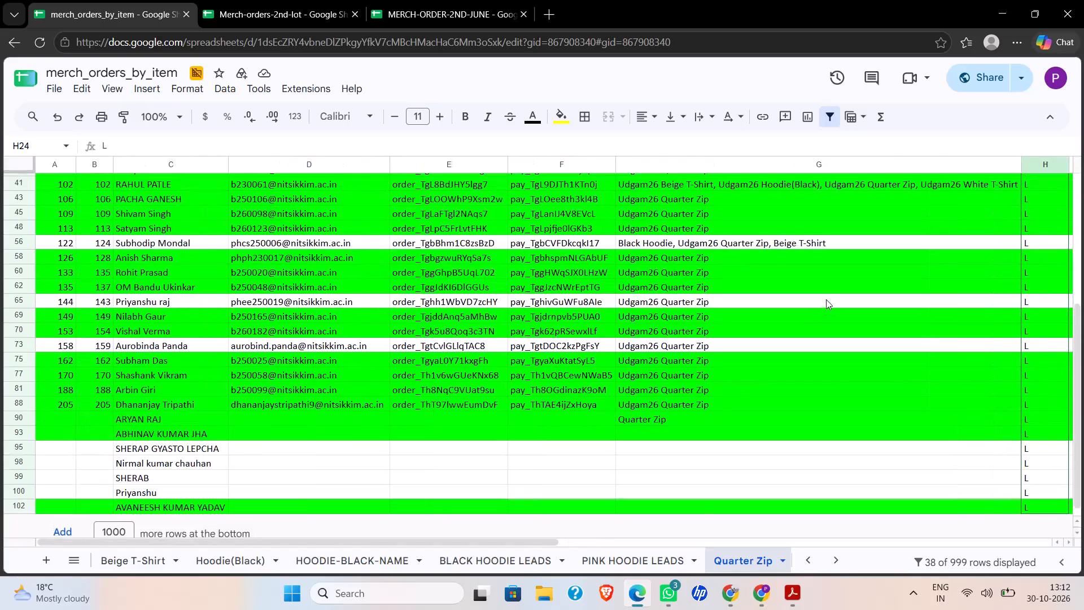
scroll(826, 299, "up", 2)
scroll(826, 299, "down", 2)
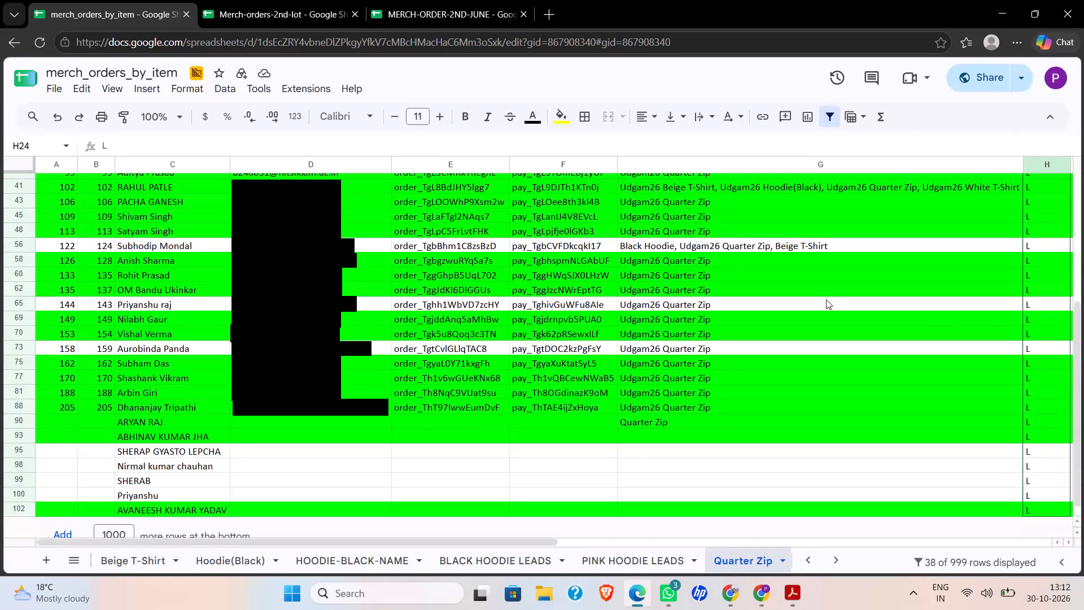
scroll(826, 299, "down", 3)
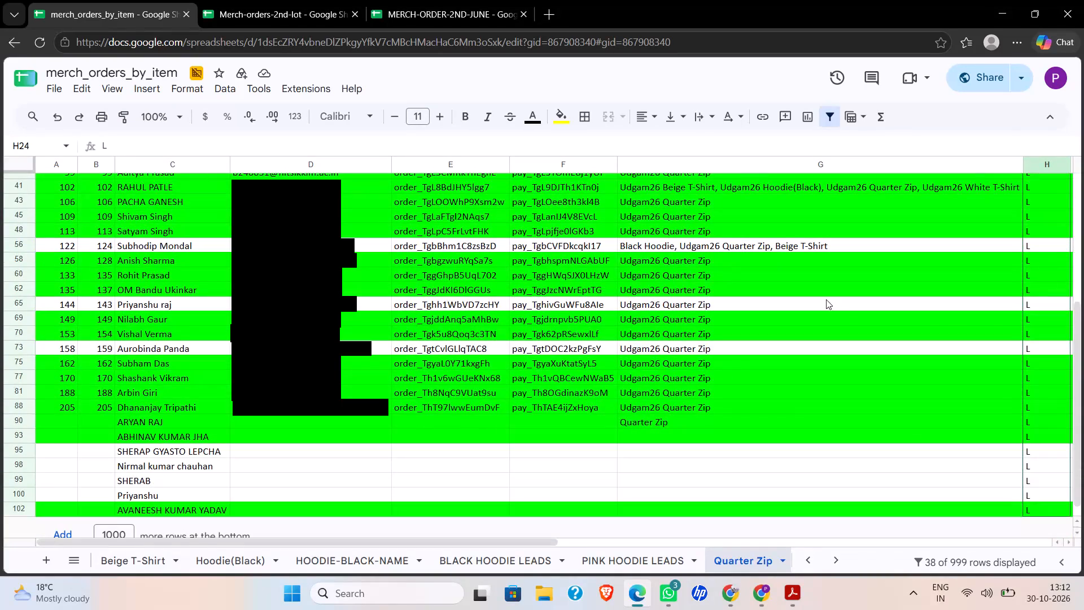
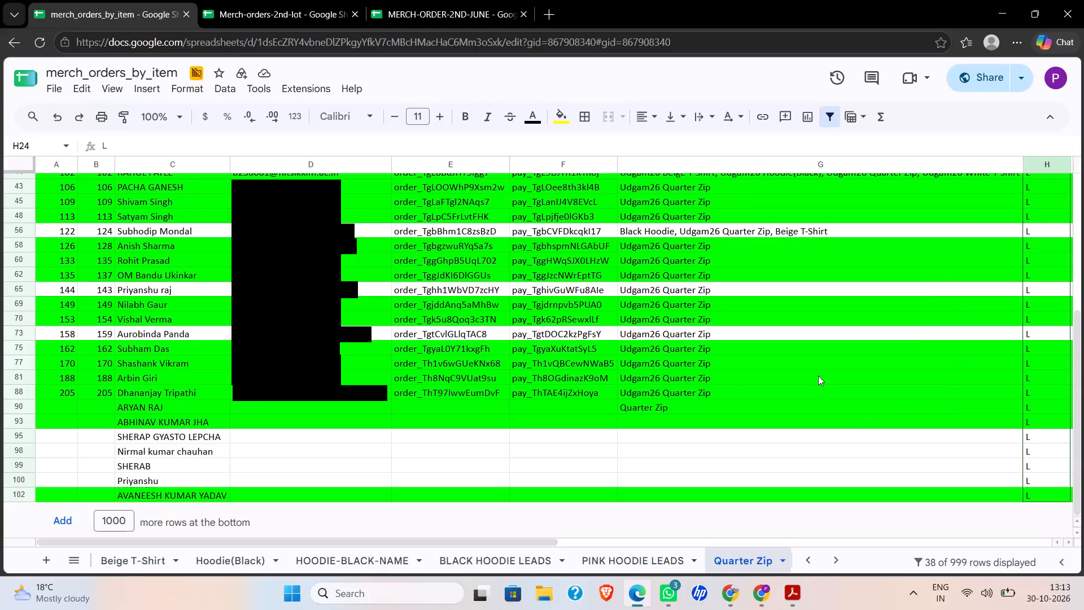
Change the size filter on the Quarter Zip sheet of merch_orders_by_item to show only M orders.
scroll(818, 374, "up", 8)
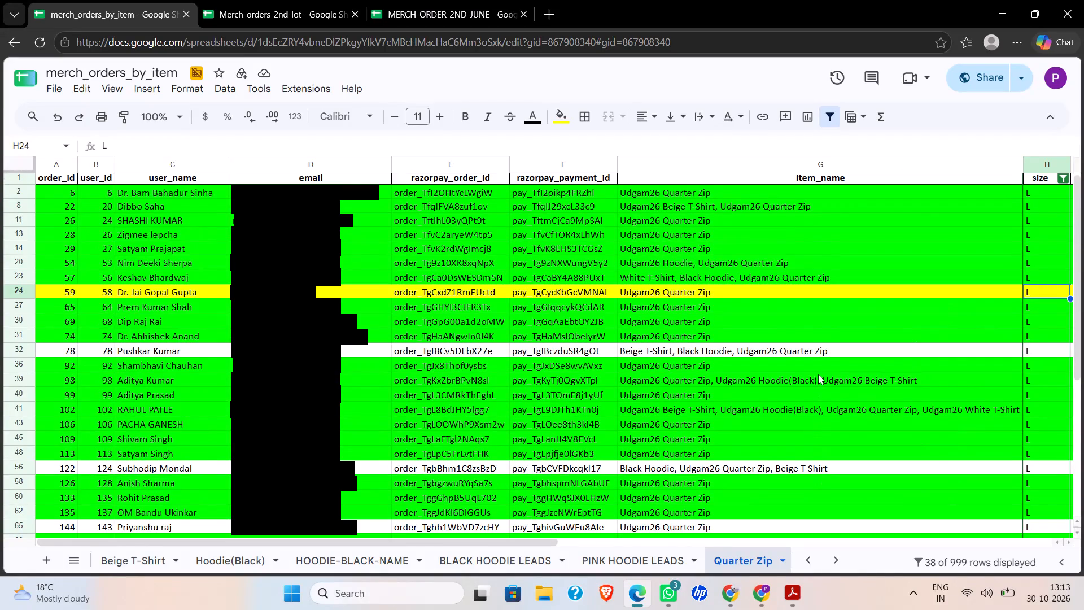
scroll(818, 374, "up", 1)
scroll(818, 374, "down", 3)
scroll(818, 374, "up", 2)
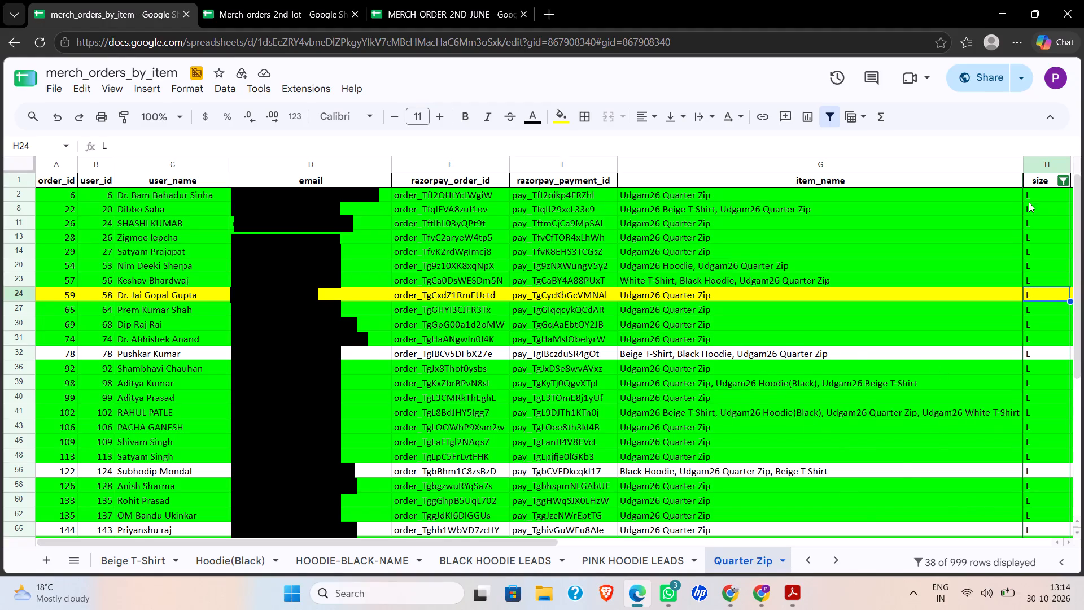
left_click(1060, 180)
scroll(938, 468, "down", 1)
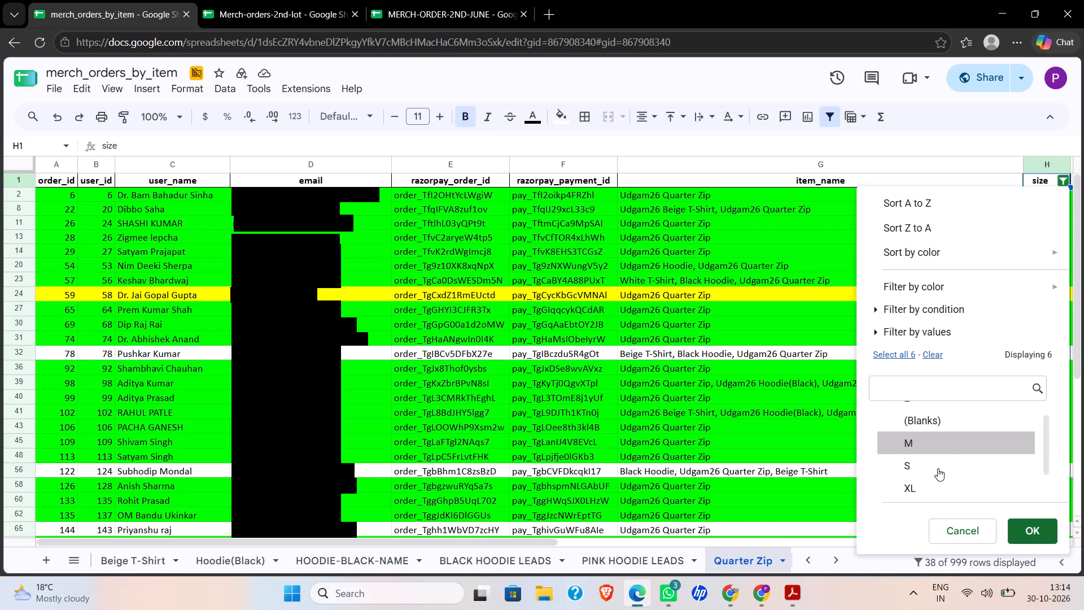
scroll(938, 468, "down", 1)
left_click(933, 427)
scroll(933, 427, "up", 1)
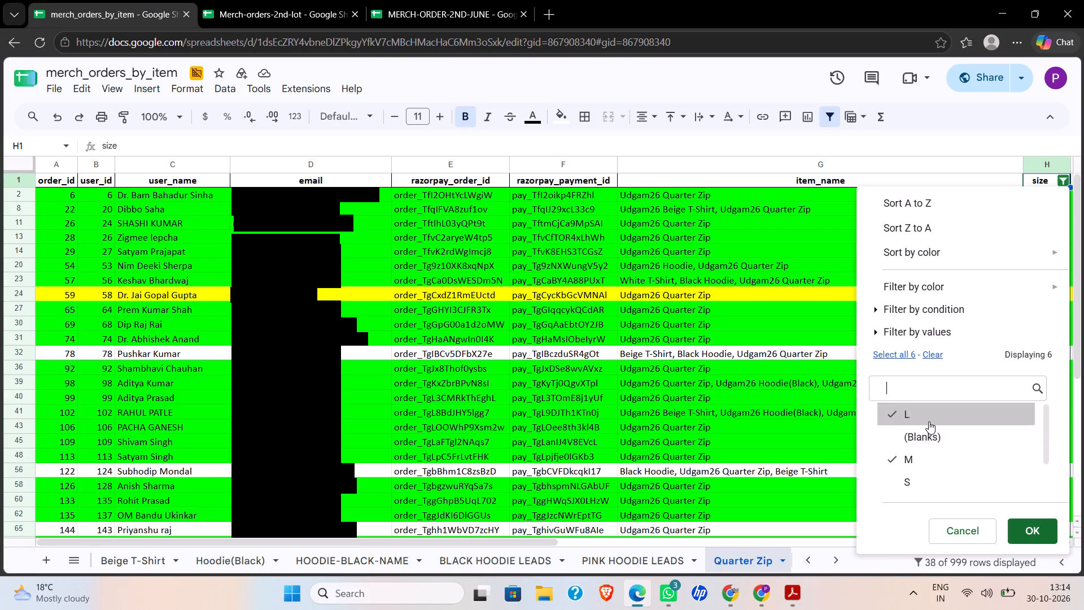
left_click(929, 421)
left_click(1030, 525)
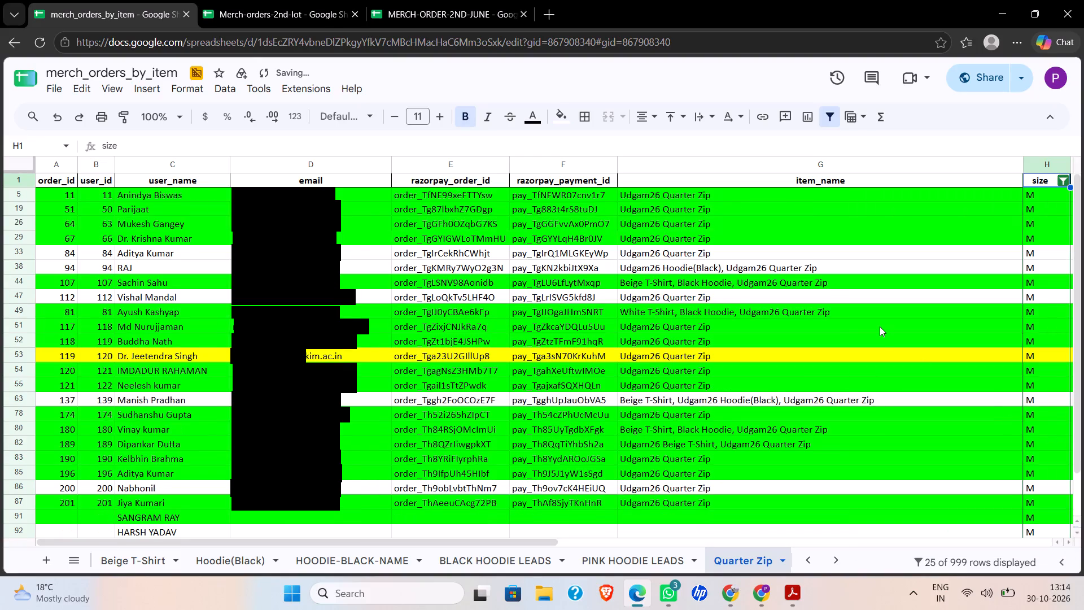
Count the M quarter zip orders by selecting their size cells from row 5 to row 94.
scroll(880, 326, "up", 1)
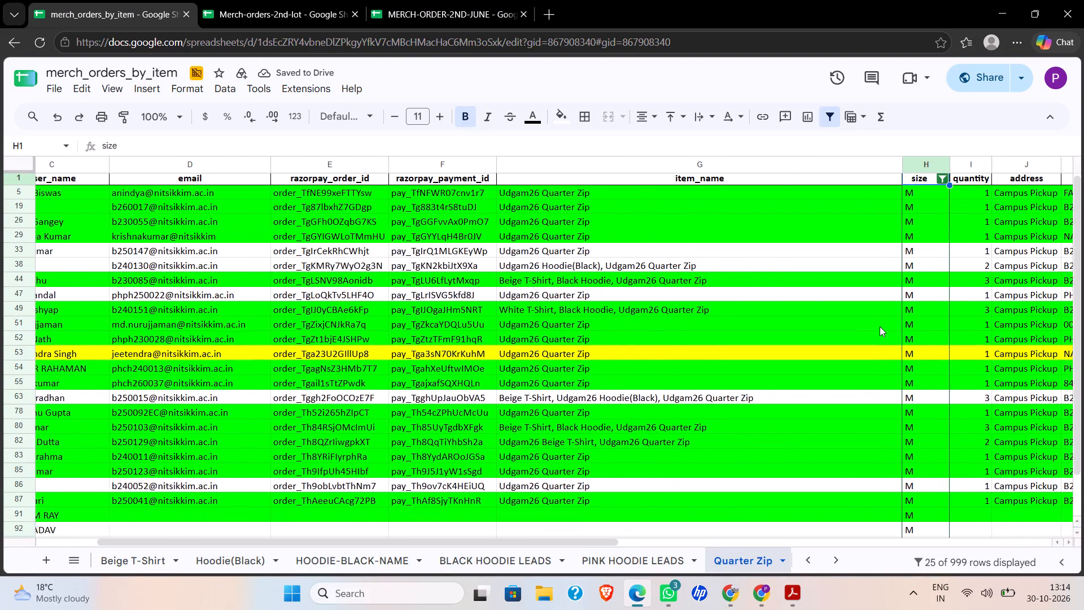
scroll(880, 326, "up", 1)
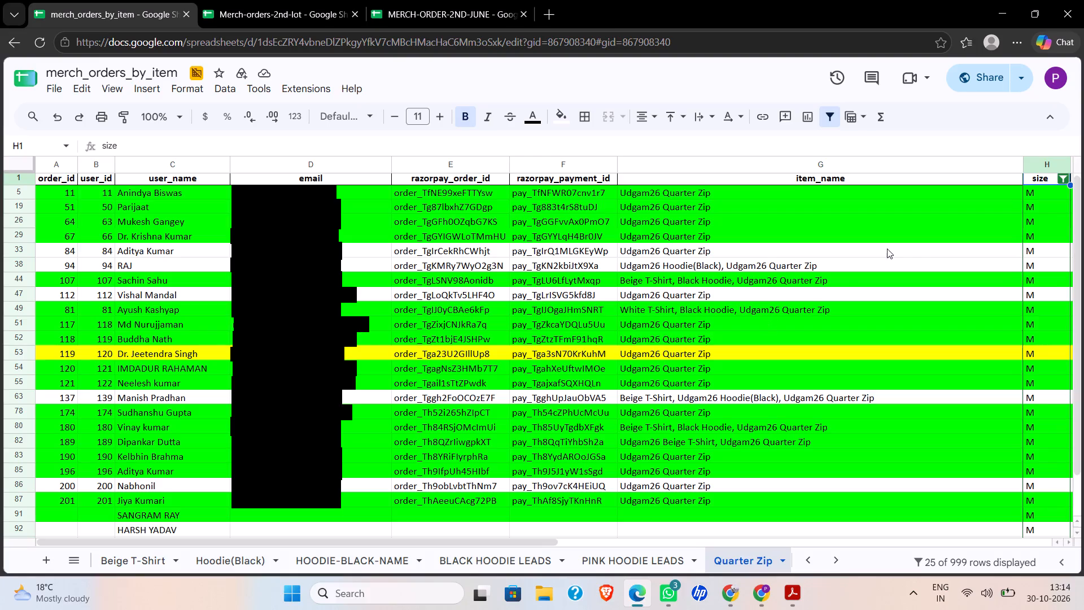
left_click(1043, 193)
key("shift+Down")
key("shift+Down")
key("shift+Down")
key("shift+Down")
key("shift+Down")
key("shift+Down")
key("shift+Down")
key("shift+Down")
key("shift+Down")
key("shift+Down")
key("shift+Down")
key("shift+Down")
key("shift+Down")
key("shift+Down")
key("shift+Down")
key("shift+Down")
key("shift+Down")
key("shift+Down")
key("shift+Down")
key("shift+Down")
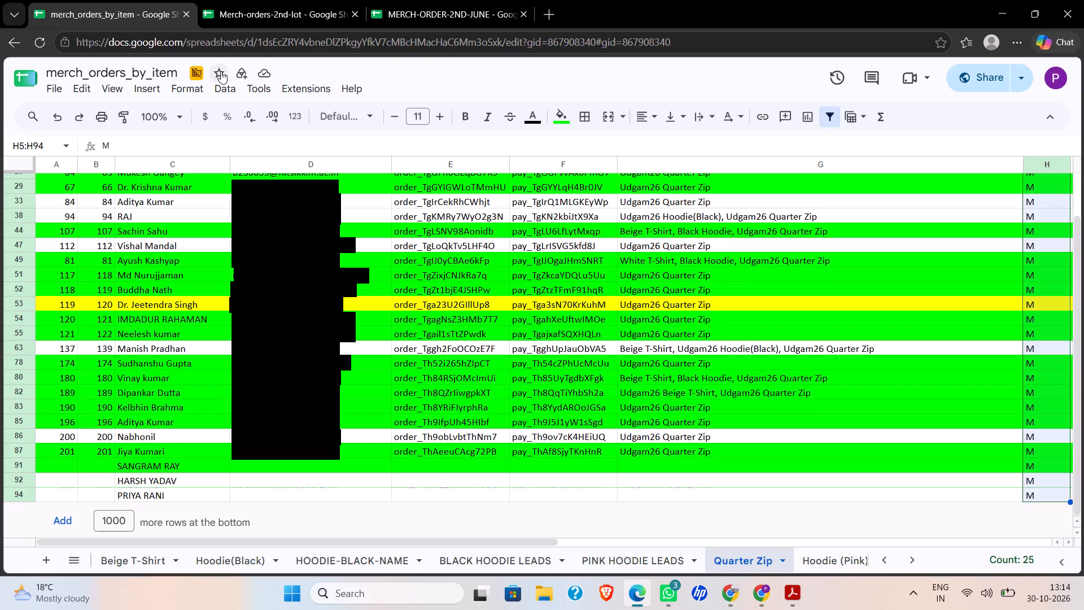
Check the M orders and their row colours on the Quarter Zipper sheet of Merch-orders-2nd-lot.
left_click(276, 29)
left_click(277, 25)
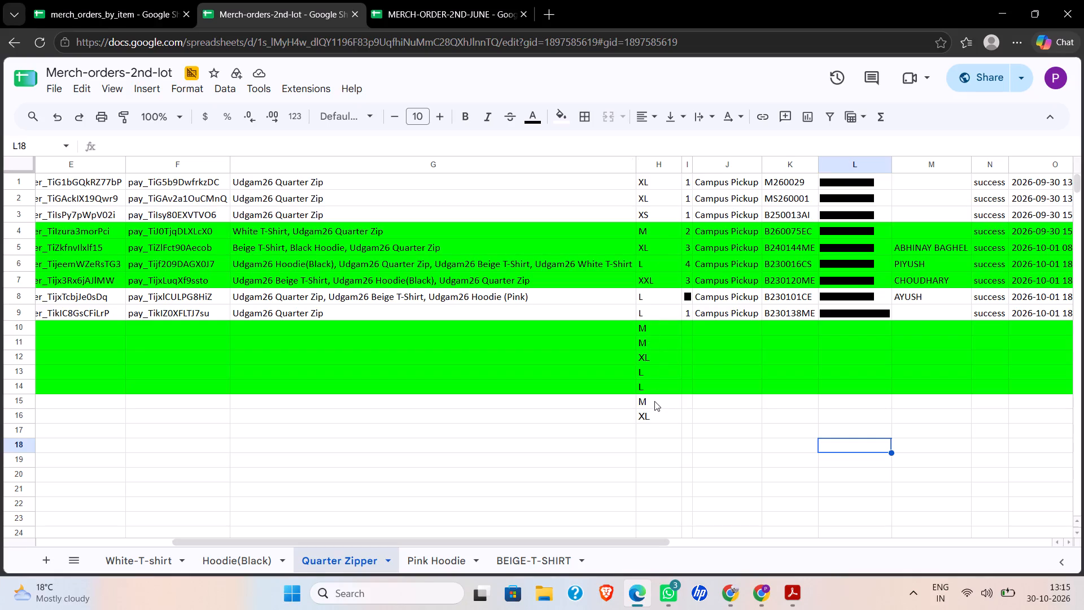
Return to merch_orders_by_item and change the Quarter Zip sheet's size filter to show only S orders.
left_click(129, 14)
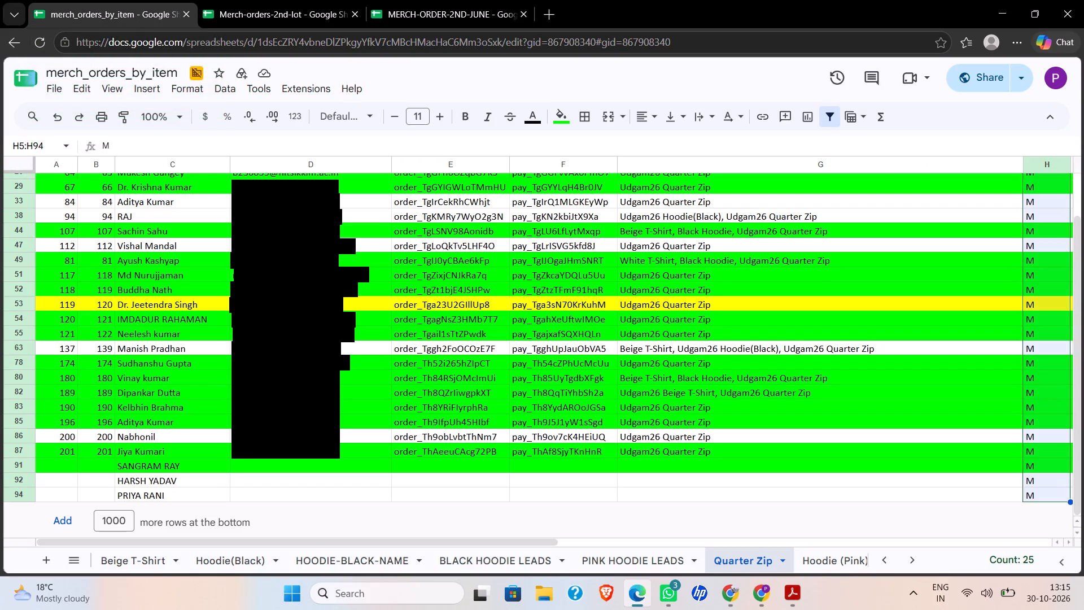
scroll(823, 272, "up", 3)
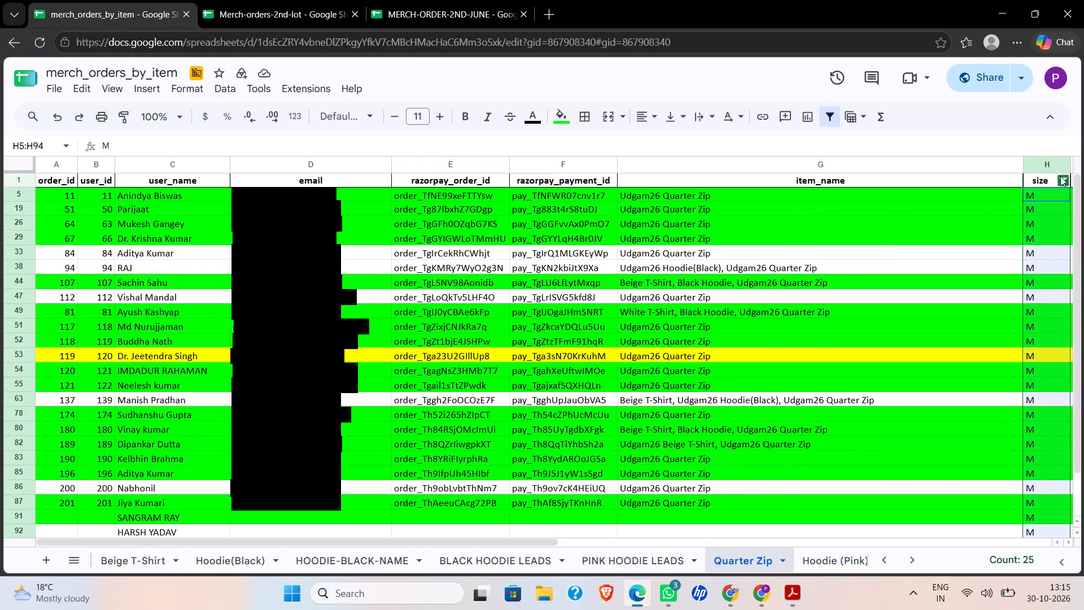
left_click(1065, 177)
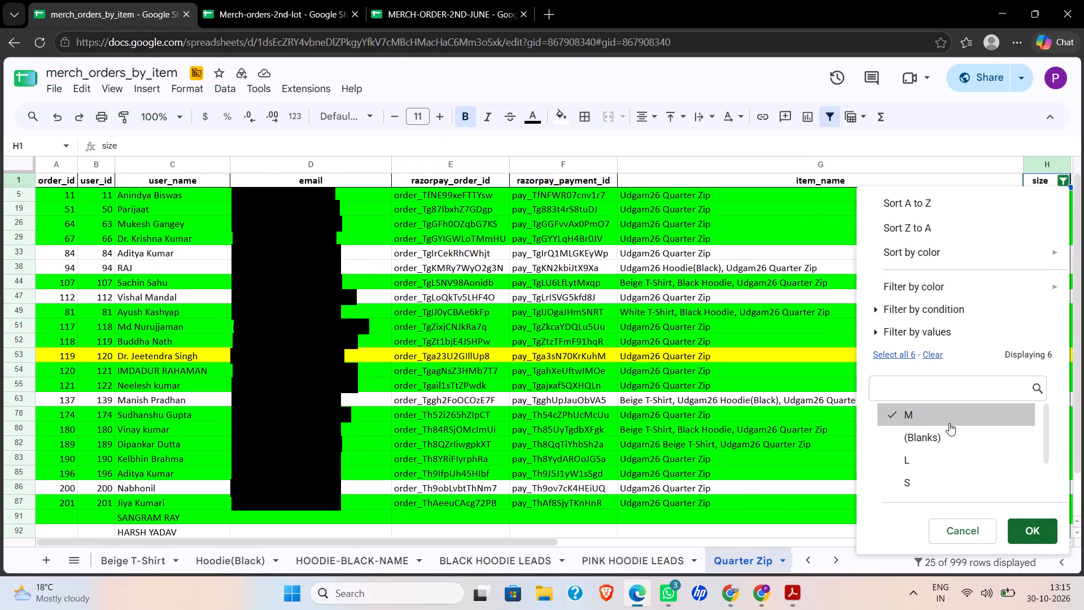
left_click(949, 423)
scroll(949, 423, "down", 1)
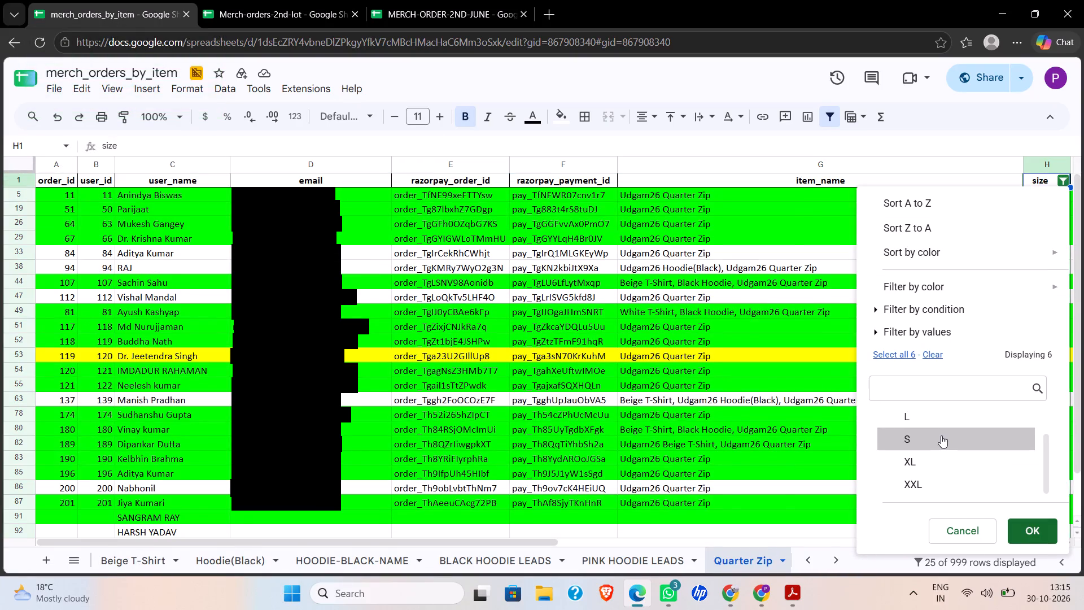
scroll(941, 451, "up", 1)
scroll(941, 451, "down", 1)
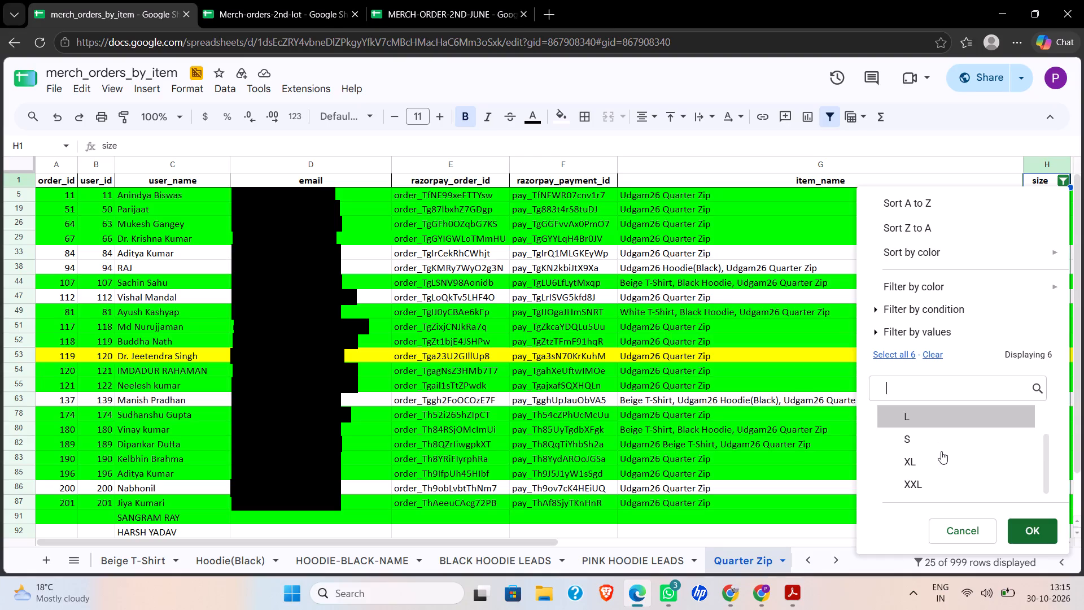
left_click(939, 437)
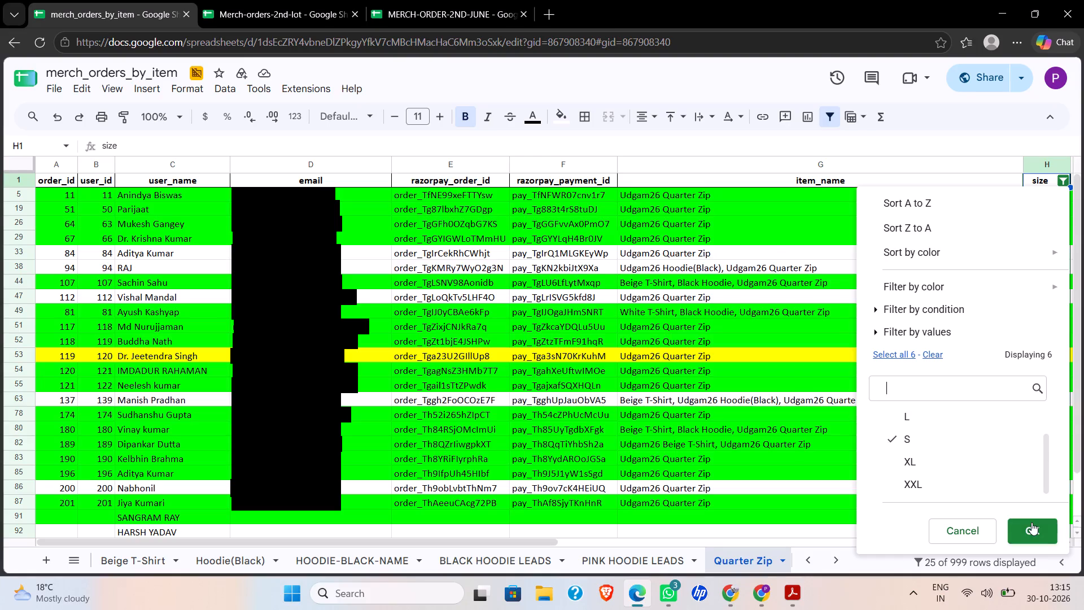
left_click(1031, 522)
Count the S quarter zip orders by selecting the size column from the header down to row 97.
scroll(886, 330, "left", 2)
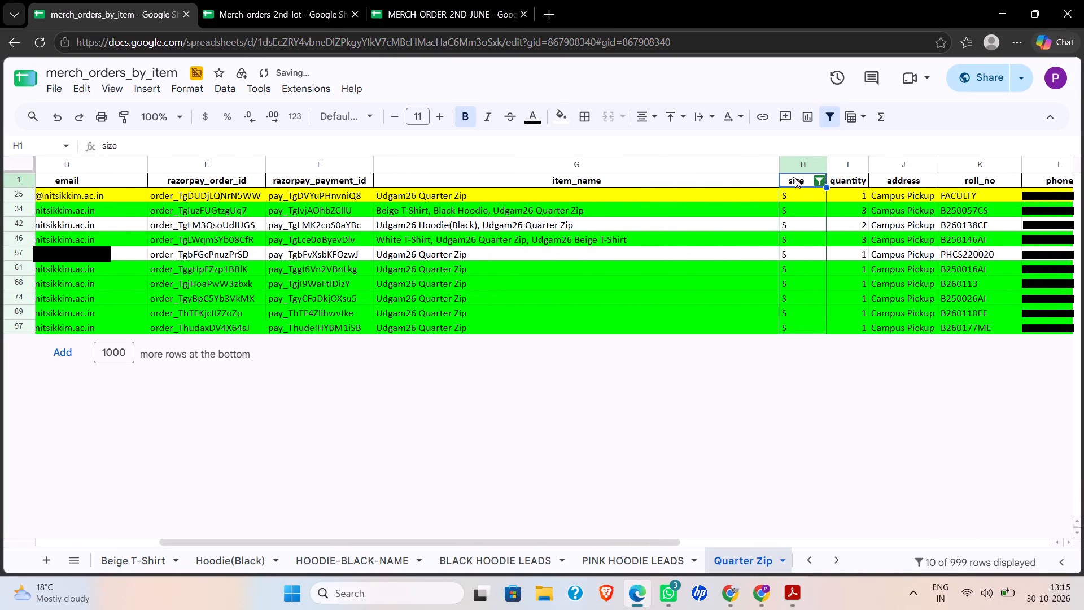
left_click(799, 194)
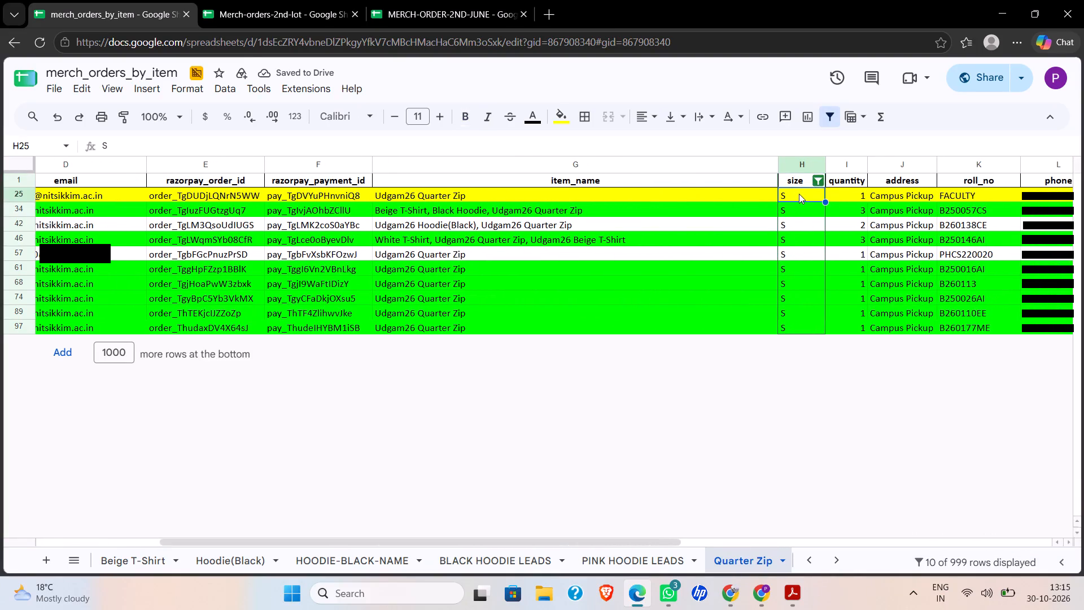
key("ctrl+Down")
key("ctrl+Down")
key("ctrl+Up")
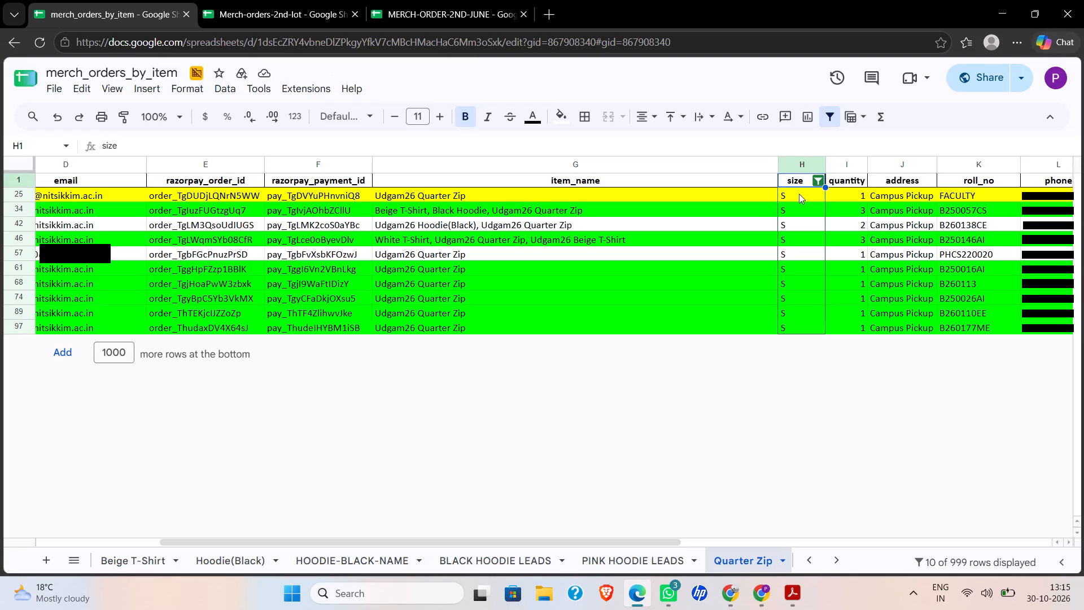
key("shift+Down")
key("shift+Down")
key("shift+Down")
key("shift+Down")
key("shift+Down")
key("shift+Down")
key("shift+Down")
key("shift+Down")
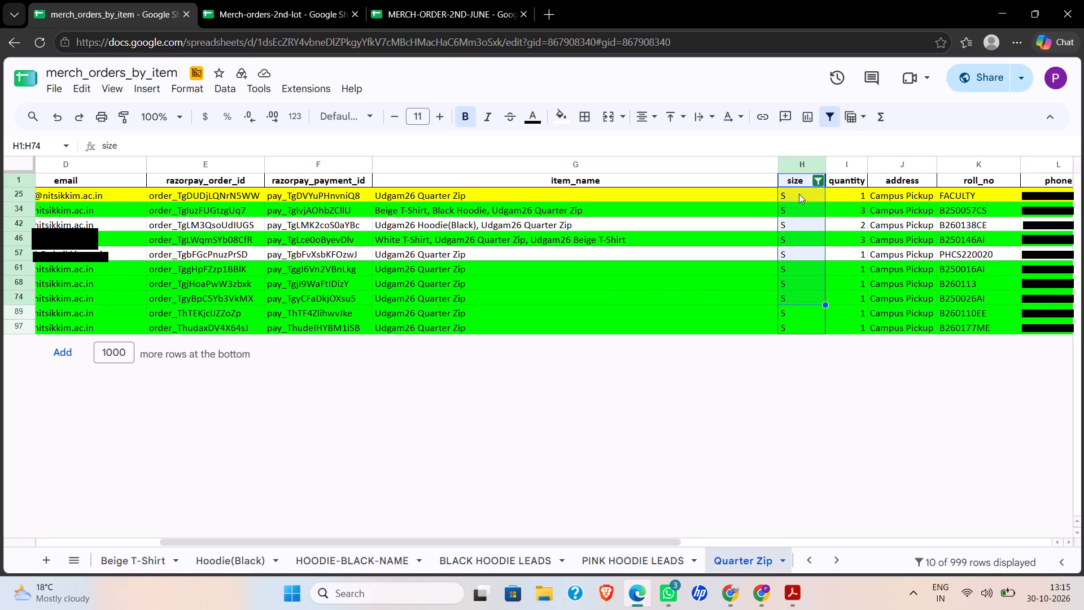
key("shift+Down")
key("shift+Down")
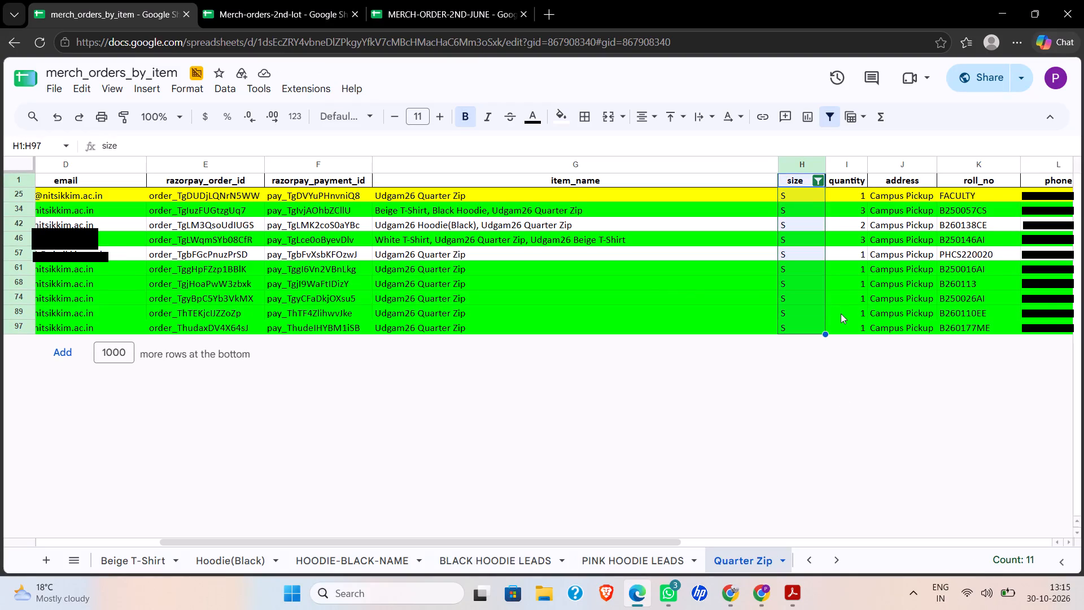
Change the size filter on the Quarter Zip sheet to show only XXL orders.
left_click(818, 180)
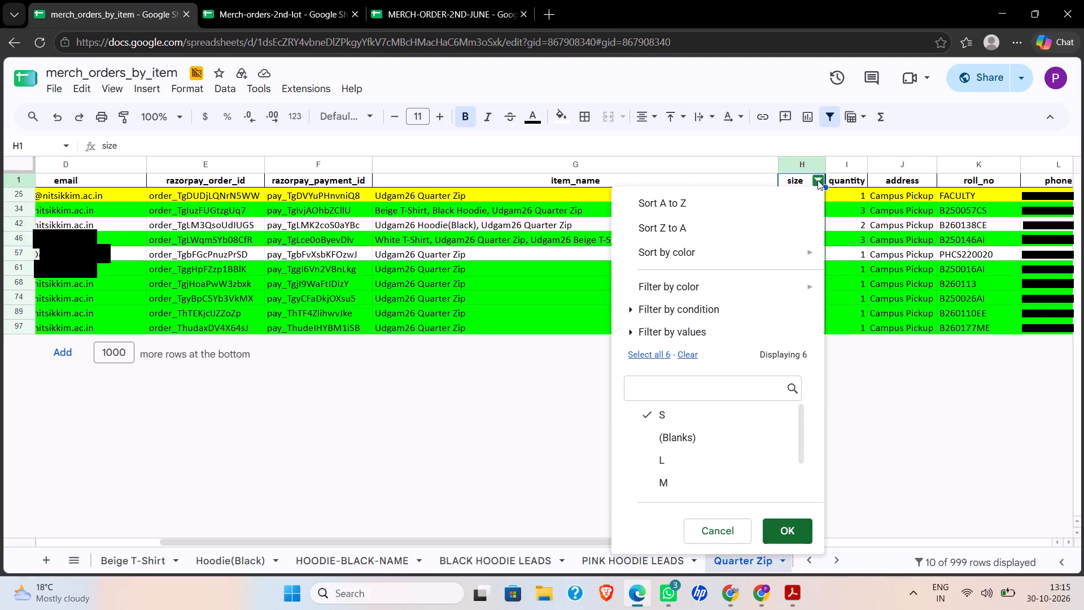
scroll(701, 464, "down", 2)
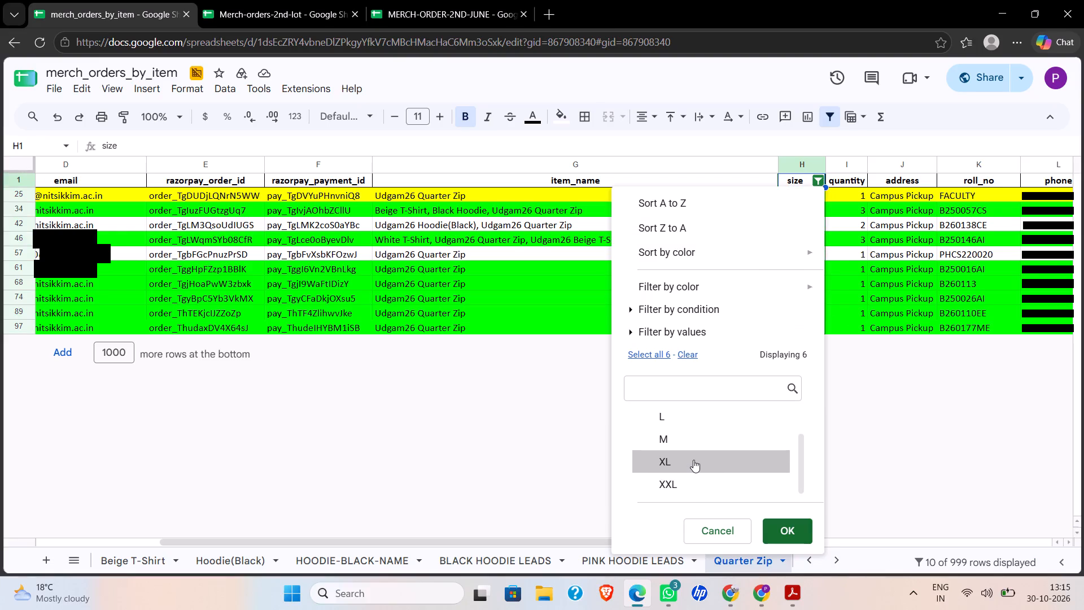
left_click(693, 455)
scroll(693, 455, "up", 2)
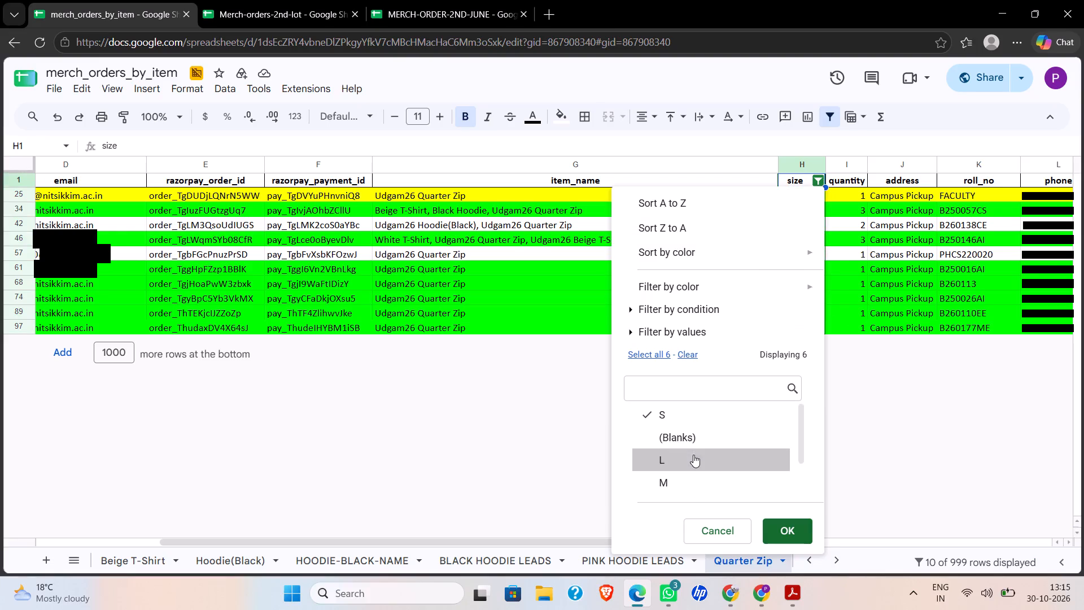
left_click(688, 418)
scroll(730, 481, "down", 1)
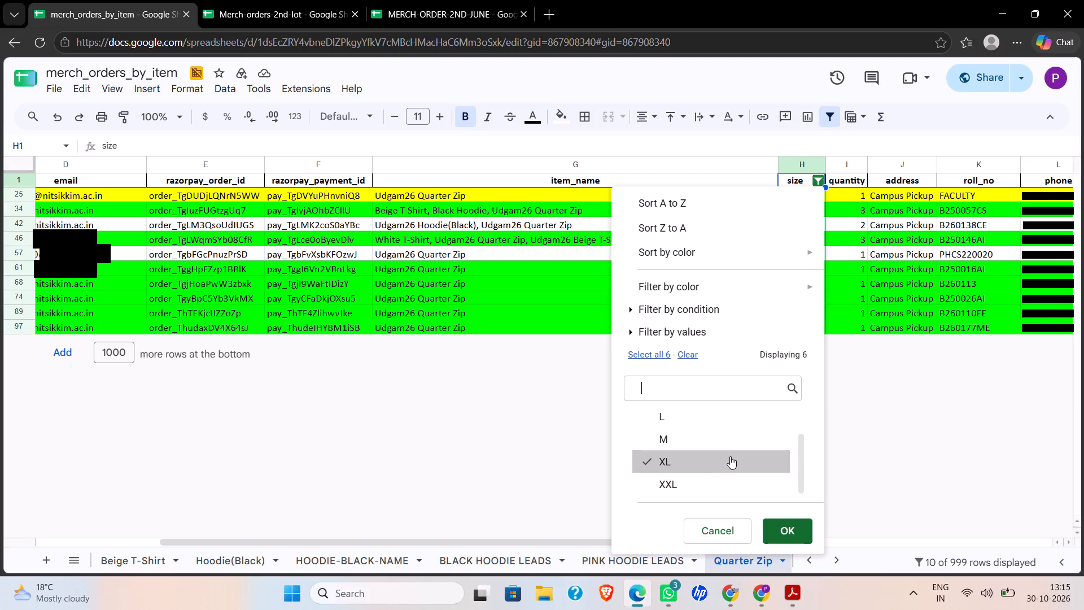
left_click(723, 460)
left_click(729, 487)
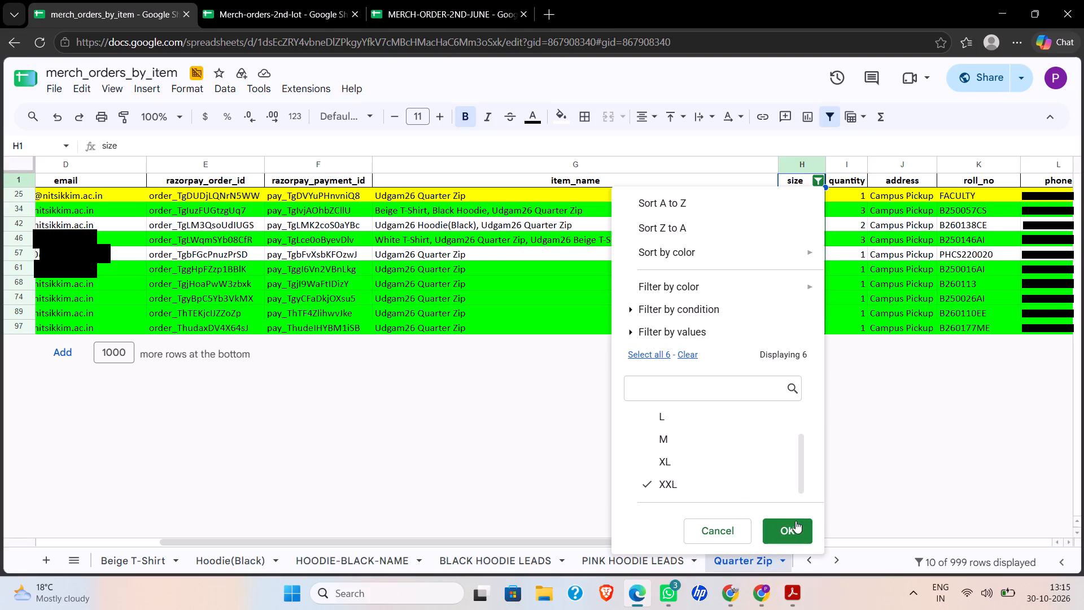
left_click(794, 522)
Count the XXL quarter zip orders by selecting their size cells from row 7 to row 101.
left_click(803, 193)
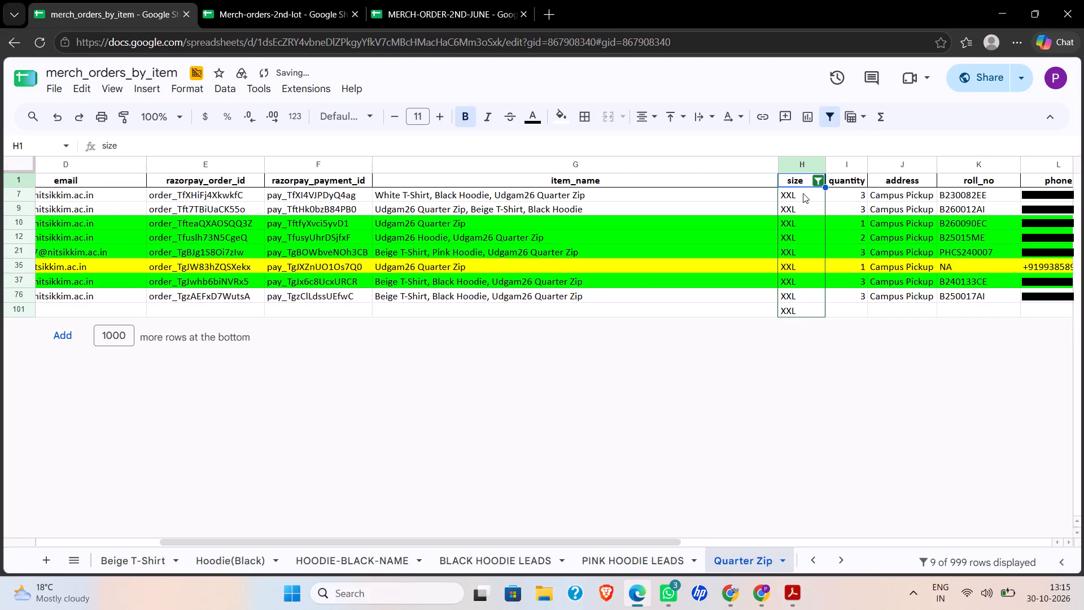
key("shift+Down")
key("shift+Down")
key("shift+Down")
key("shift+Down")
key("shift+Down")
key("shift+Down")
key("shift+Down")
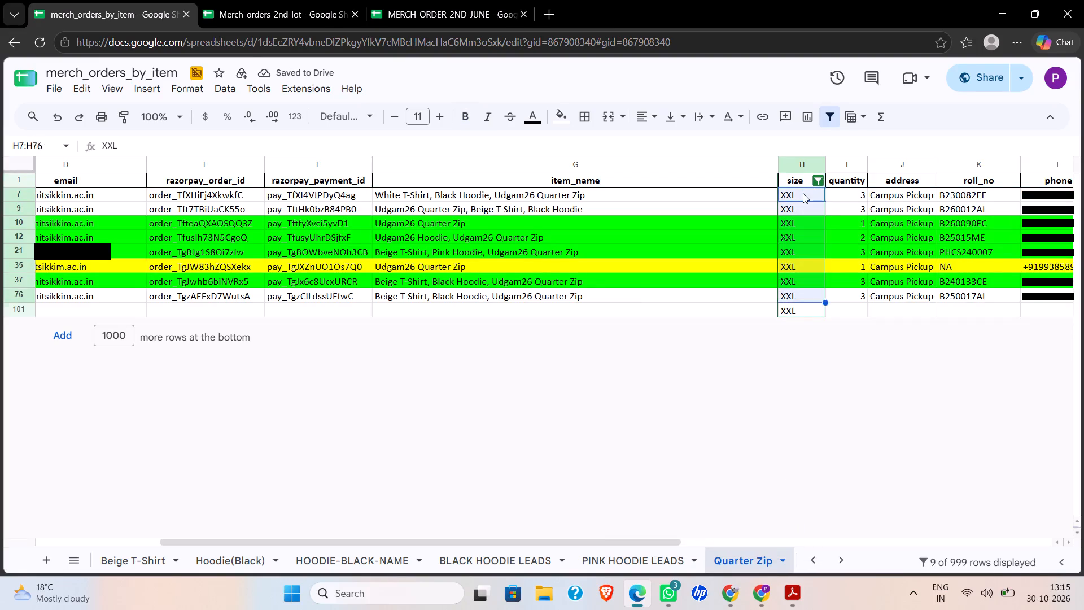
key("shift+Down")
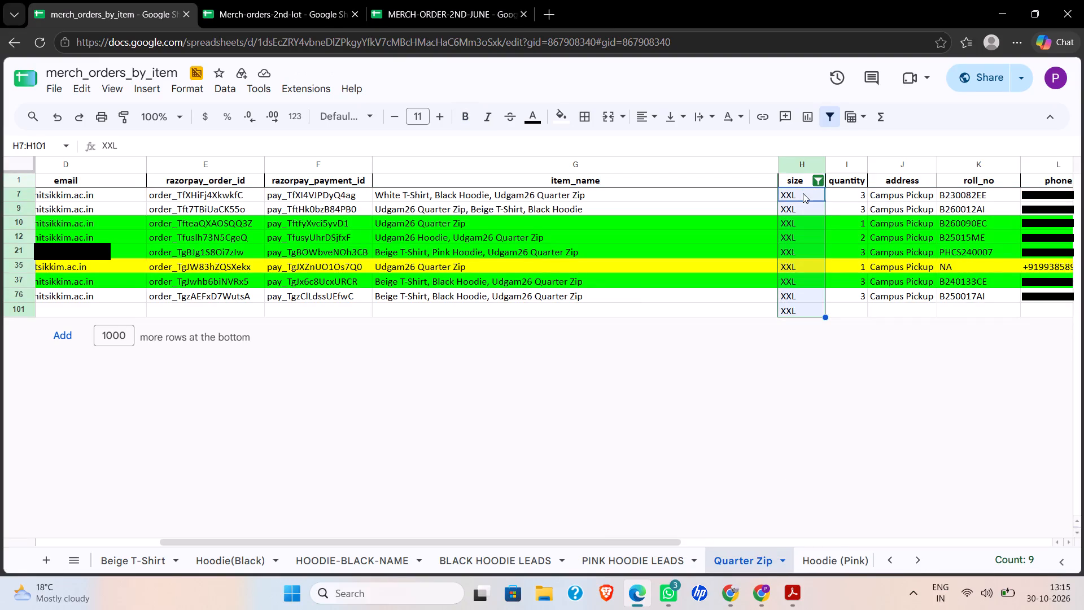
Look over the Quarter Zipper sheet of Merch-orders-2nd-lot, checking the buyers, items, sizes and row colours.
left_click(298, 2)
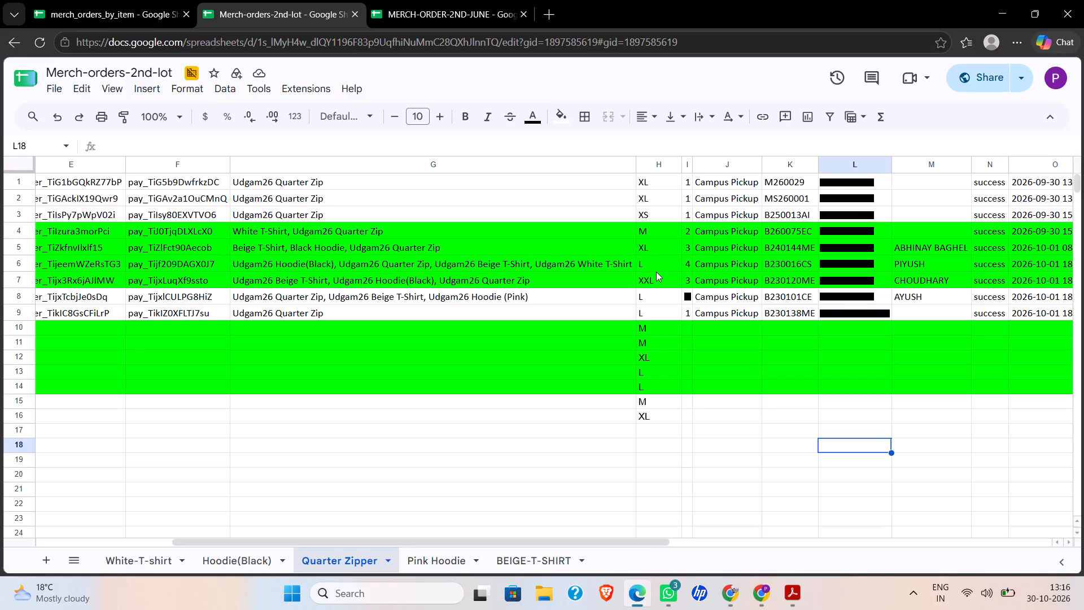
scroll(656, 272, "right", 4)
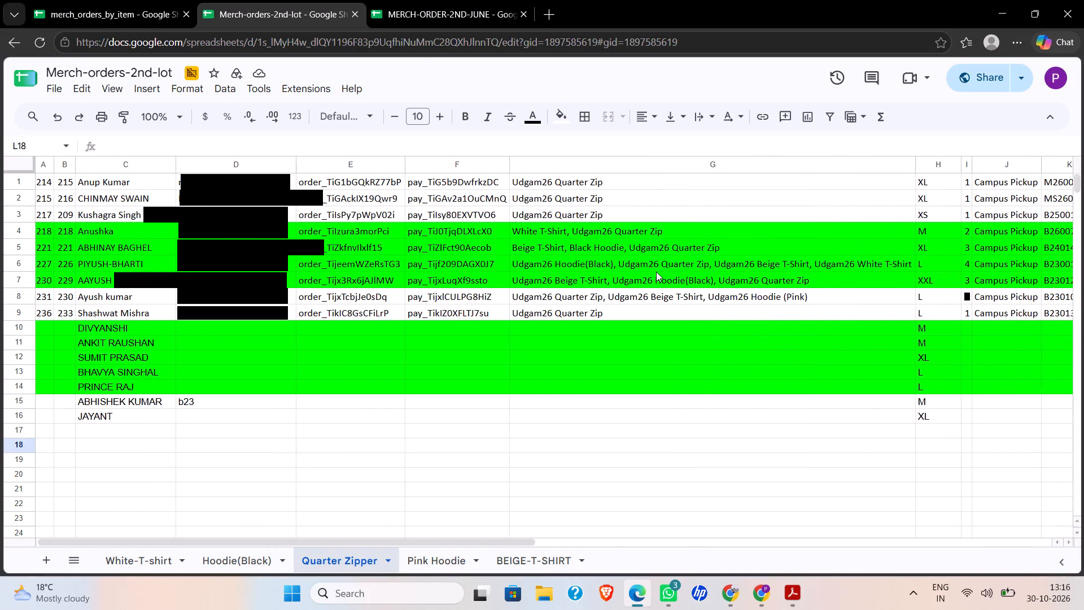
scroll(537, 295, "left", 1)
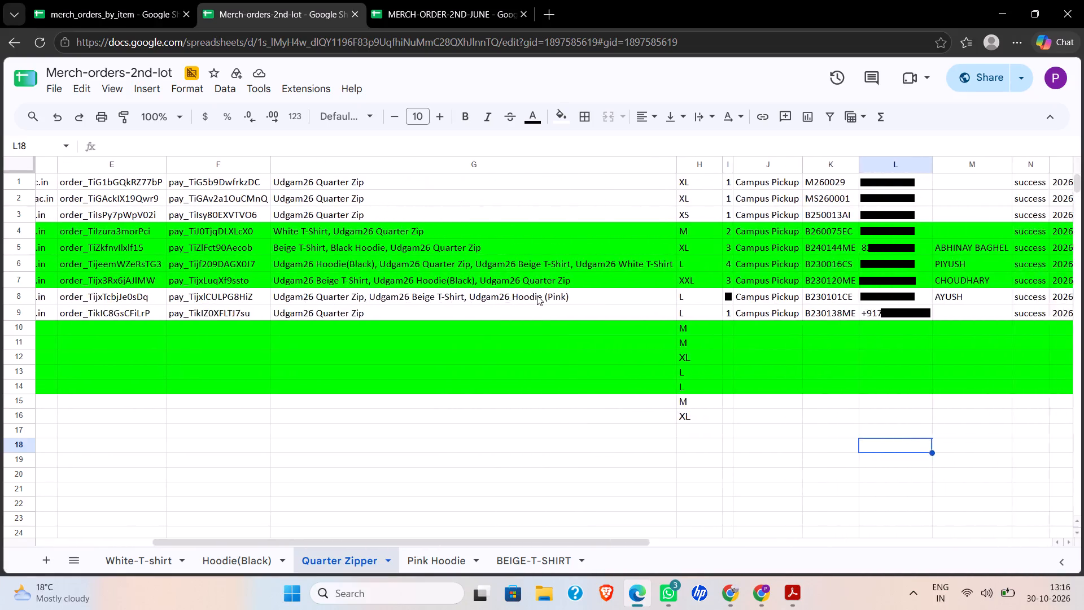
scroll(537, 295, "right", 1)
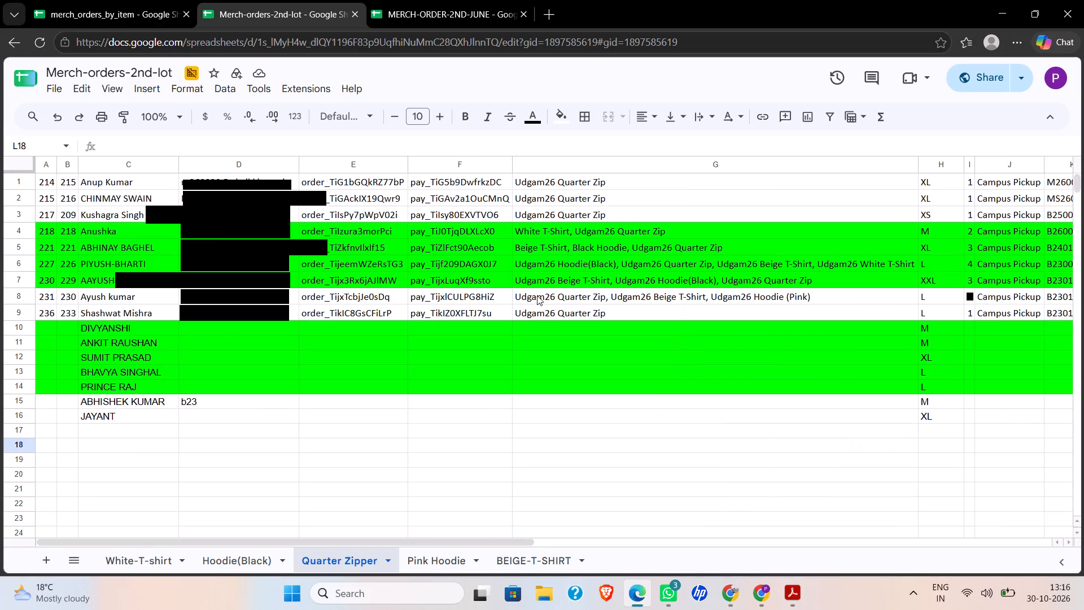
scroll(537, 295, "down", 2)
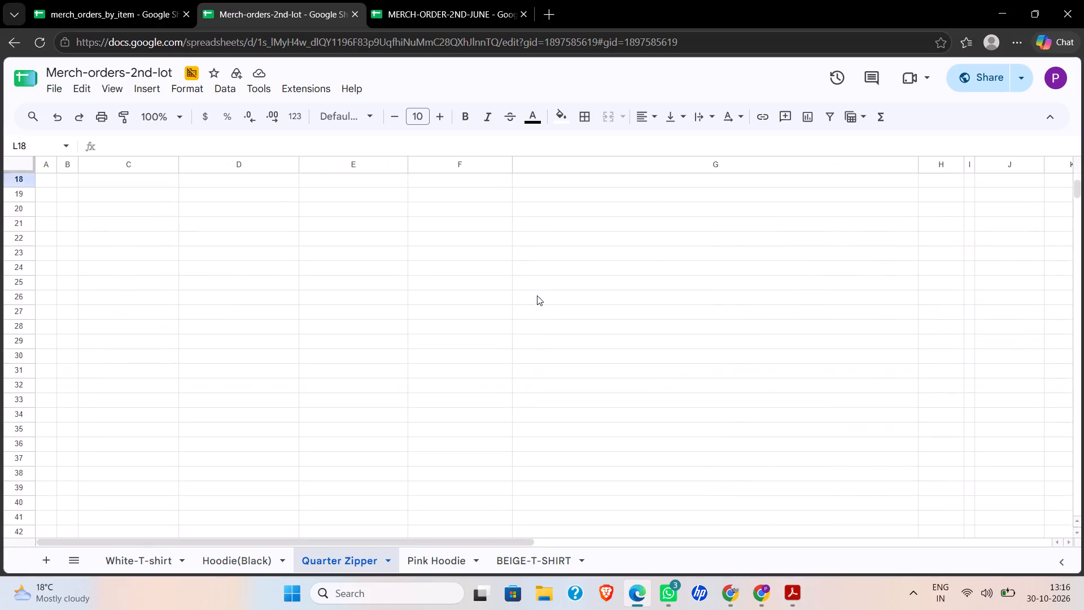
scroll(537, 295, "up", 4)
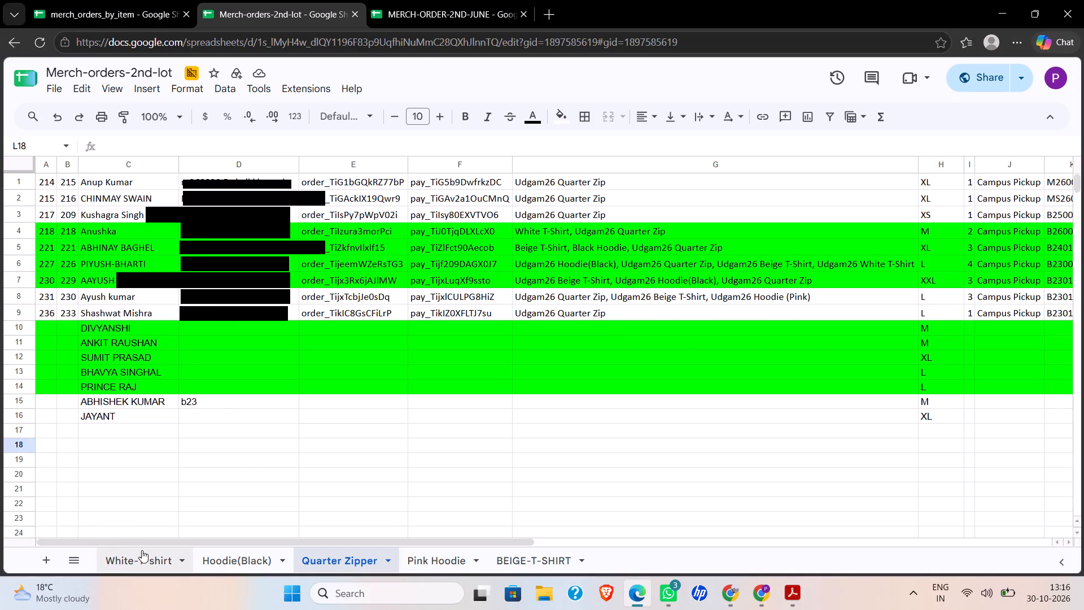
Look over the BEIGE-T-SHIRT sheet of Merch-orders-2nd-lot, checking the buyers, sizes and row colours.
left_click(558, 553)
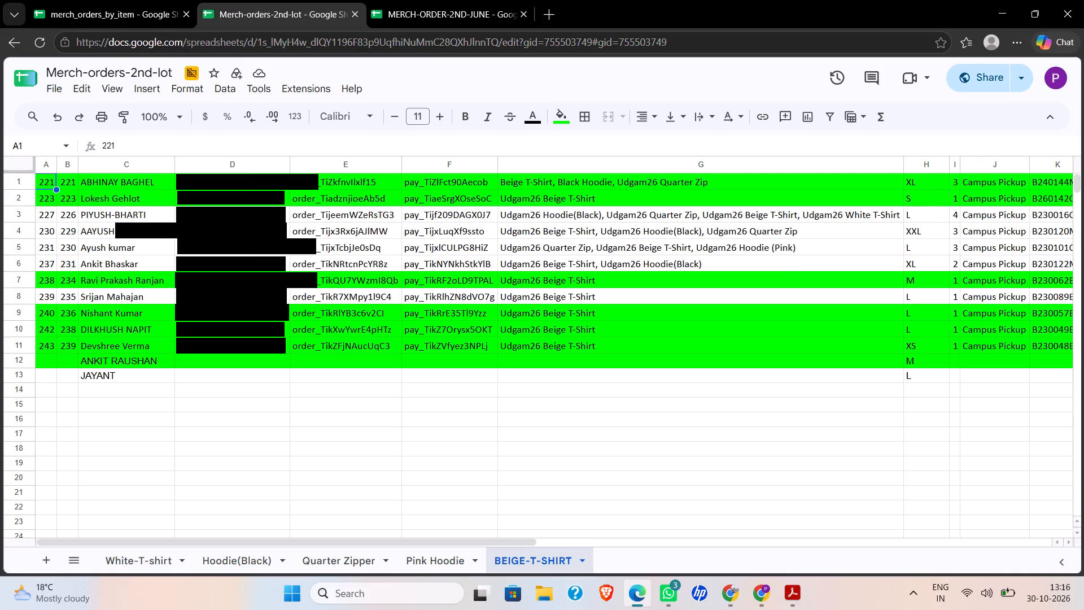
Look over the Beige T-Shirt sheet of merch_orders_by_item from its header to the last orders, checking items, sizes, quantities and row colours.
left_click(129, 3)
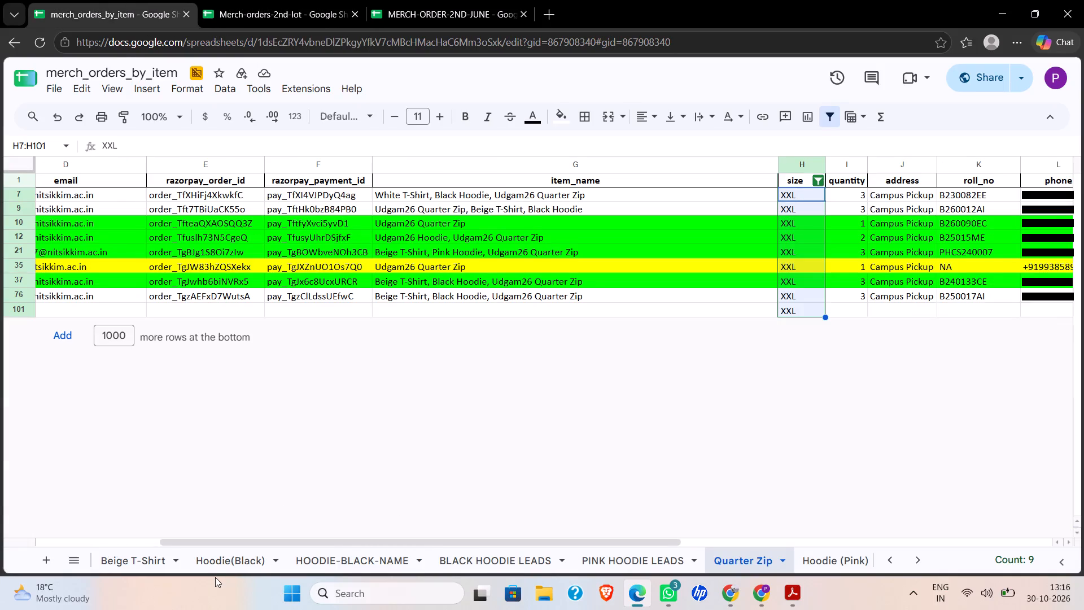
scroll(215, 577, "right", 3)
left_click(163, 558)
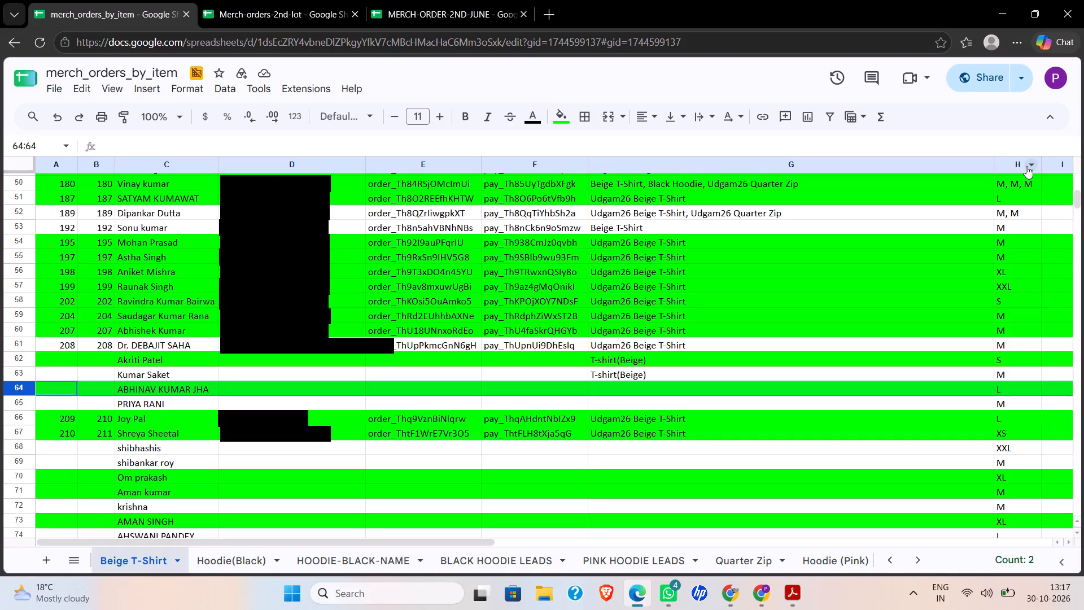
scroll(863, 330, "right", 2)
scroll(872, 440, "up", 5)
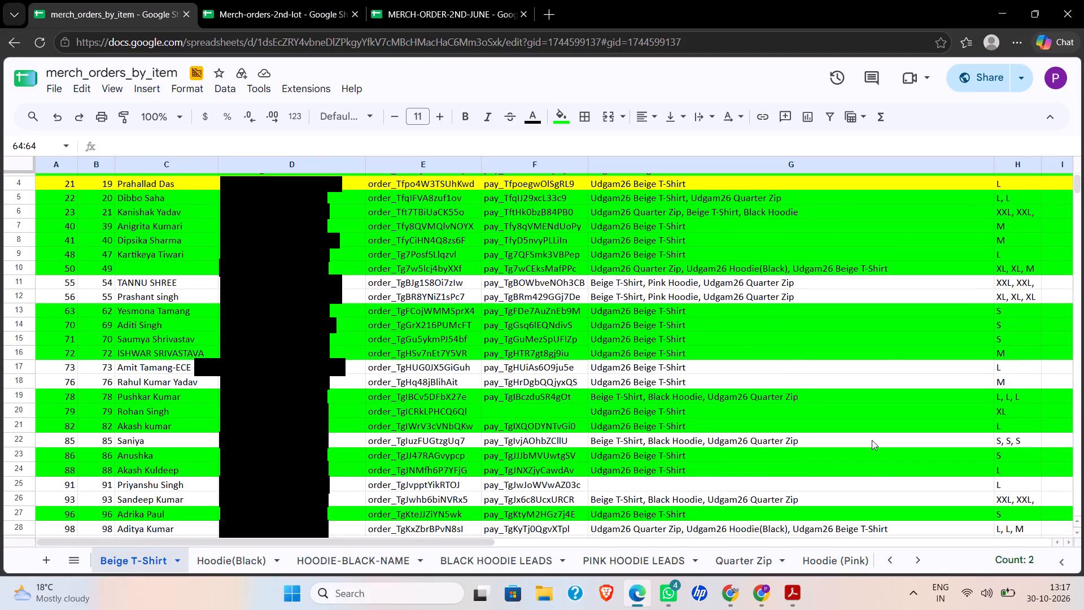
scroll(872, 440, "up", 3)
scroll(872, 440, "left", 2)
scroll(872, 440, "up", 2)
scroll(872, 440, "left", 1)
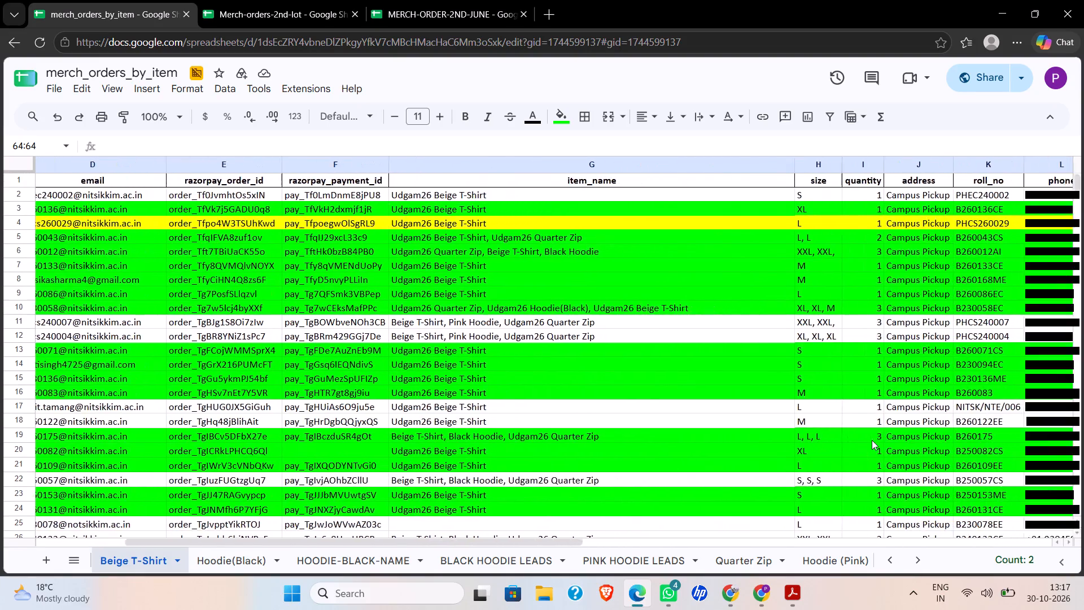
scroll(872, 440, "left", 1)
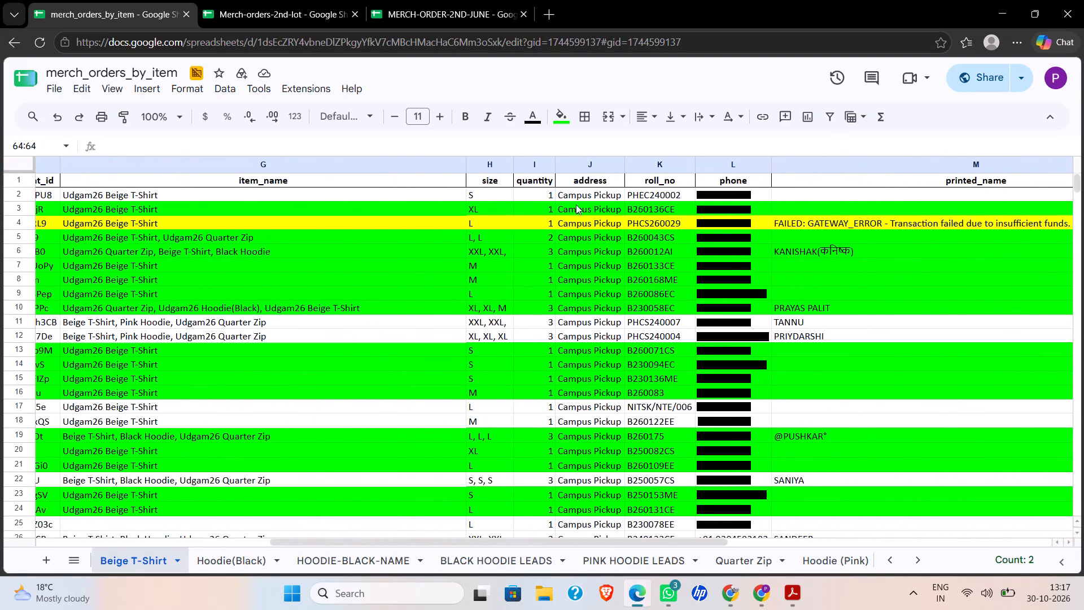
scroll(474, 259, "right", 2)
scroll(474, 259, "left", 2)
scroll(474, 259, "right", 1)
scroll(475, 243, "down", 1)
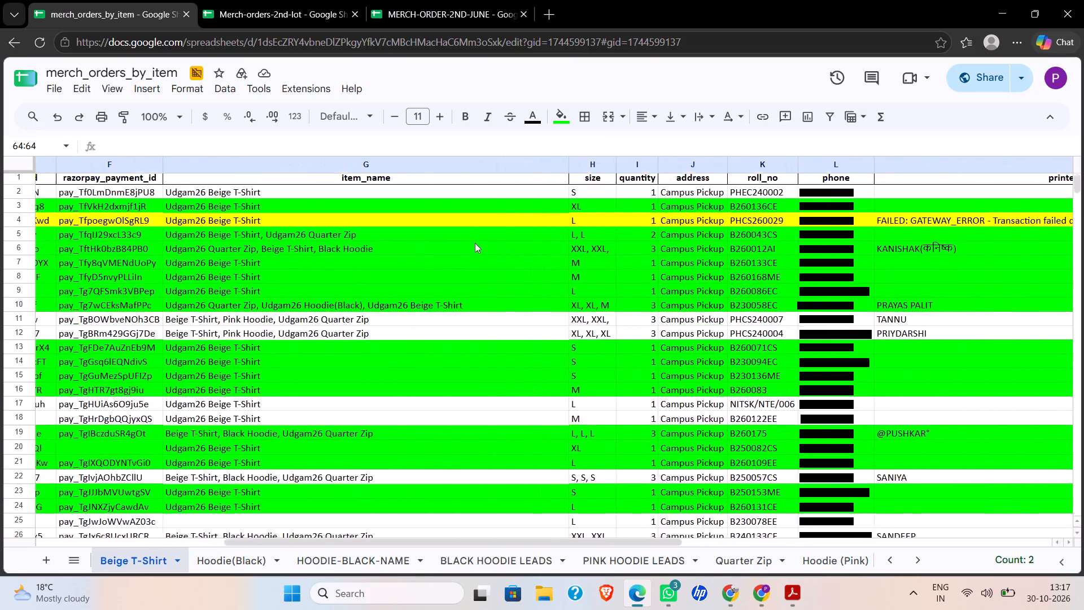
scroll(475, 243, "down", 3)
scroll(475, 243, "up", 3)
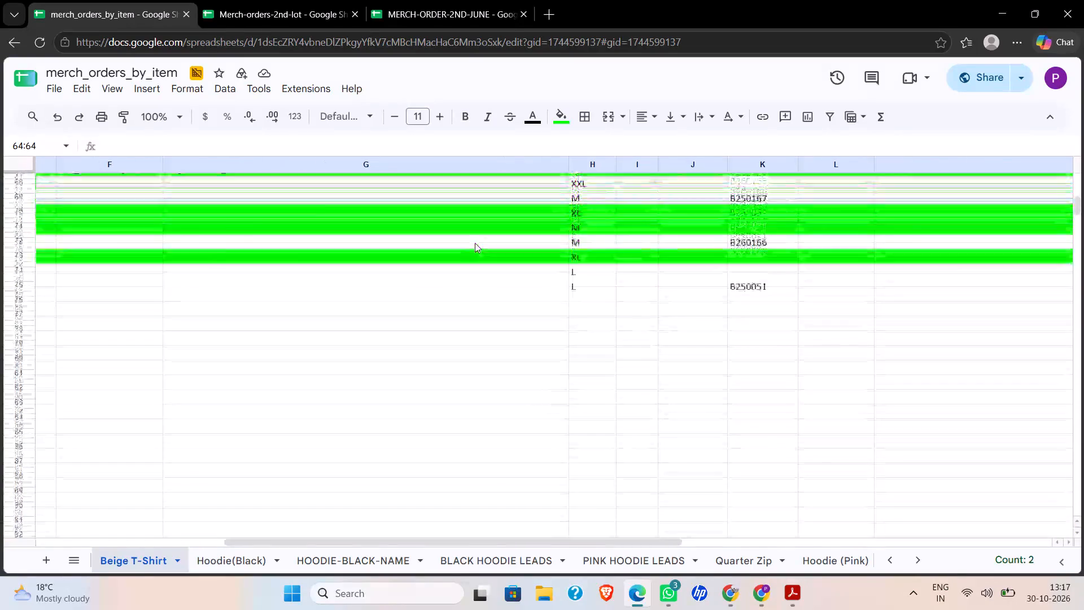
scroll(475, 243, "up", 9)
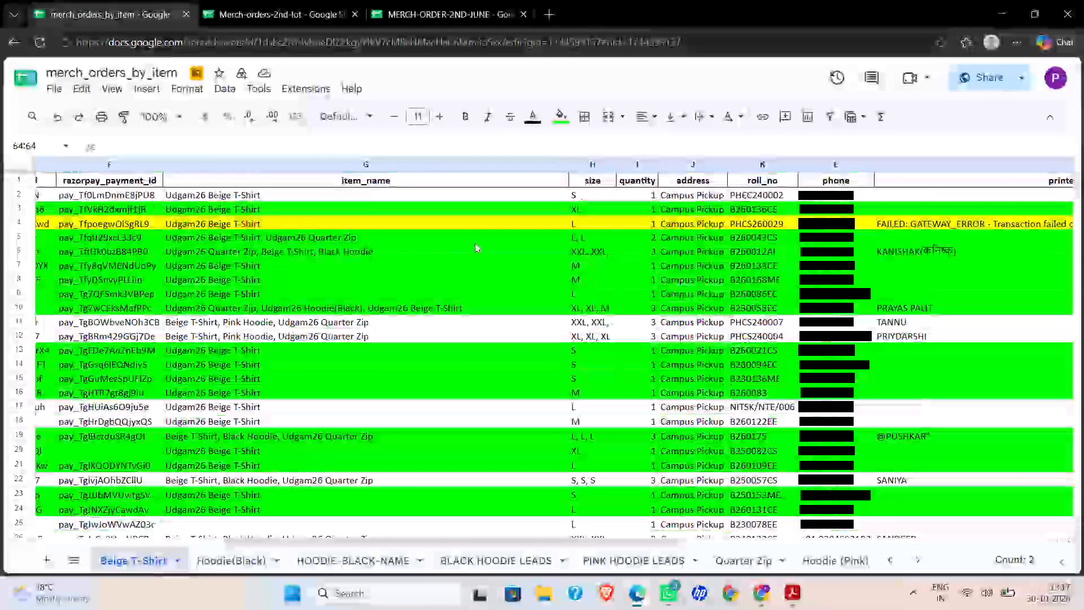
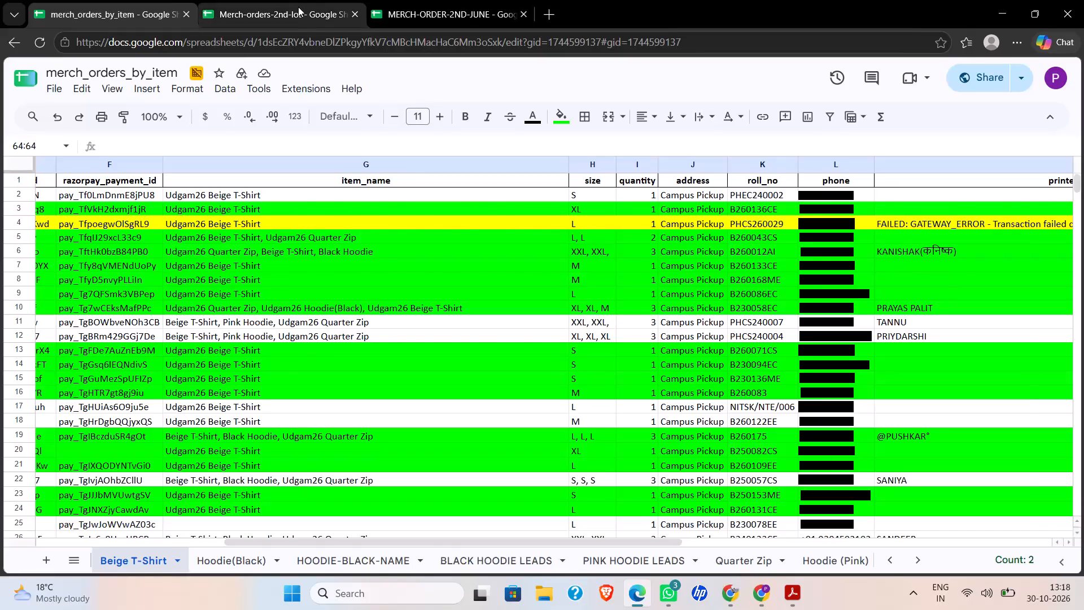
Open the Quarter Zipper sheet of the Merch-orders-2nd-lot spreadsheet to view its order list.
scroll(784, 262, "left", 1)
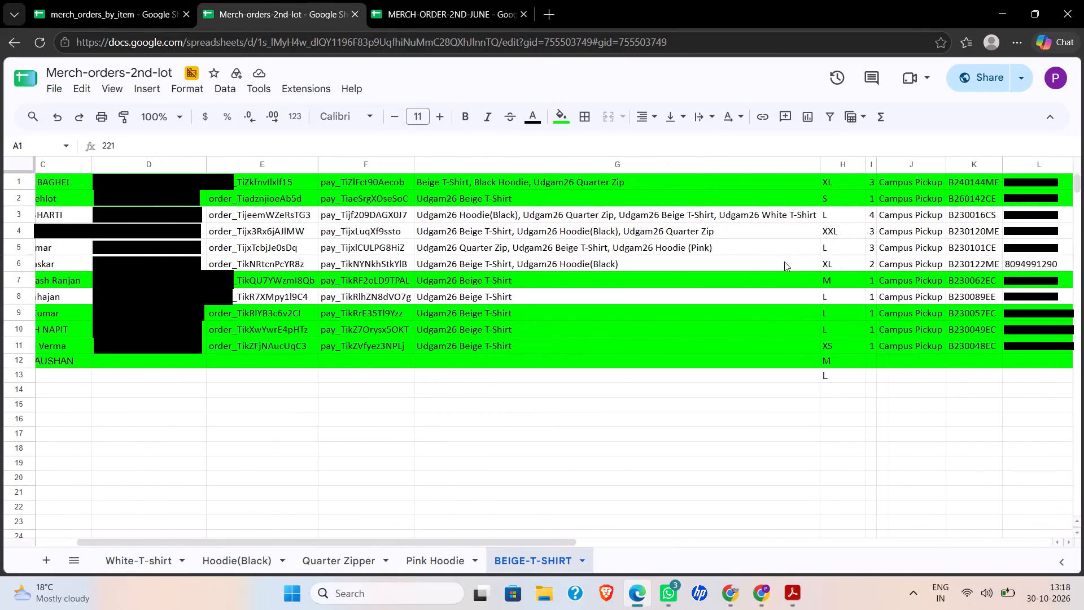
scroll(784, 262, "left", 1)
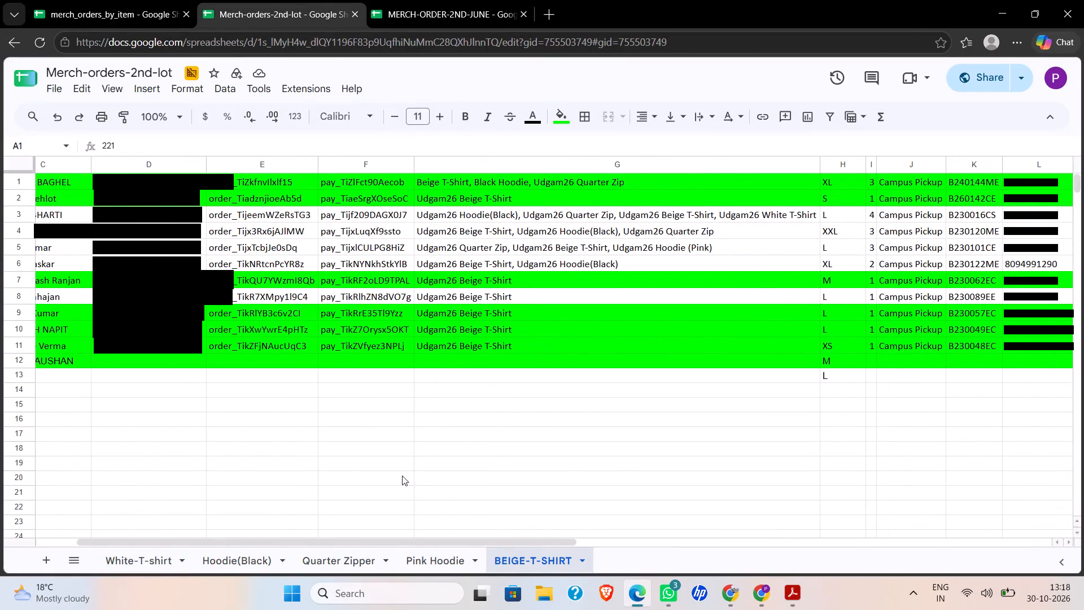
left_click(339, 567)
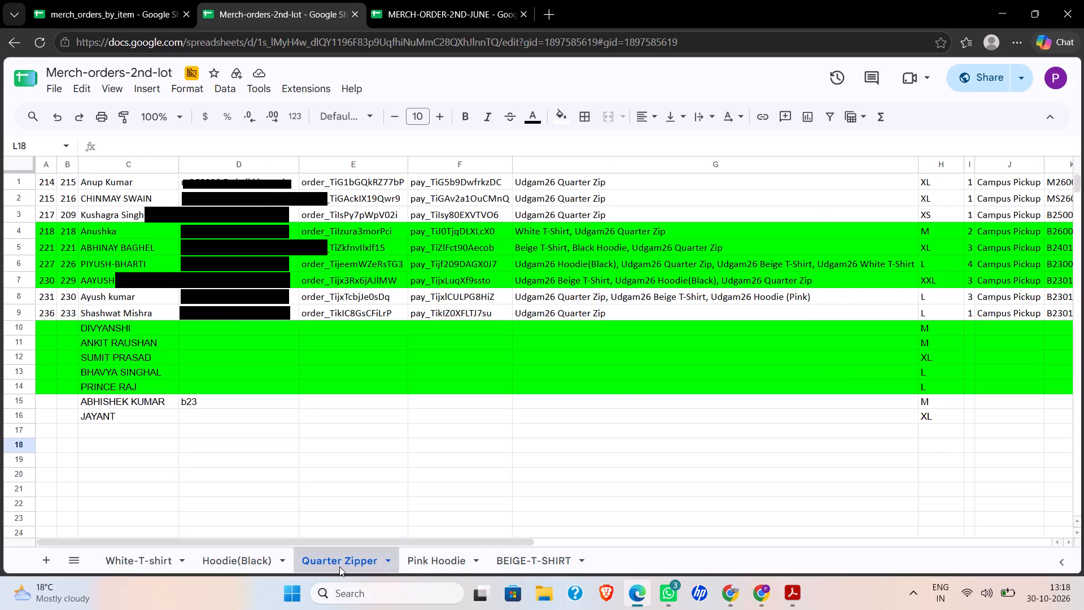